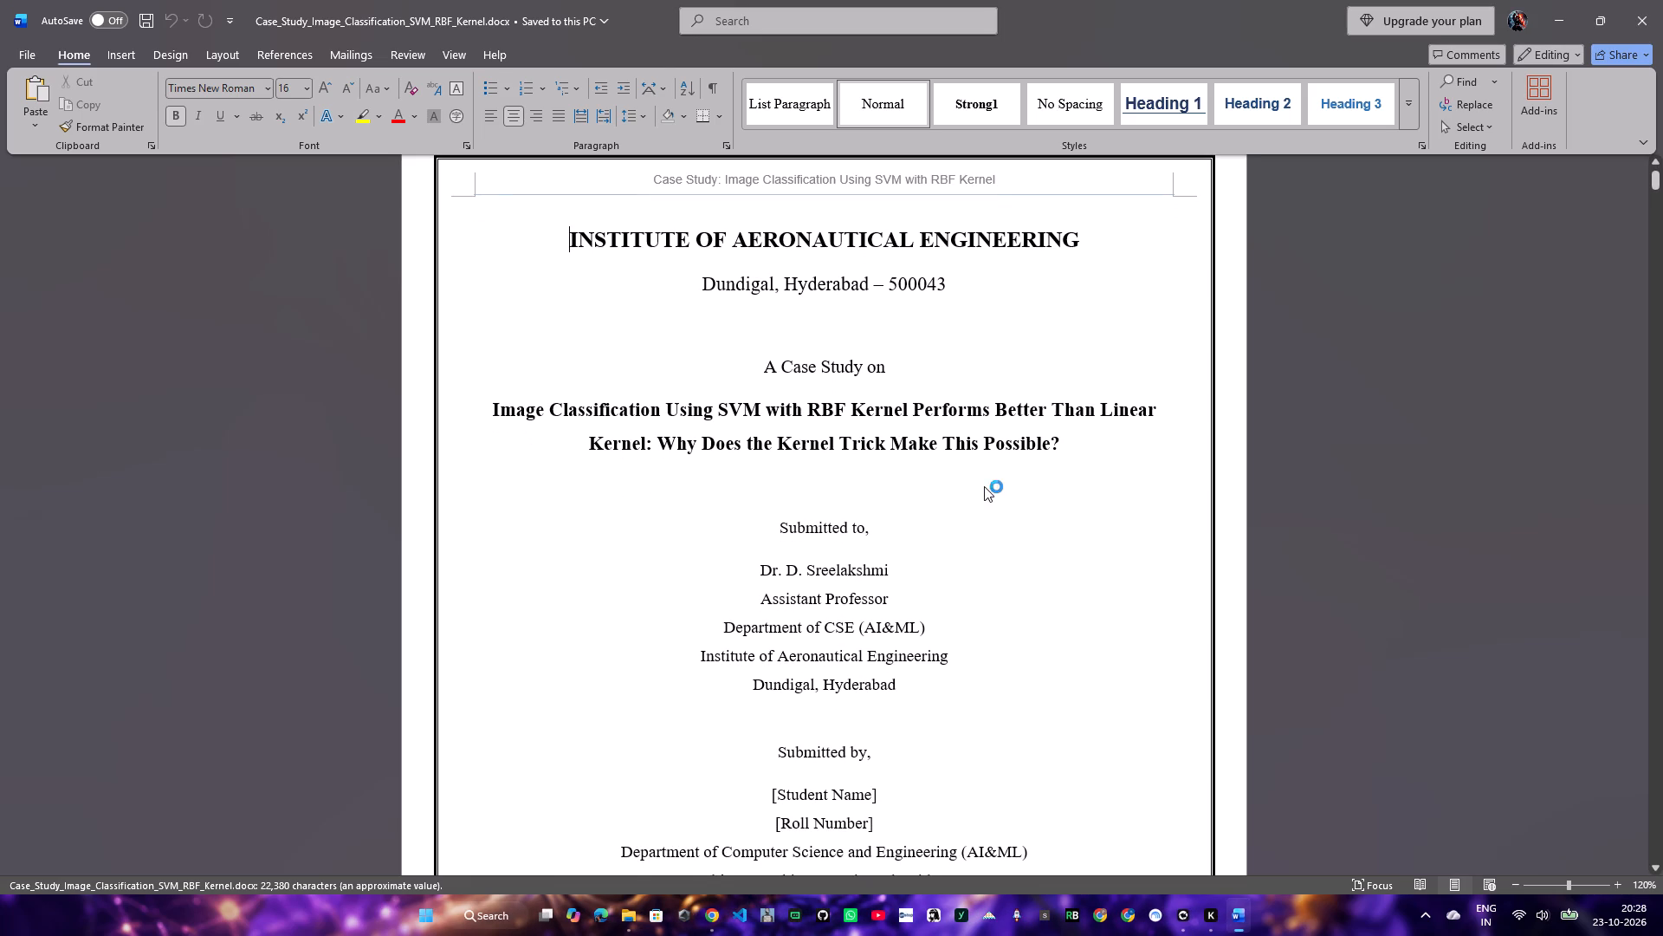
scroll(984, 486, "down", 1)
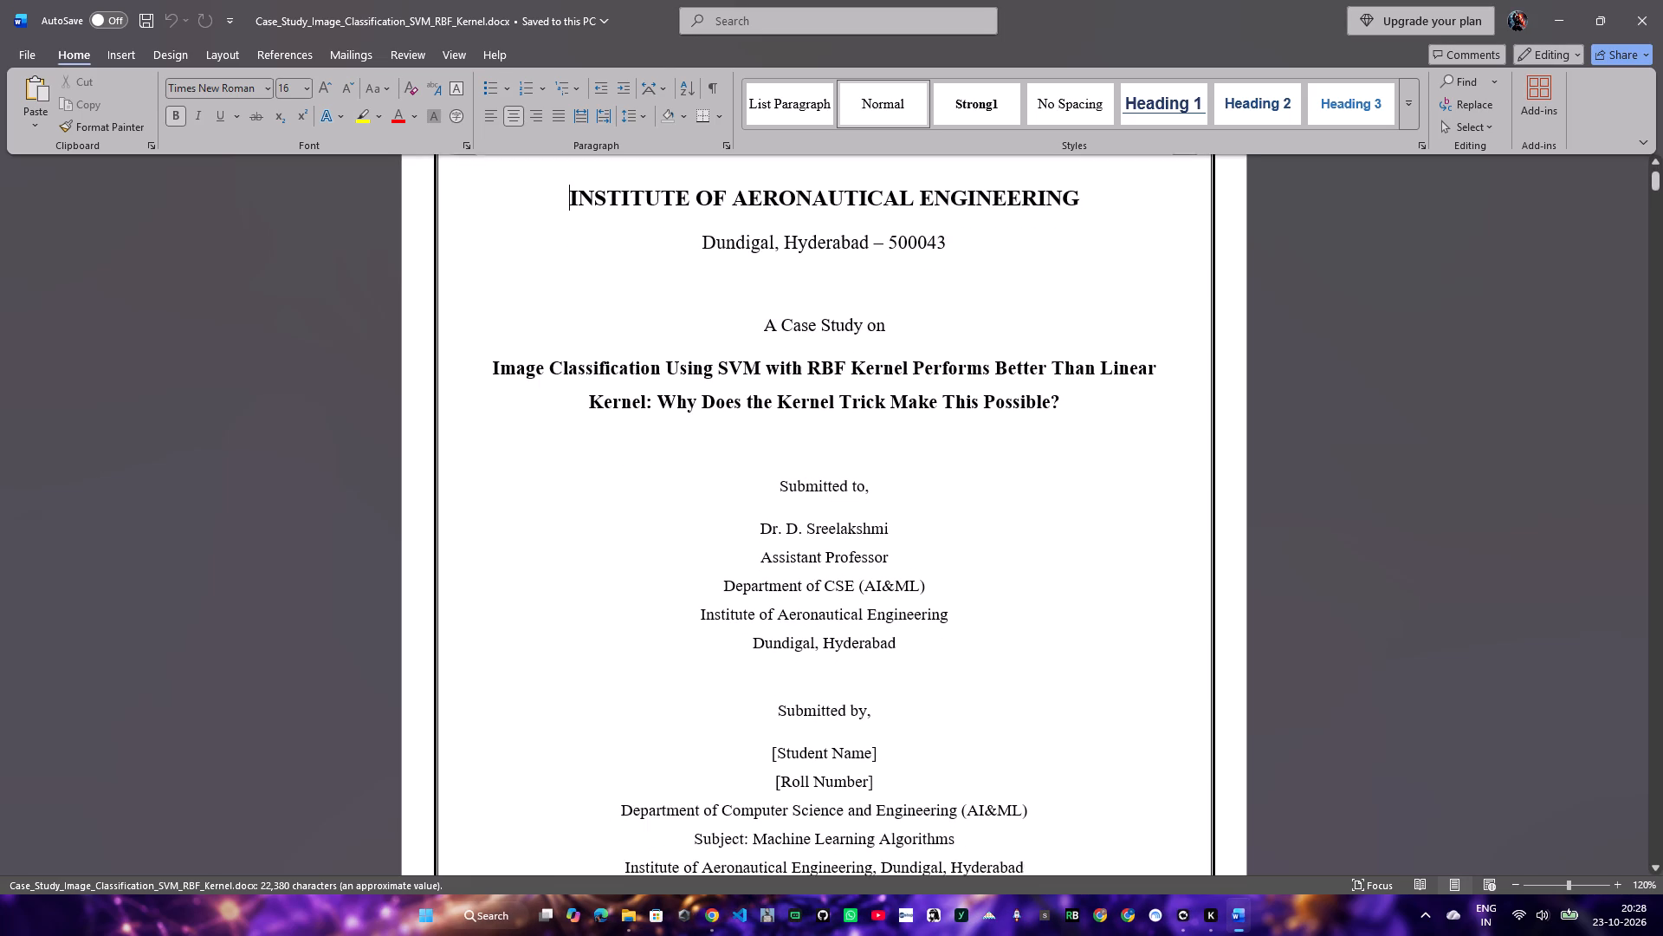
scroll(881, 515, "down", 2)
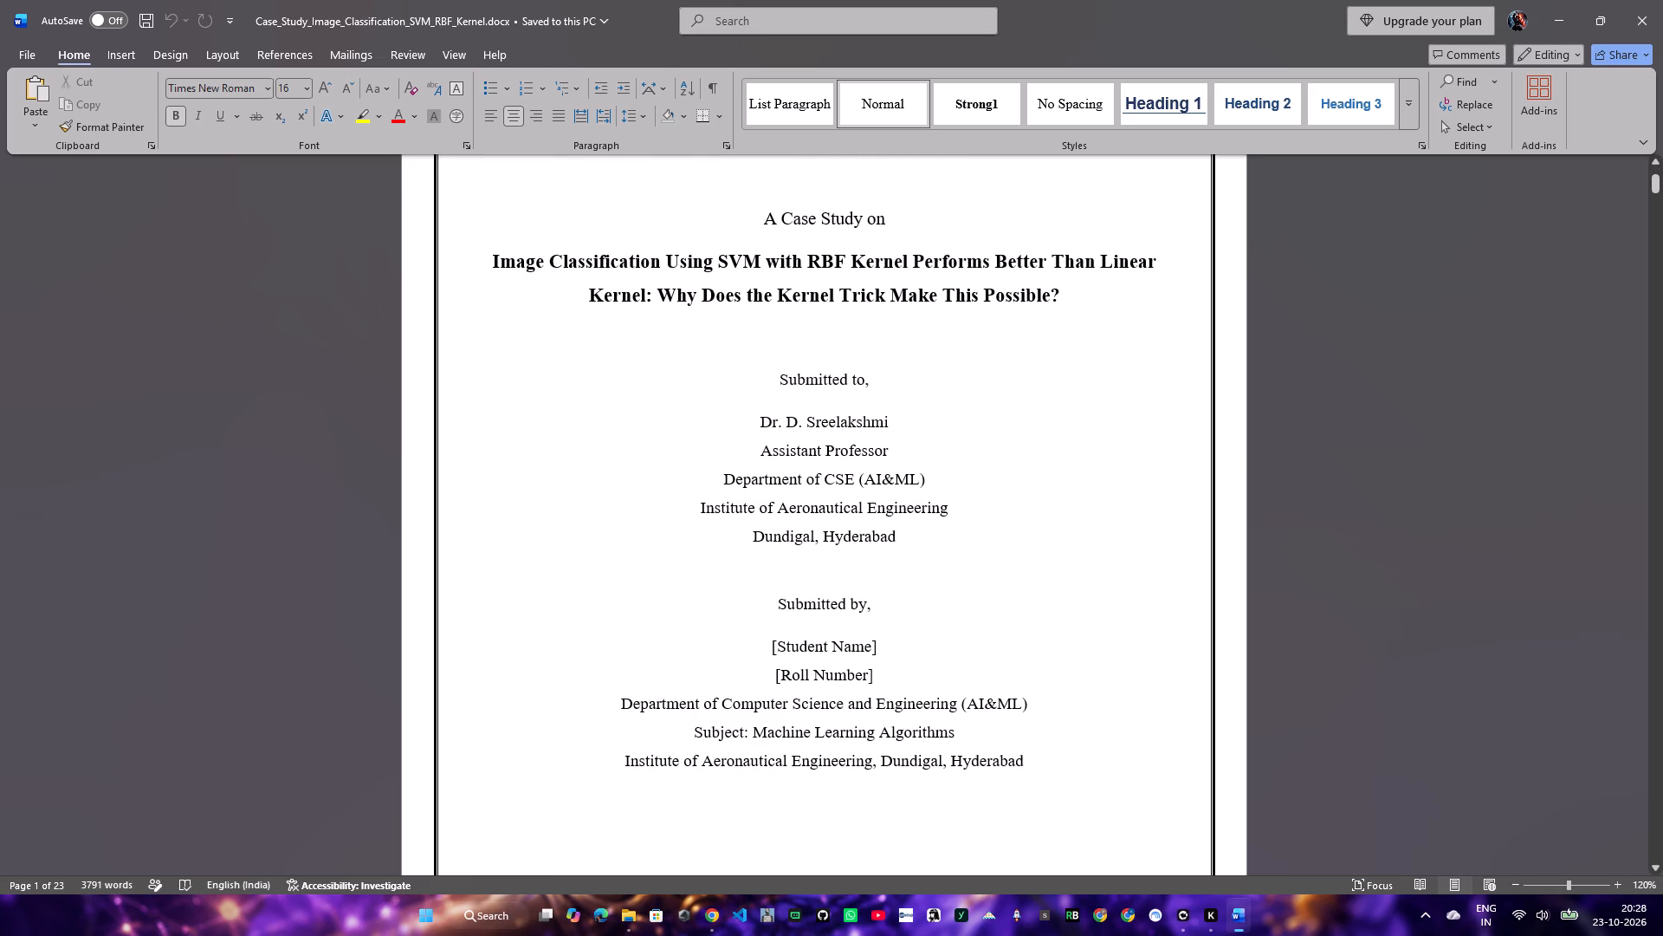
key("alt+Tab")
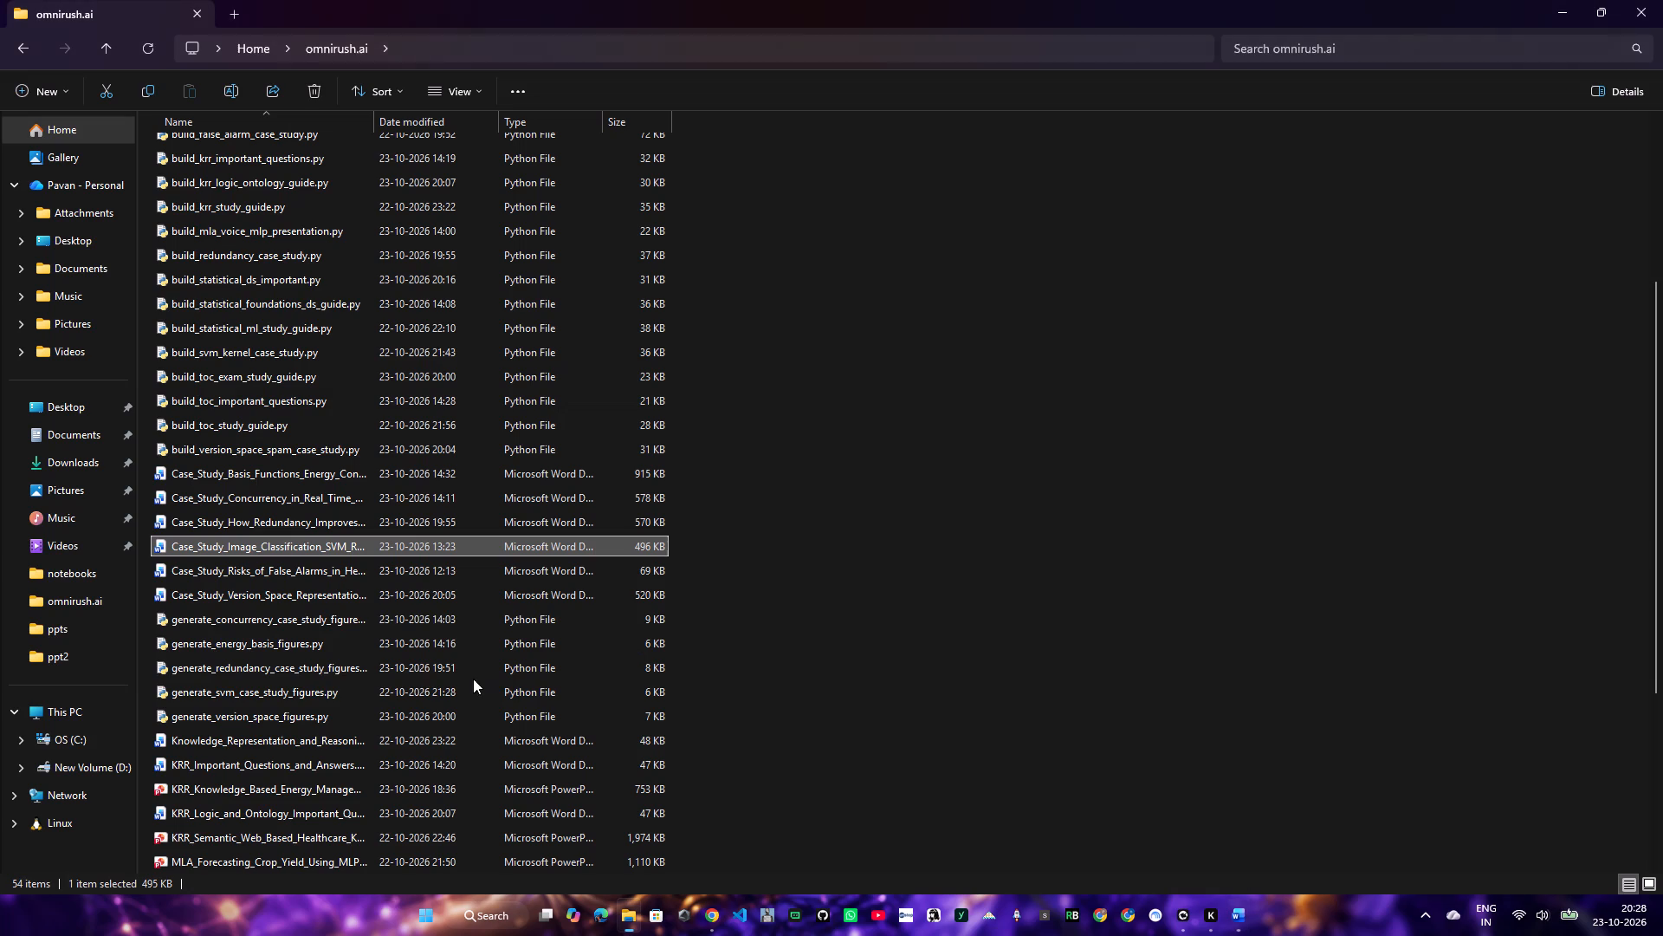
right_click(1250, 907)
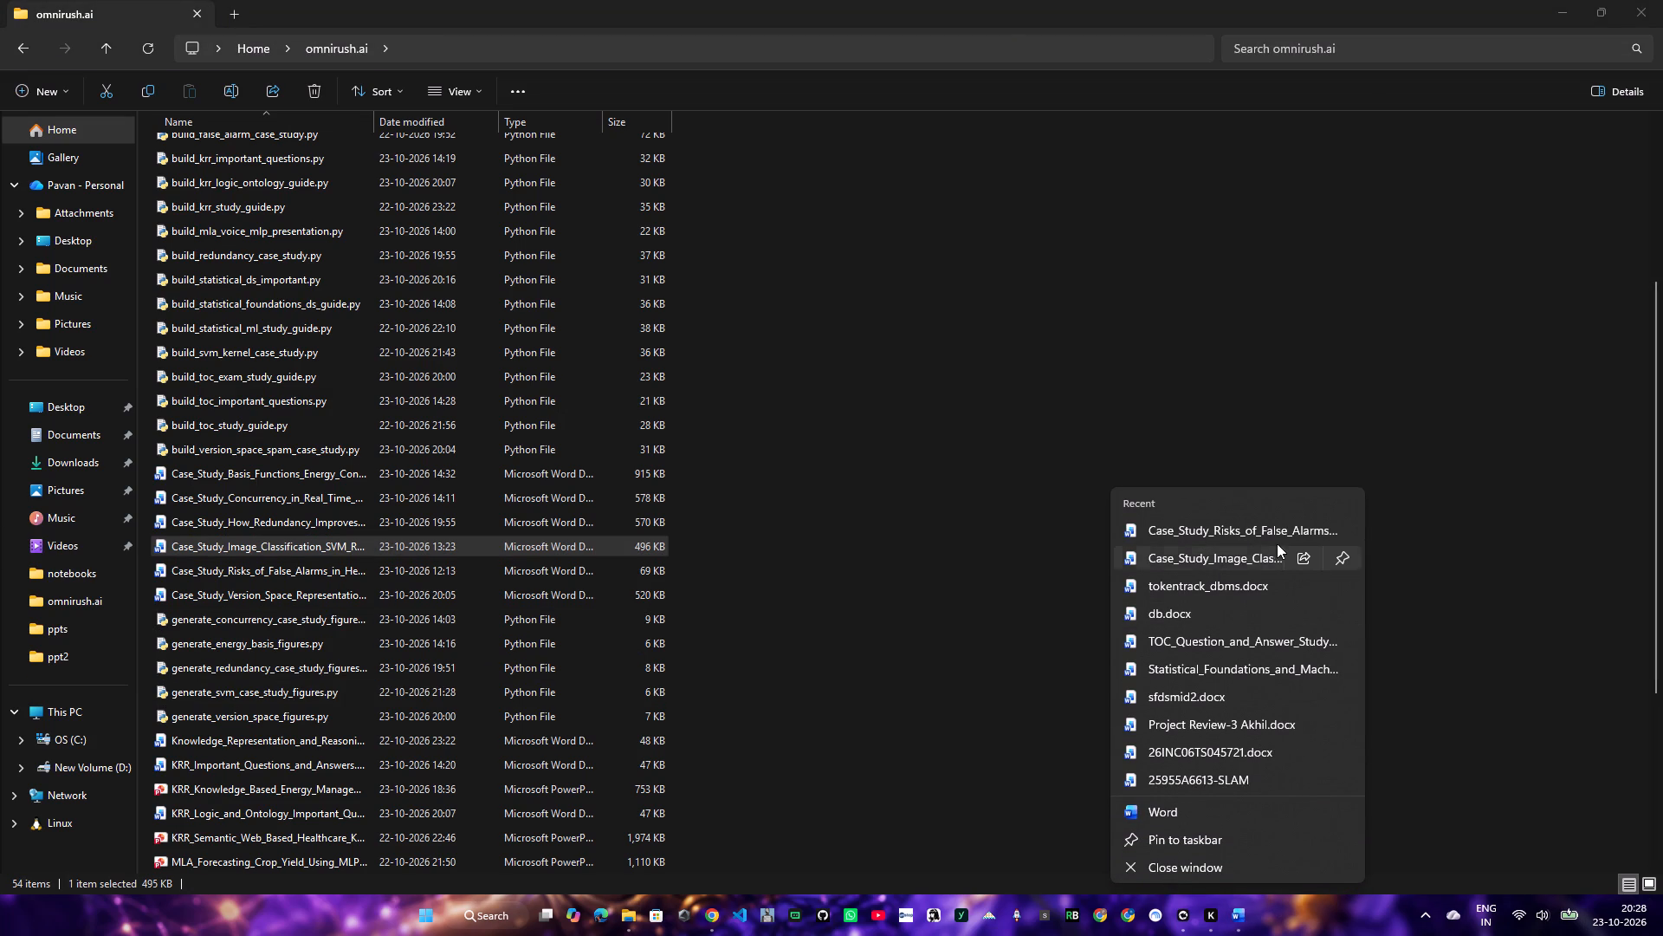
left_click(1220, 535)
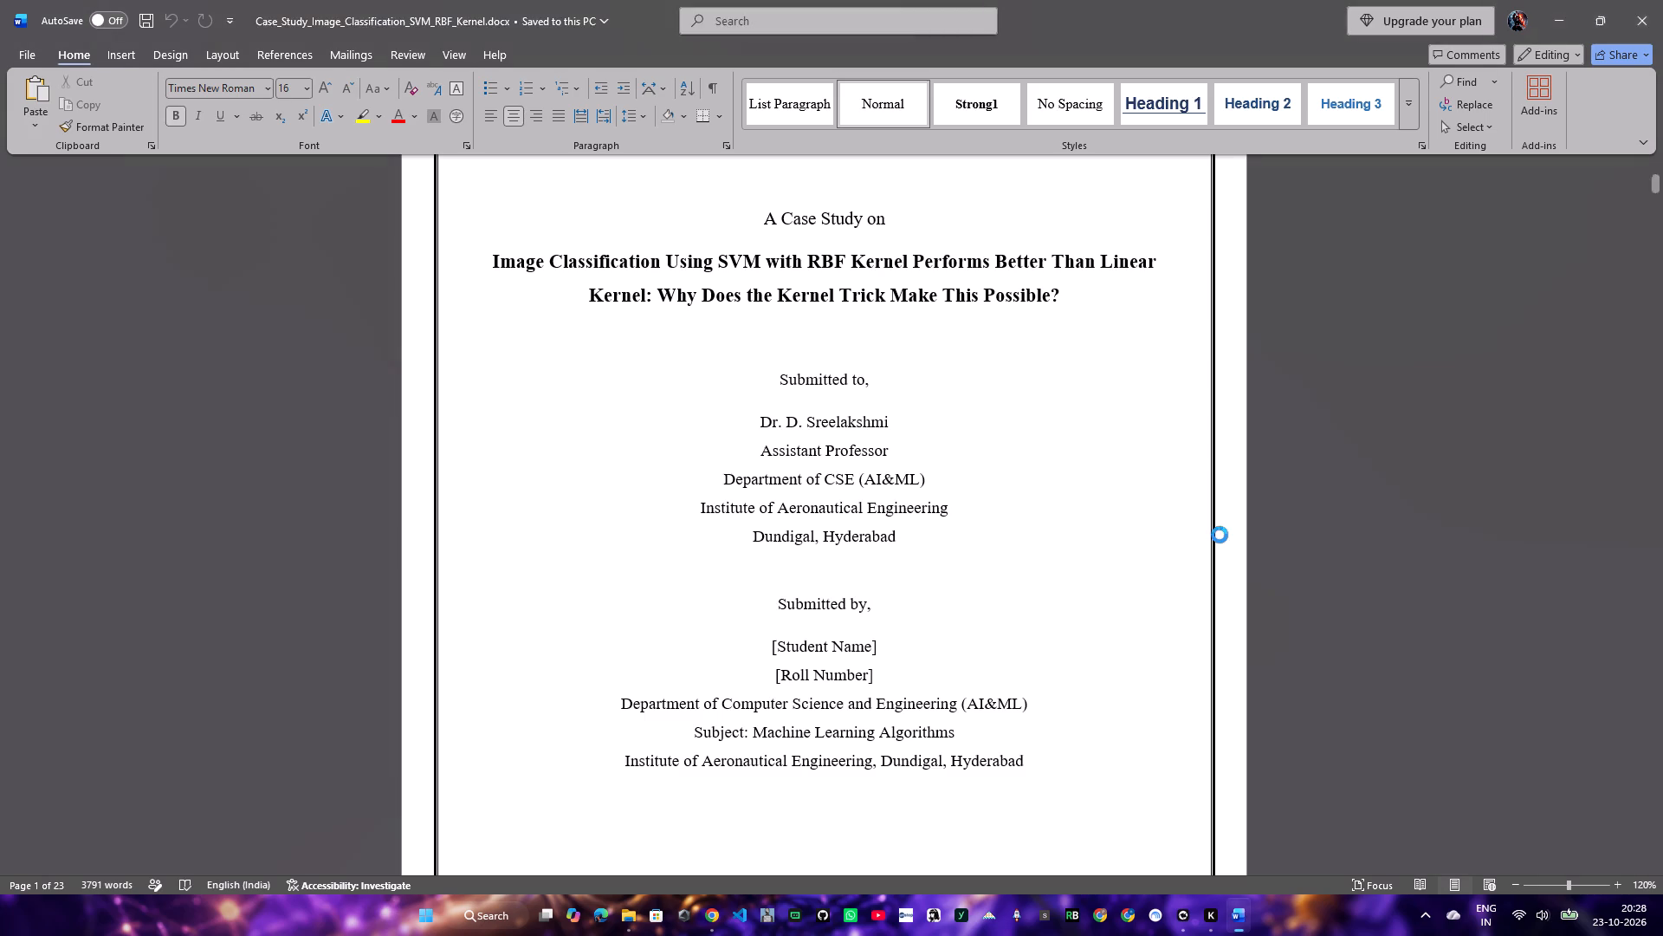
Replace the student name and roll number placeholders on the image-classification cover with the details copied from the false-alarms cover.
scroll(942, 539, "down", 5)
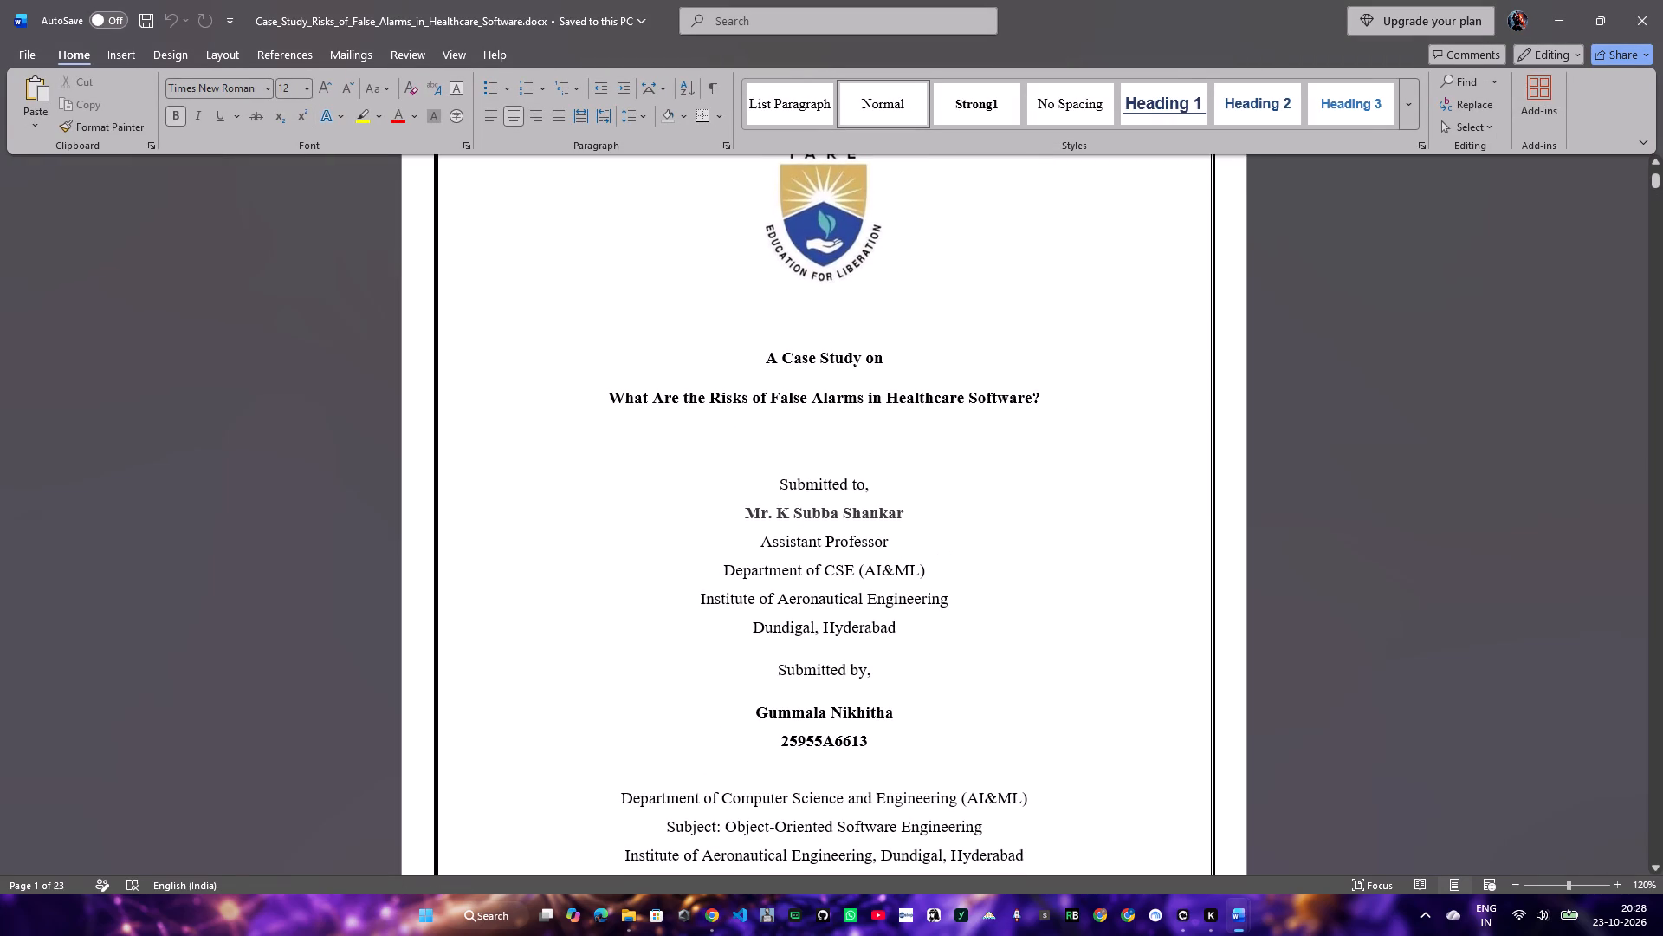
scroll(934, 552, "down", 4)
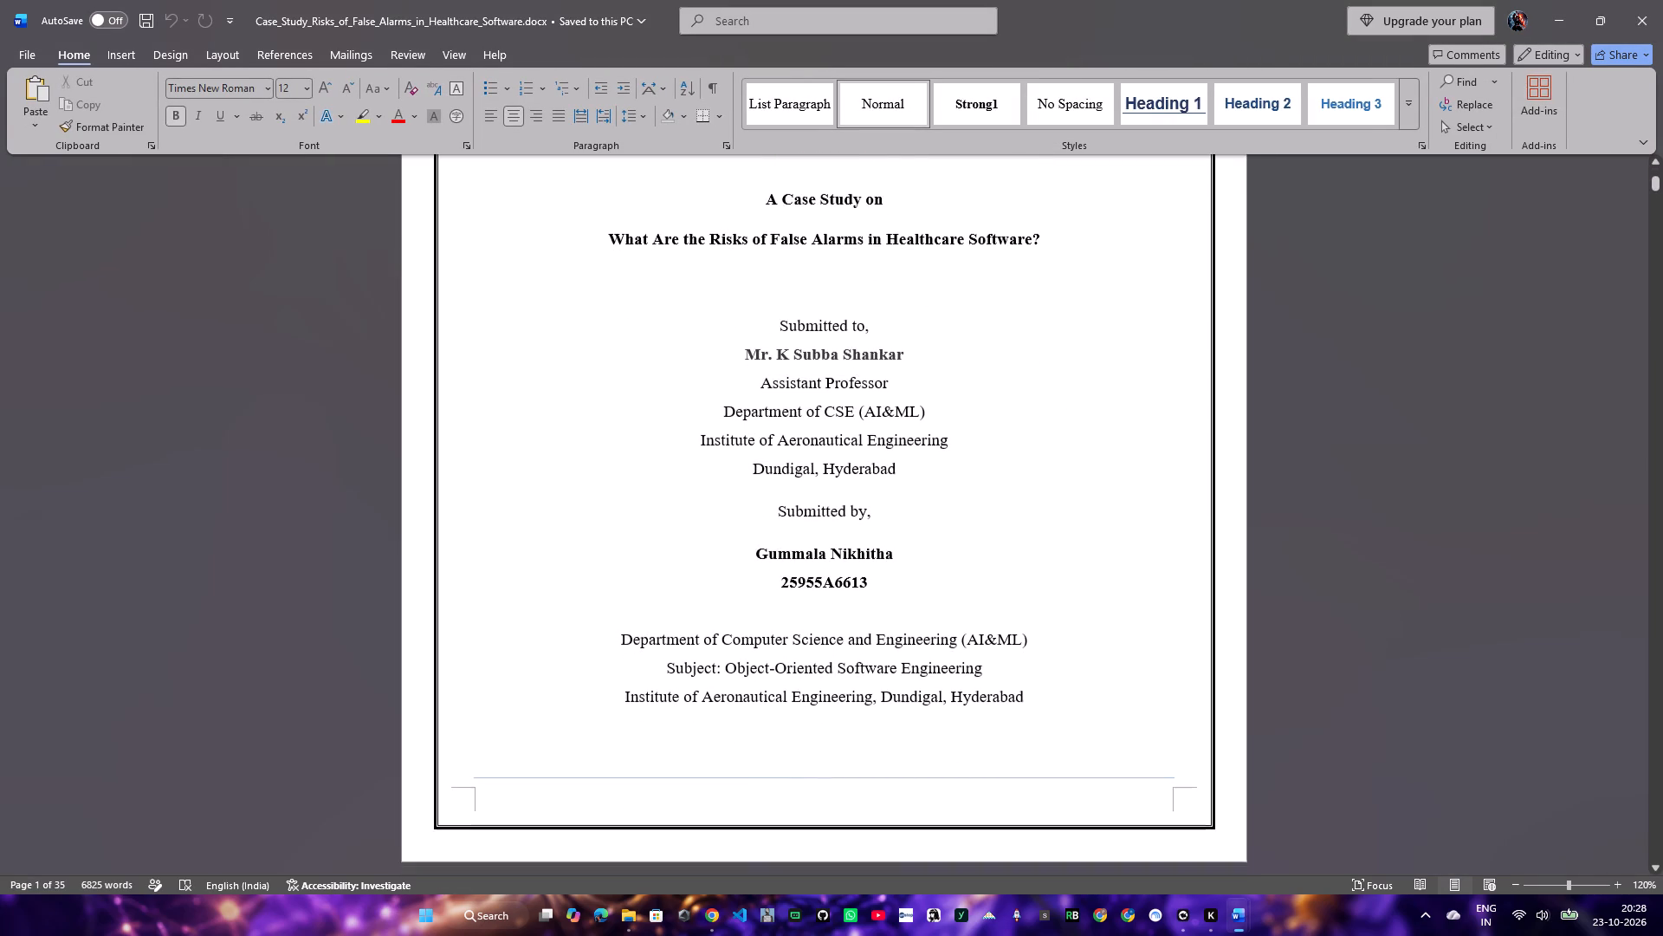
left_click_drag(878, 556, 747, 525)
key("ctrl+c")
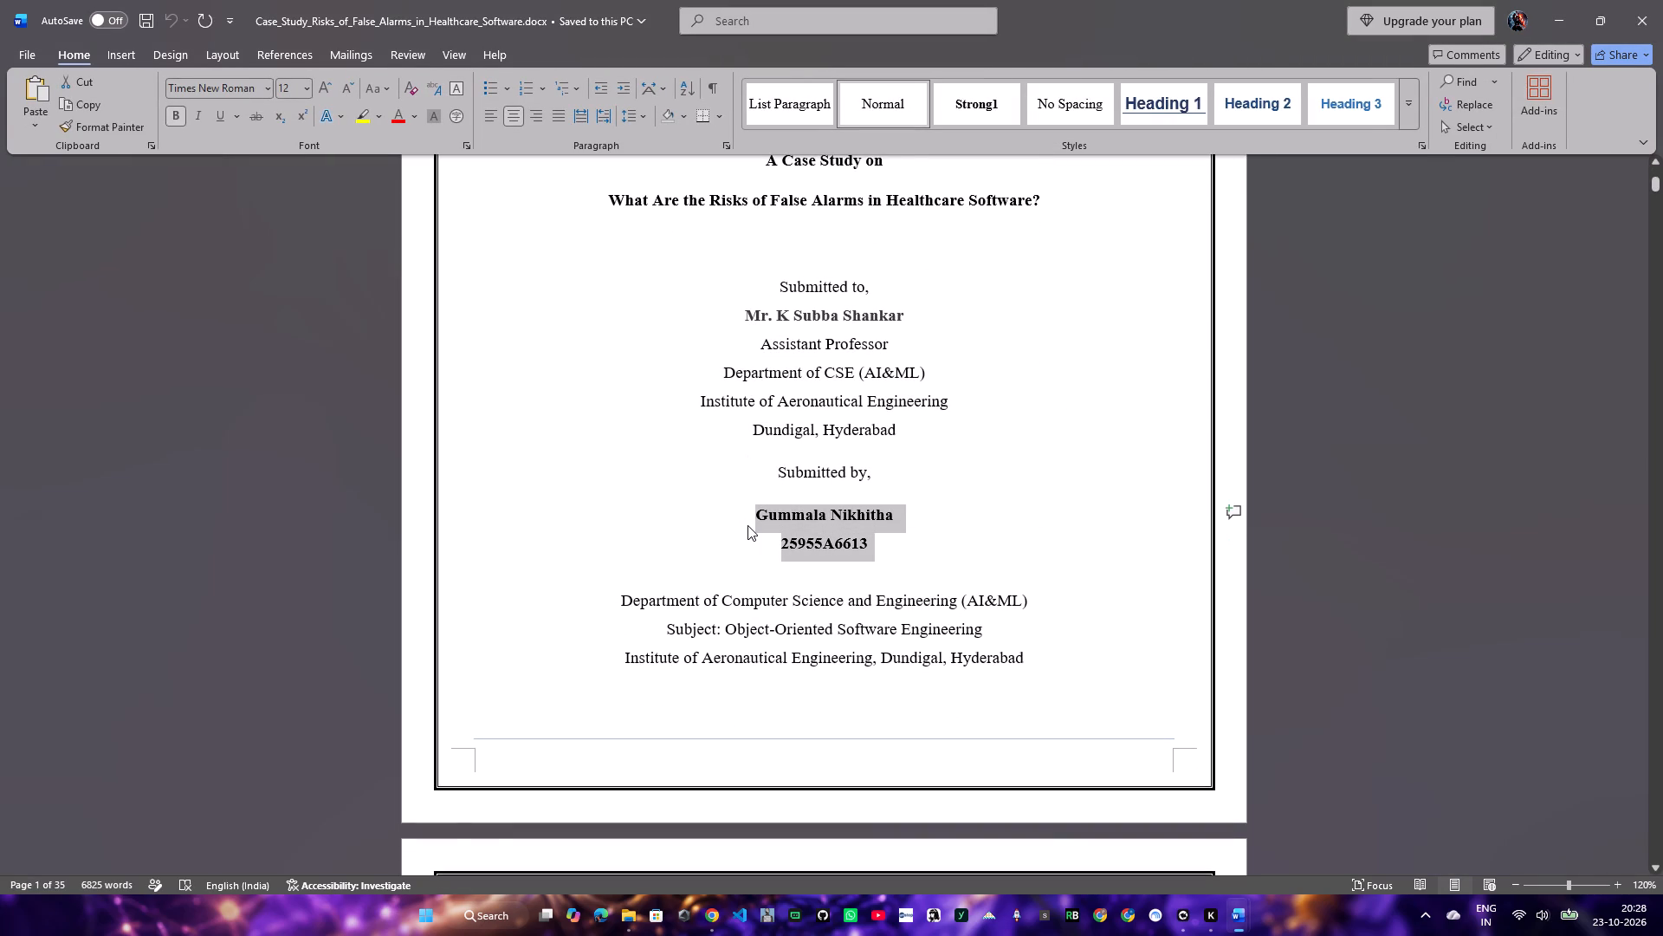
key("alt+Tab")
left_click_drag(891, 678, 756, 652)
key("ctrl+v")
Delete the faculty member's name under "Submitted to" on the image-classification cover page.
scroll(835, 603, "up", 2)
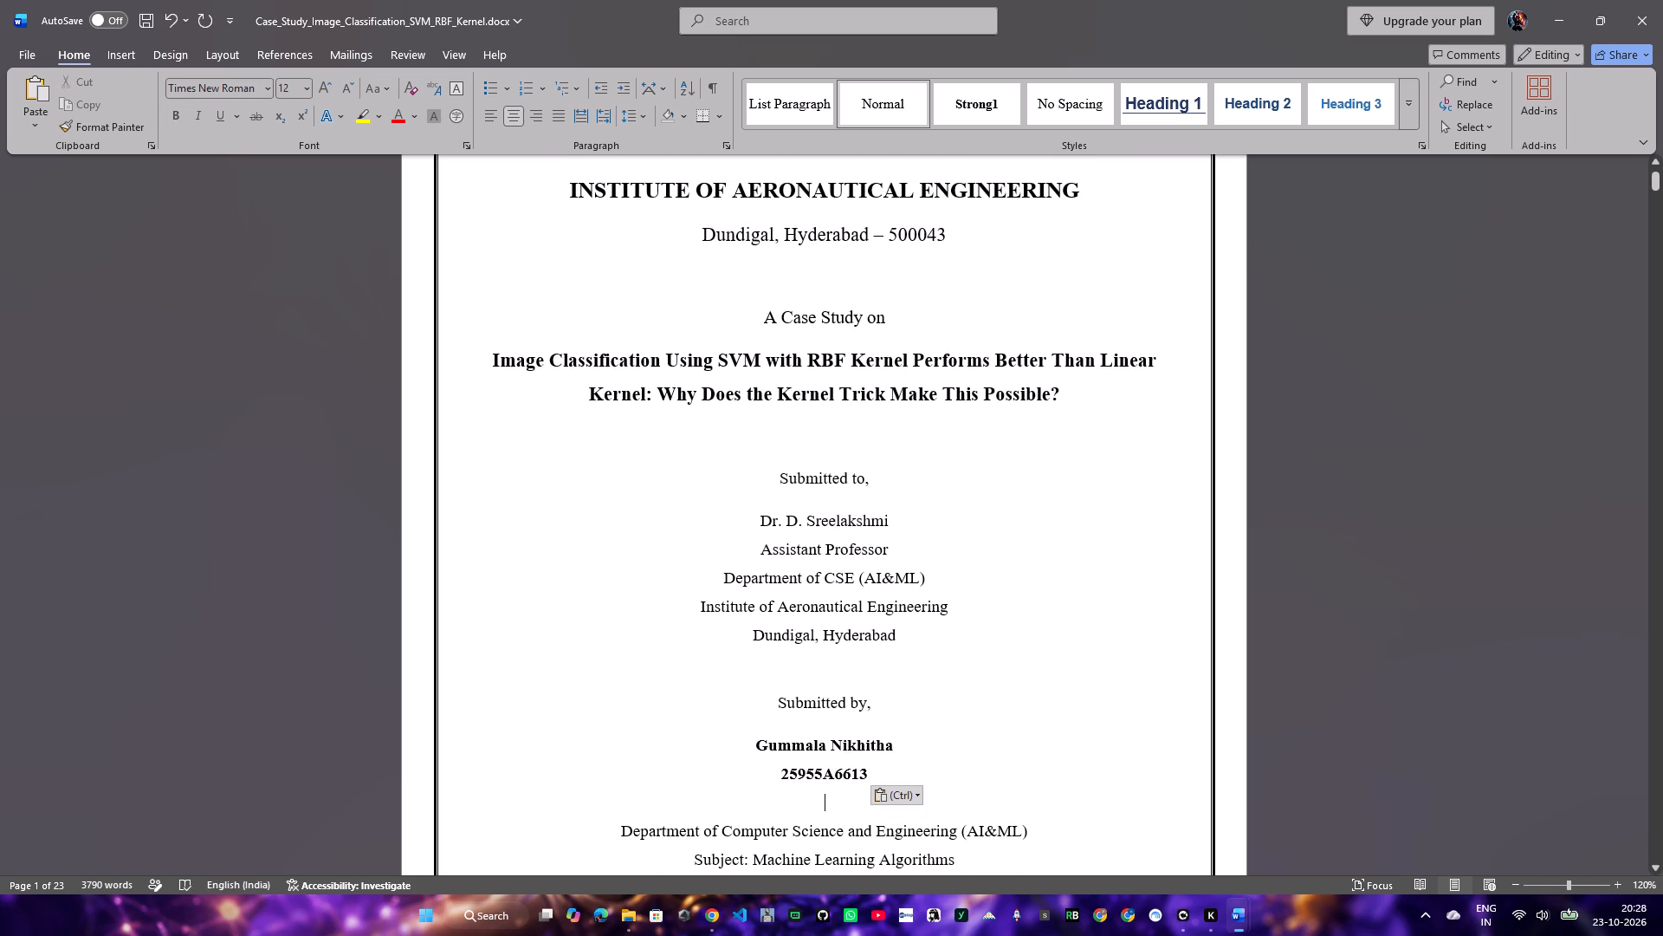
left_click_drag(912, 519, 744, 518)
key("BackSpace")
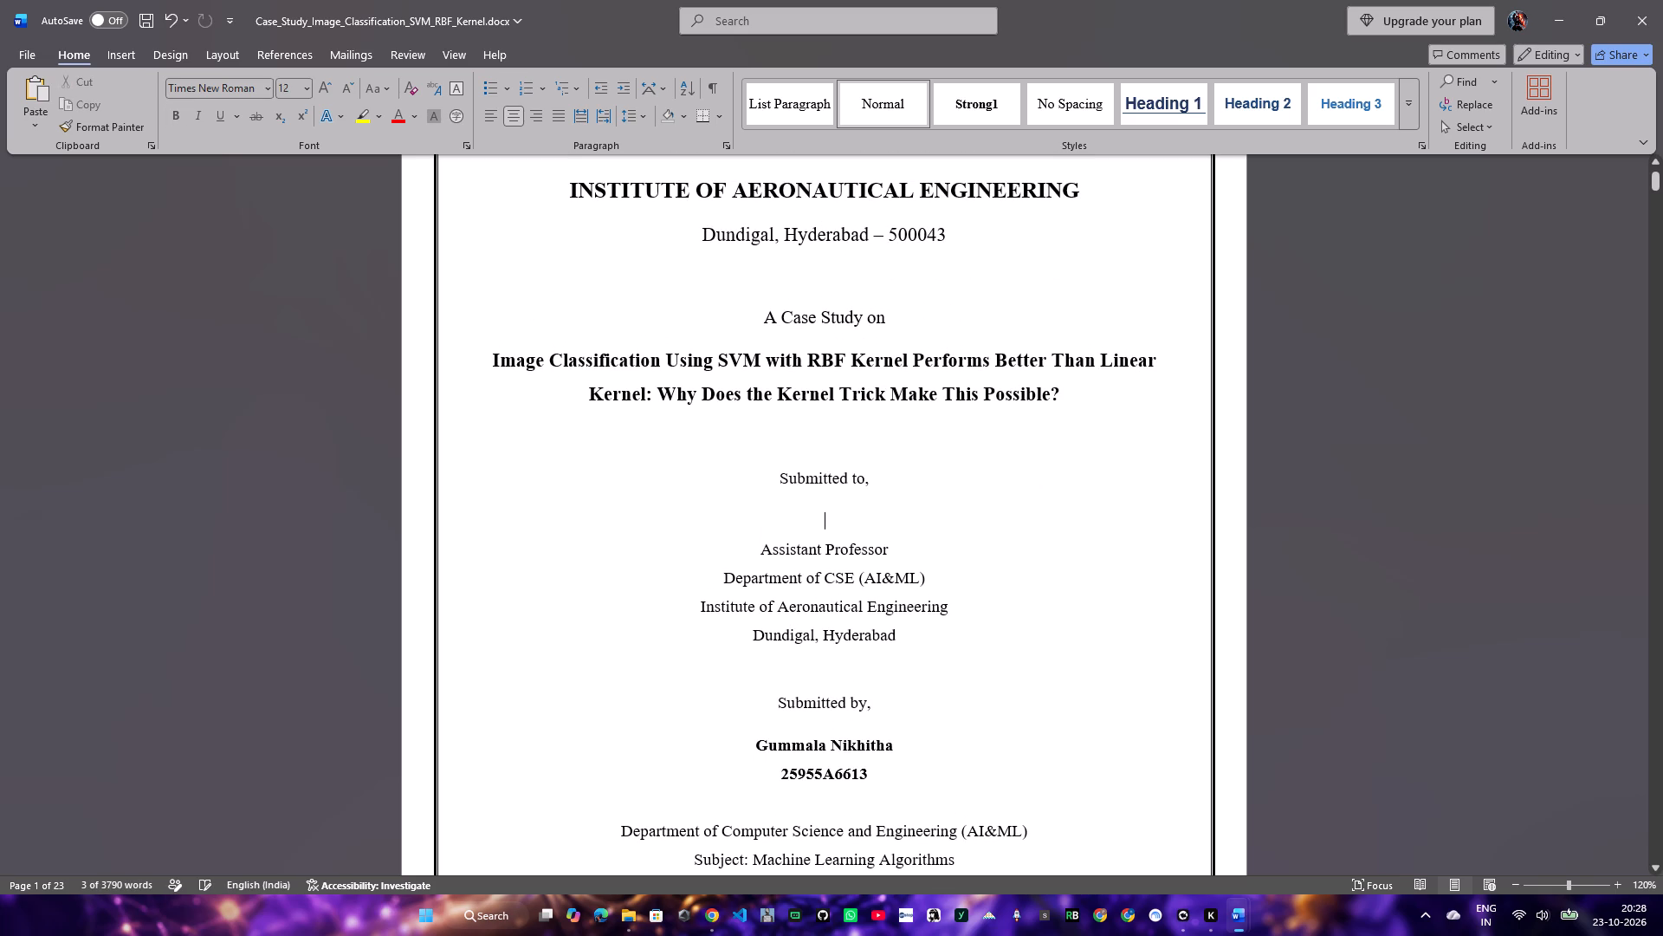
Switch to Chrome, search for the intended IARE faculty member in a new tab, and open the matching institute profile page.
left_click(724, 916)
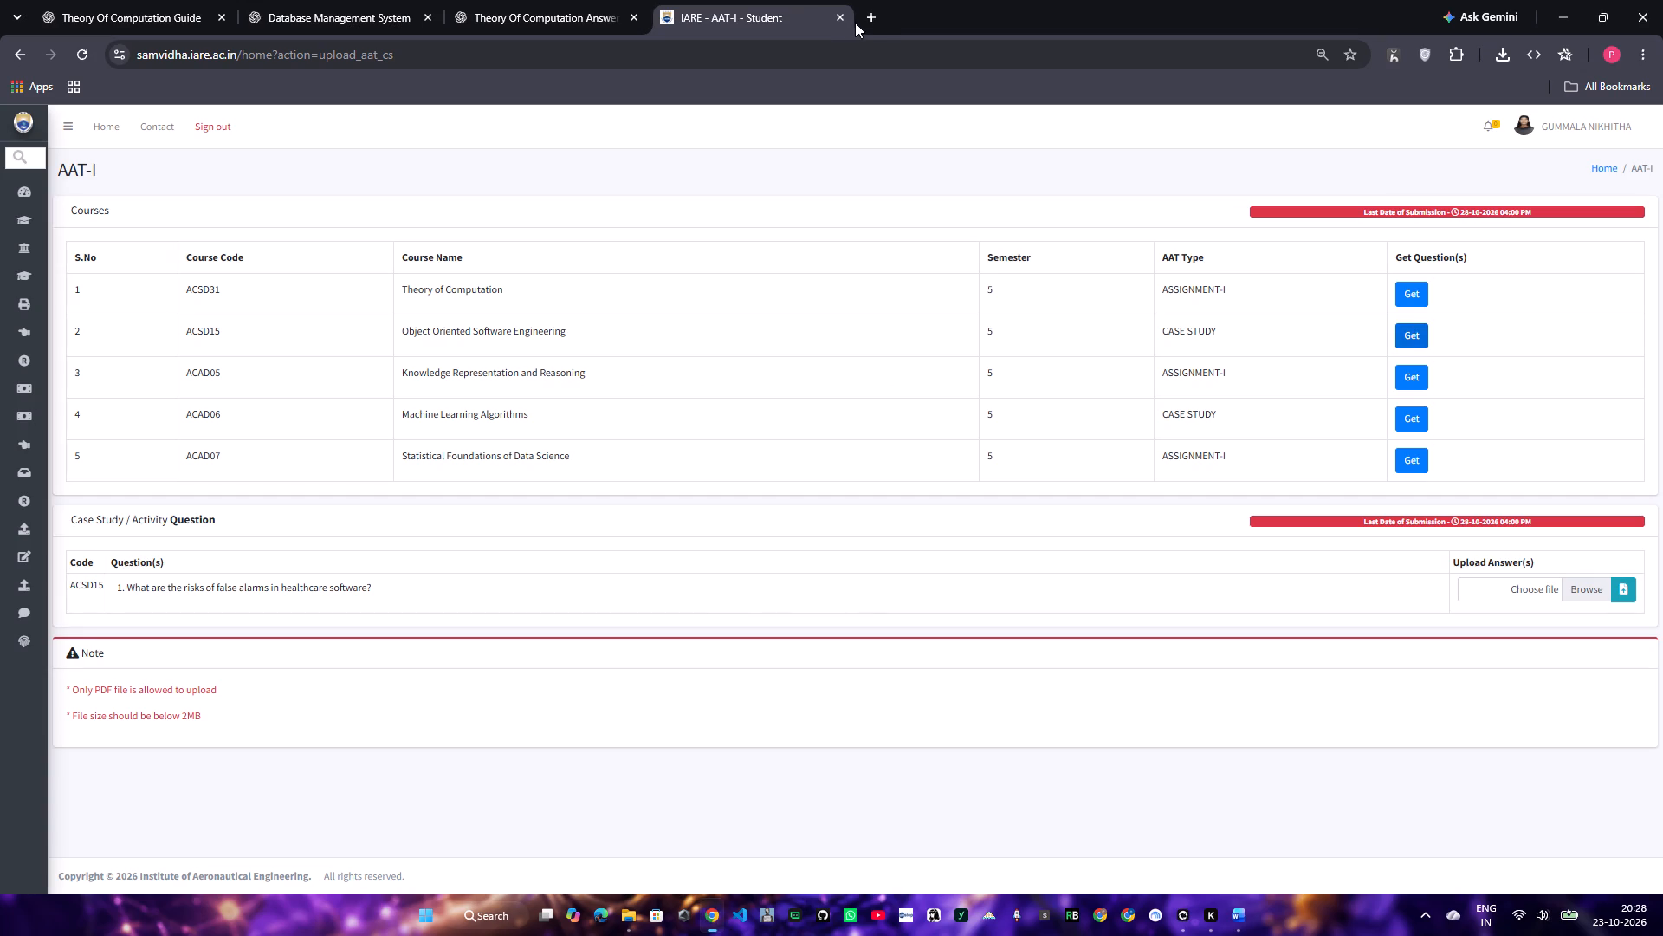
left_click(508, 56)
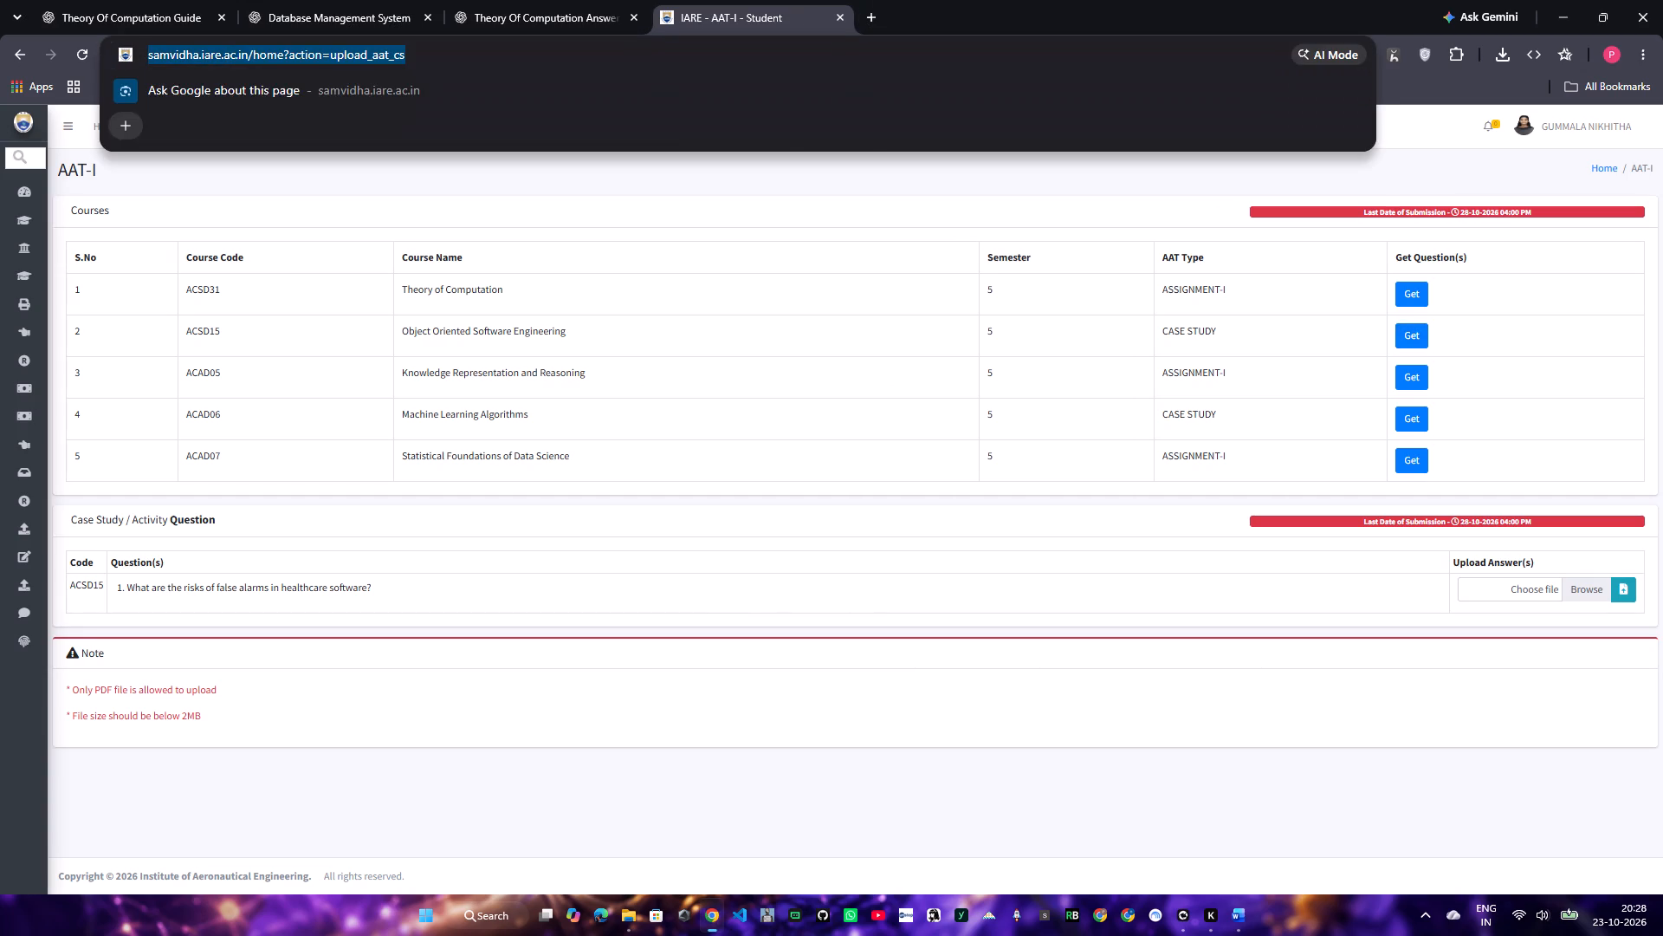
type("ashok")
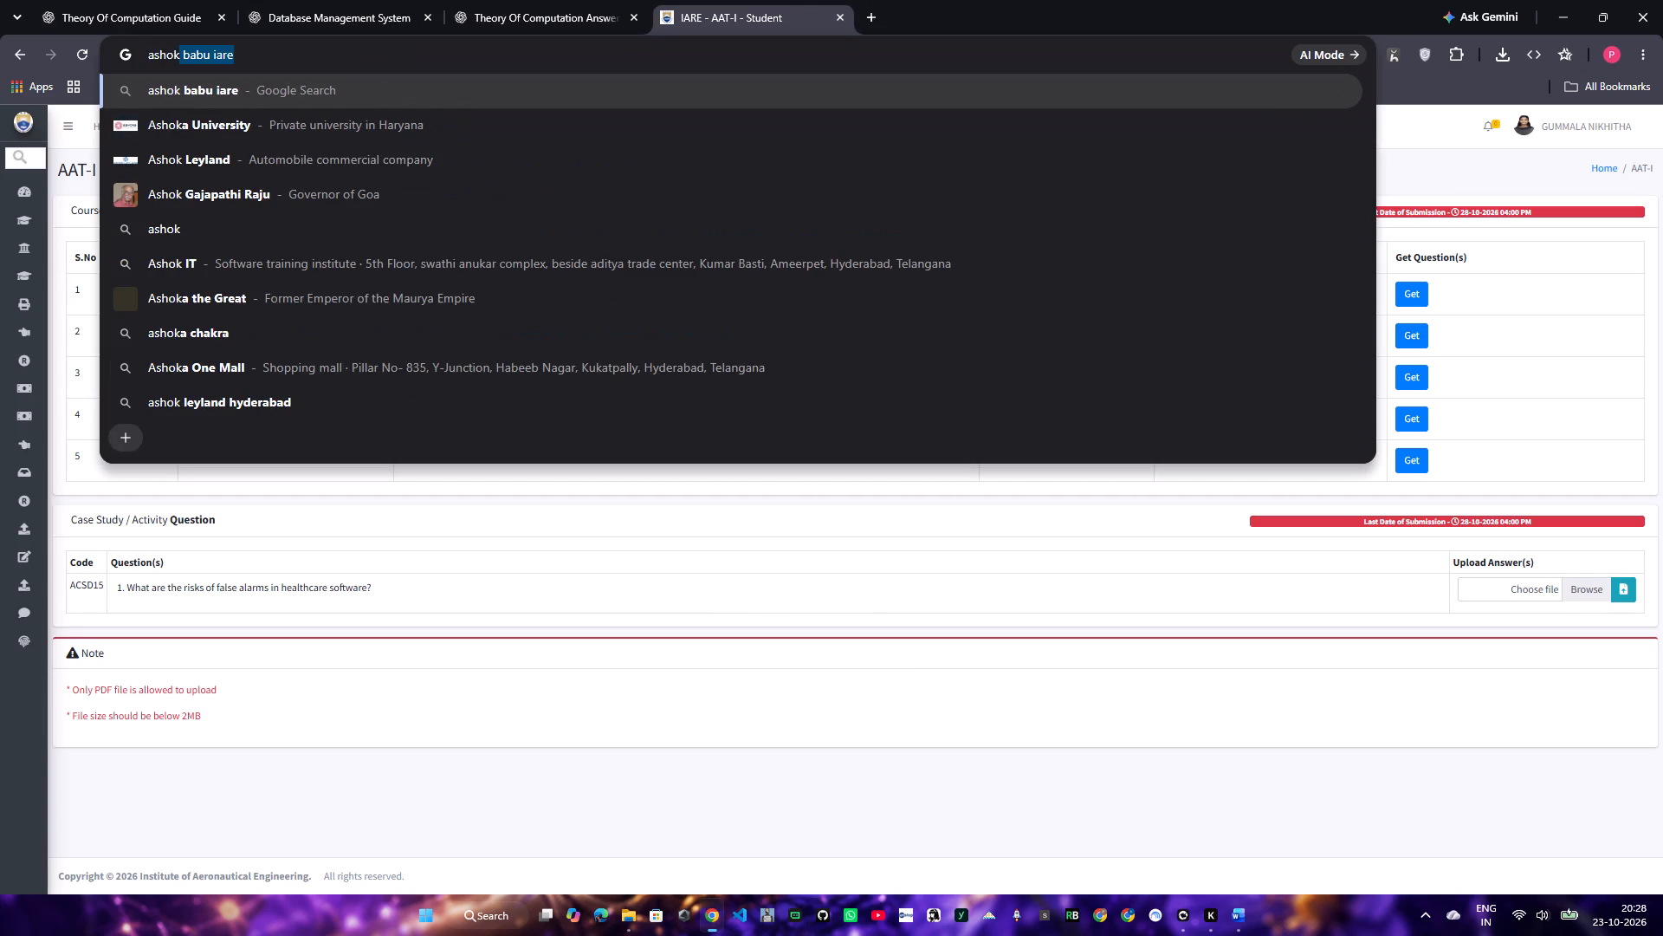
left_click(889, 17)
left_click(879, 16)
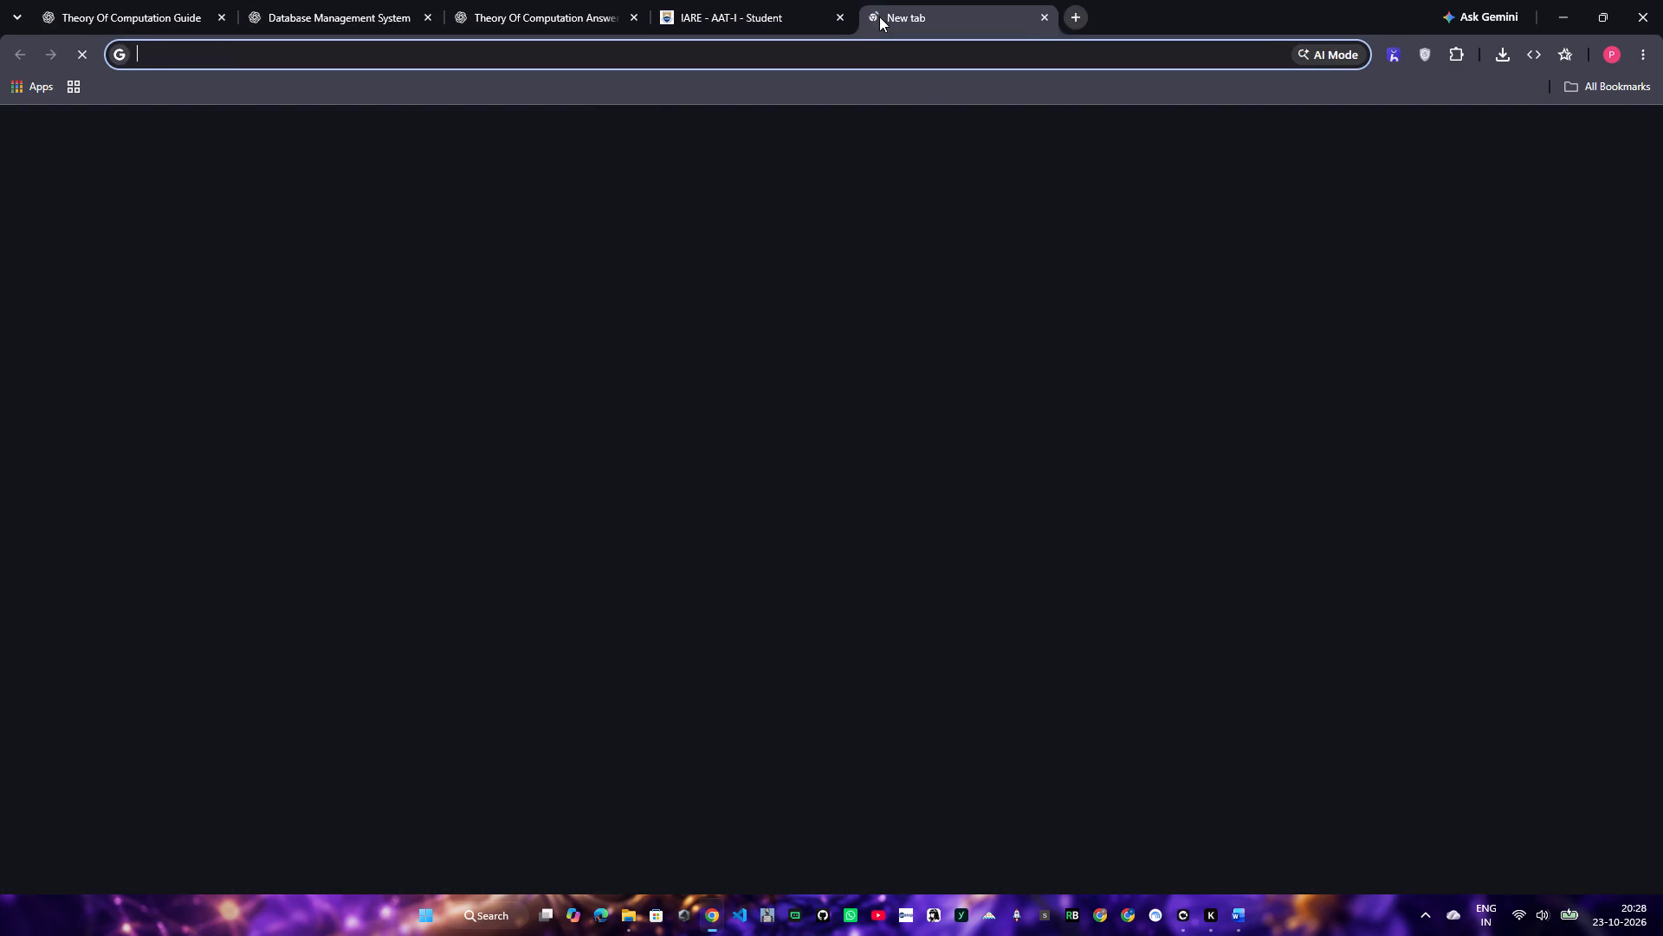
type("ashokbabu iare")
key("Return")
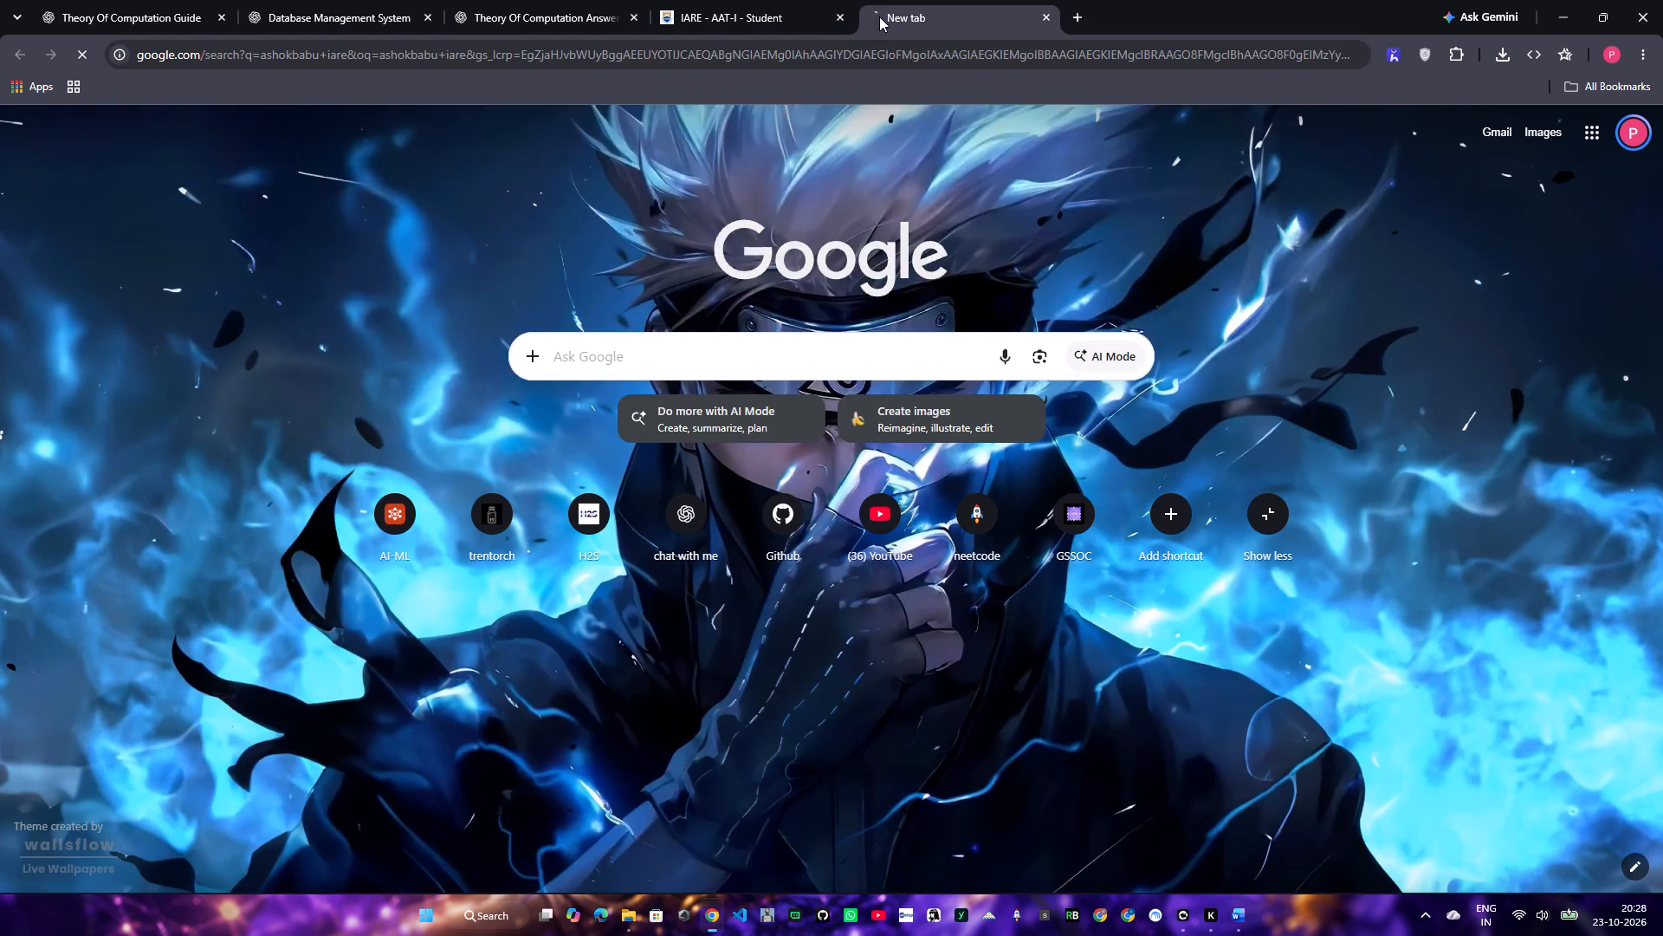
left_click(557, 635)
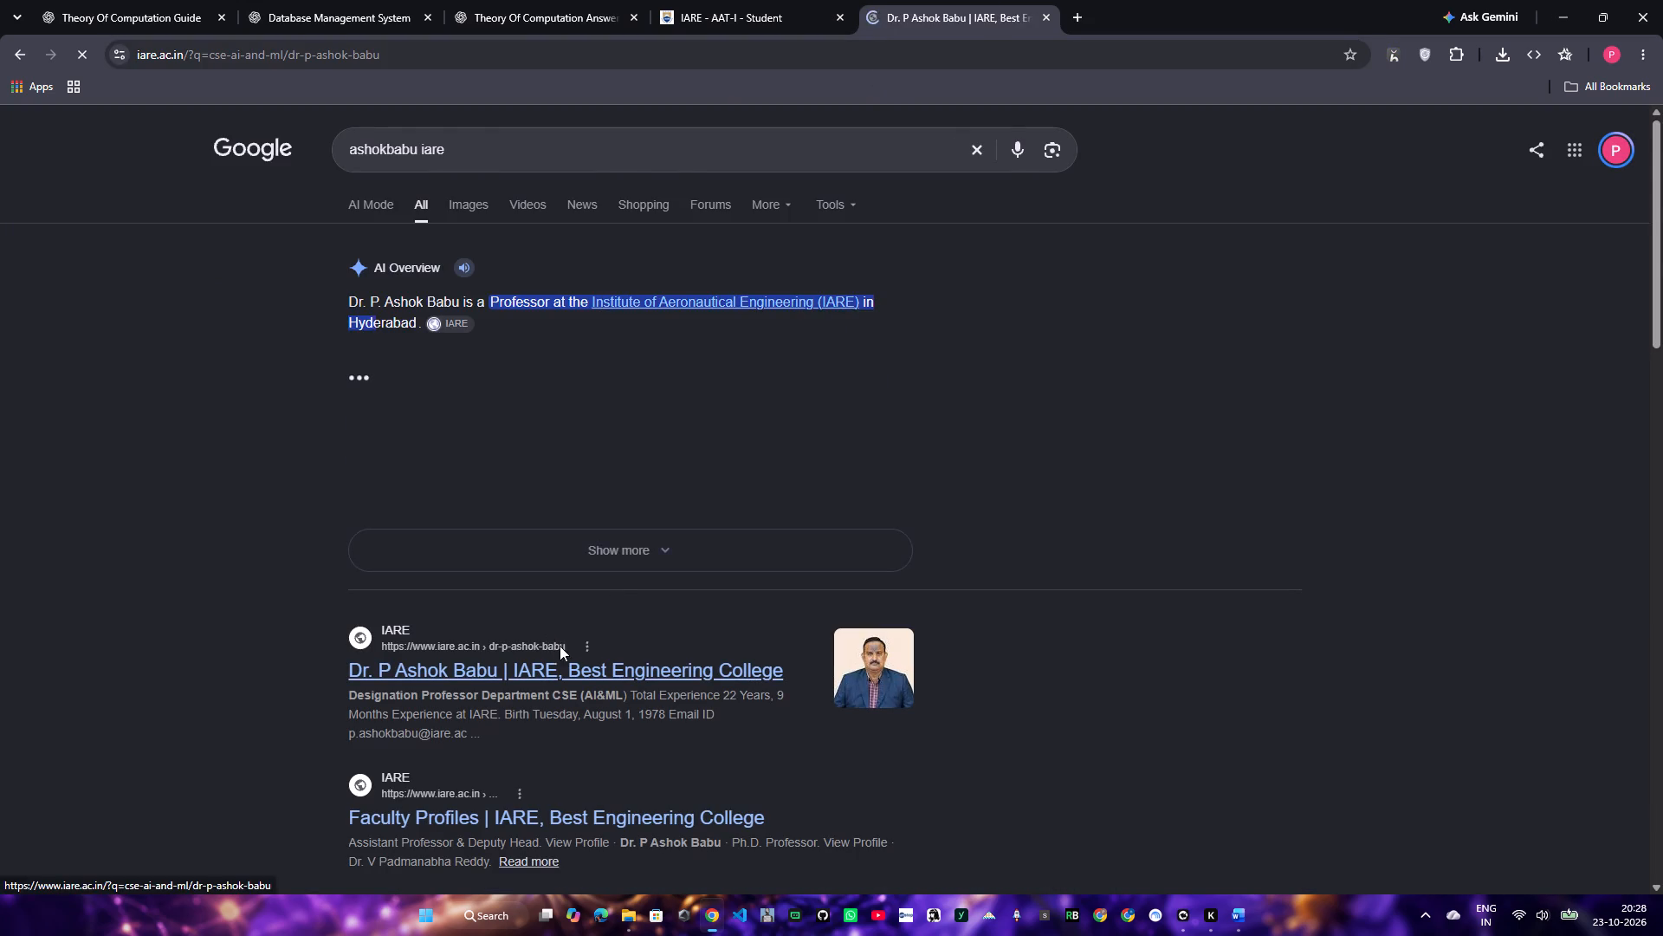
Copy the faculty member's name with title from the profile and paste it under "Submitted to" on the Word report's cover.
left_click_drag(852, 364, 785, 364)
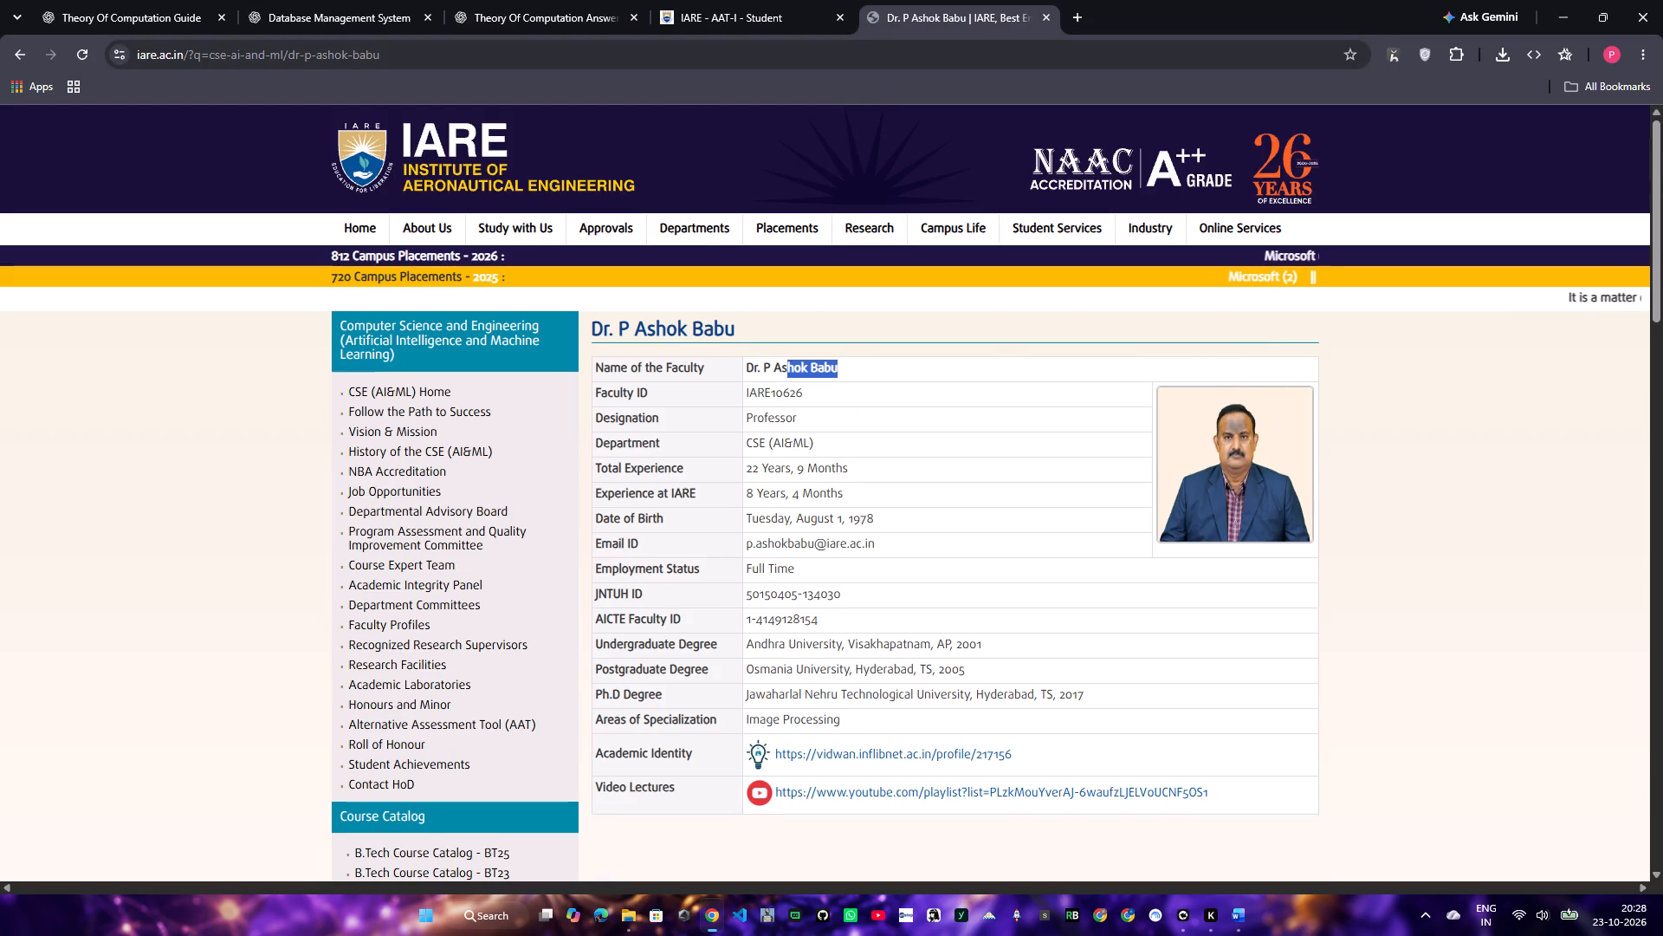
left_click_drag(785, 364, 737, 363)
key("ctrl+c")
key("alt+Tab")
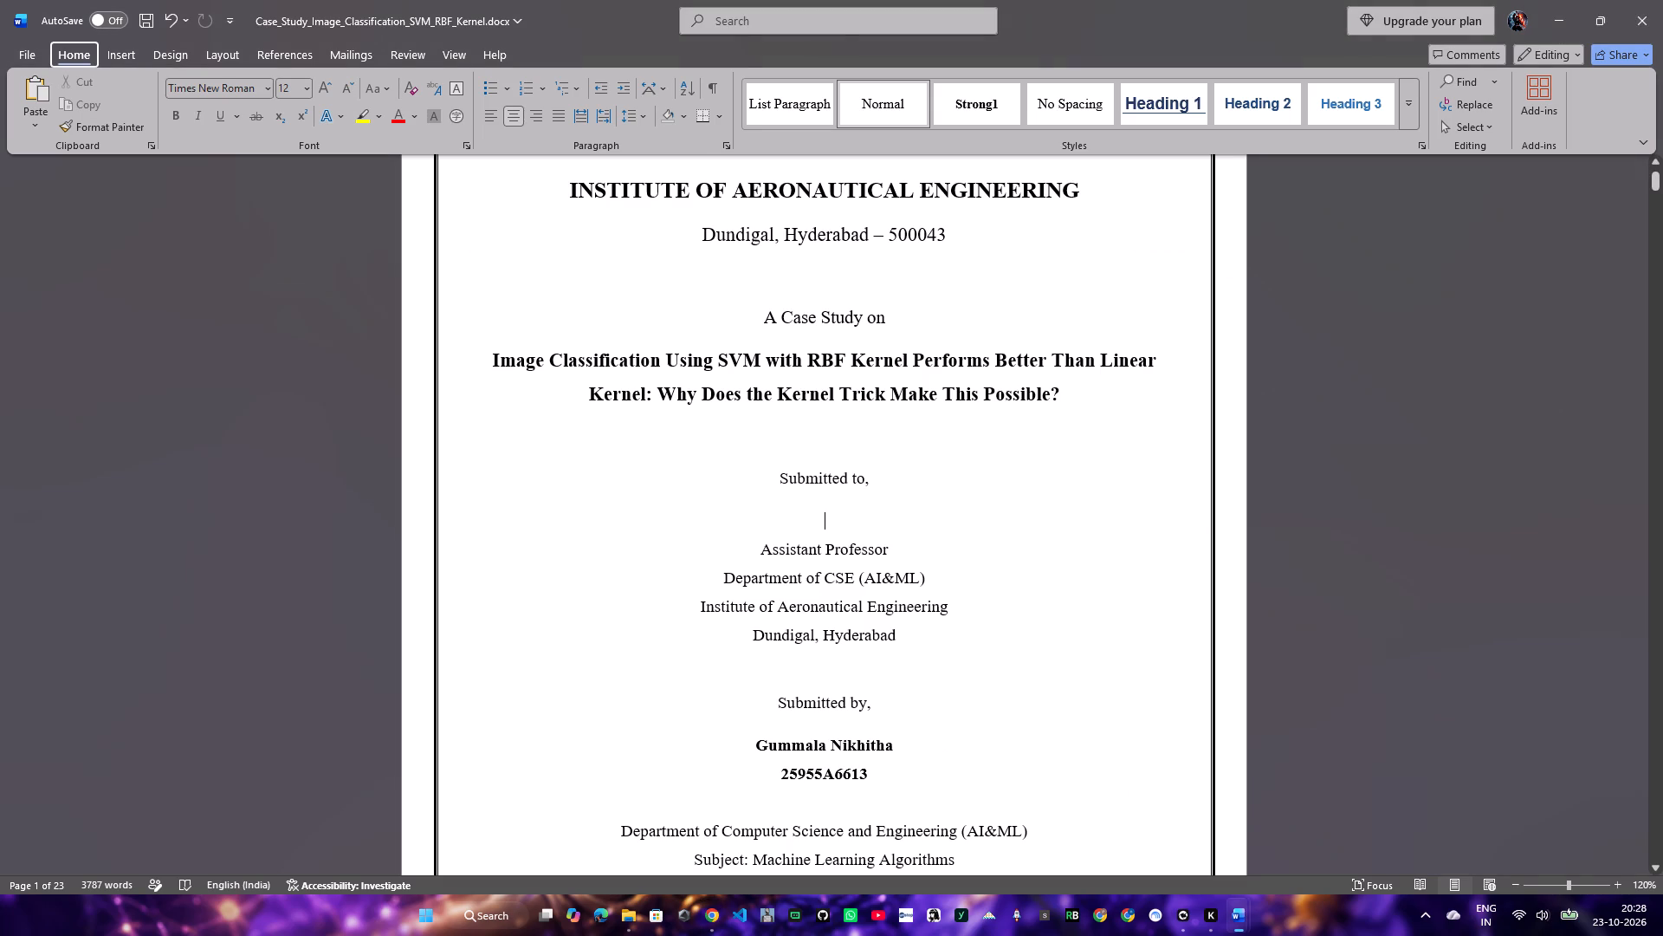
key("ctrl+v")
left_click(805, 525)
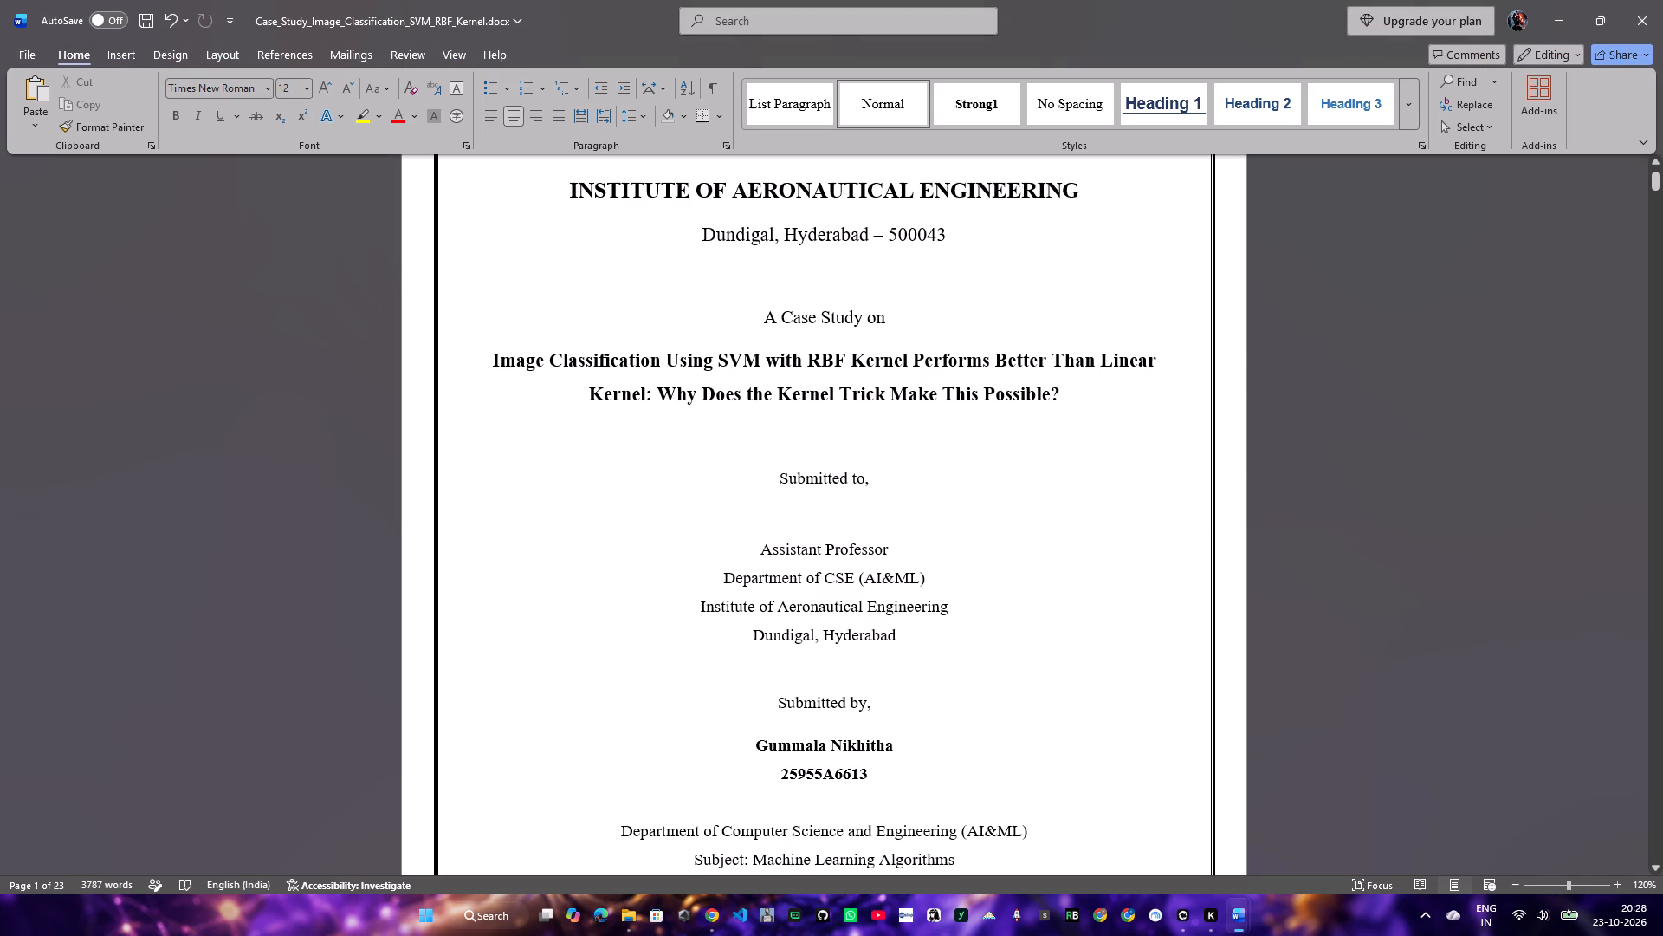
key("ctrl+v")
Set the font of the pasted faculty name to Times New Roman.
triple_click(827, 536)
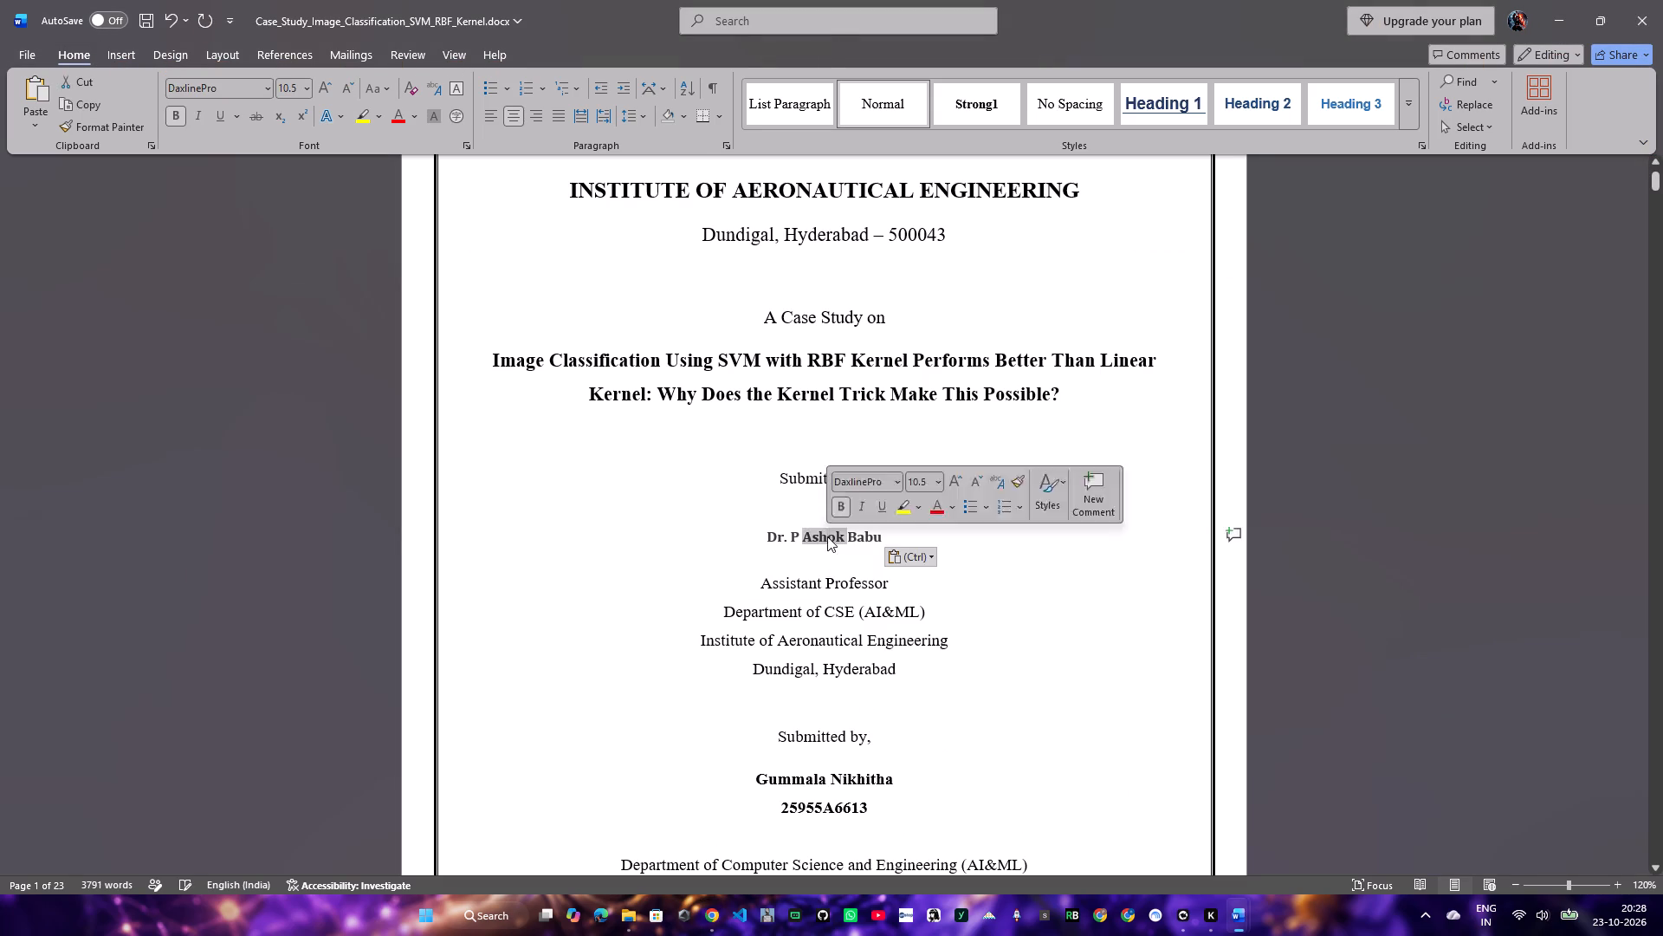
triple_click(825, 538)
triple_click(792, 538)
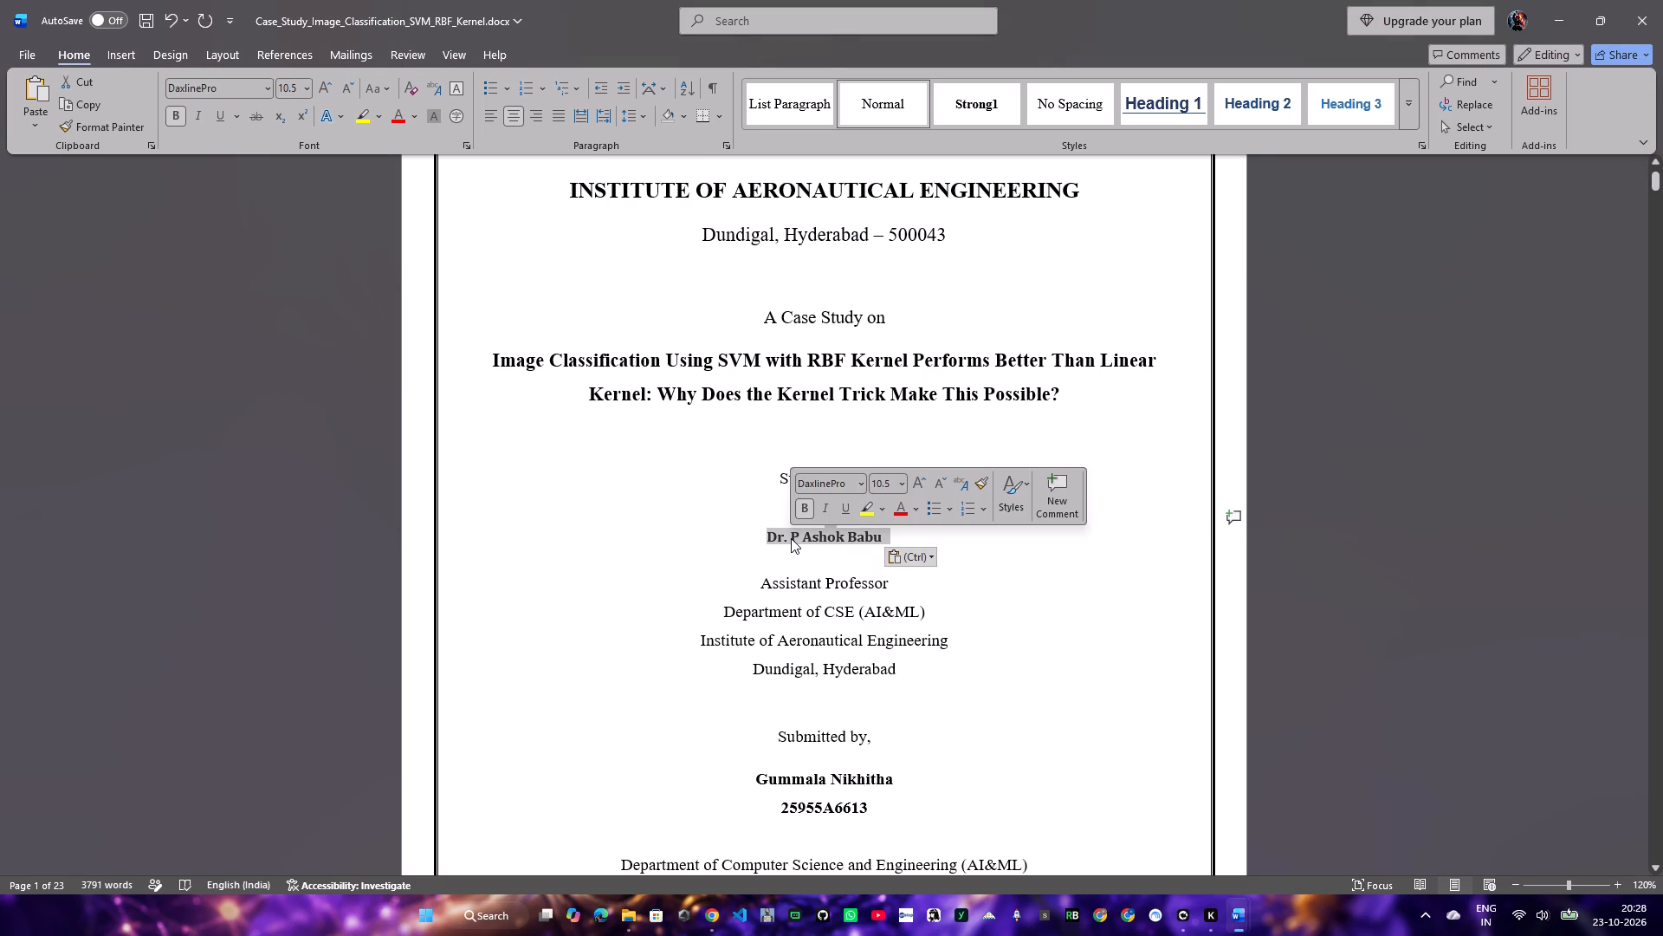
left_click(809, 484)
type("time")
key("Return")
left_click(913, 569)
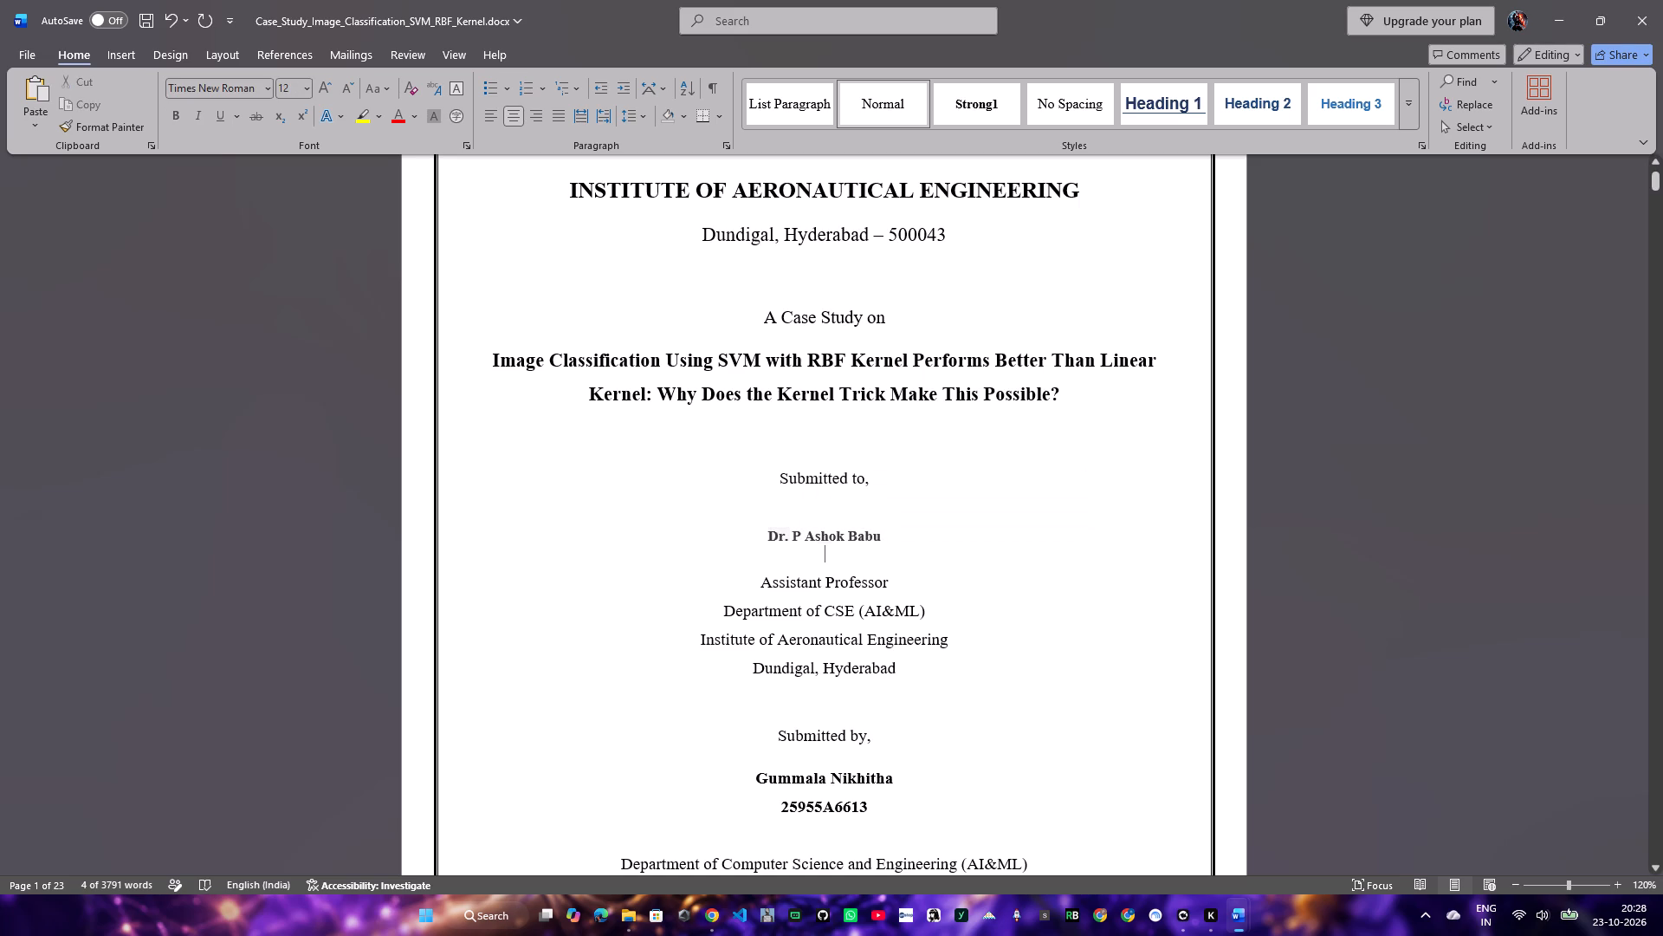
Remove the word "Assistant" from the designation below the faculty name, leaving only "Professor".
key("alt+Tab")
key("alt+Tab")
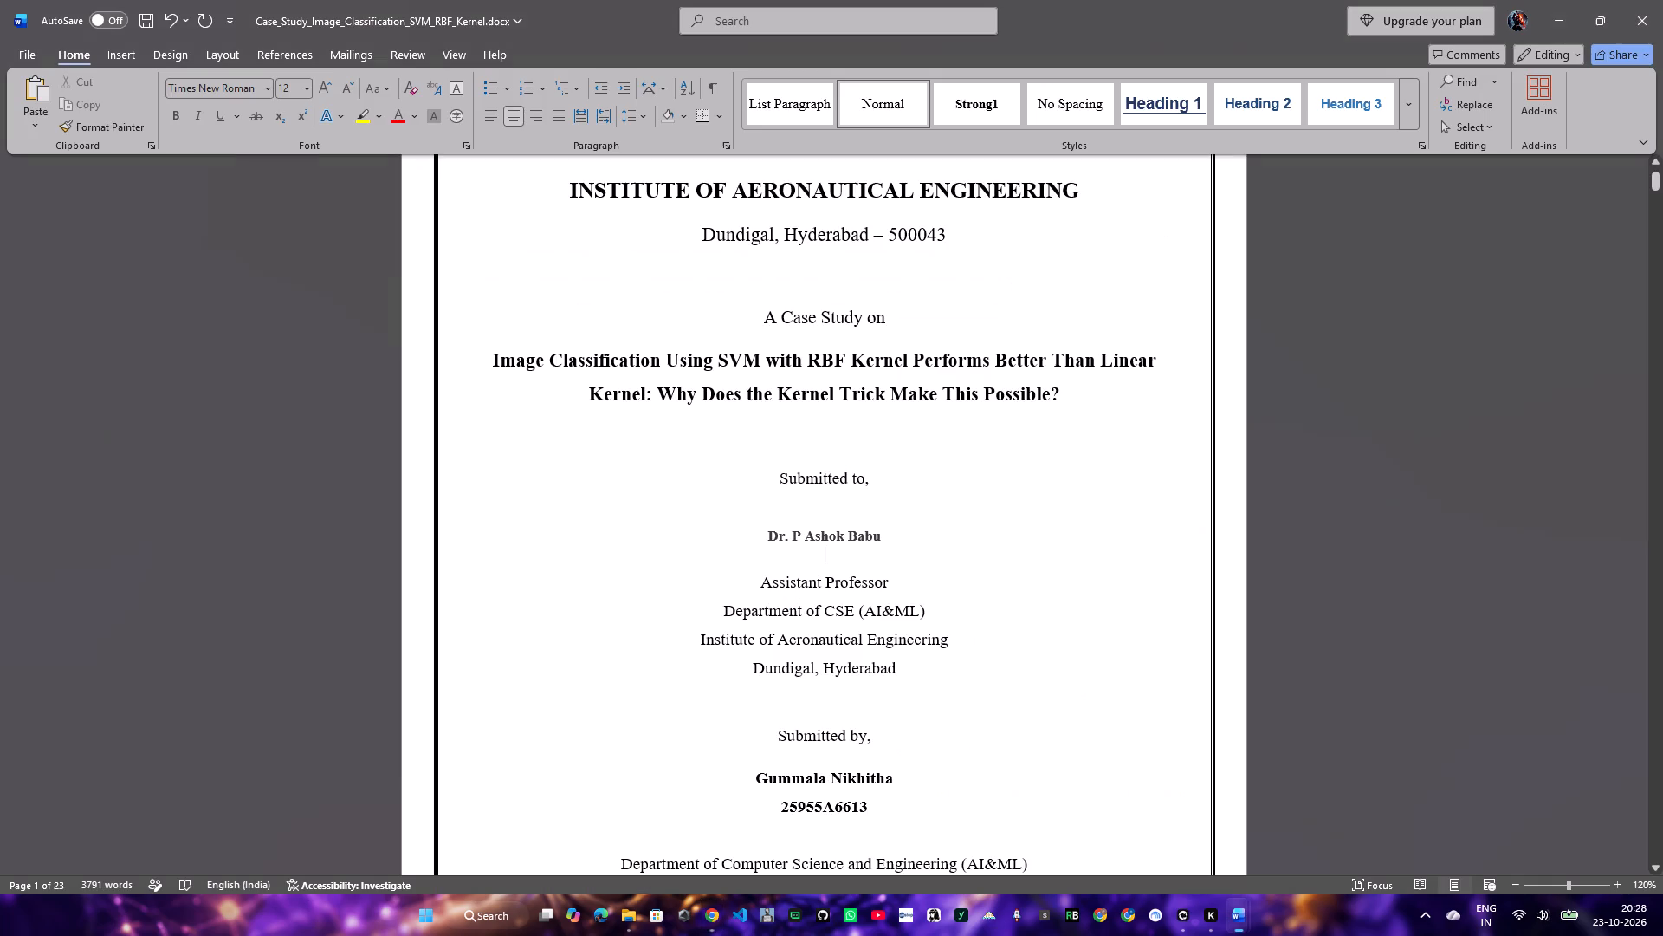
double_click(795, 579)
key("BackSpace")
Set the faculty name's font size to 12.
left_click_drag(883, 532, 697, 534)
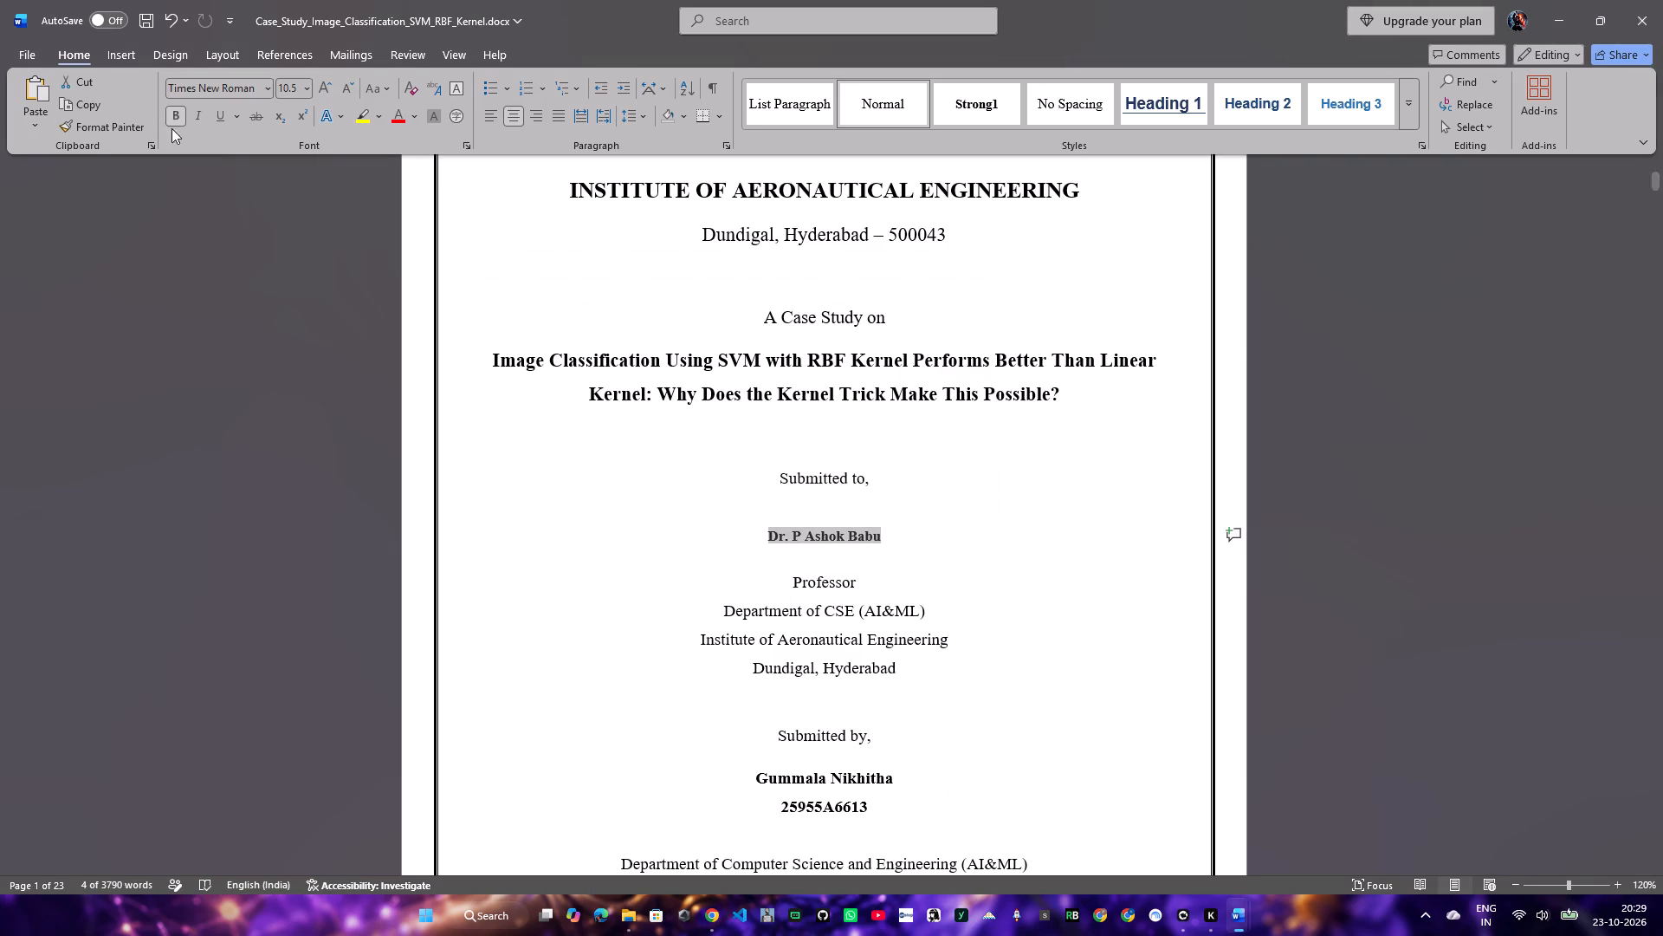
left_click(281, 86)
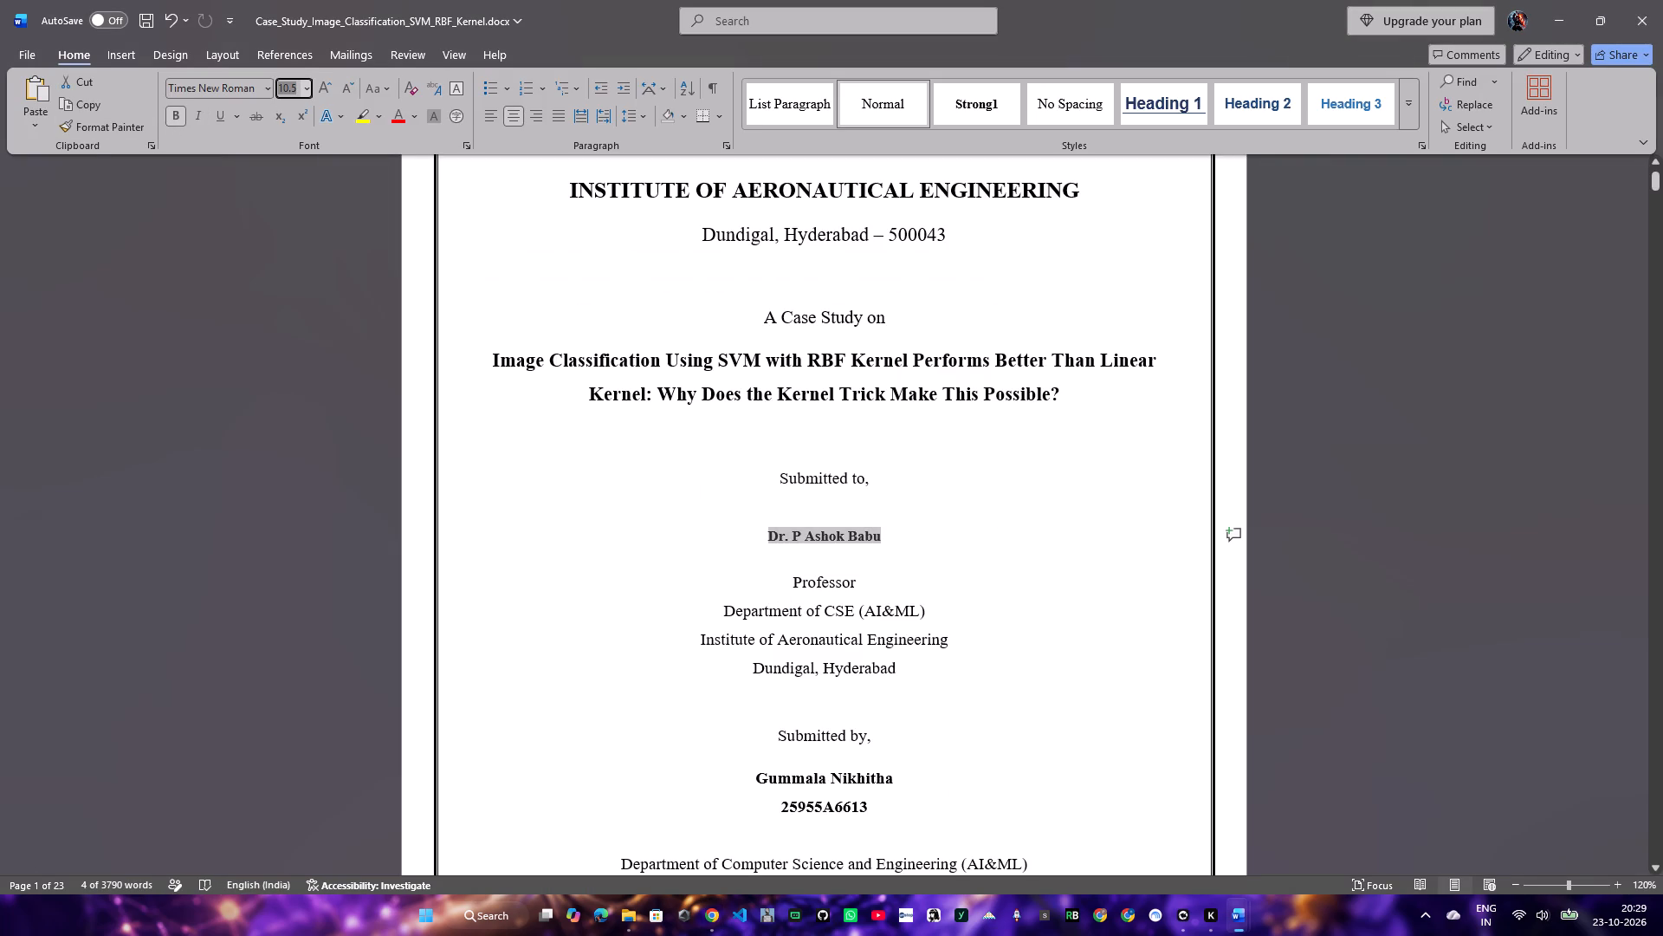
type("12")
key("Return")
Make the "Professor" line bold and remove the blank line between it and the faculty name.
left_click_drag(864, 577, 792, 590)
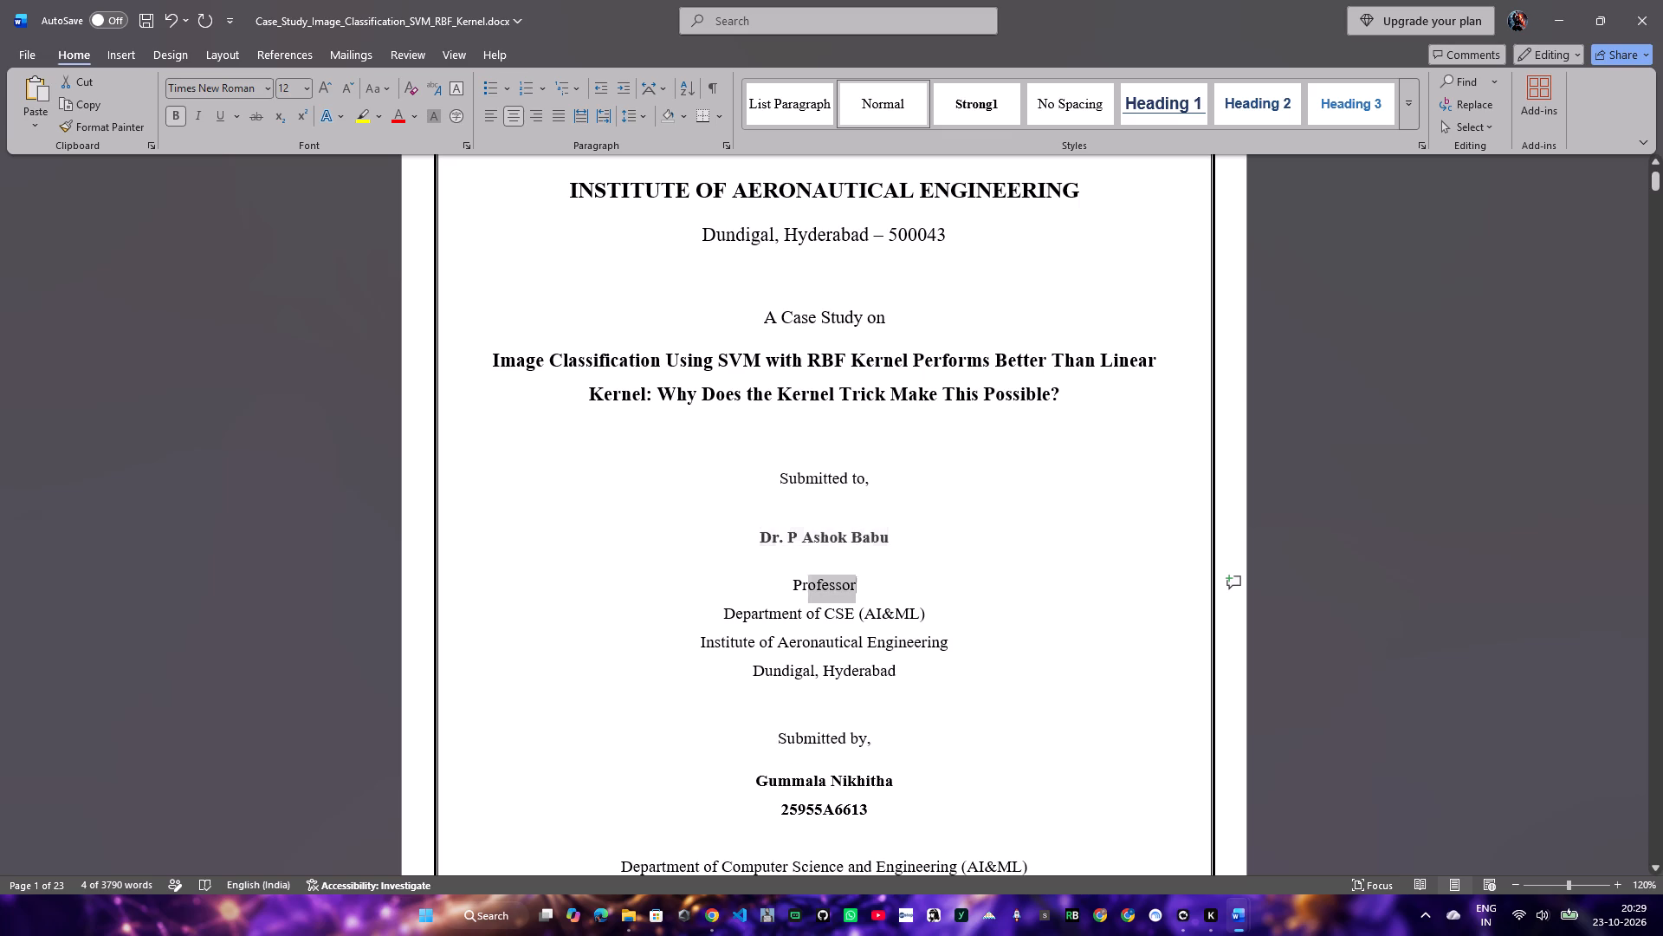
left_click_drag(792, 590, 760, 592)
left_click(780, 553)
left_click(684, 568)
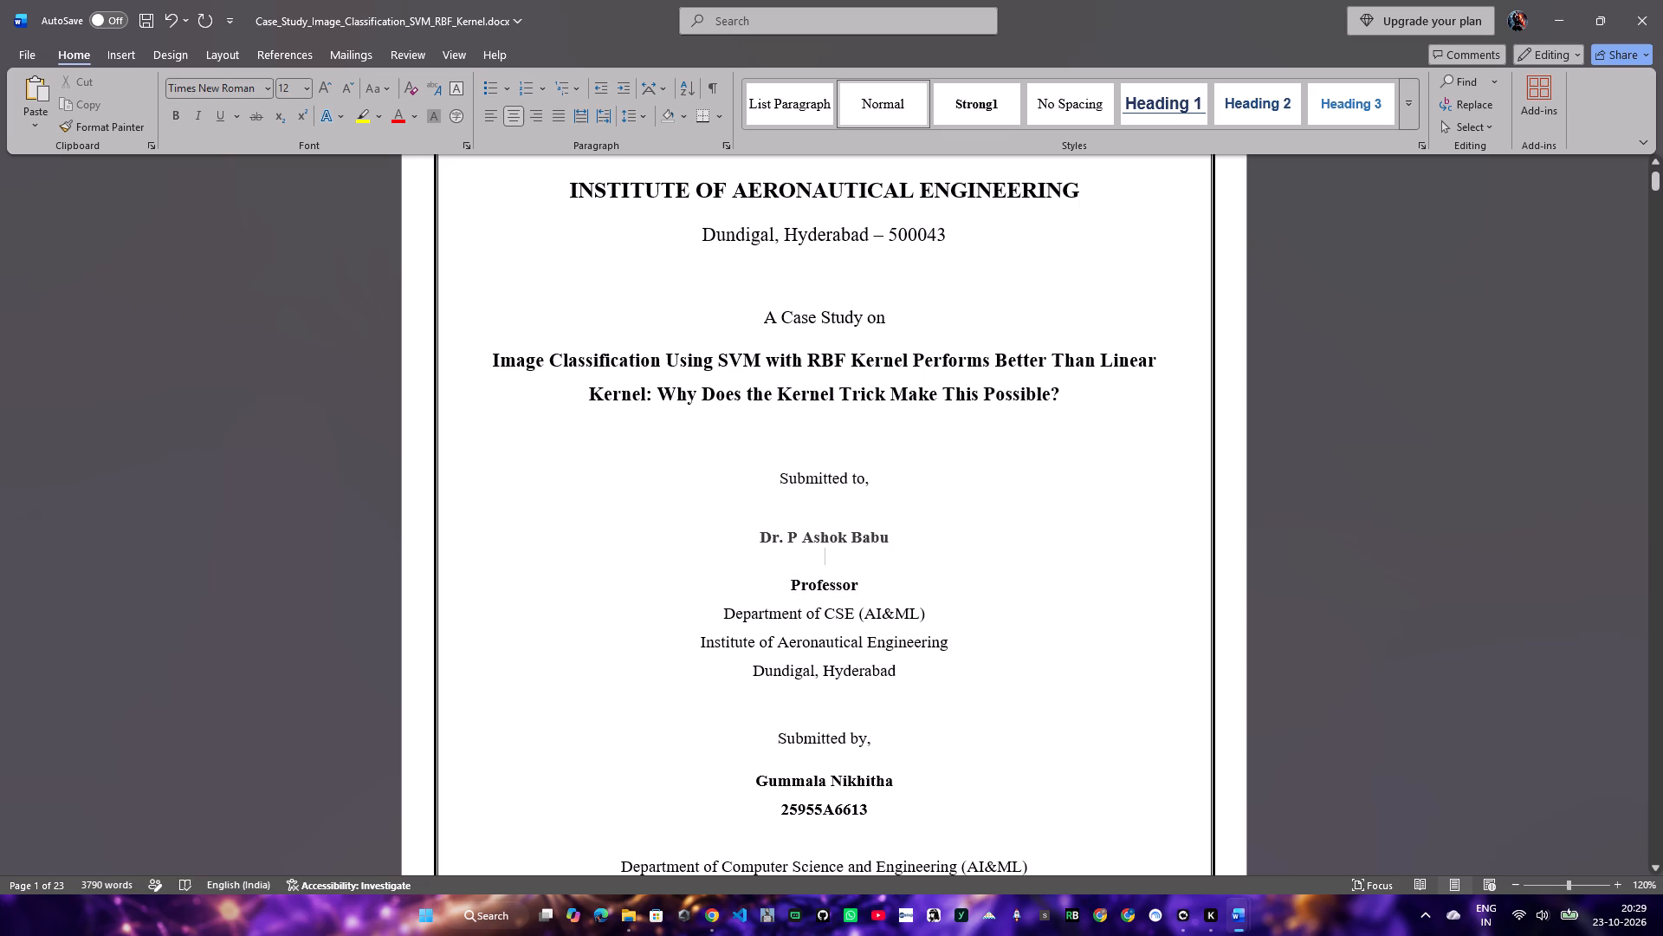
key("BackSpace")
key("BackSpace")
Copy the IARE logo from the cover of the Risks of False Alarms in Healthcare Software report.
scroll(819, 651, "down", 4)
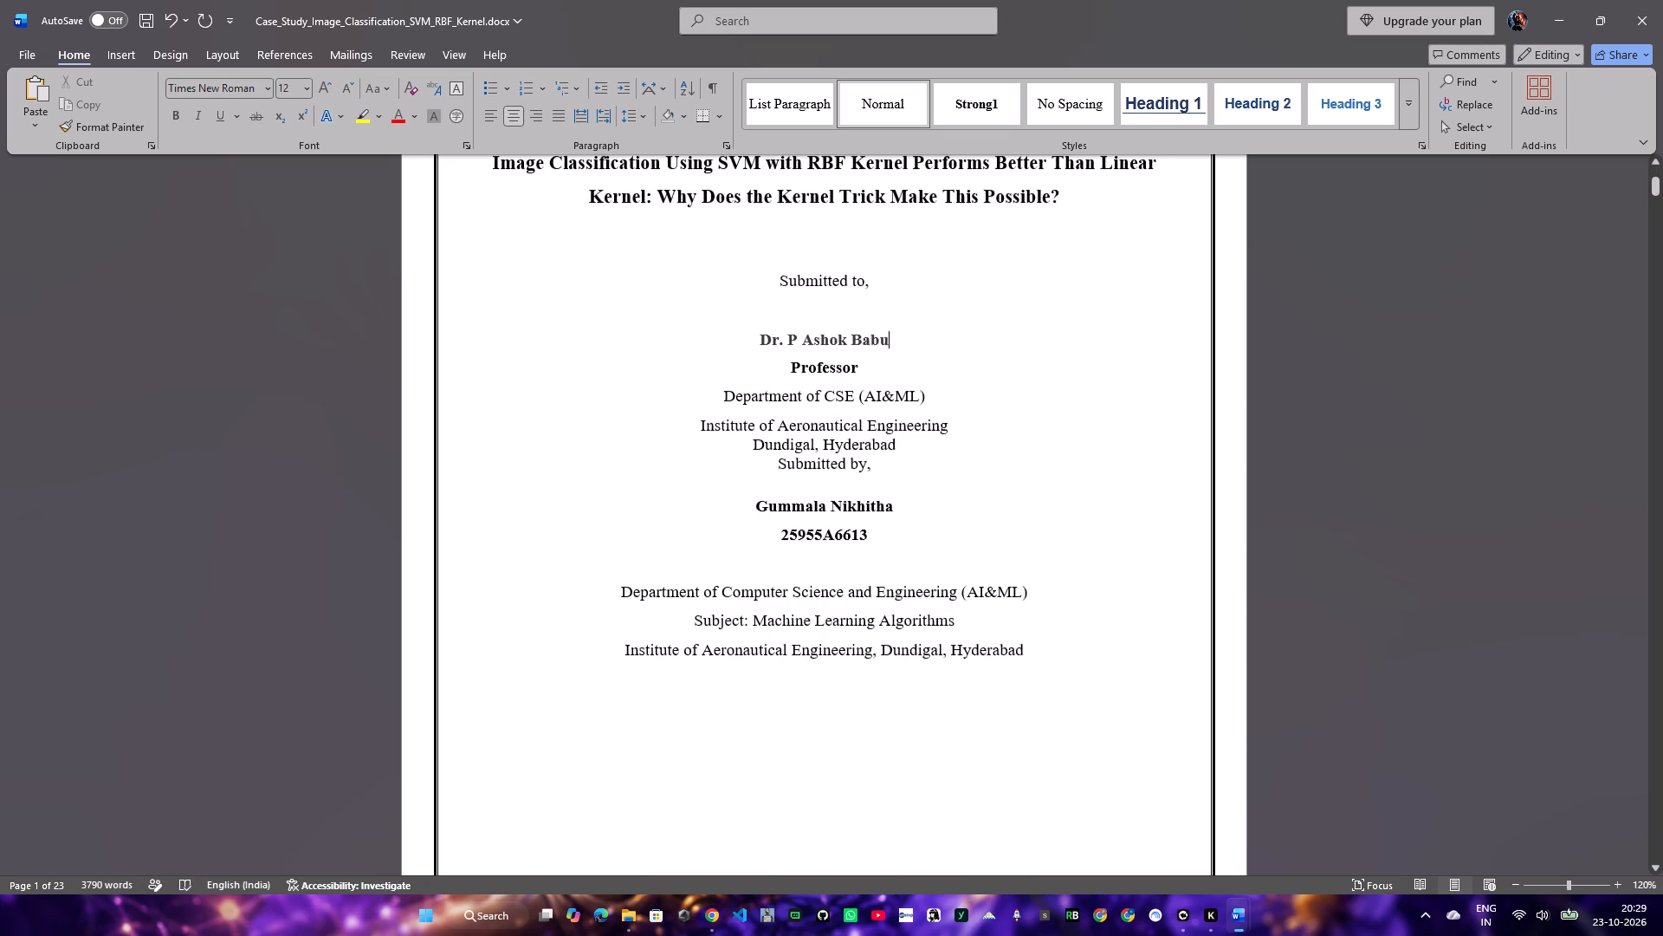
scroll(922, 592, "up", 8)
scroll(805, 343, "up", 1)
left_click(849, 405)
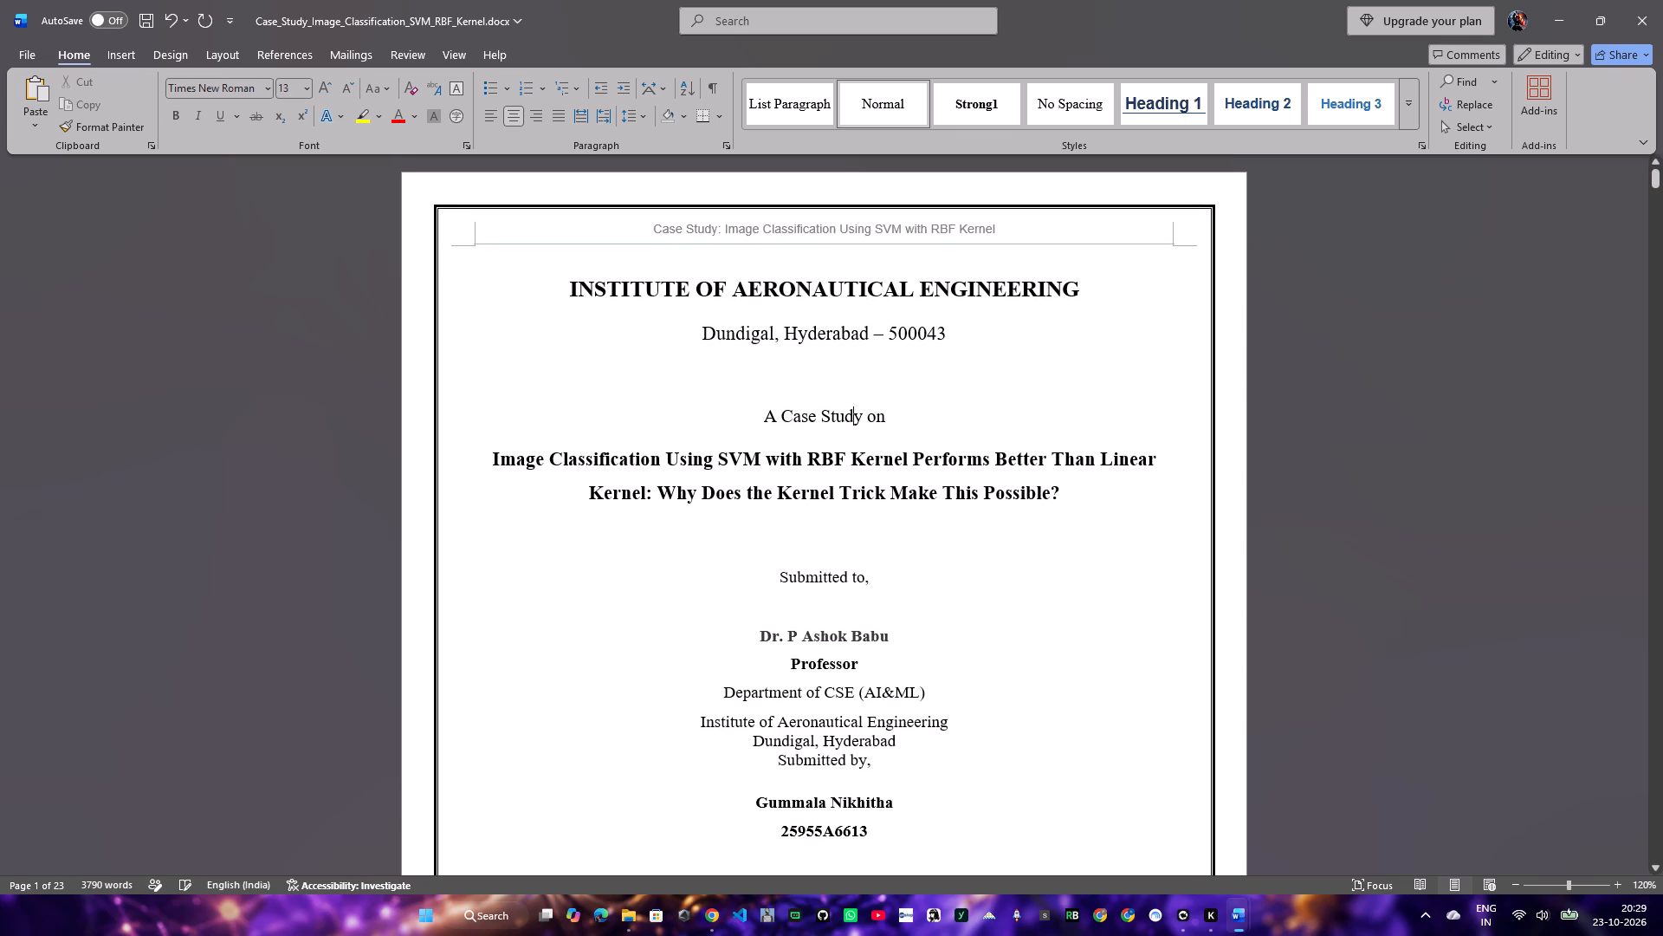
left_click(796, 373)
key("alt+Tab")
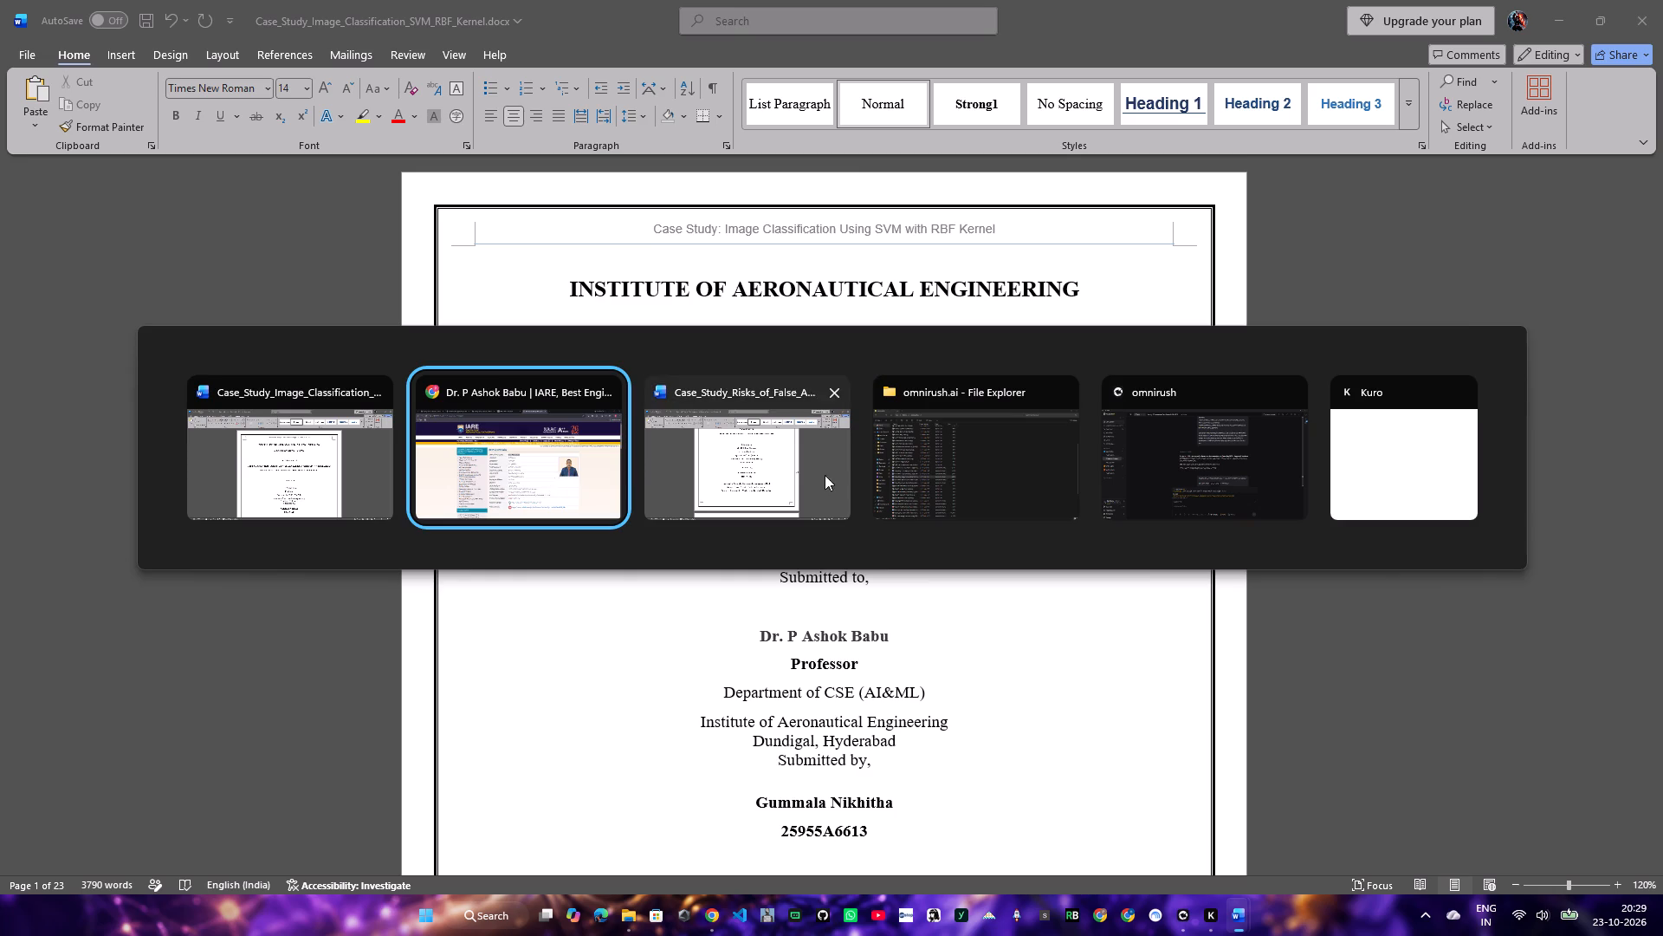
left_click(760, 464, "alt")
scroll(898, 474, "up", 6)
left_click(816, 282)
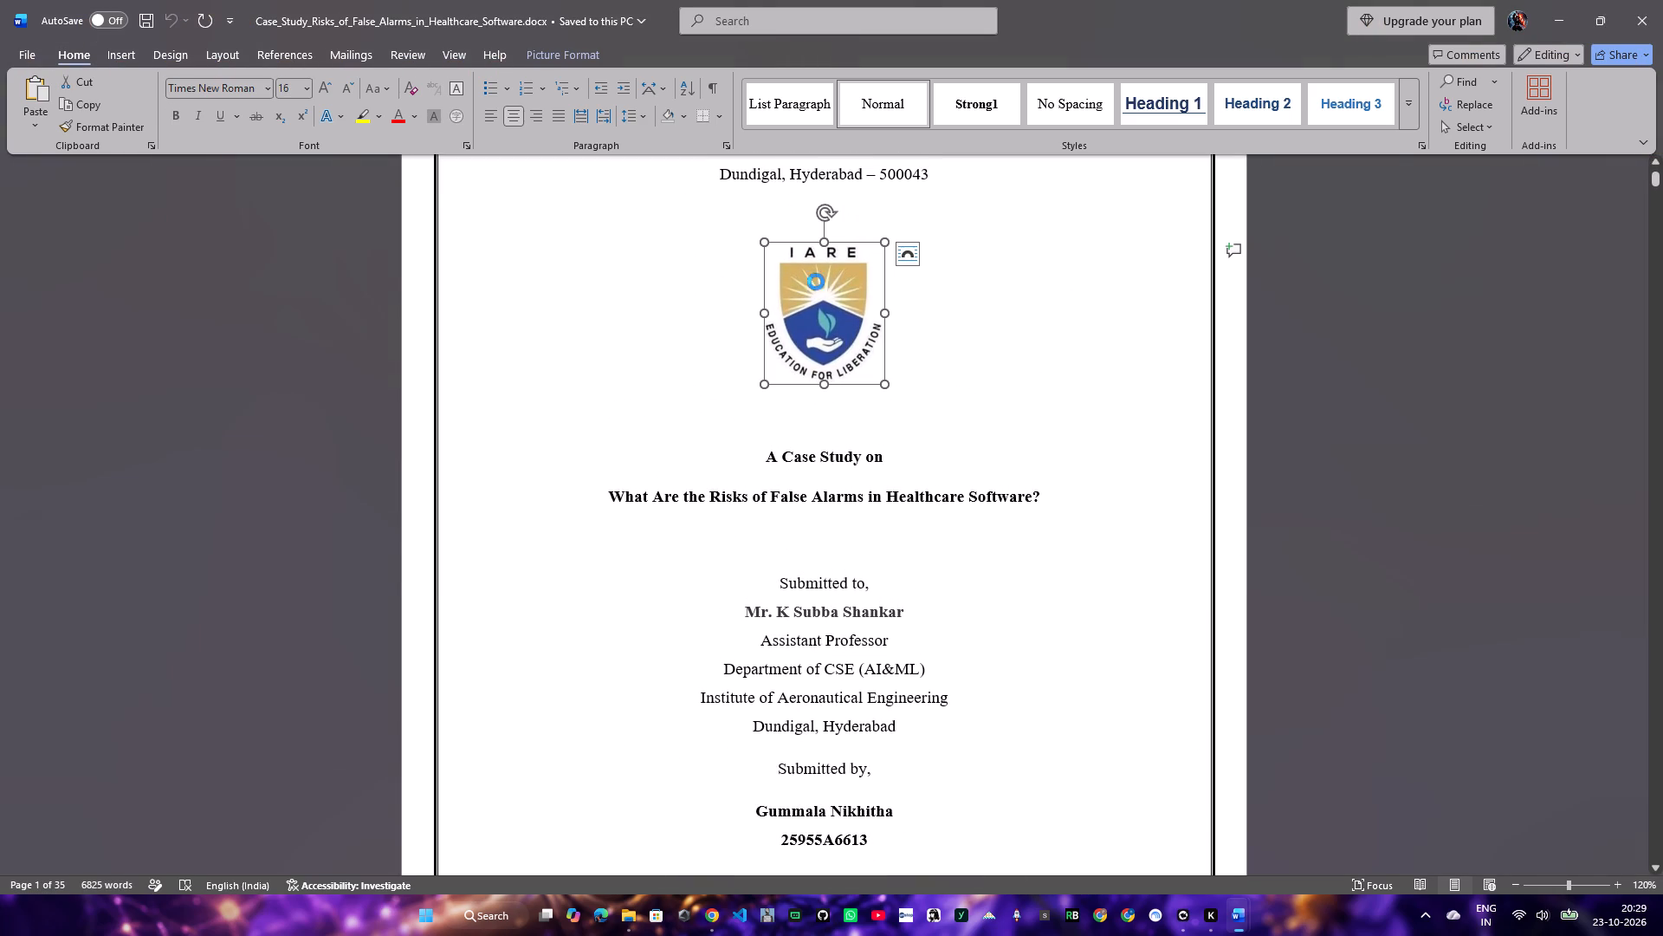
key("ctrl+c")
key("alt+Tab")
Paste the logo on a new line below "Dundigal, Hyderabad – 500043" on the image-classification report's cover.
left_click(896, 354)
left_click(890, 367)
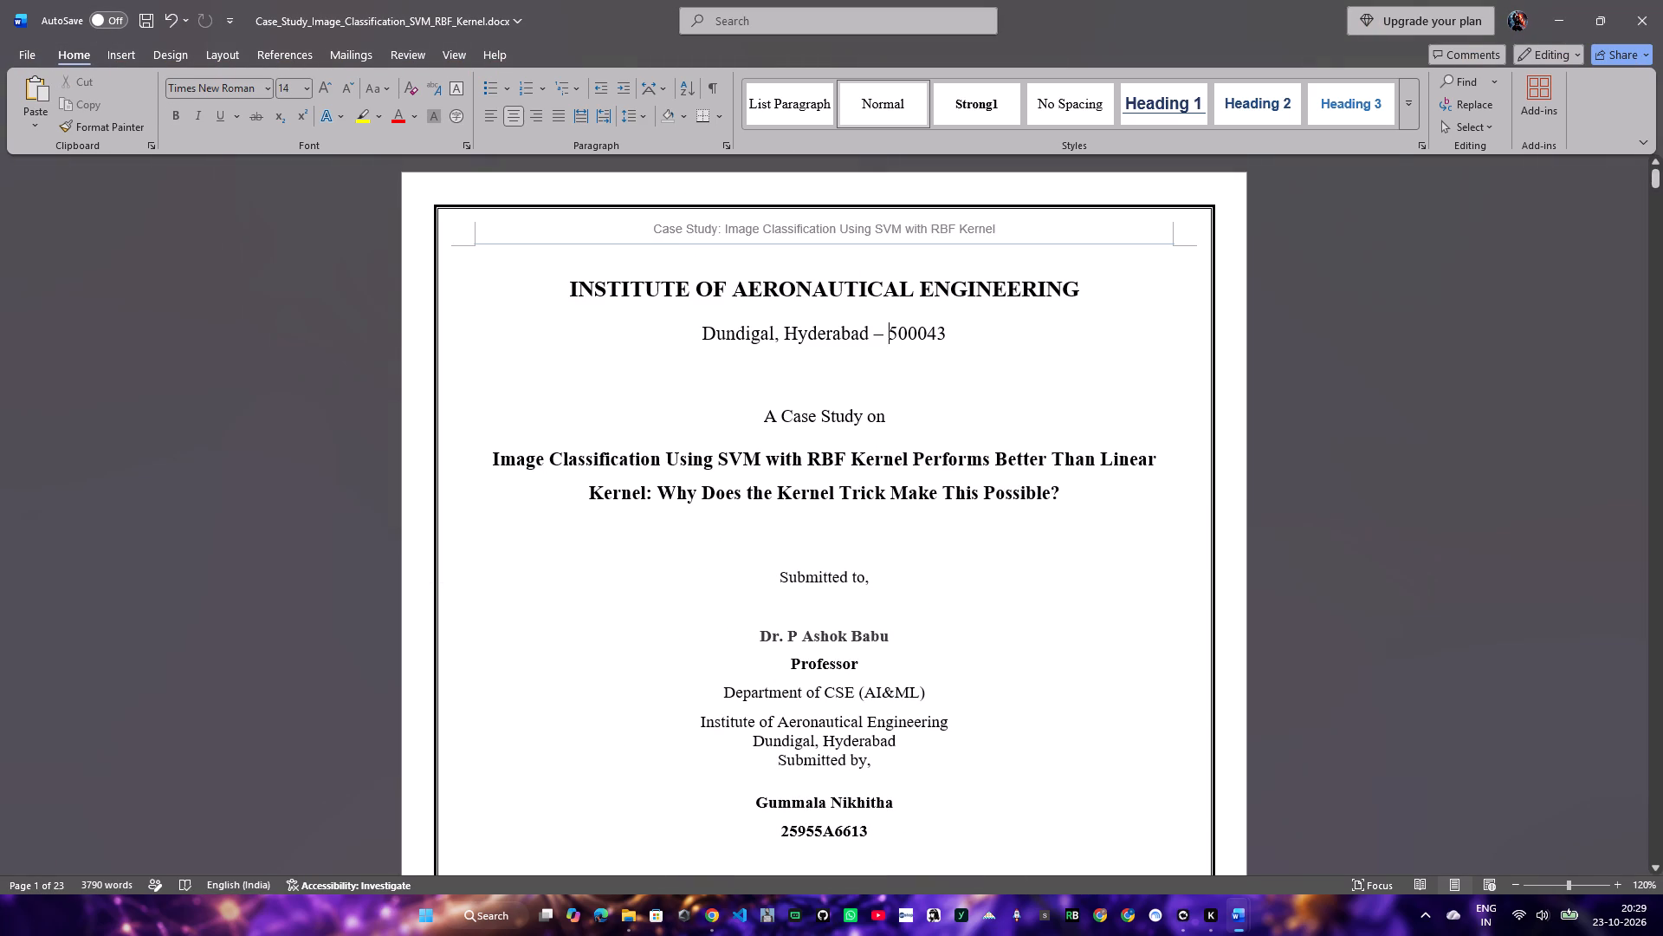
left_click(860, 384)
left_click(1016, 320)
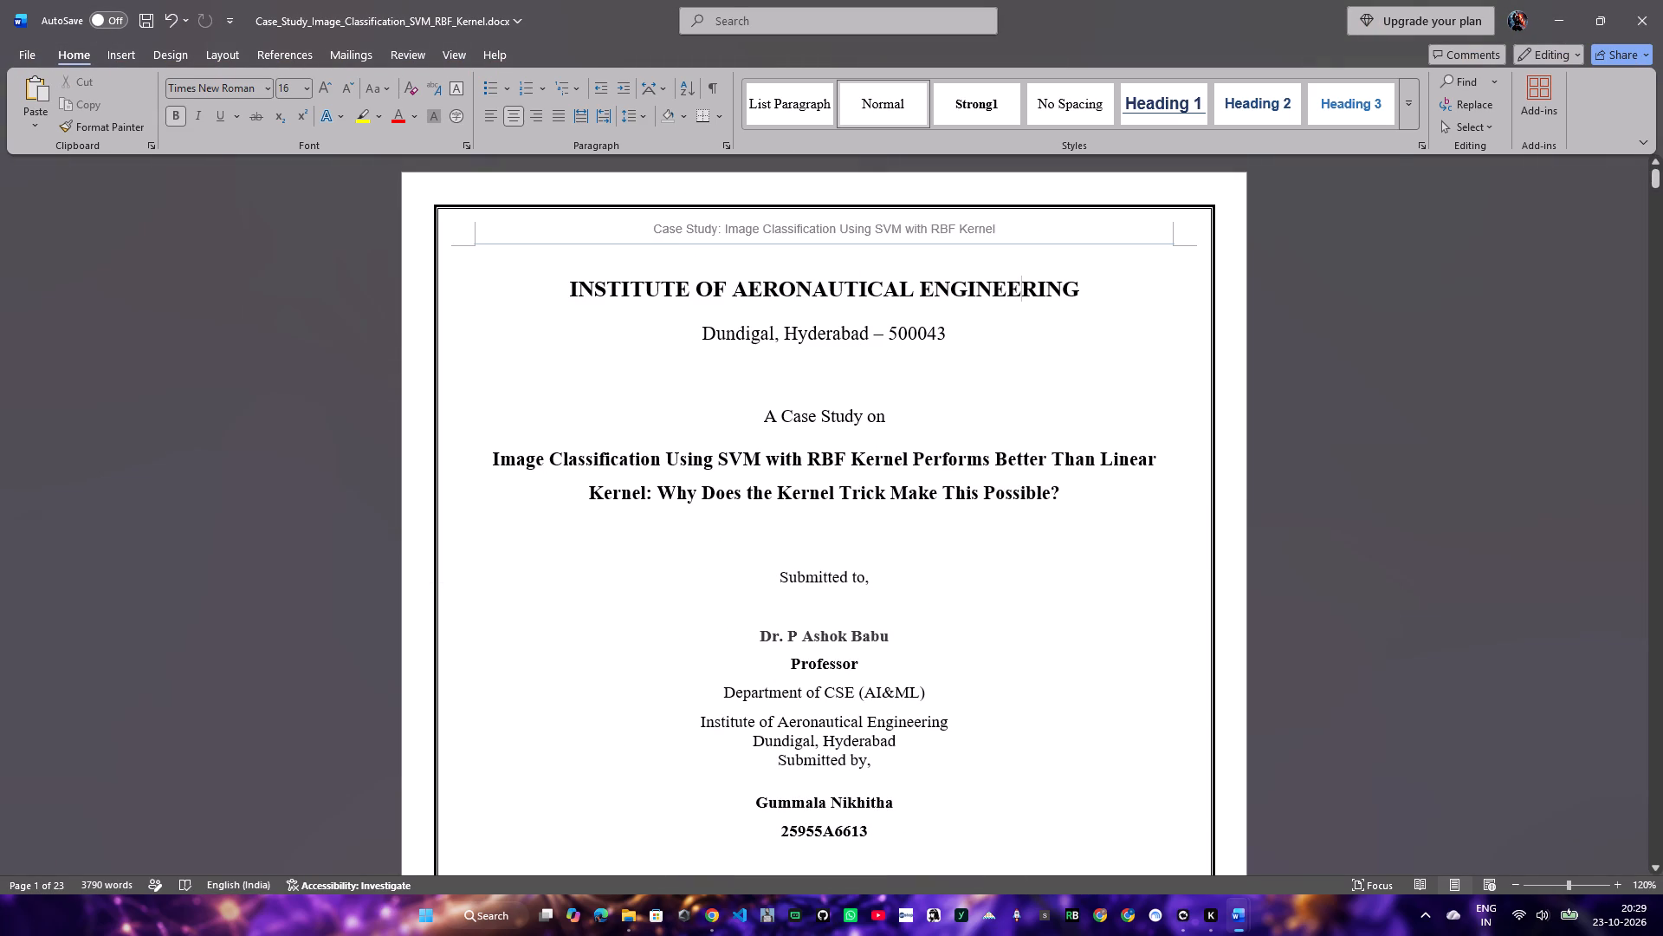
left_click(1008, 333)
key("Return")
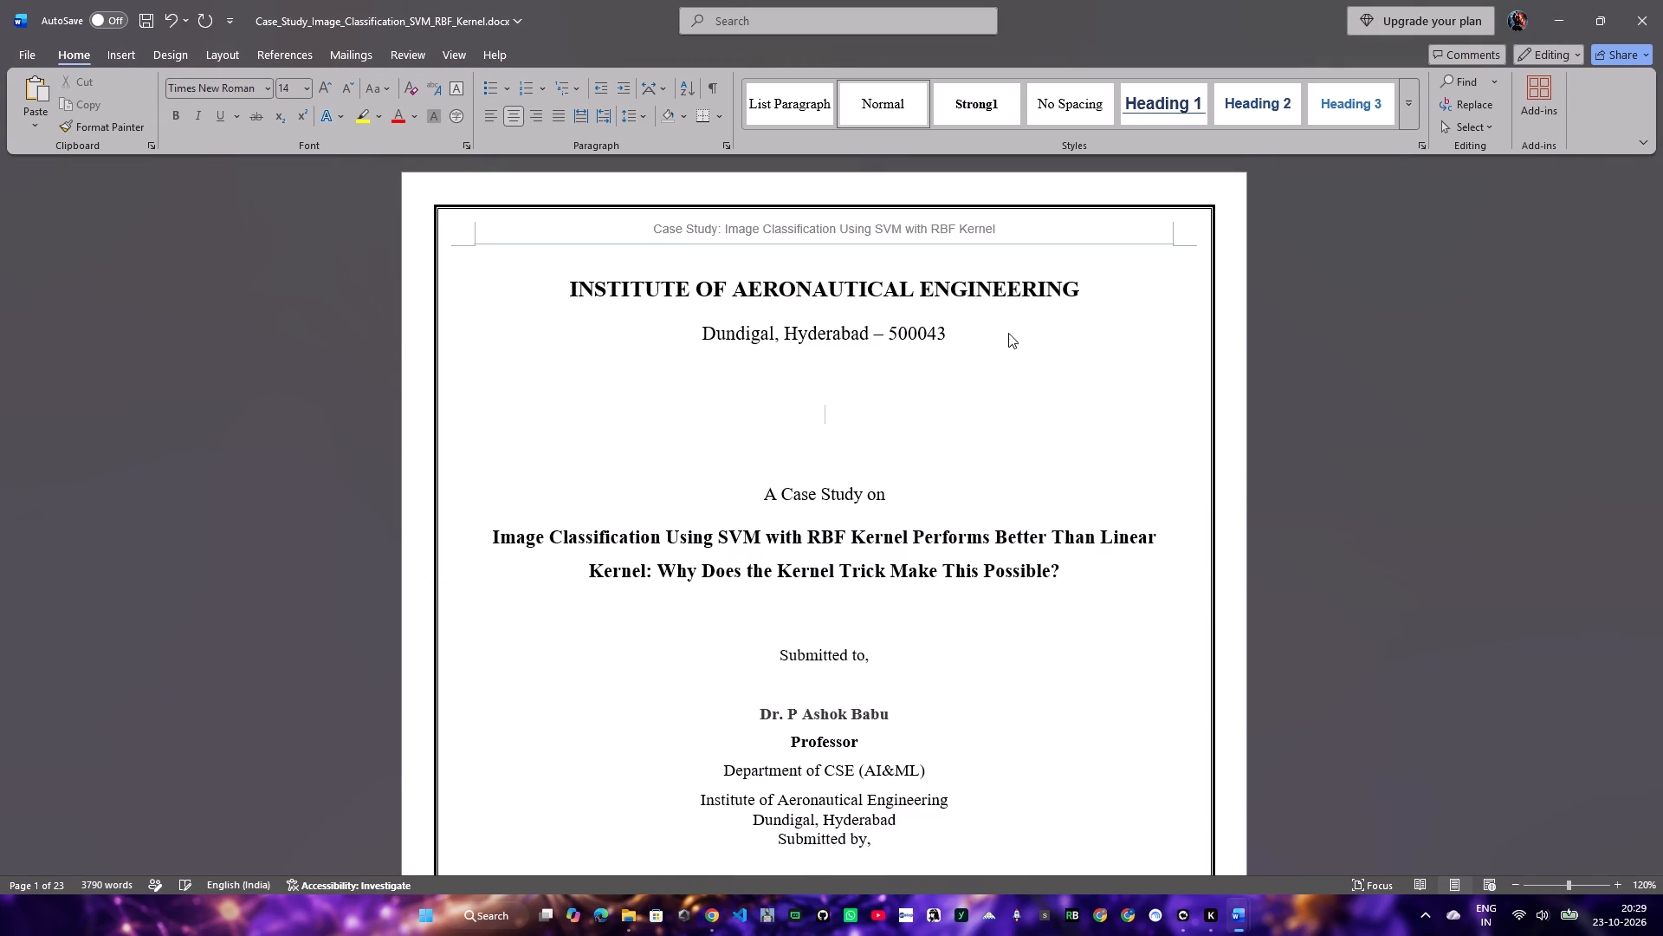
key("ctrl+v")
Delete the blank page between the cover and the Index page.
scroll(959, 580, "down", 14)
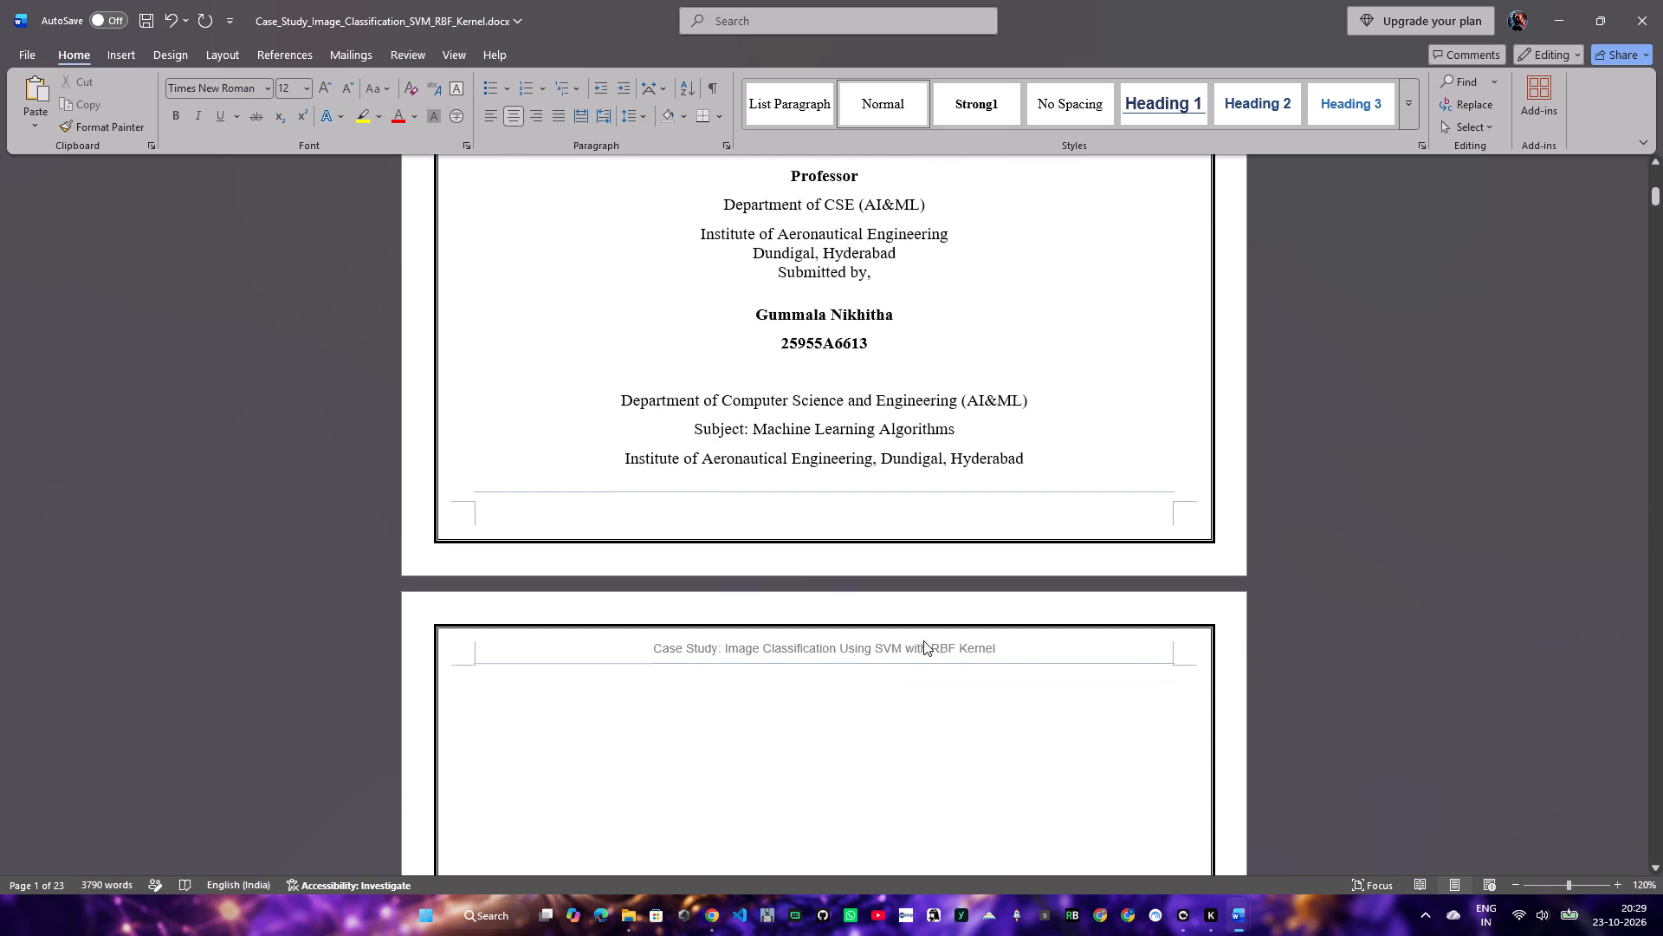
scroll(893, 653, "down", 3)
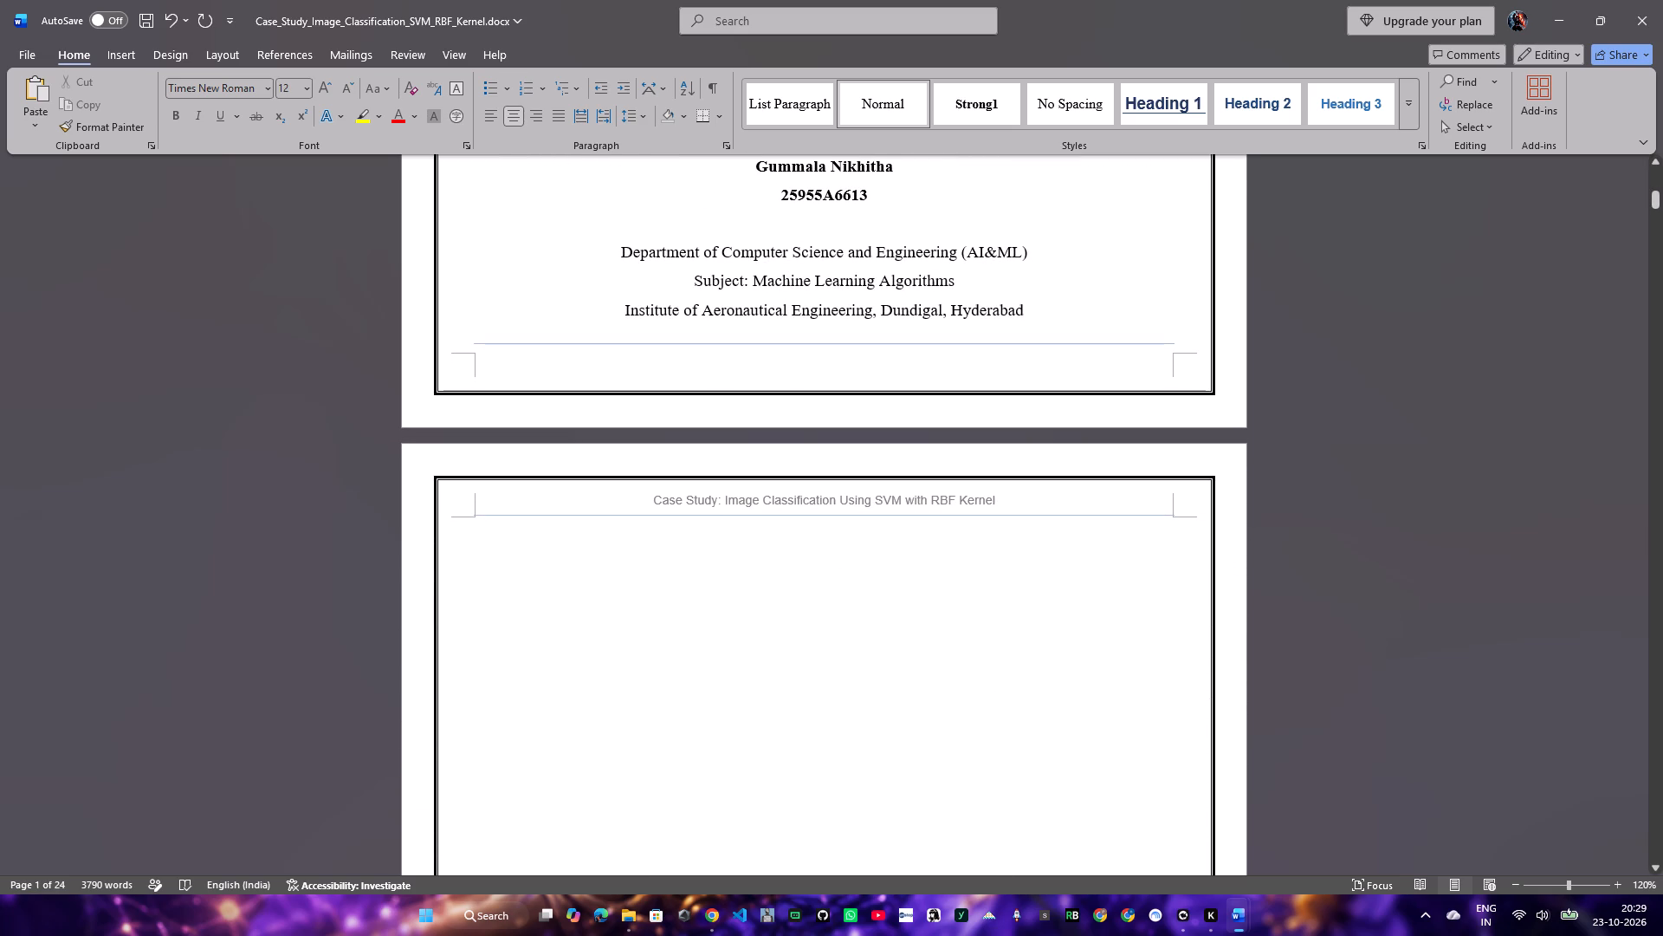
scroll(796, 217, "up", 5)
left_click(677, 447)
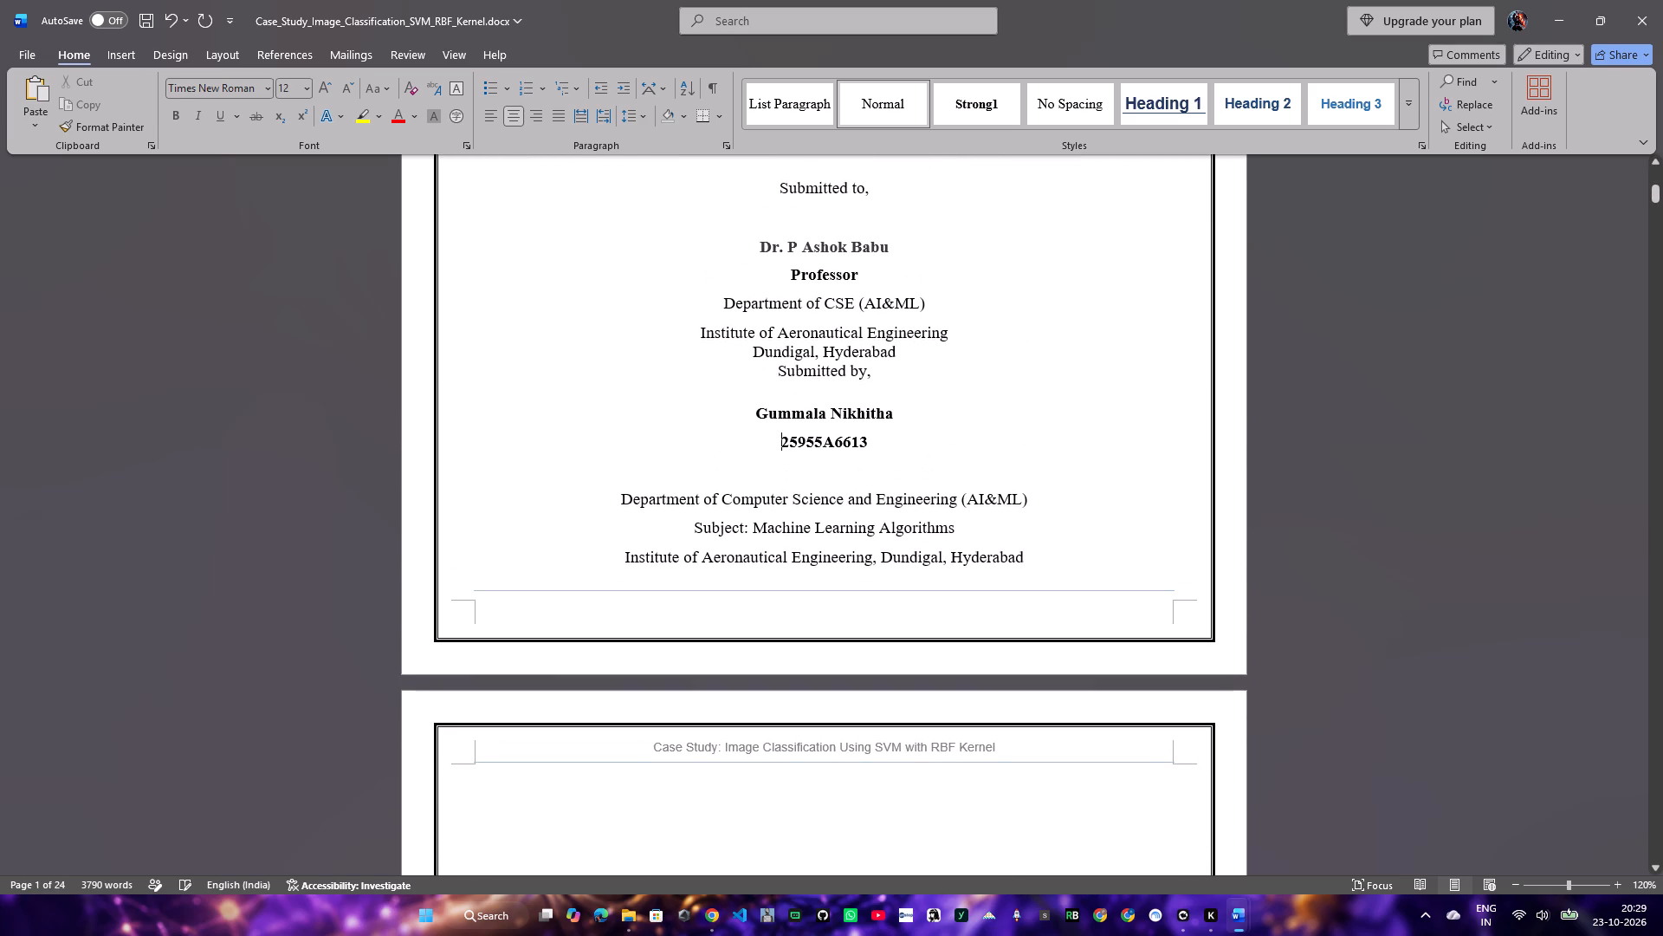
key("Down")
key("Down")
key("Down")
scroll(670, 439, "down", 8)
left_click(666, 468)
key("BackSpace")
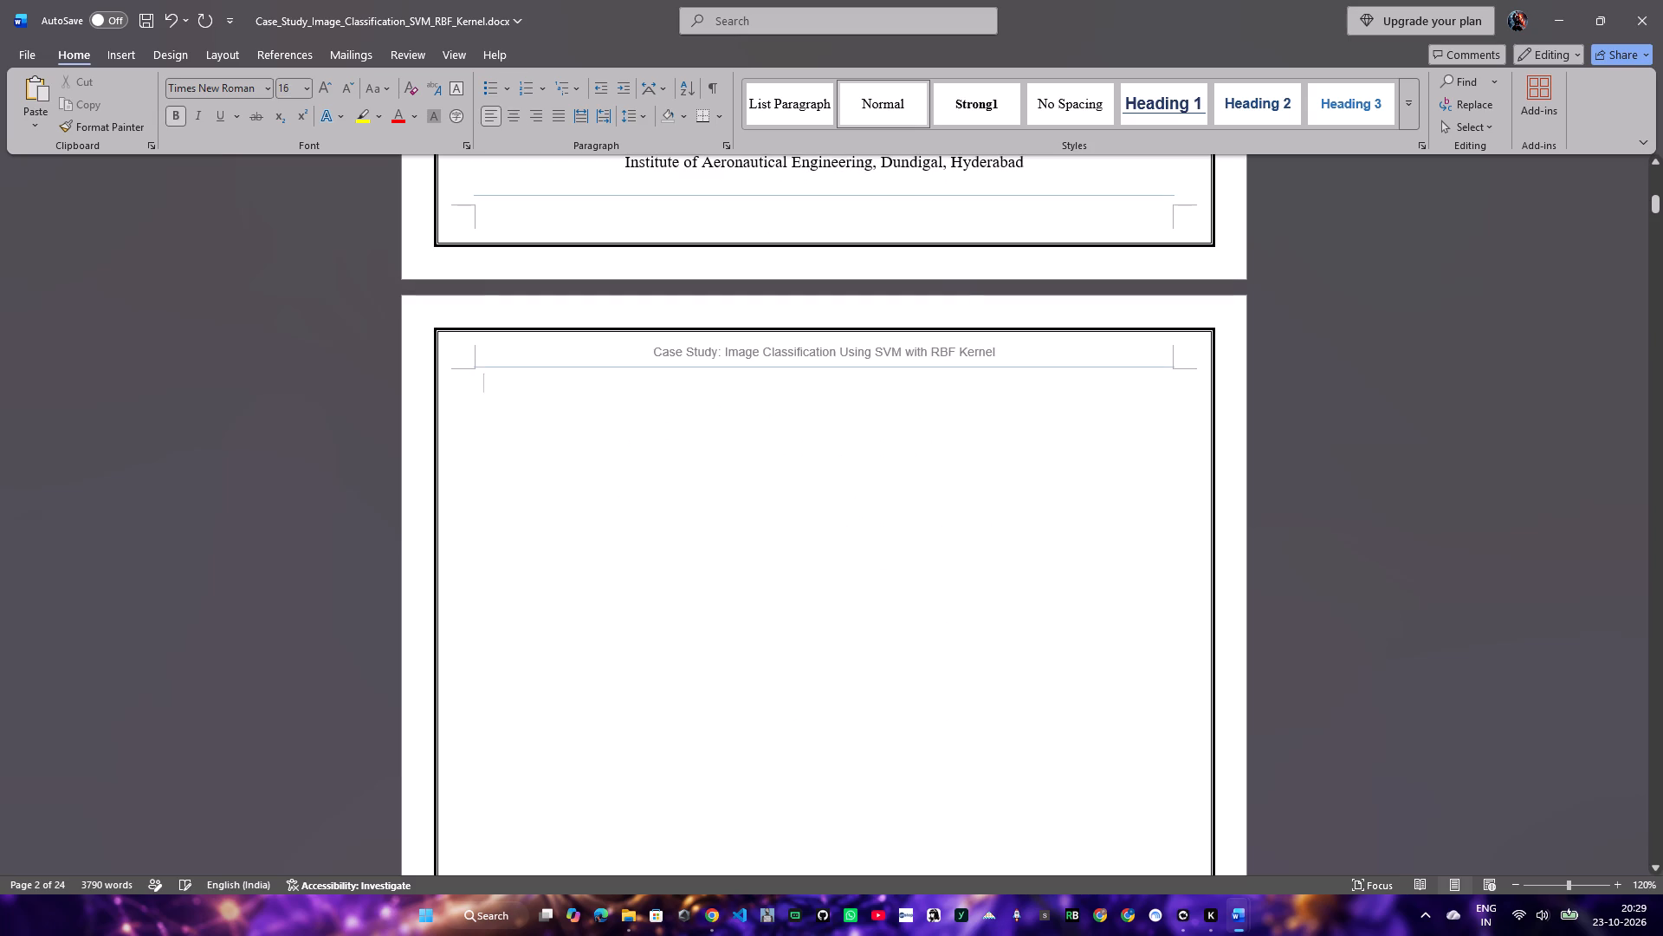
key("BackSpace")
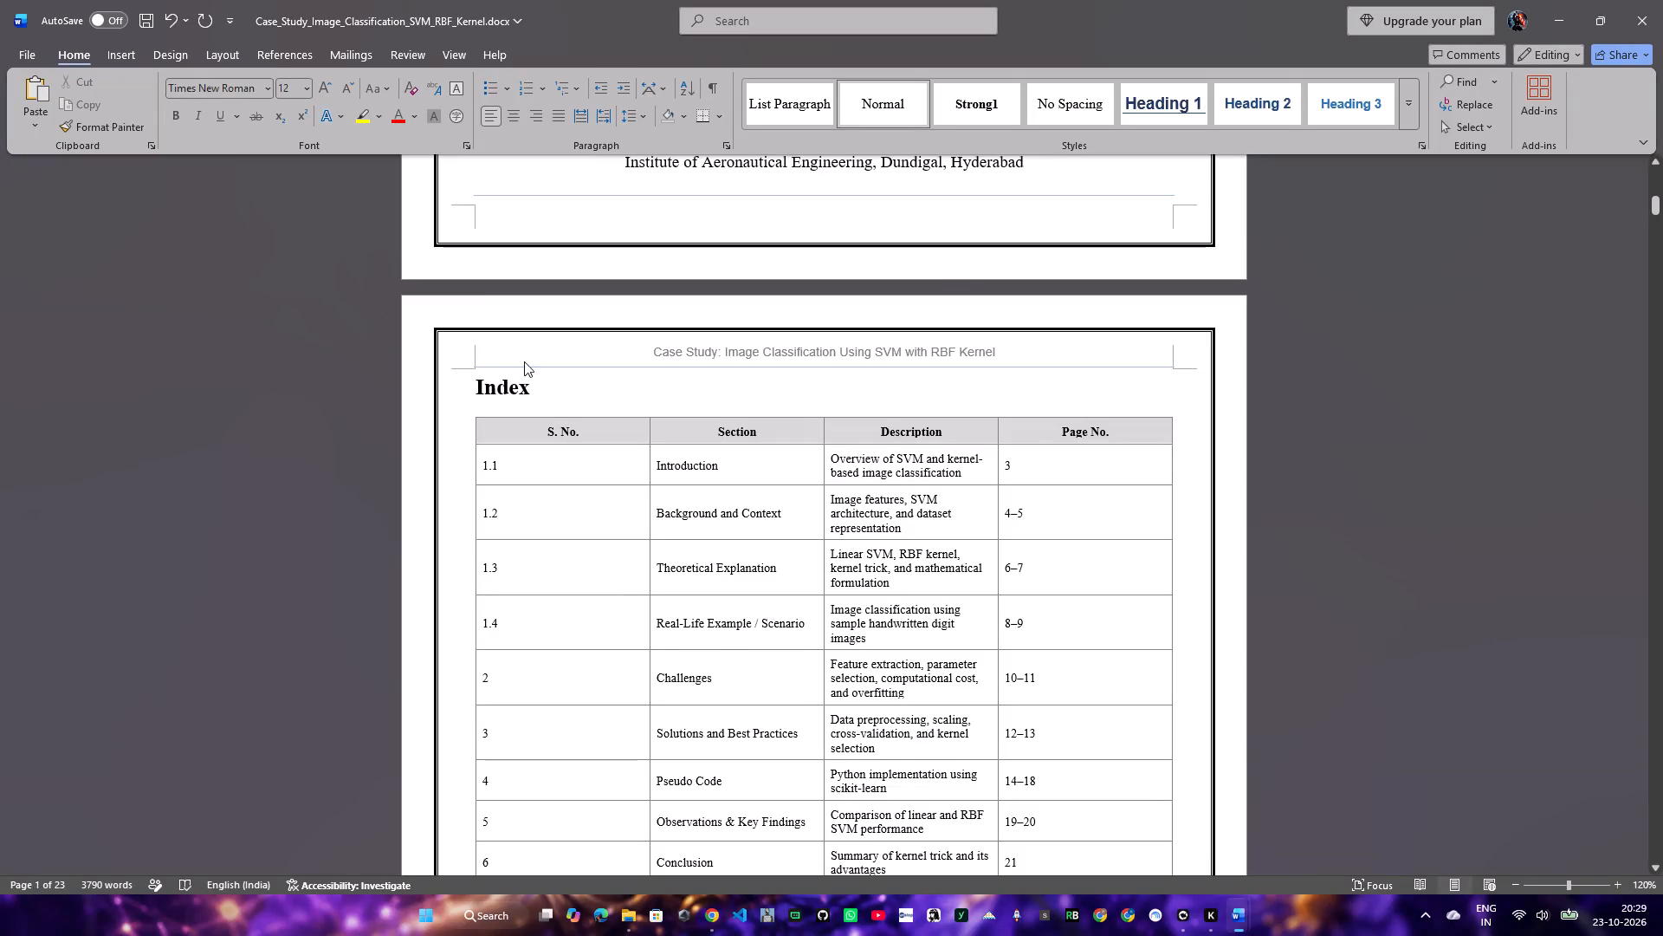
Center the "Index" heading above the contents table.
double_click(489, 382)
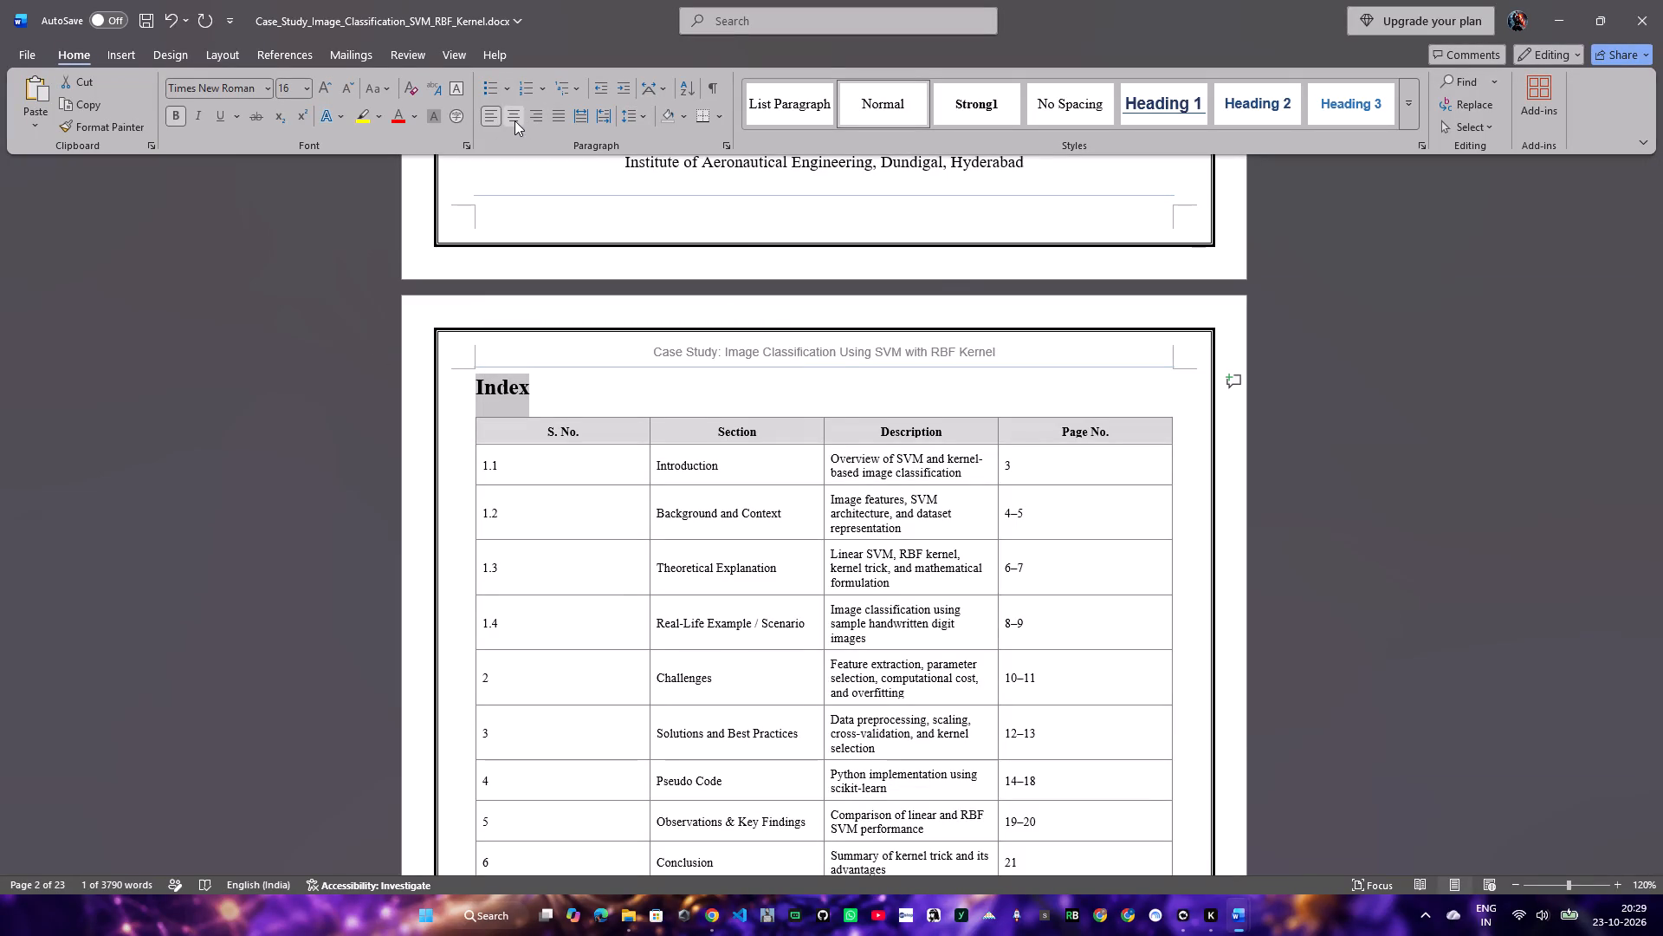
left_click(514, 120)
left_click(736, 390)
Make the section heading "1.1 Introduction" bold.
scroll(737, 399, "down", 16)
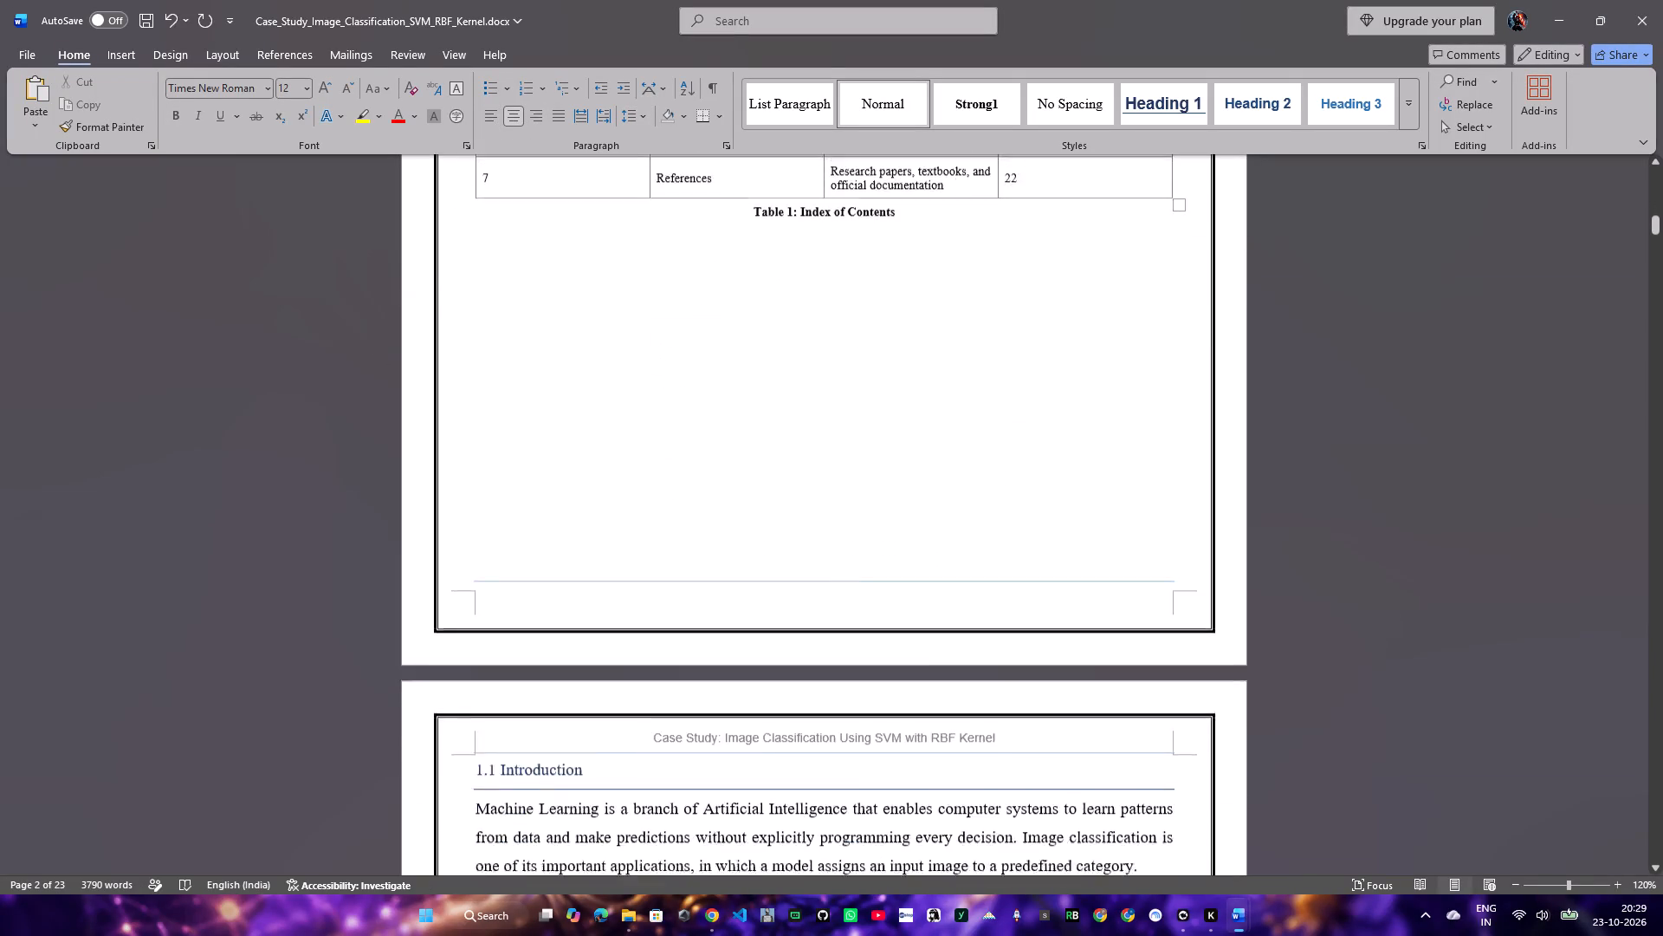
scroll(740, 410, "down", 15)
scroll(741, 420, "up", 6)
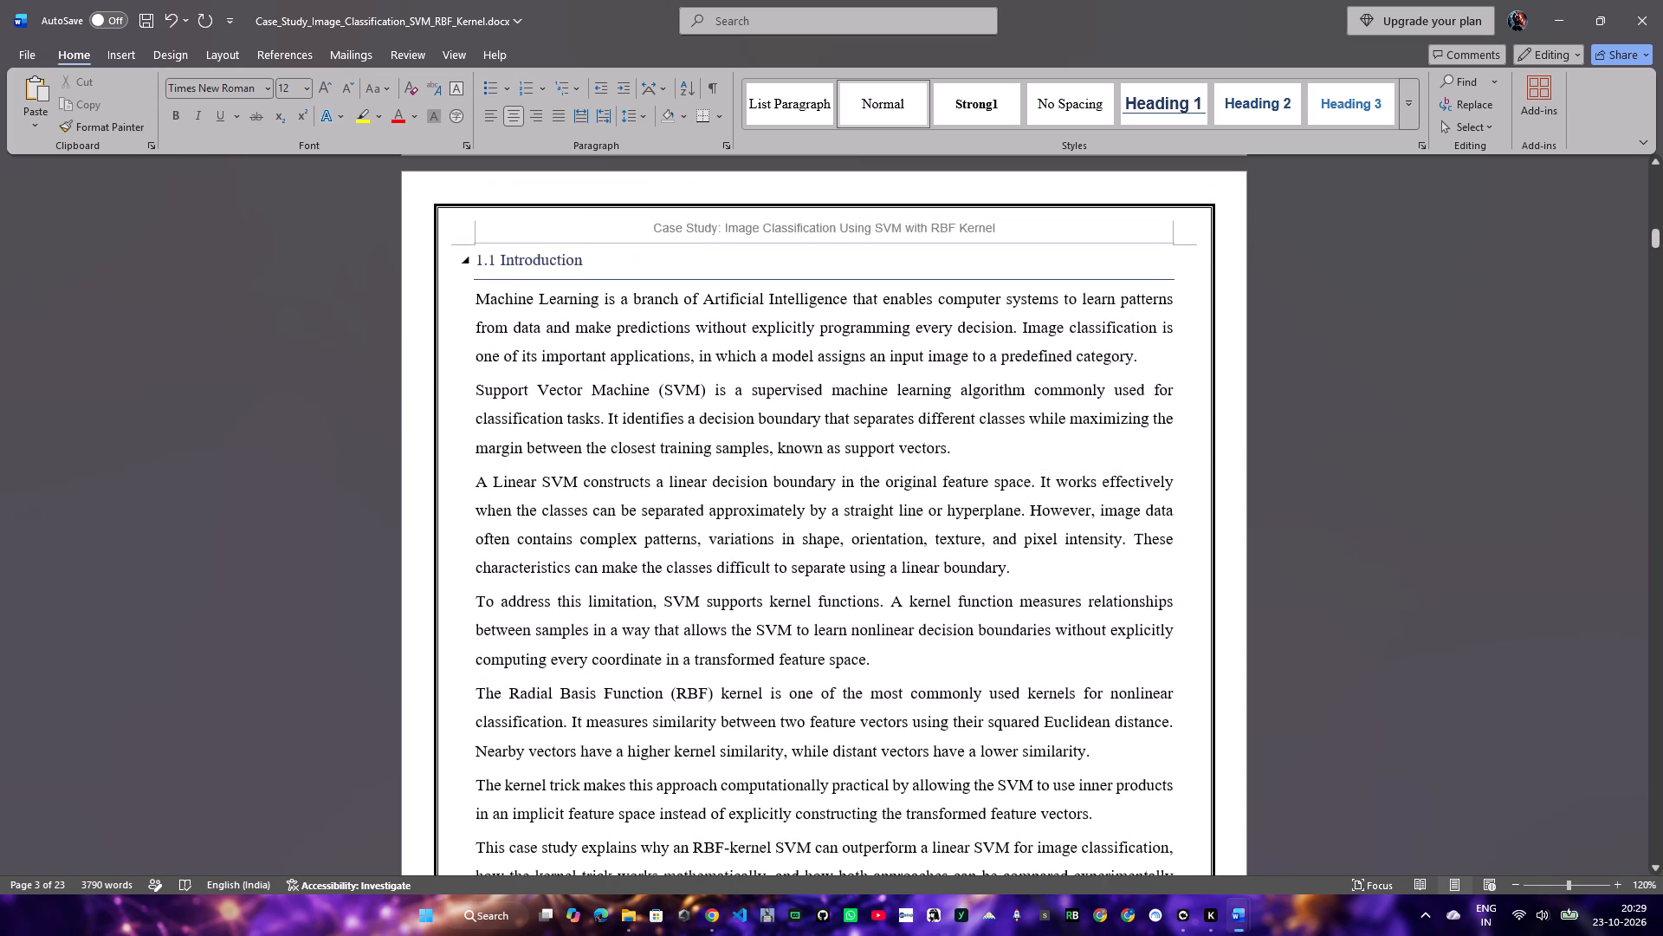
left_click_drag(605, 260, 465, 266)
left_click(474, 245)
left_click(679, 353)
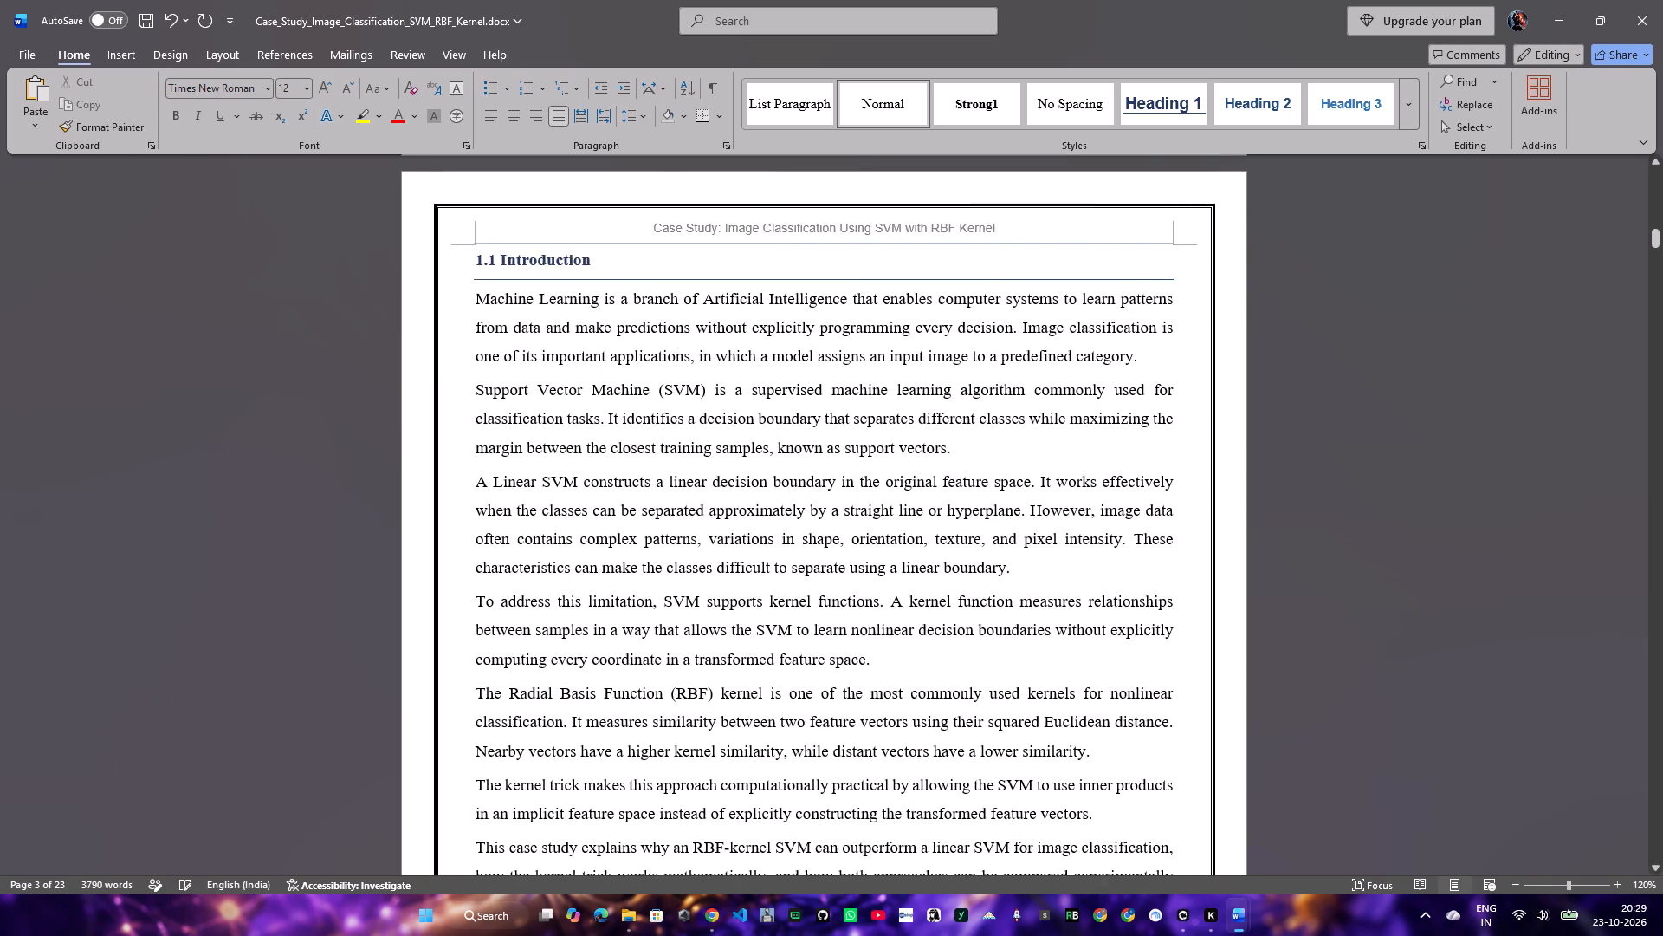
Make the headings "1.2 Background and Context" and "1.2.1 Dataset Overview" bold.
scroll(672, 352, "down", 15)
scroll(672, 355, "up", 1)
scroll(672, 356, "down", 6)
scroll(673, 357, "up", 5)
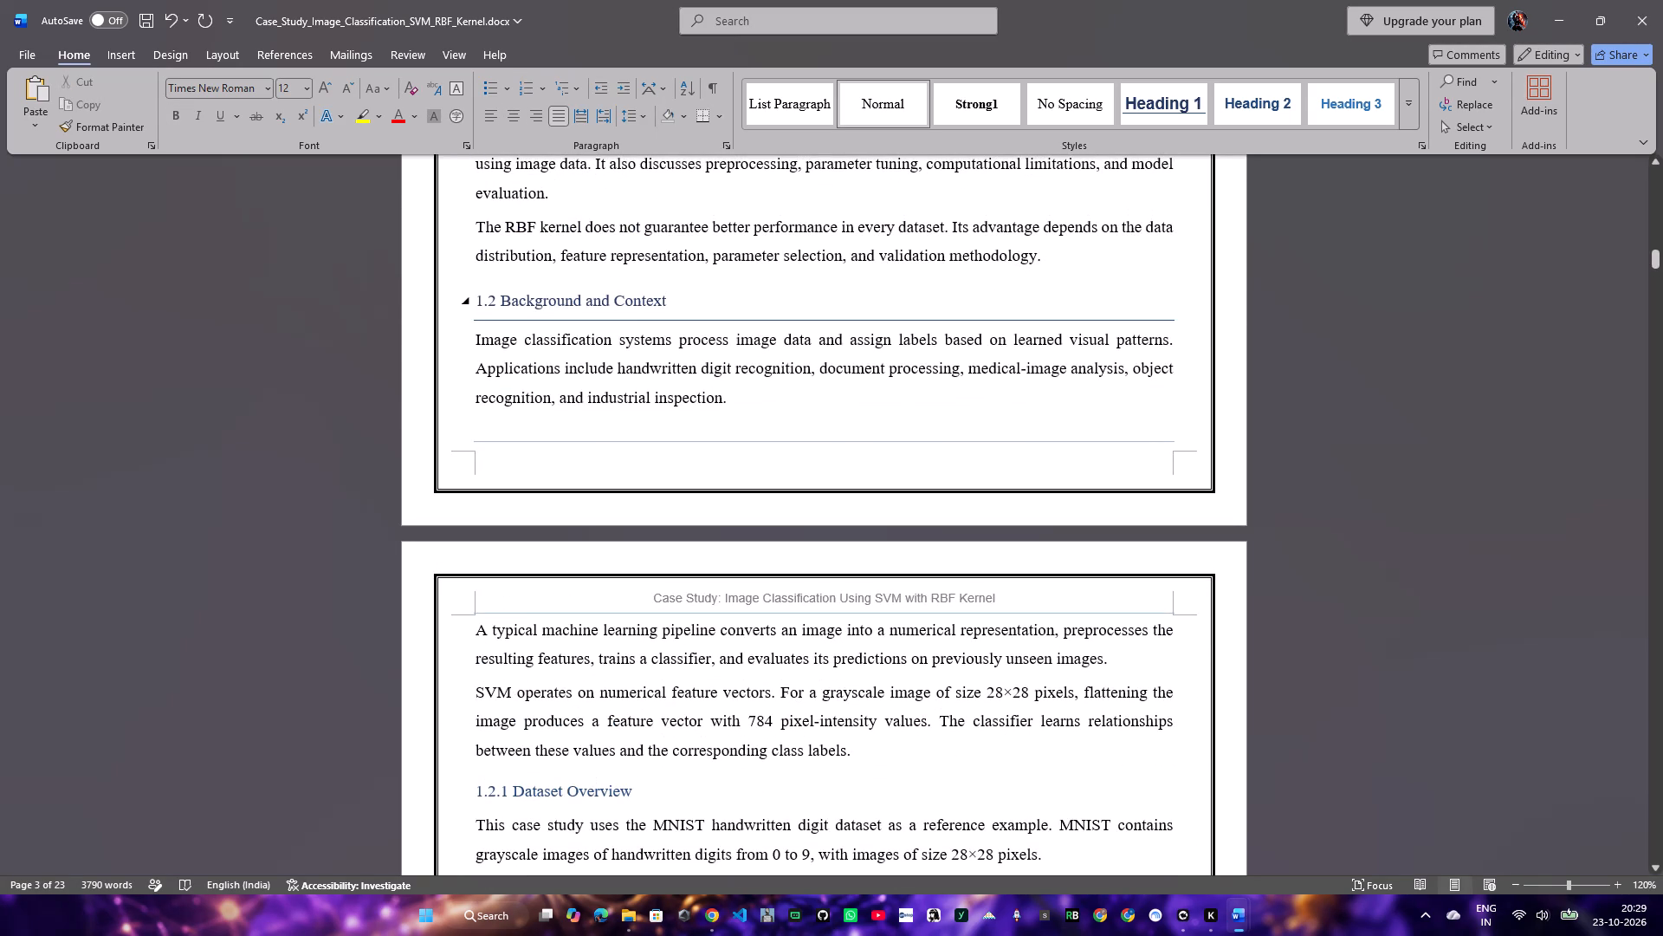
left_click_drag(700, 302, 471, 315)
left_click(481, 290)
scroll(579, 430, "down", 8)
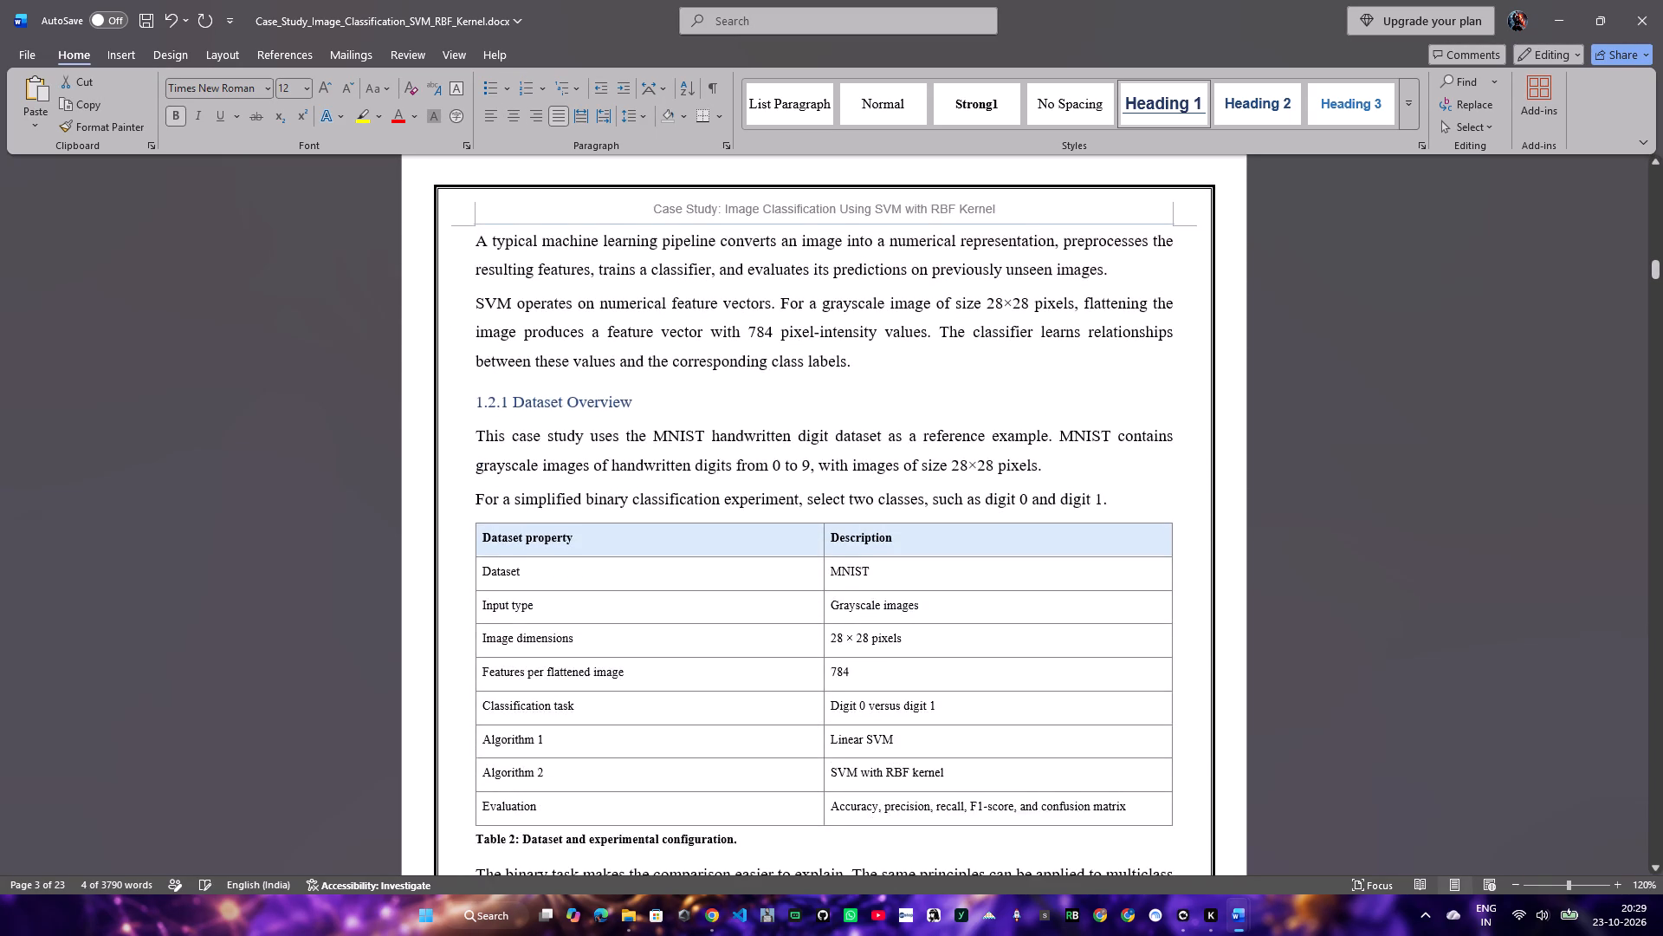
left_click_drag(650, 397, 430, 410)
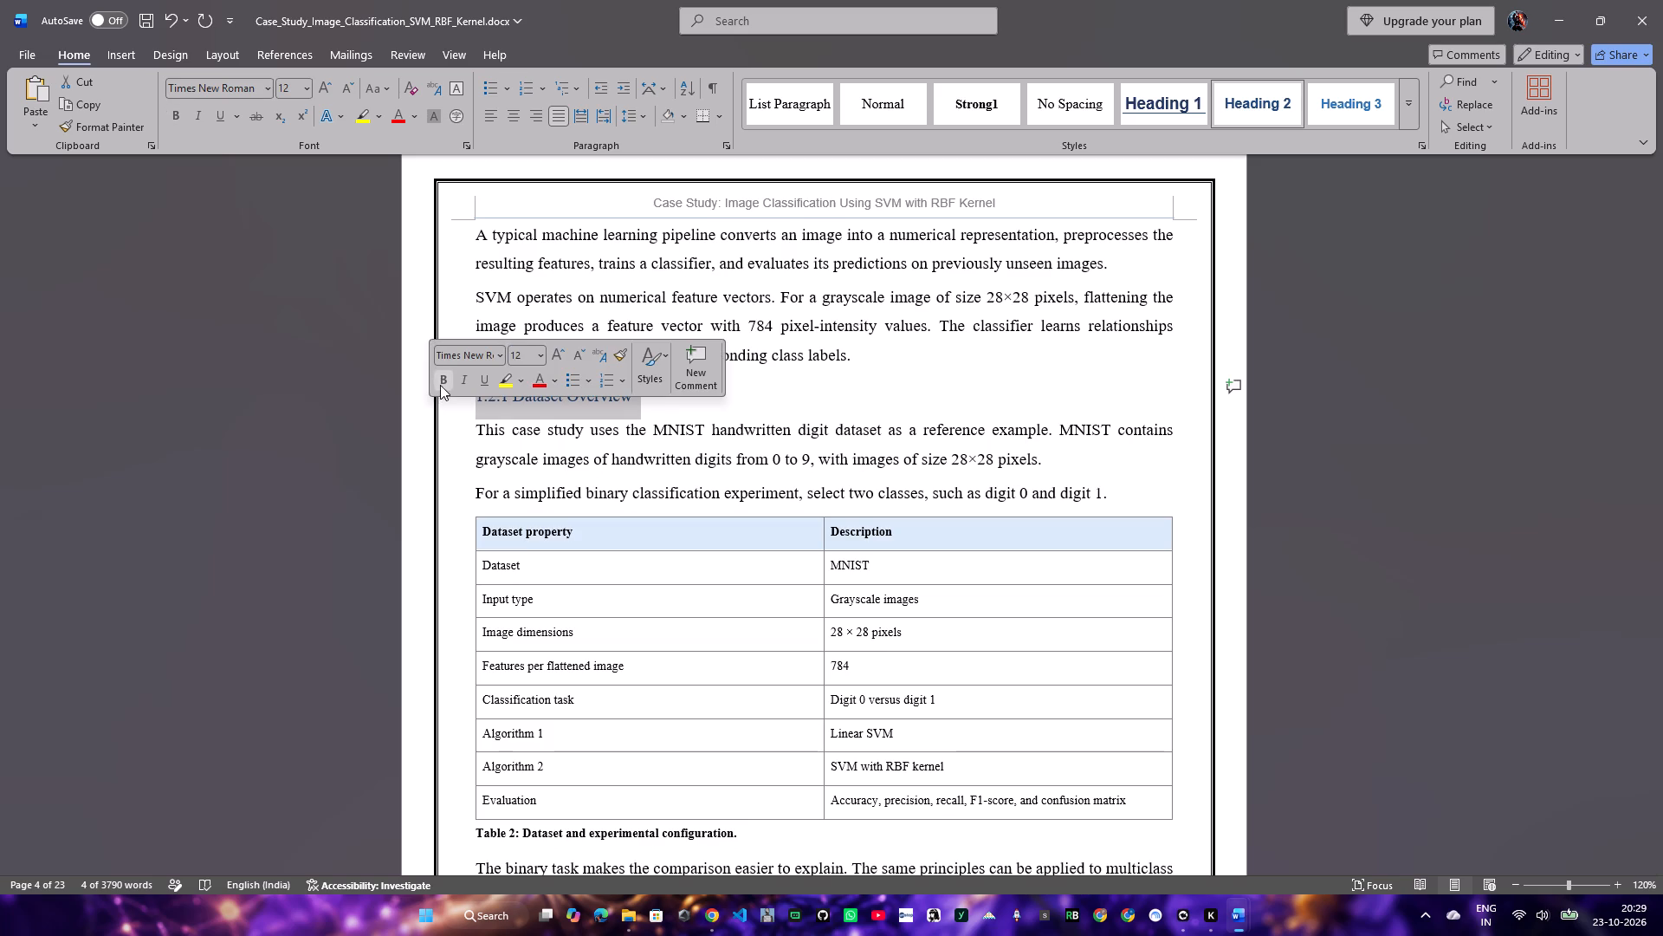
left_click(440, 385)
Remove the blue shading from the "Dataset property / Description" header row of Table 2.
scroll(512, 449, "down", 11)
scroll(604, 434, "up", 5)
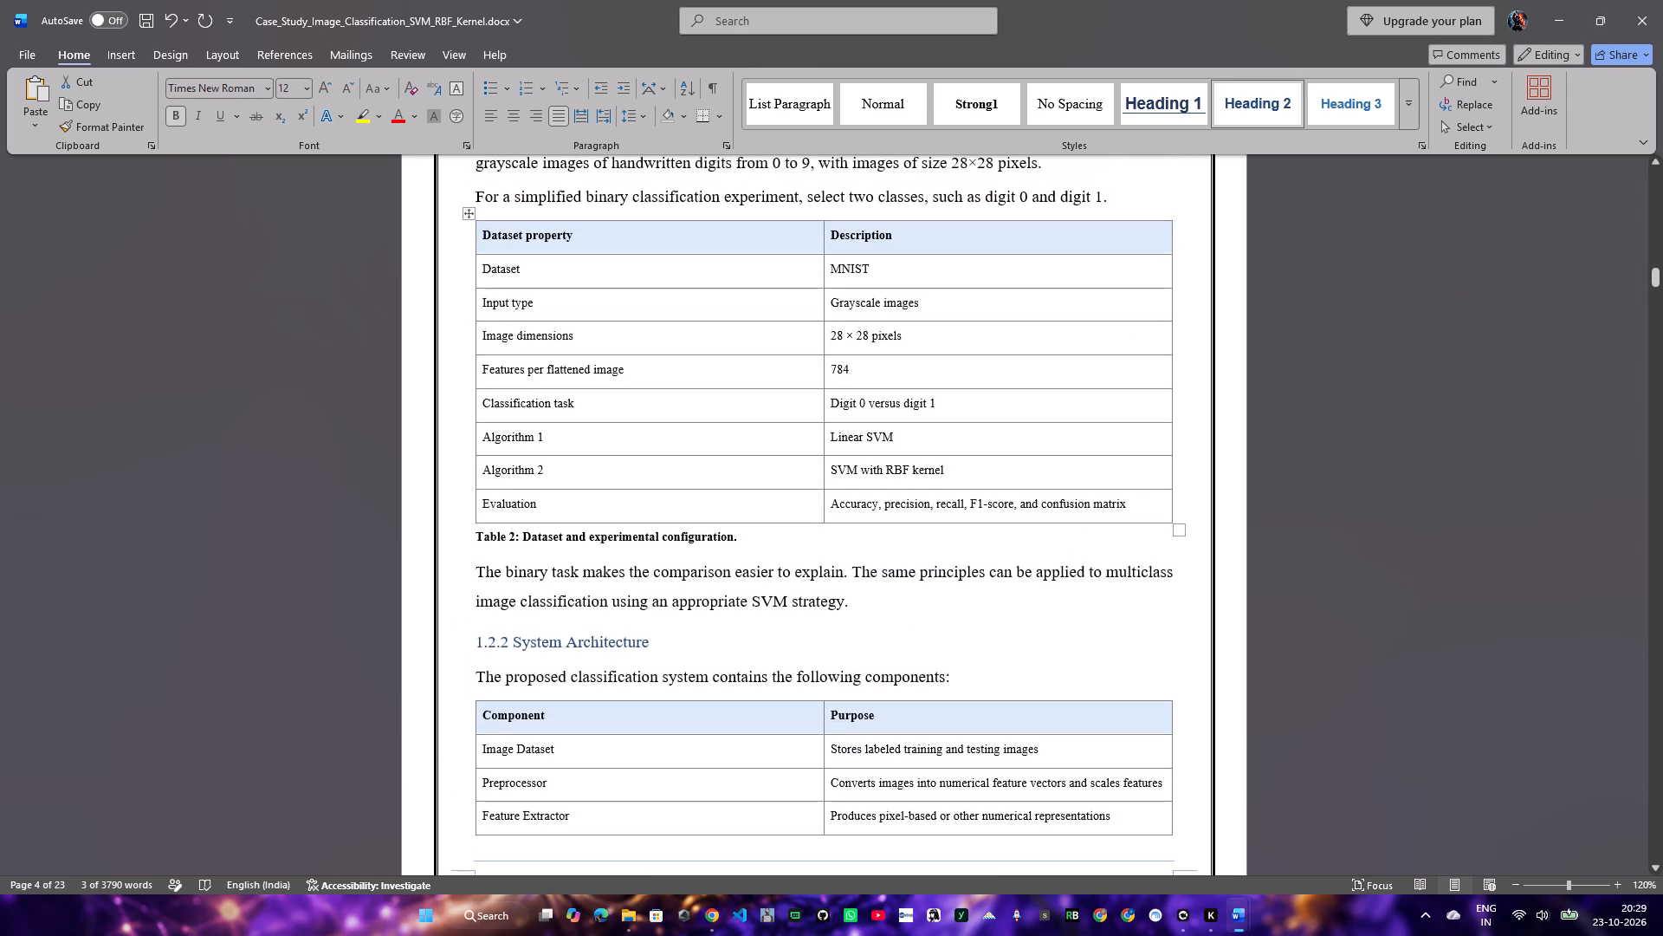
left_click_drag(481, 227, 1007, 289)
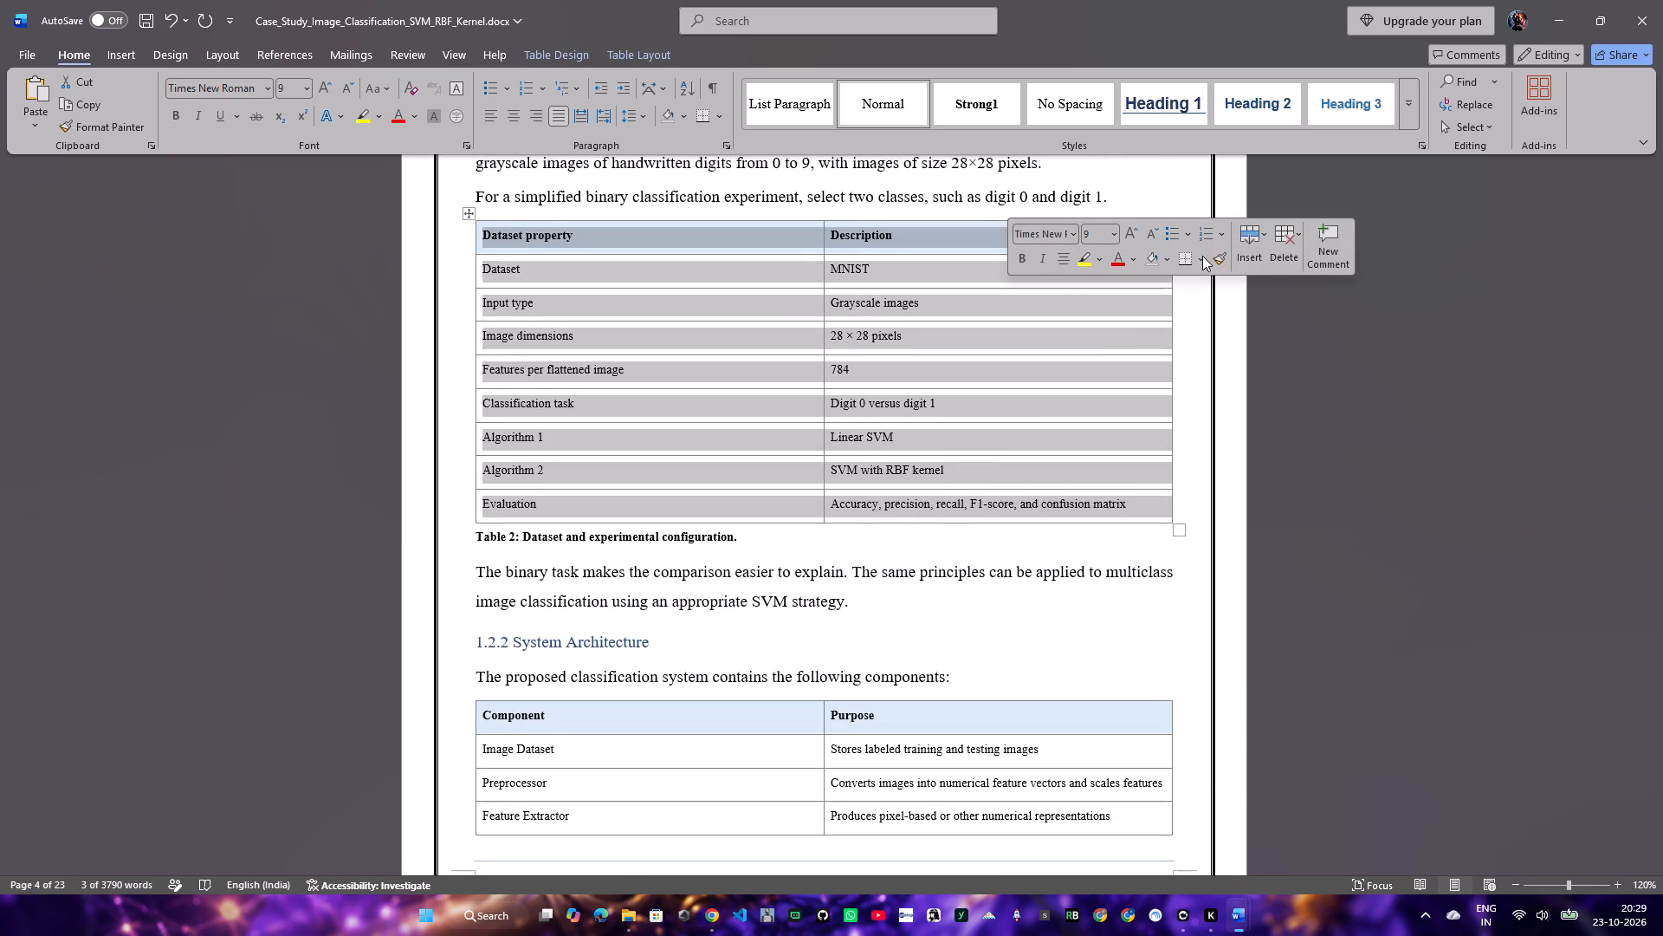
left_click(886, 232)
left_click_drag(1001, 240, 571, 234)
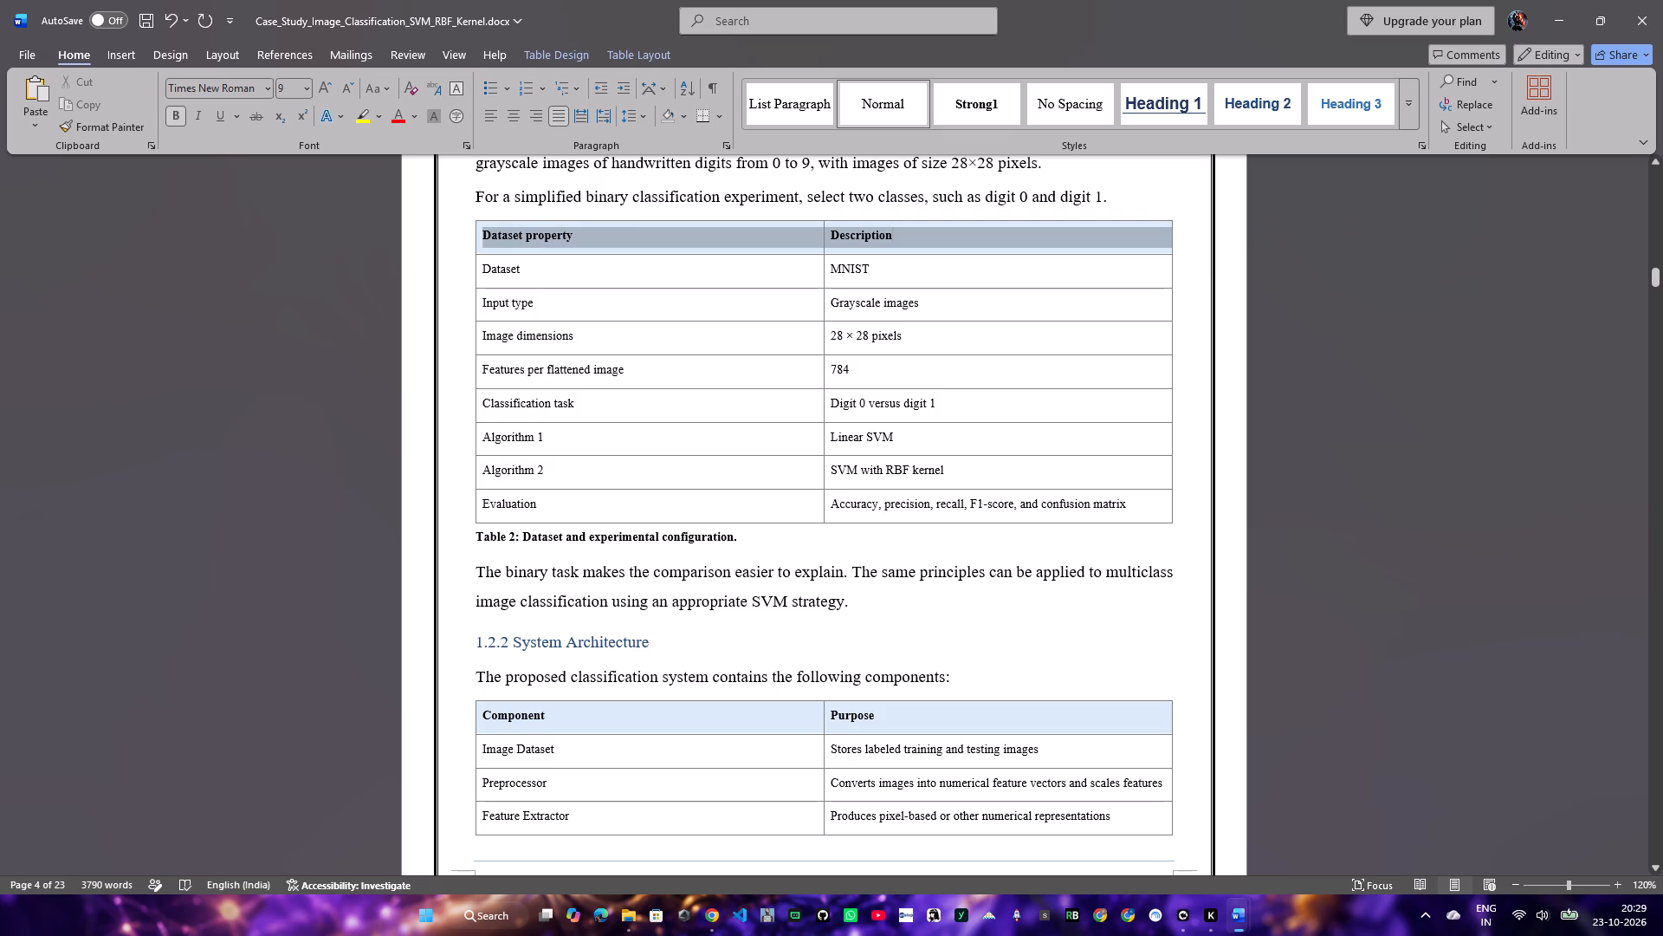
left_click_drag(571, 234, 526, 234)
left_click(676, 292)
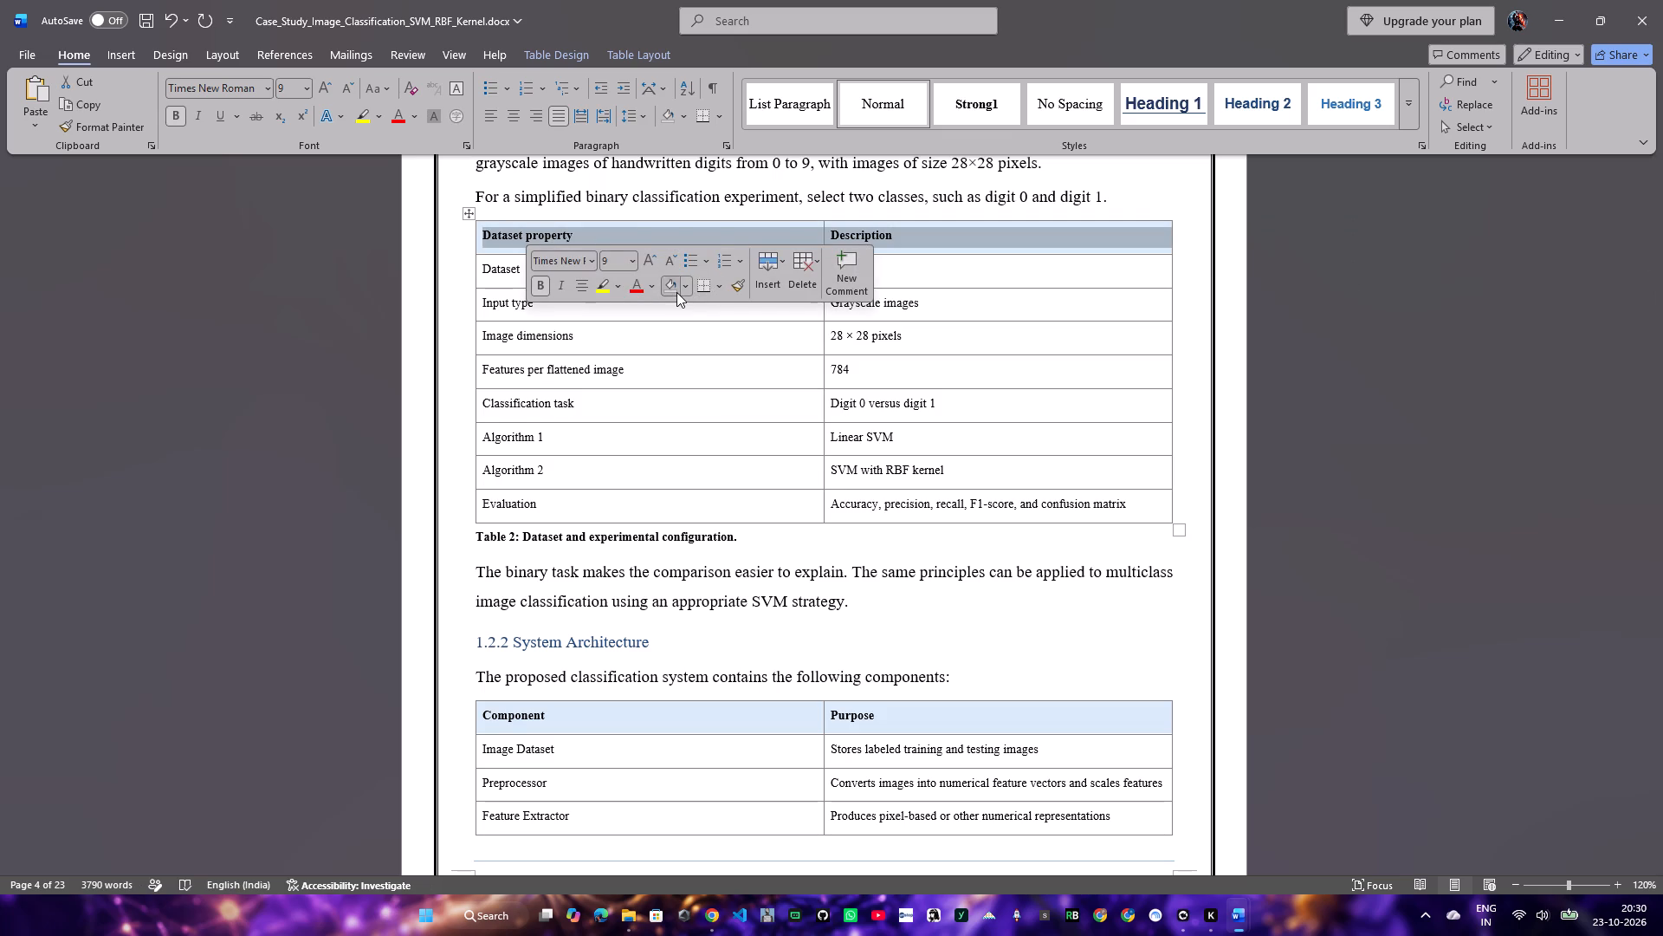
left_click(713, 451)
Remove the blue shading from the "Component / Purpose" header row in the System Architecture section.
scroll(707, 469, "down", 4)
left_click_drag(887, 530, 717, 517)
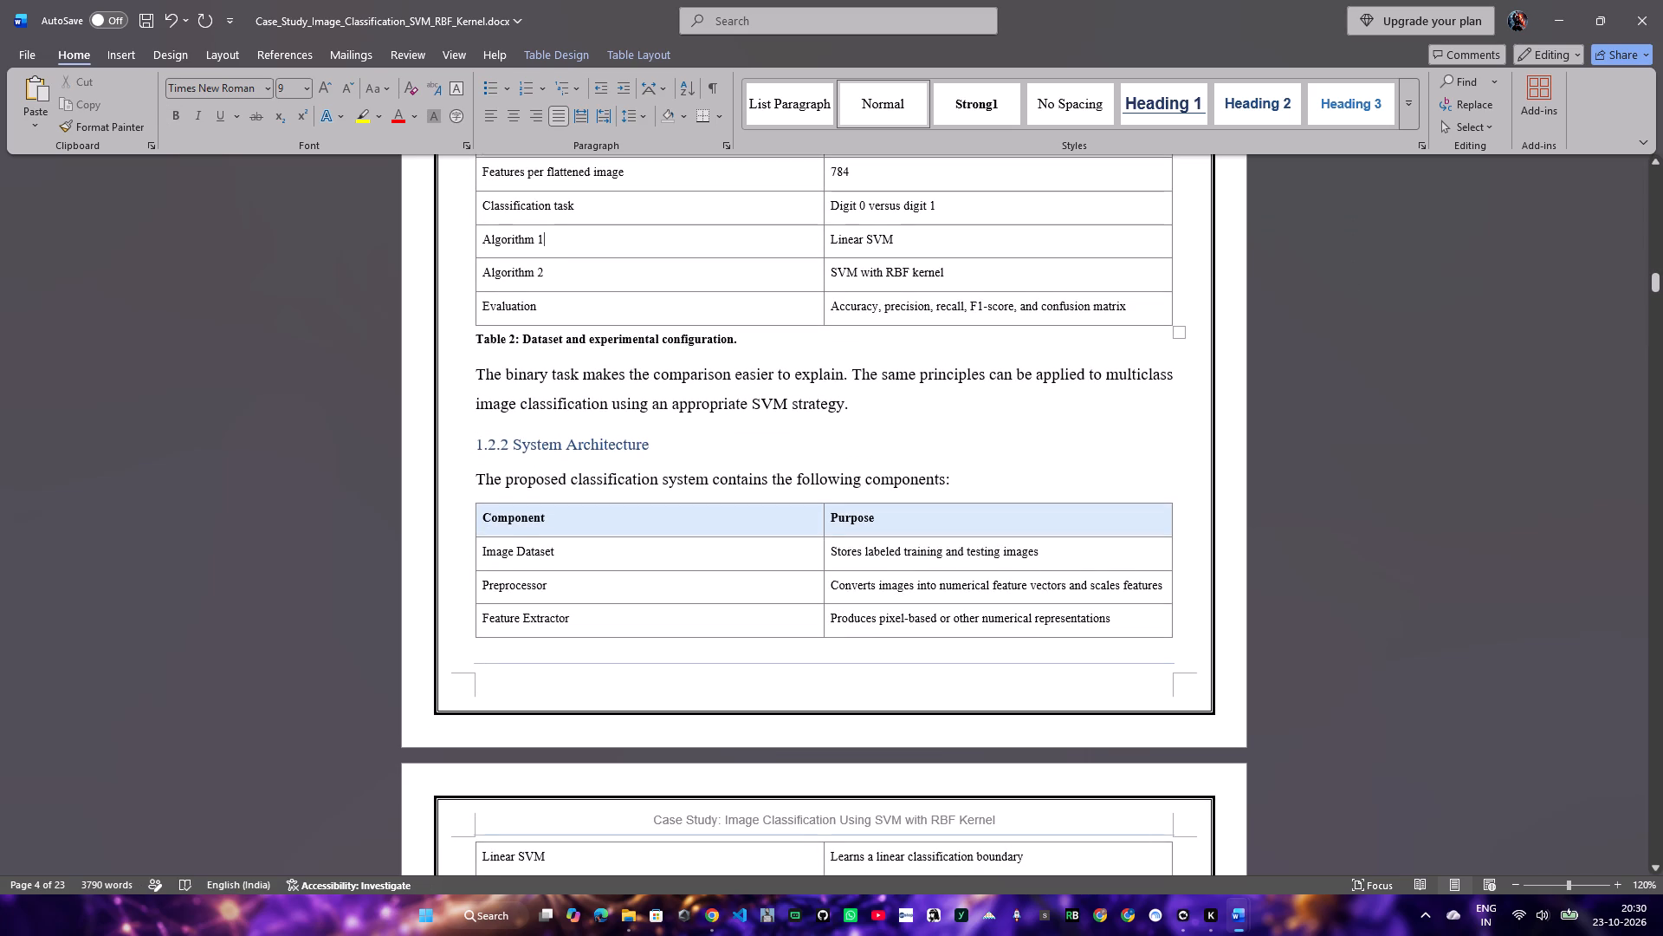
left_click_drag(717, 517, 547, 524)
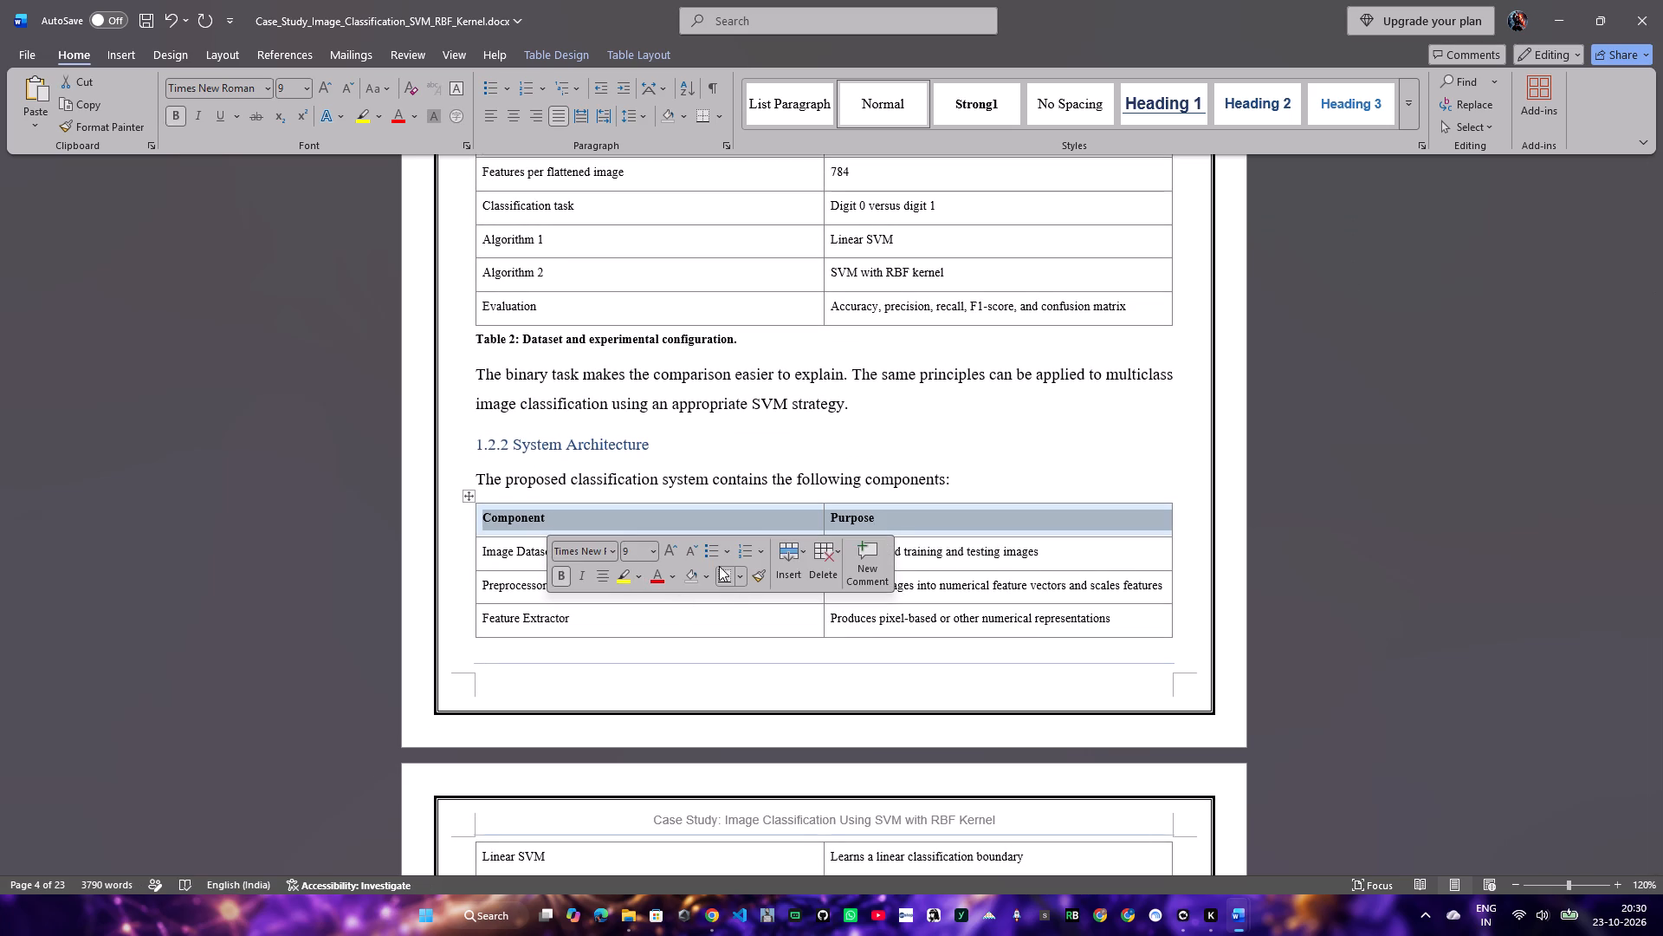
left_click(696, 580)
Make the heading "1.2.2 System Architecture" bold.
left_click_drag(664, 458, 458, 454)
left_click(468, 425)
left_click(626, 510)
Center the caption "Table 3: Components of the SVM image-classification pipeline.".
scroll(626, 518, "down", 7)
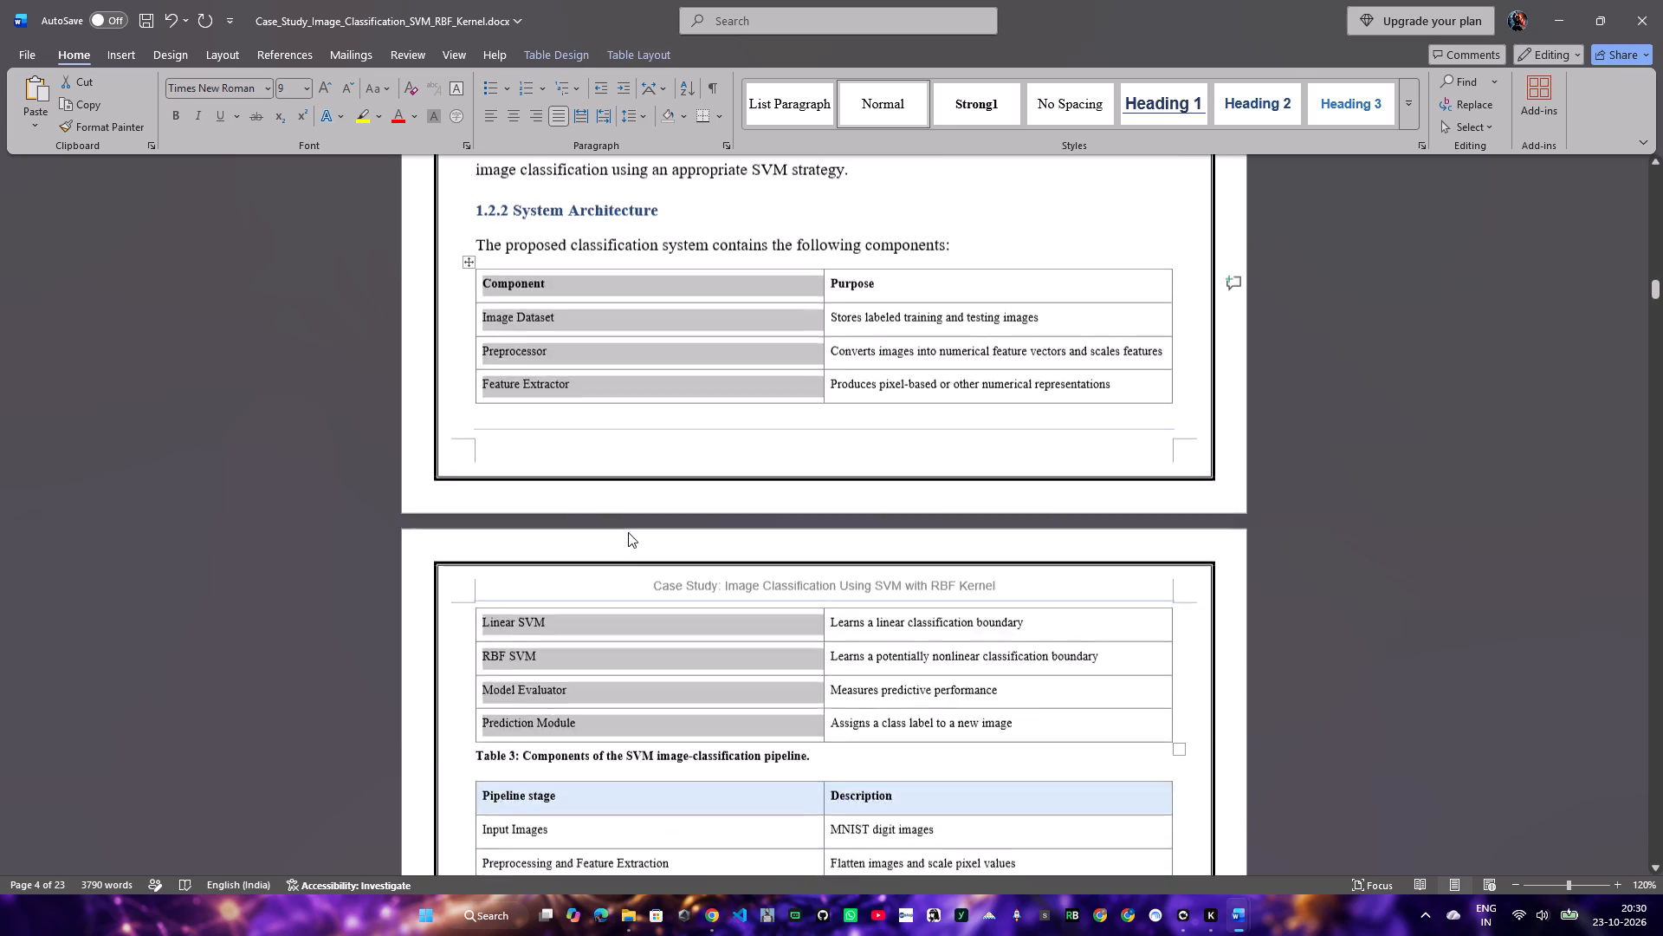
scroll(628, 532, "down", 3)
left_click(814, 495)
left_click_drag(815, 495, 556, 505)
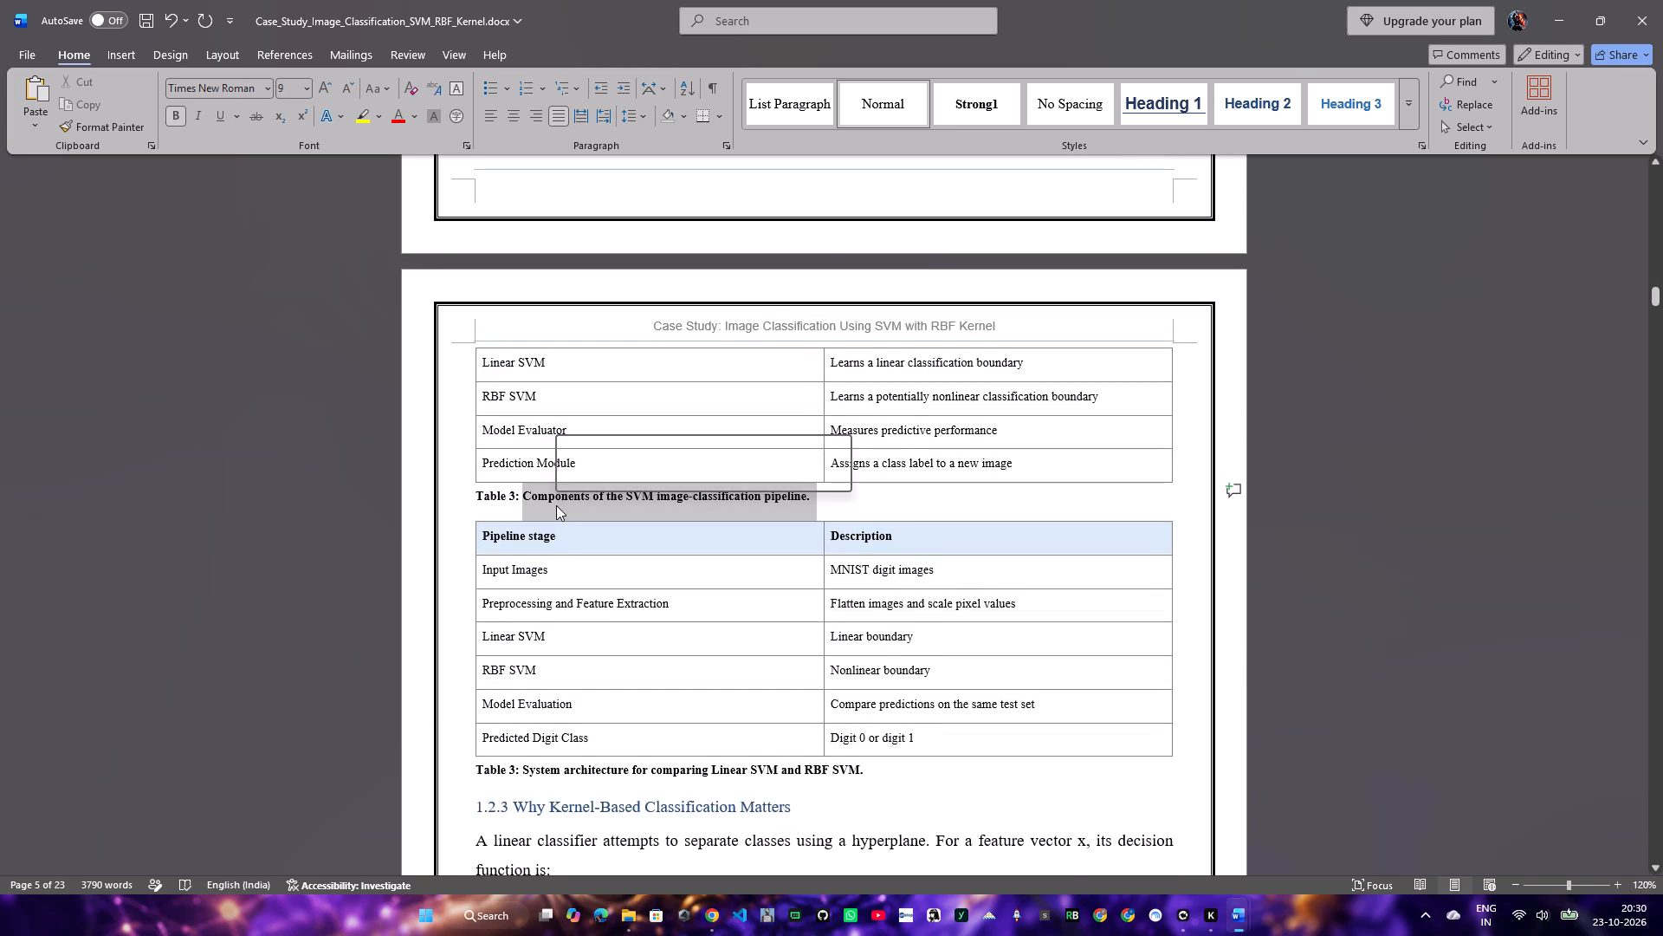
left_click(530, 542)
scroll(530, 544, "down", 4)
left_click(612, 309)
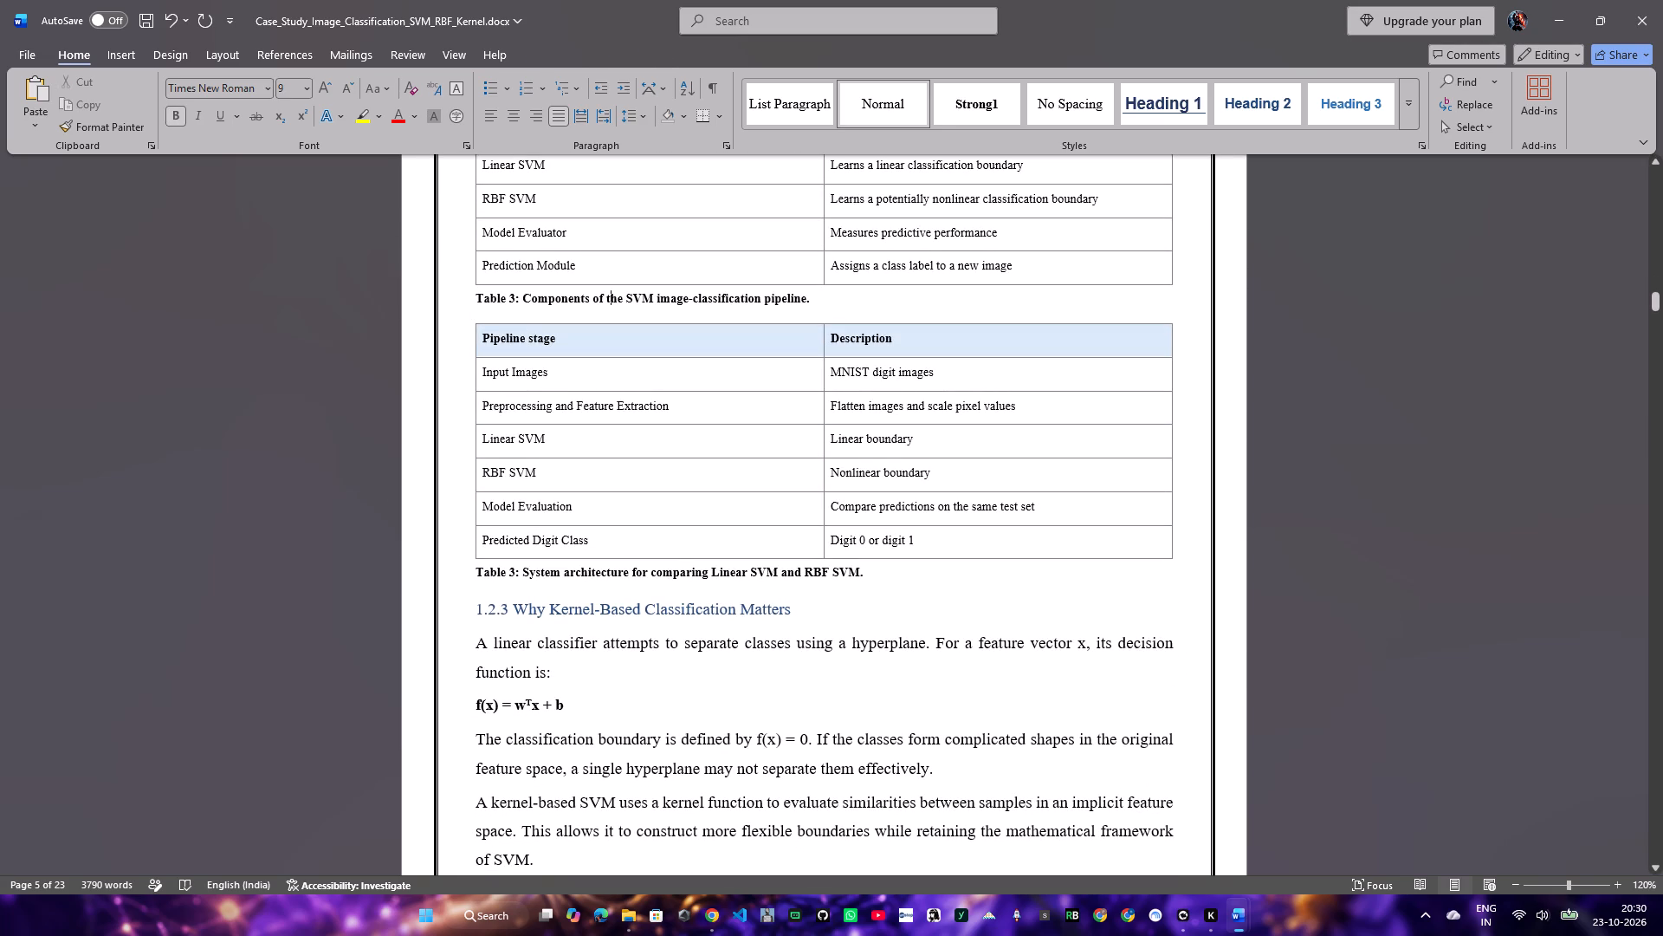
left_click(520, 115)
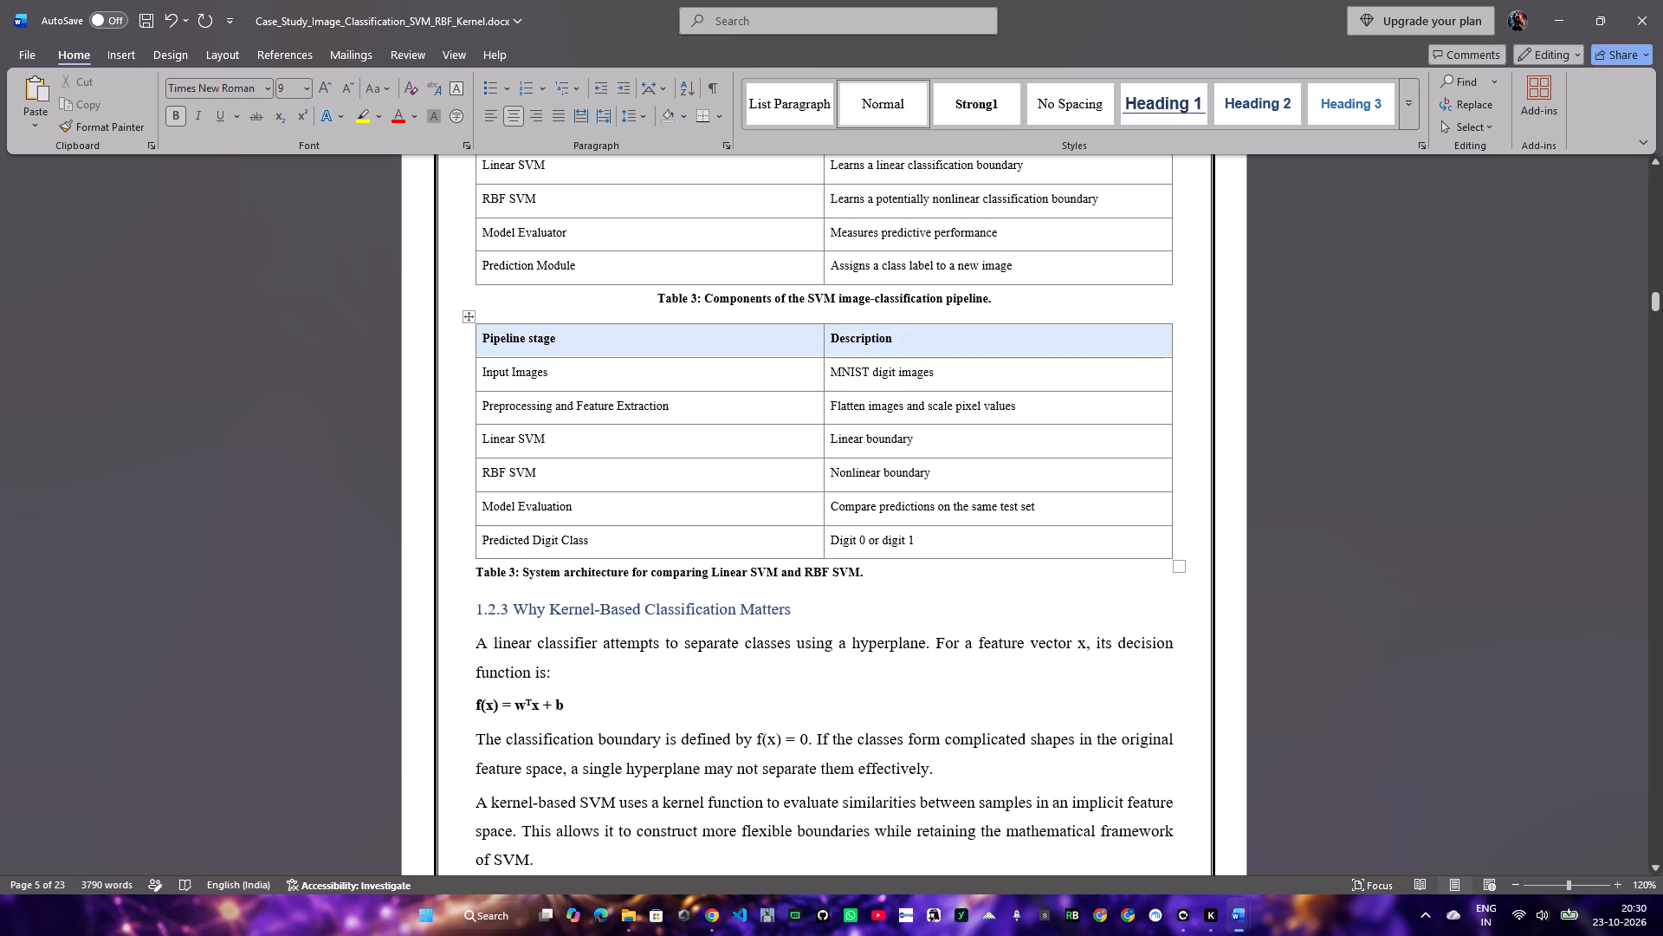
Remove the blue shading from the "Pipeline stage / Description" header row.
left_click_drag(939, 333, 677, 350)
left_click(773, 340)
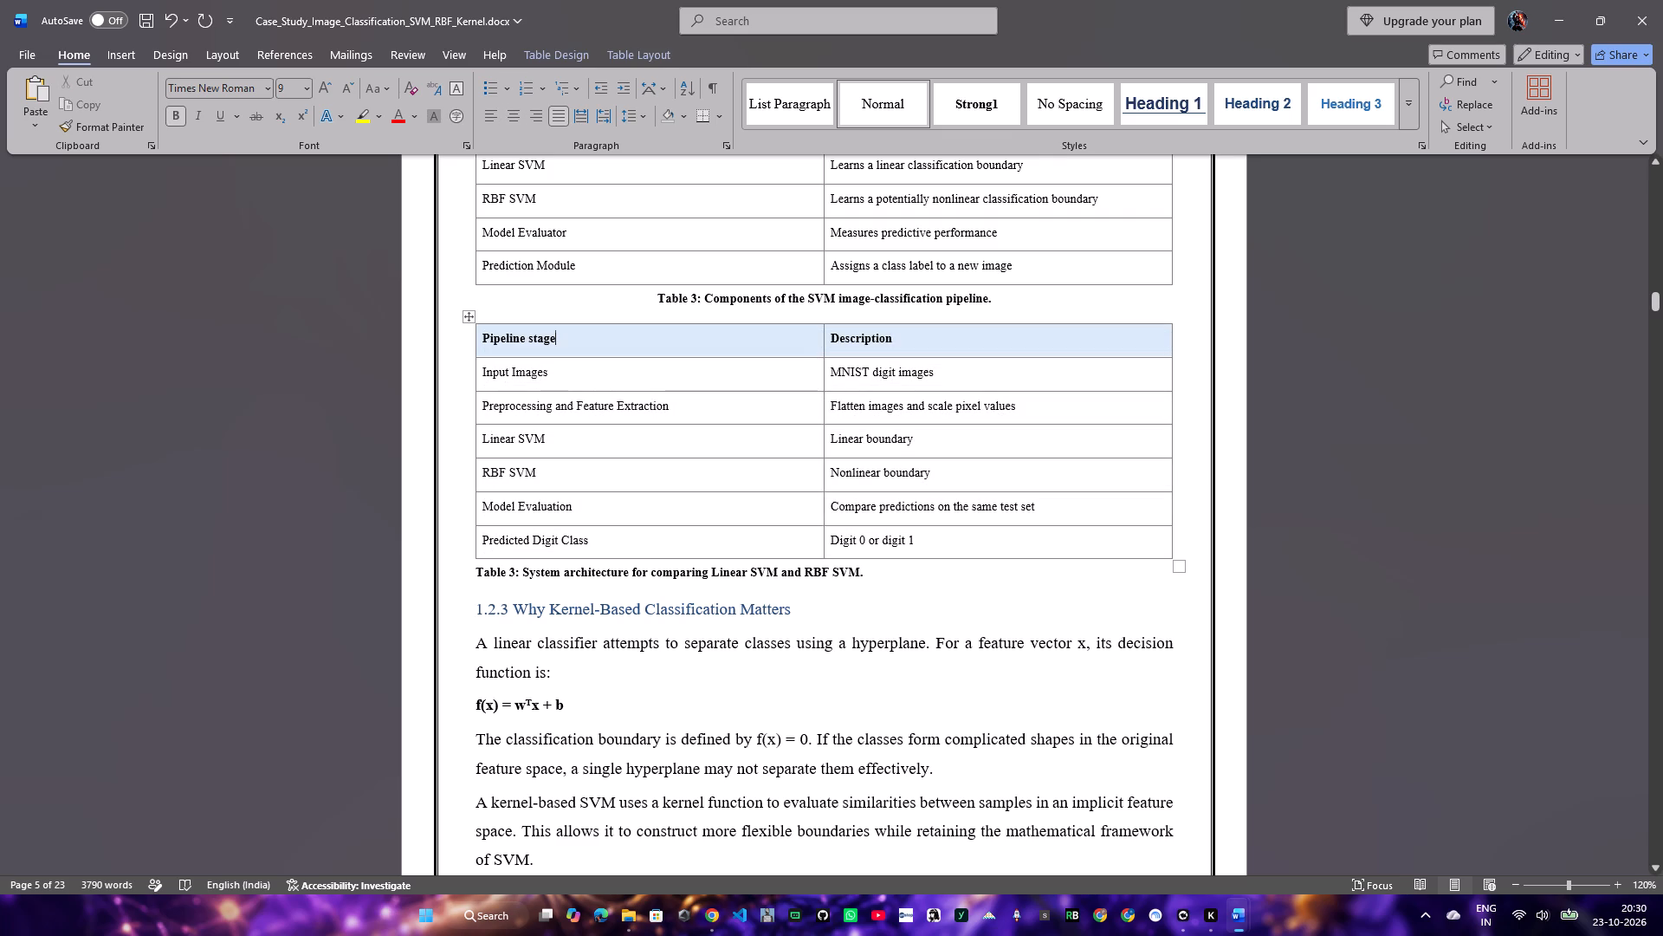
left_click_drag(926, 340, 598, 349)
left_click(753, 402)
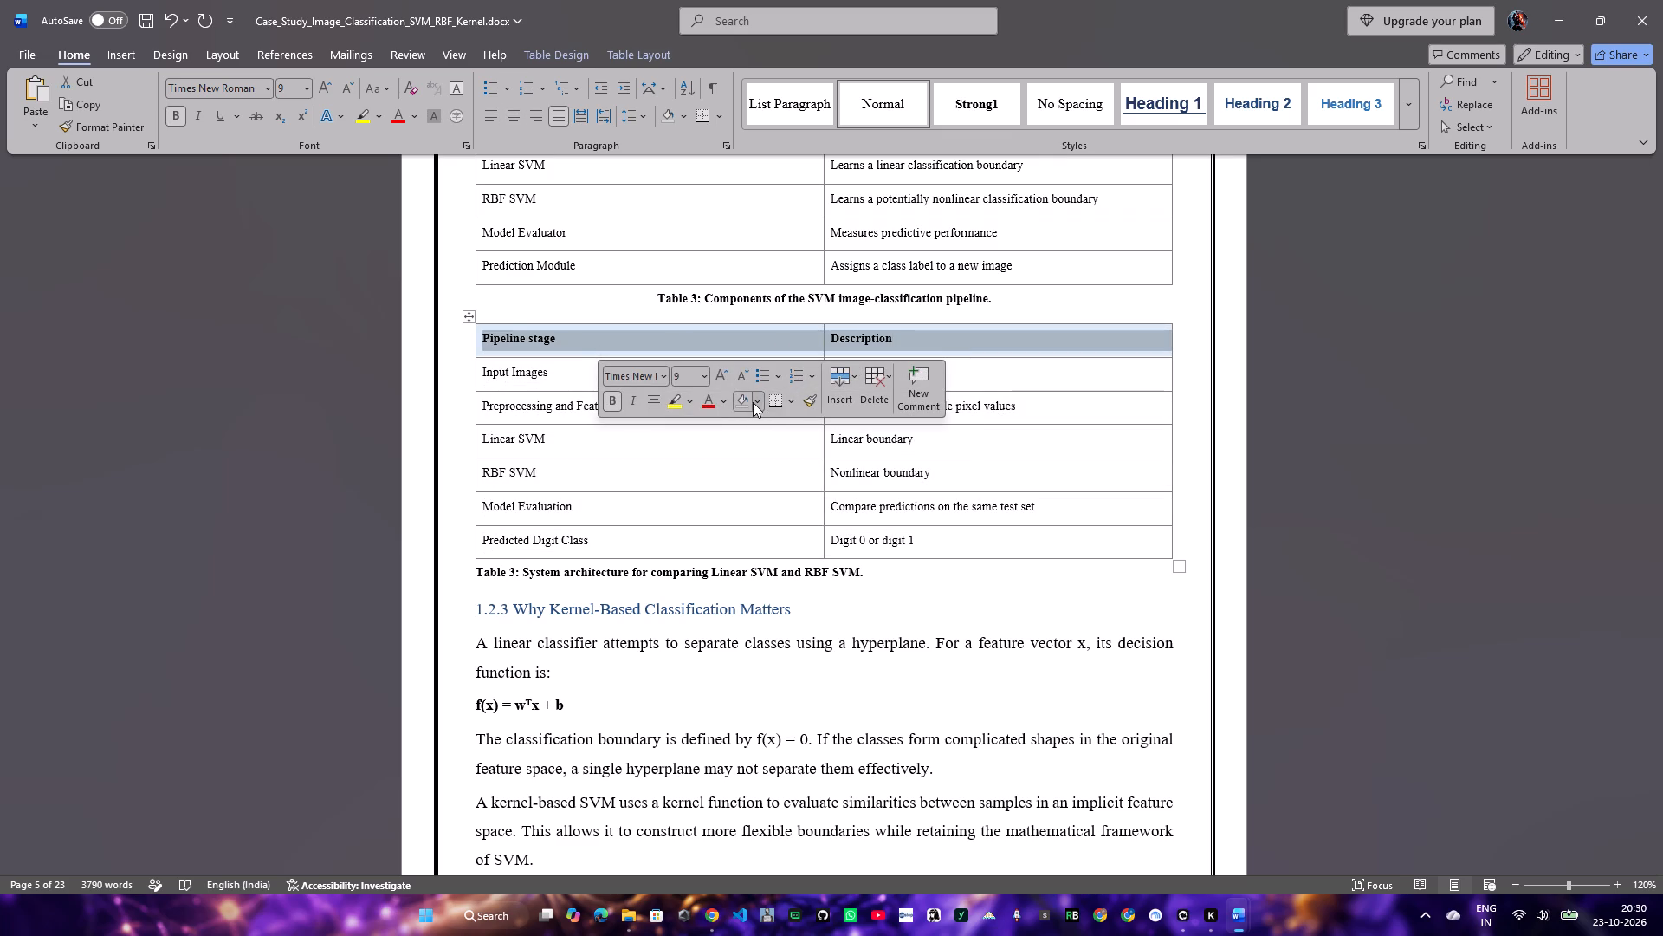
left_click(735, 400)
left_click(979, 438)
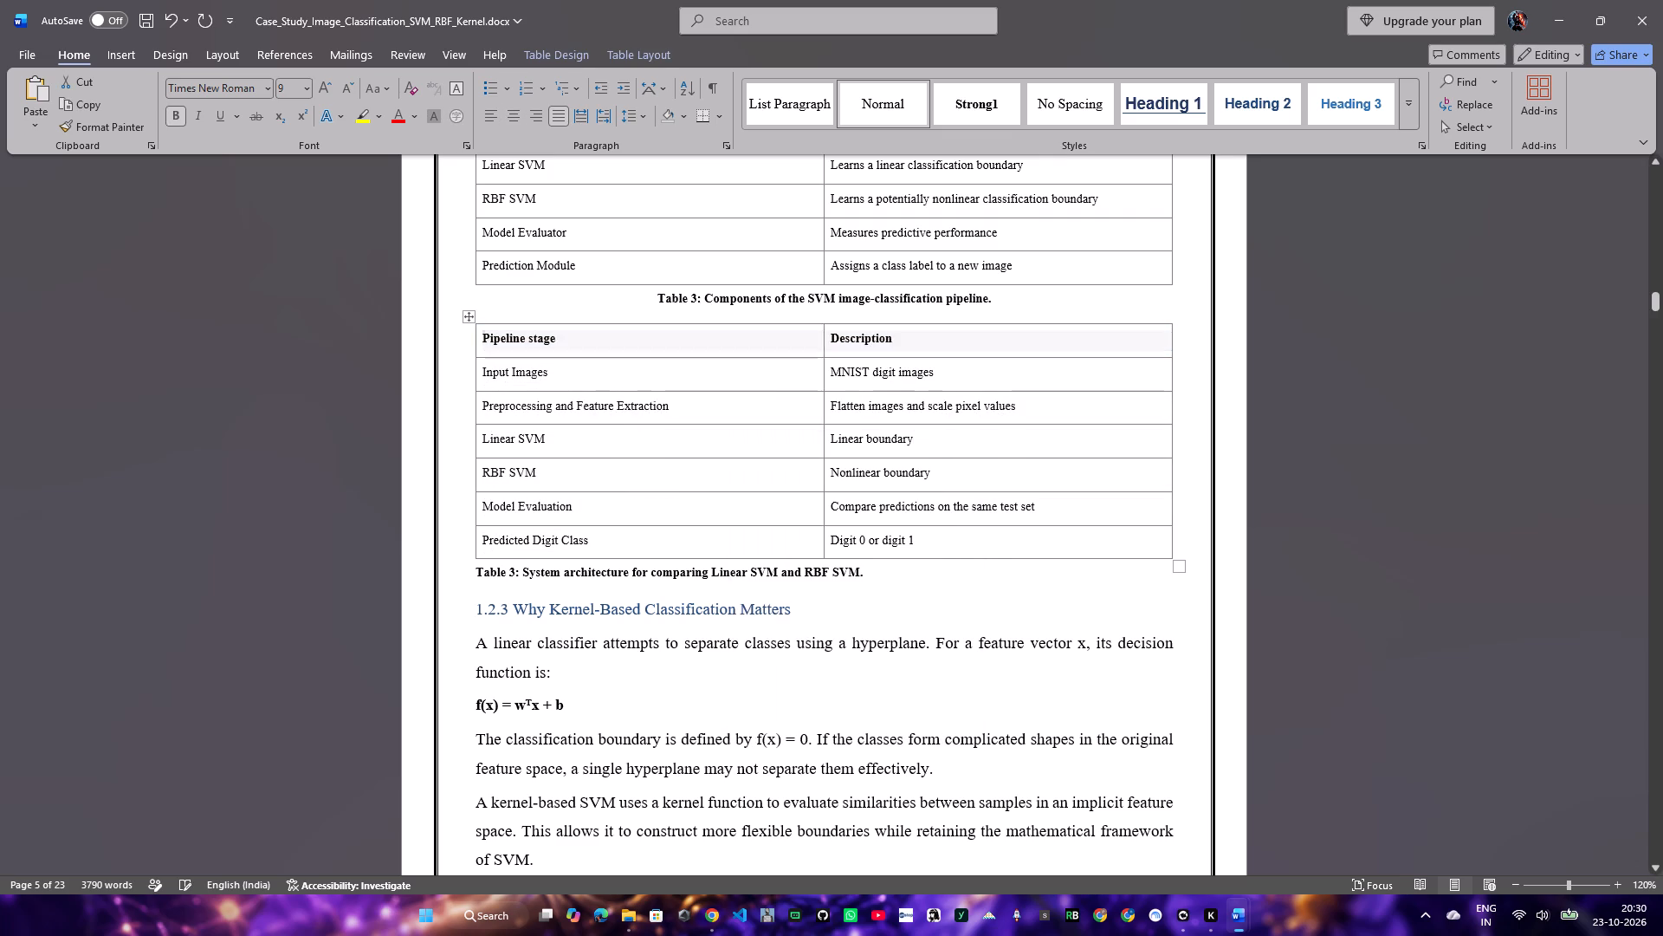
Shade the "Pipeline stage / Description" header row light gray.
scroll(978, 442, "down", 4)
scroll(853, 426, "up", 3)
left_click_drag(907, 294, 835, 293)
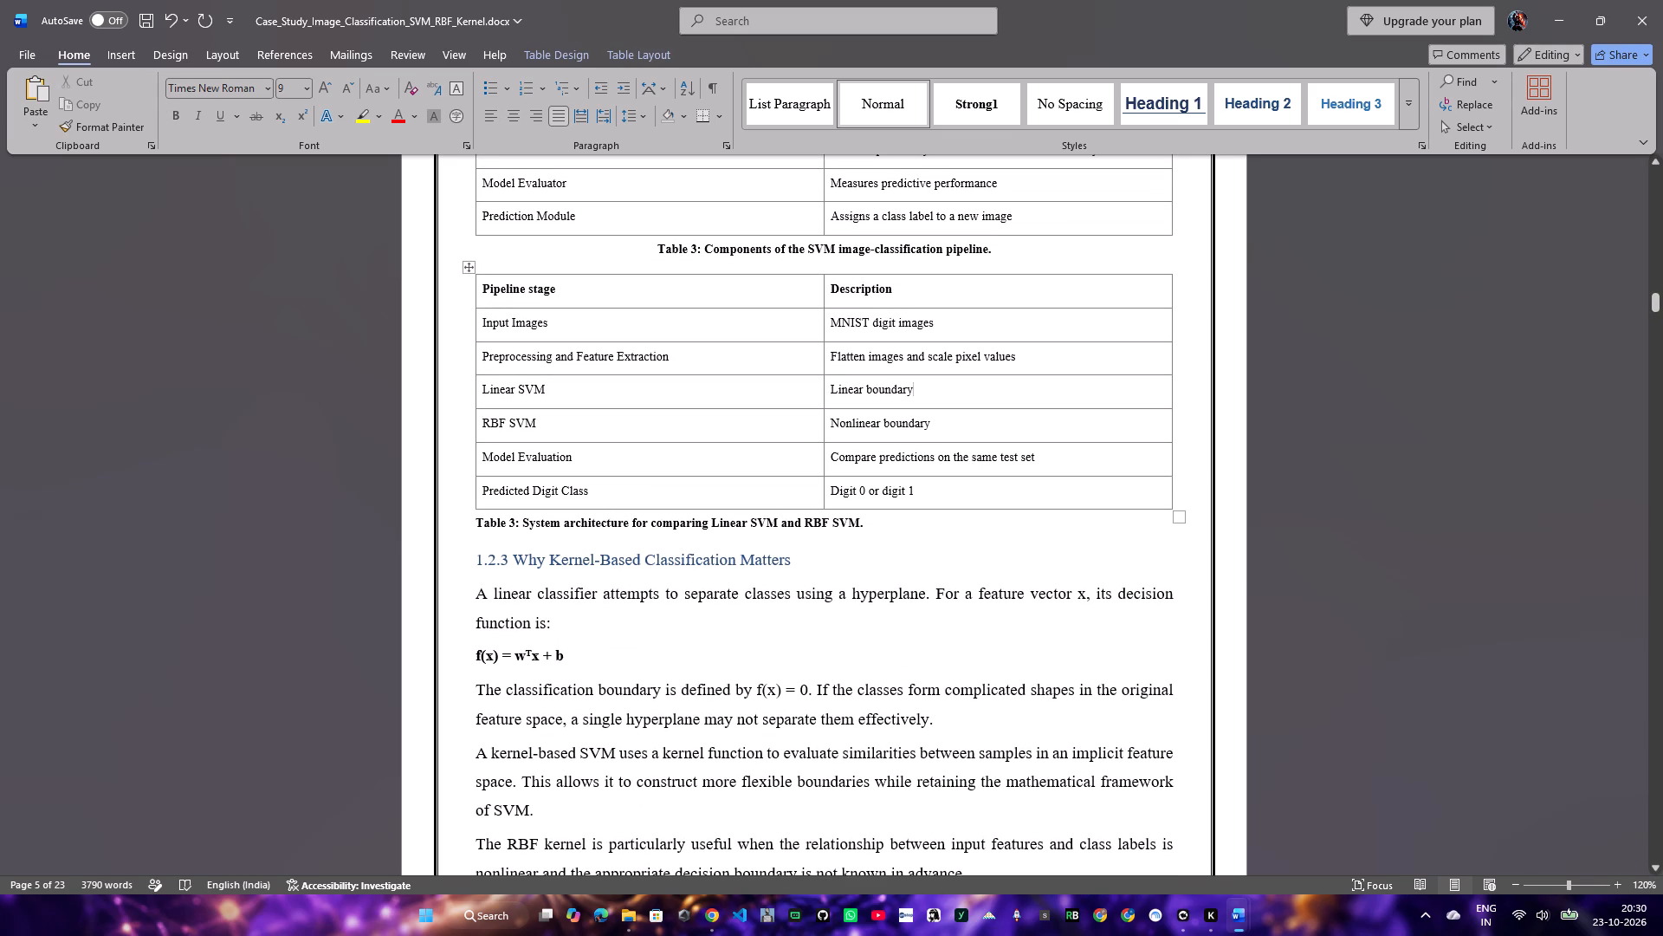
left_click_drag(835, 293, 438, 302)
right_click(660, 294)
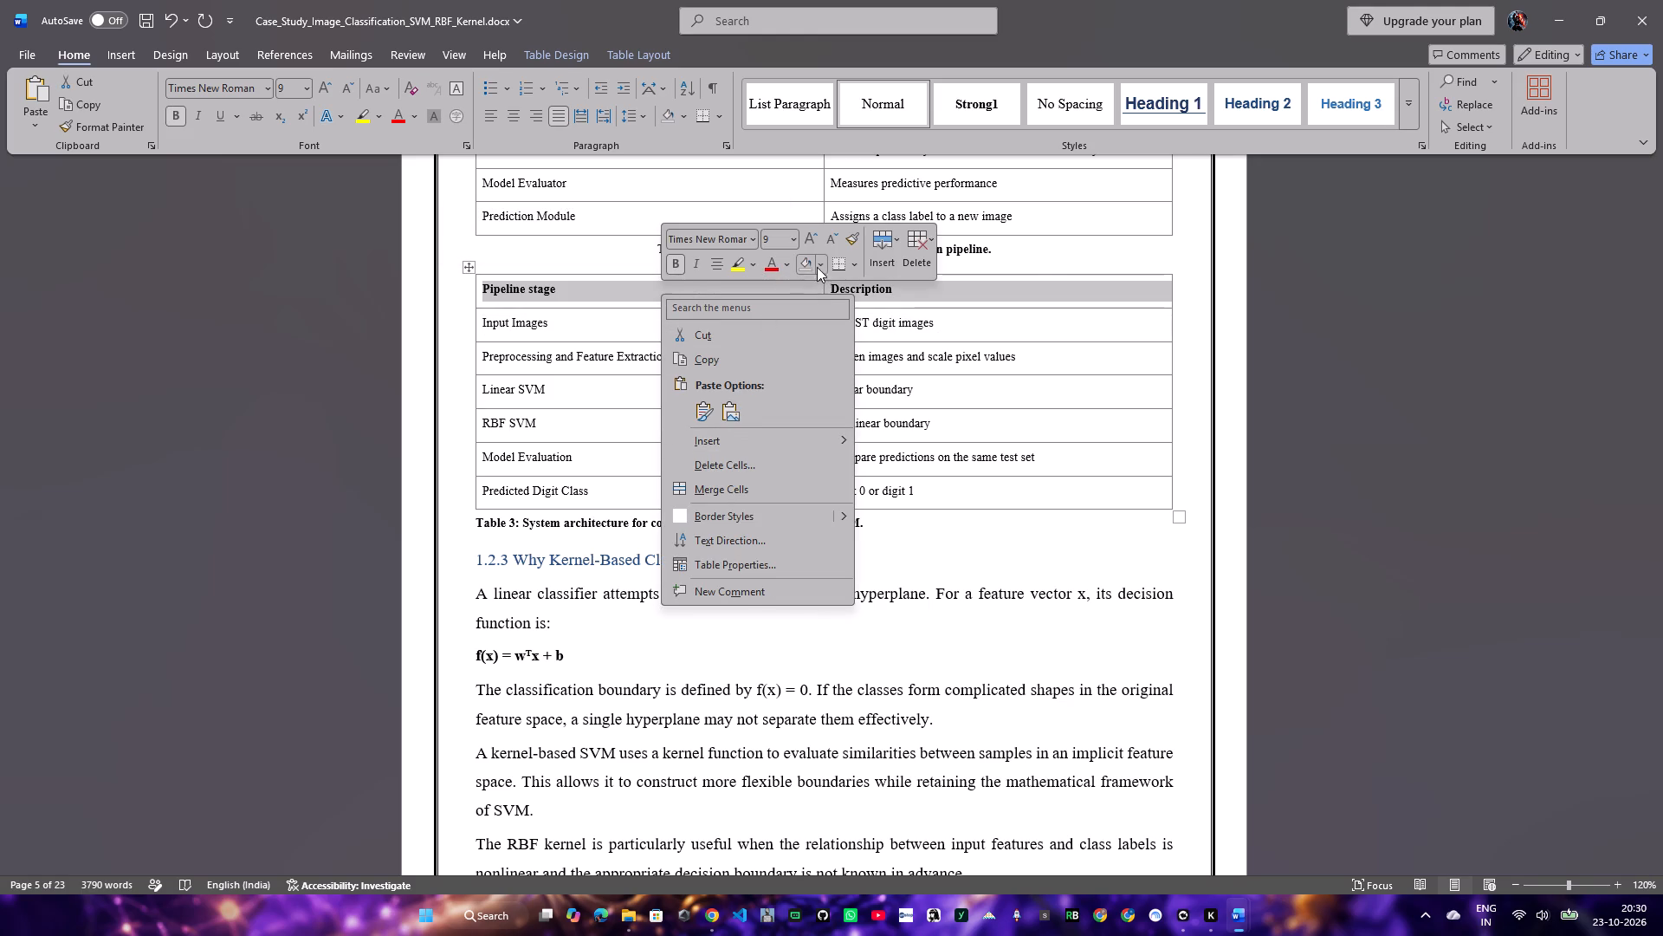
left_click(816, 266)
left_click(805, 398)
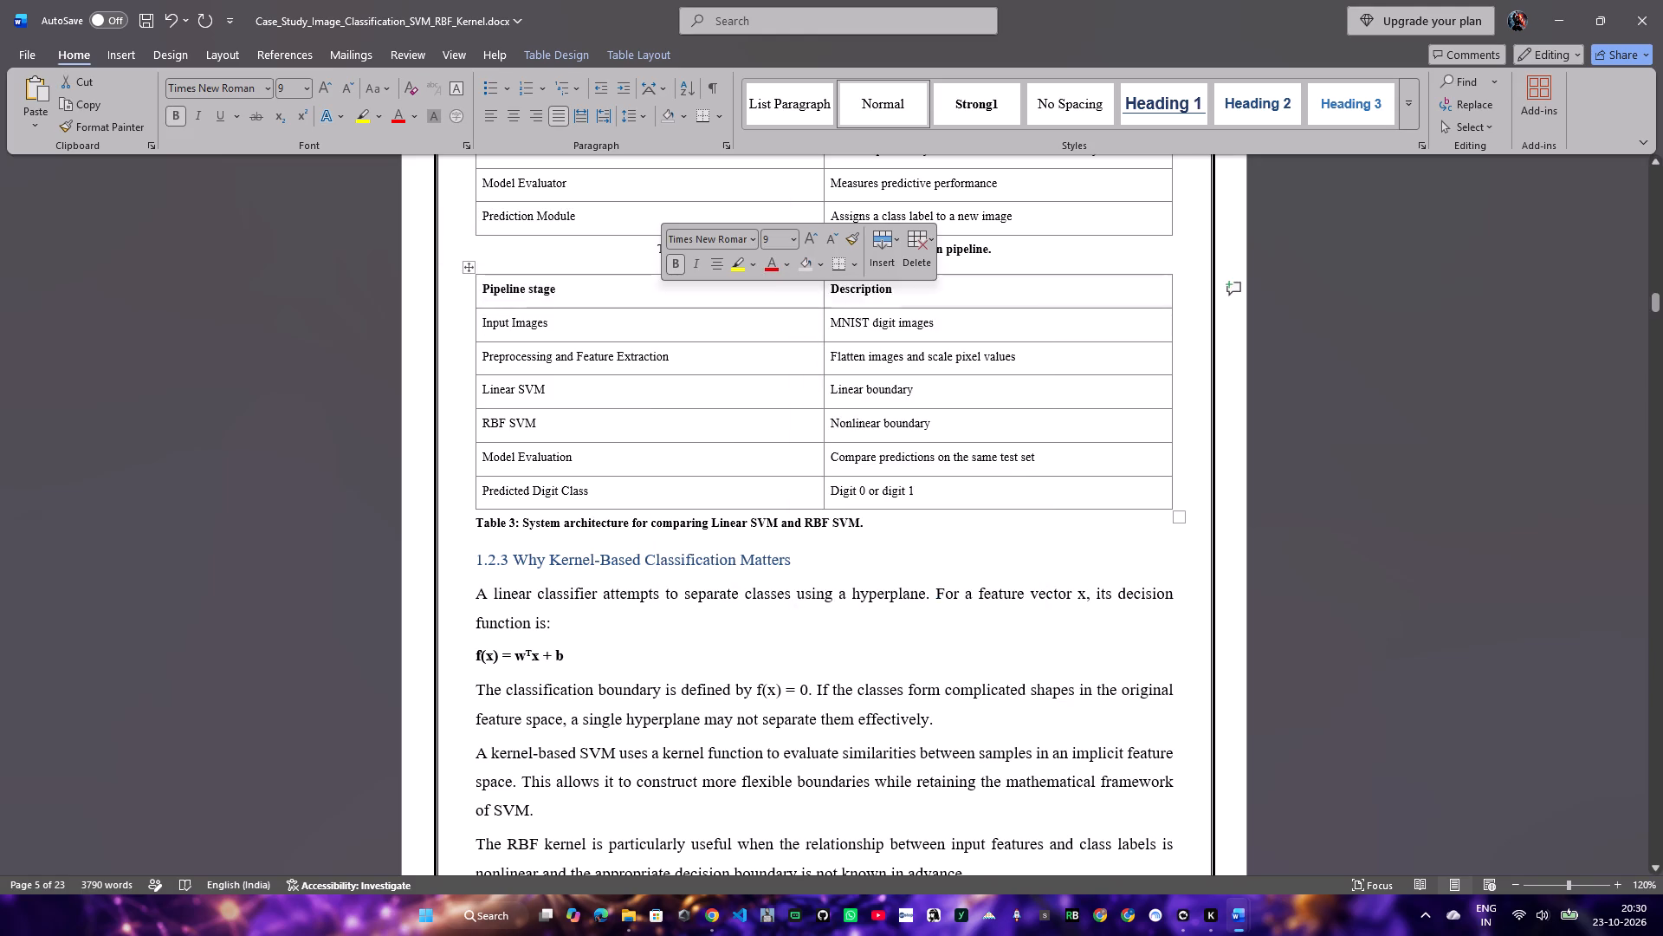
Shade the "Component / Purpose" header row in the System Architecture section the same light gray.
scroll(547, 353, "up", 5)
left_click(547, 351)
scroll(547, 350, "up", 8)
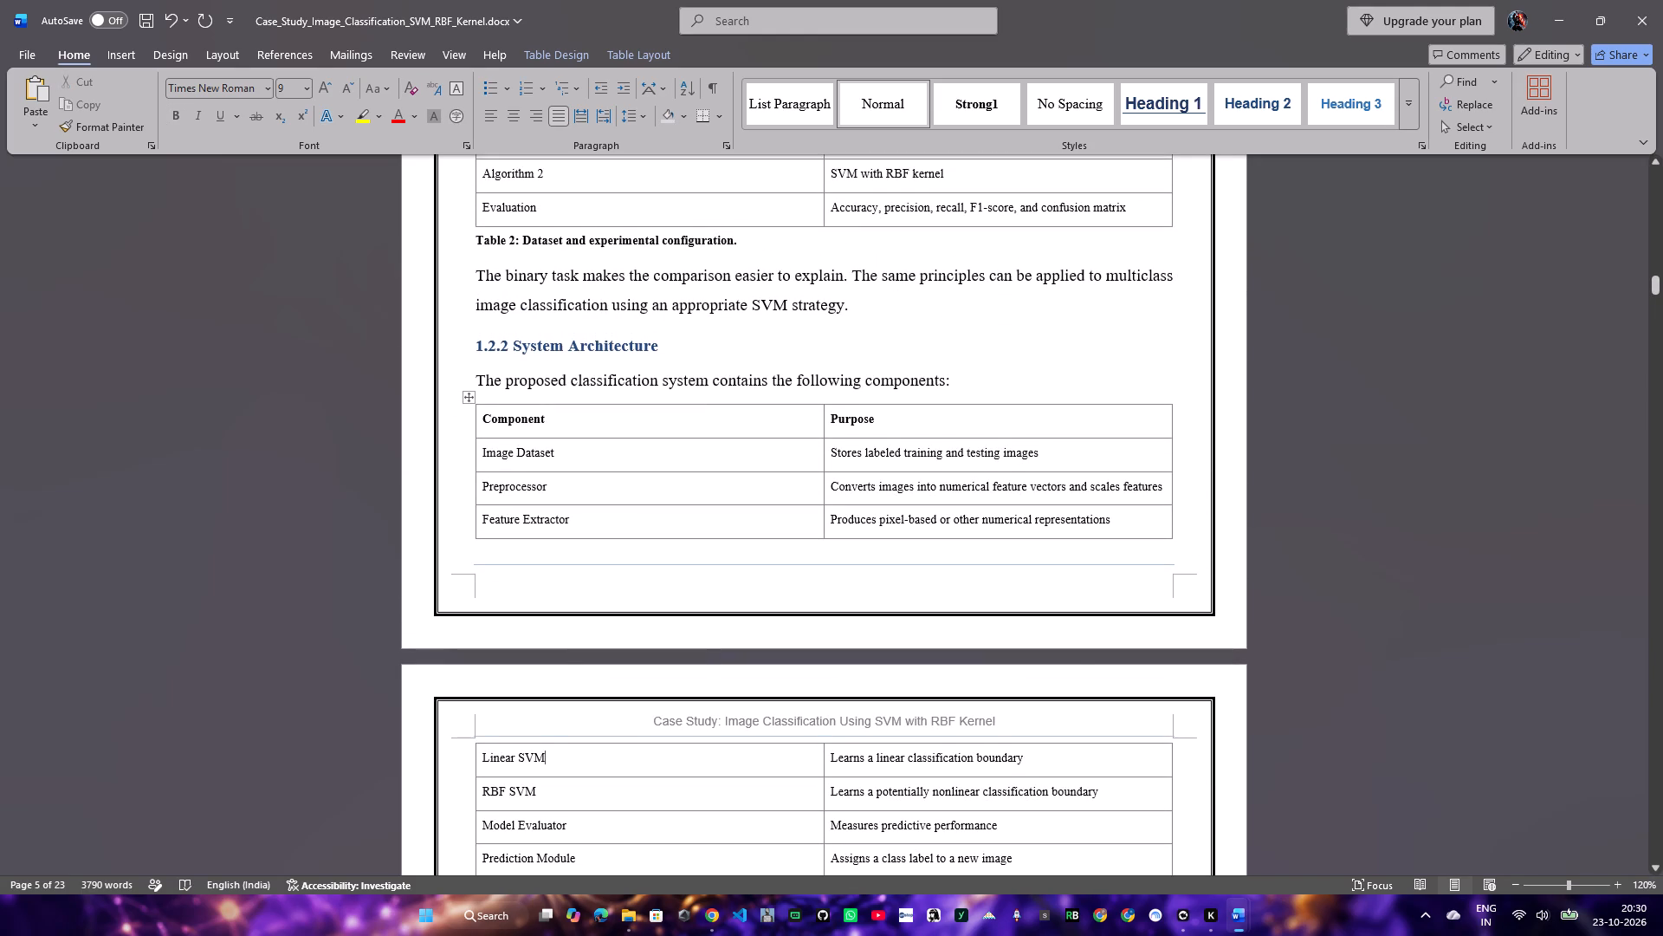
left_click_drag(942, 419, 507, 403)
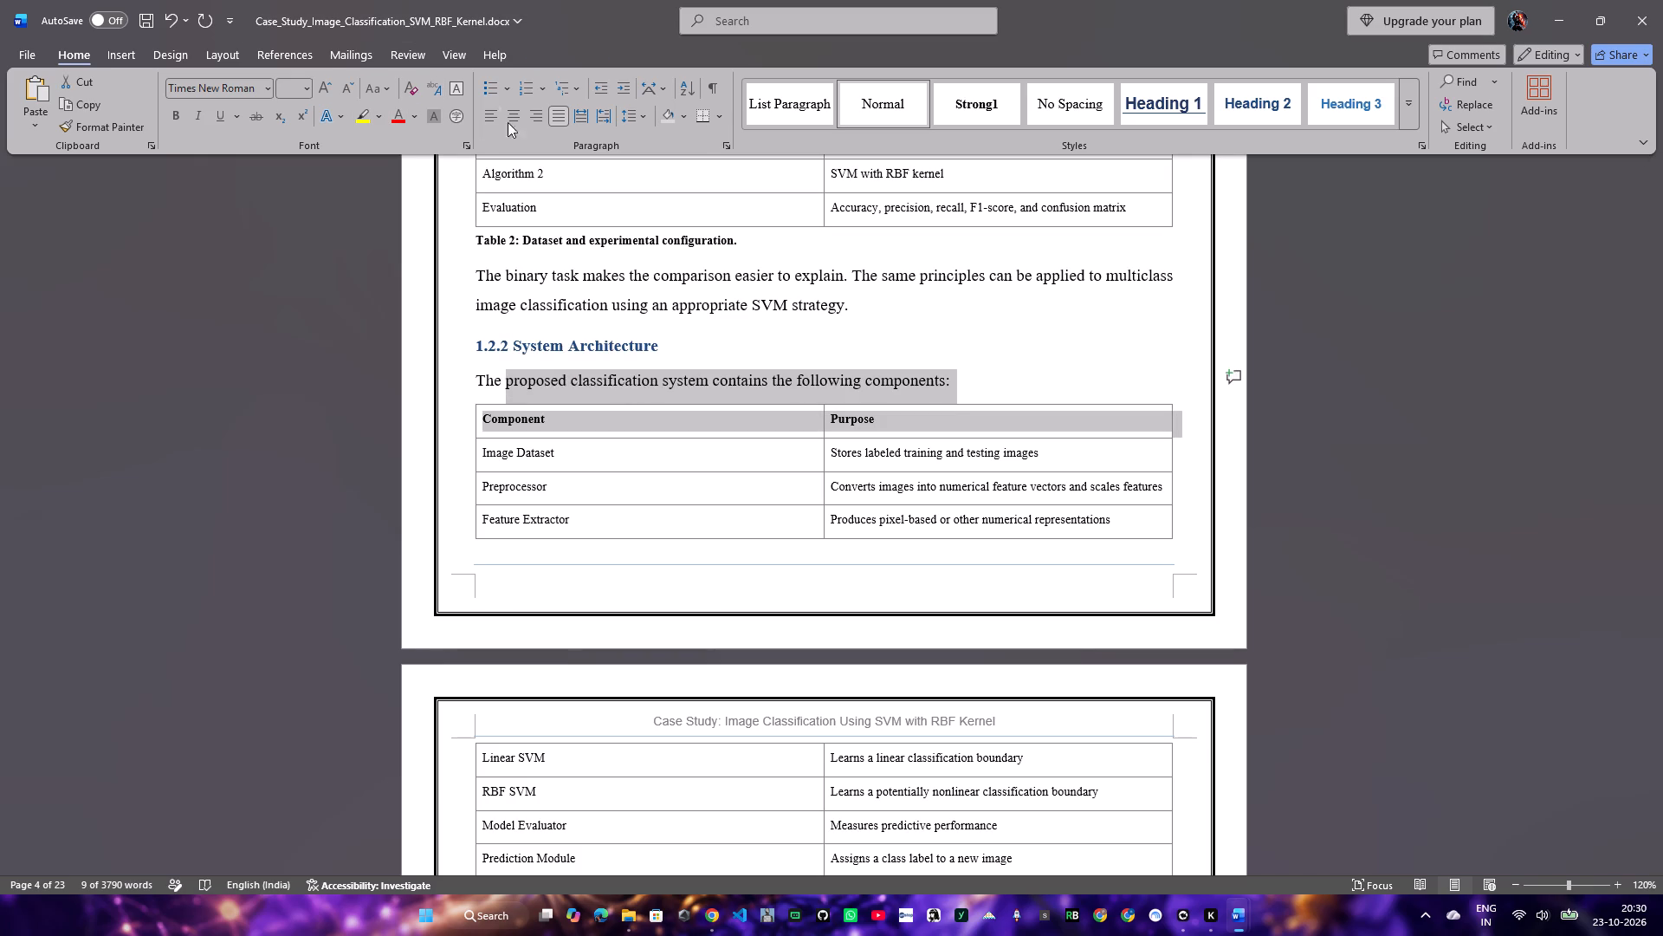
left_click(700, 413)
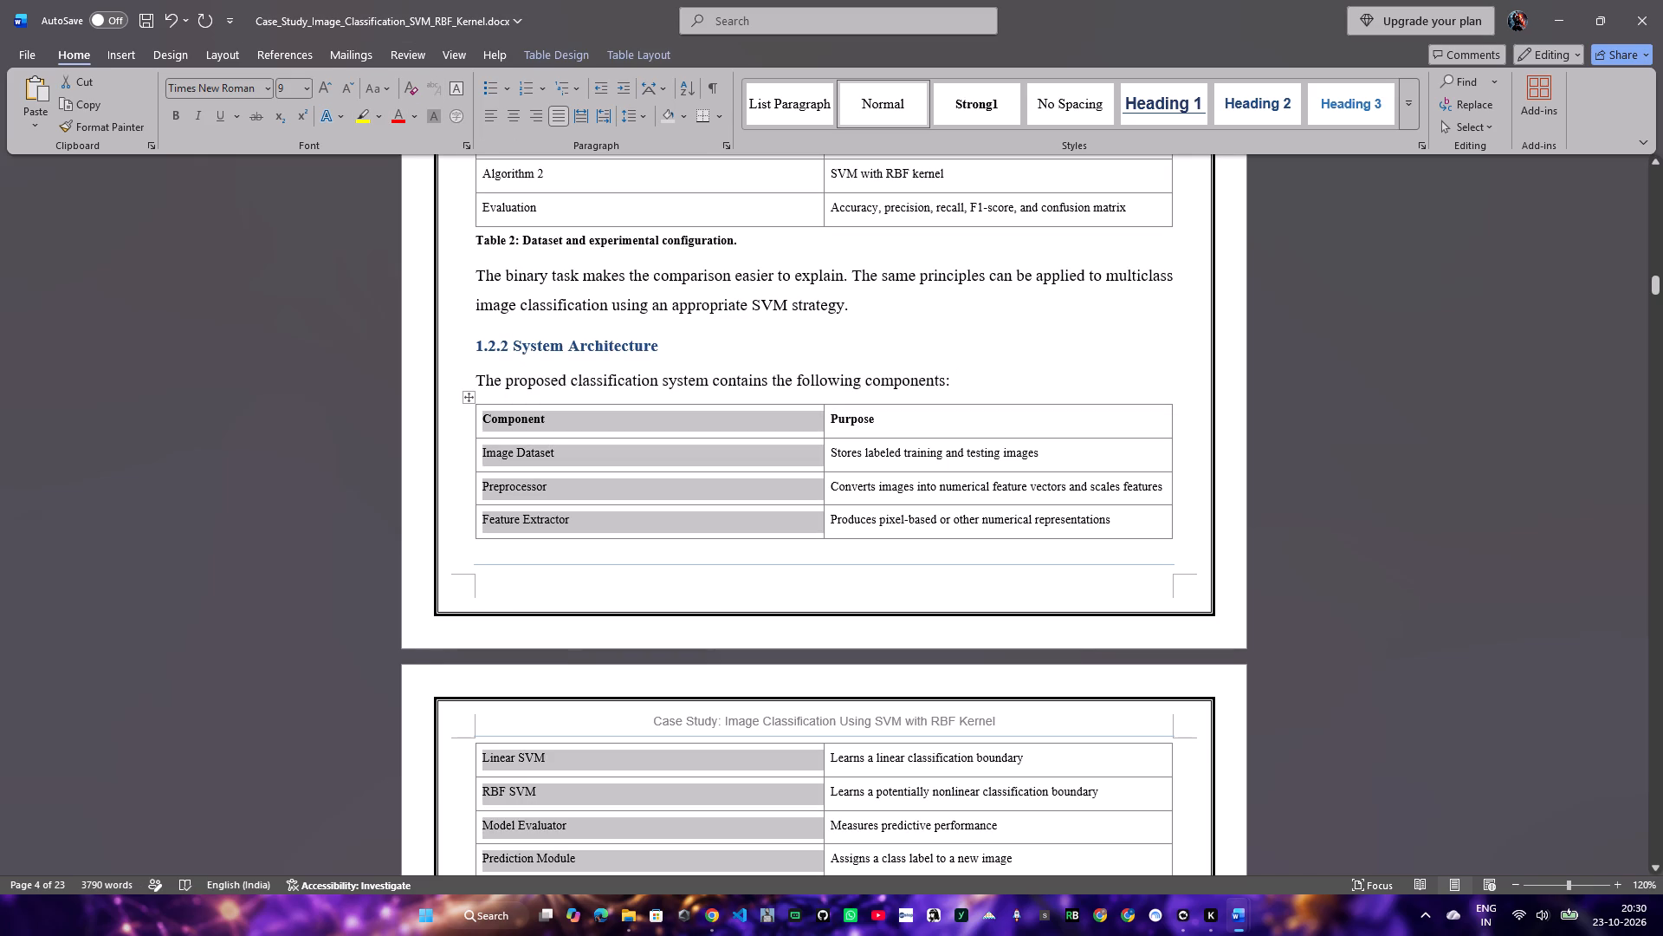
left_click(584, 412)
left_click(531, 422)
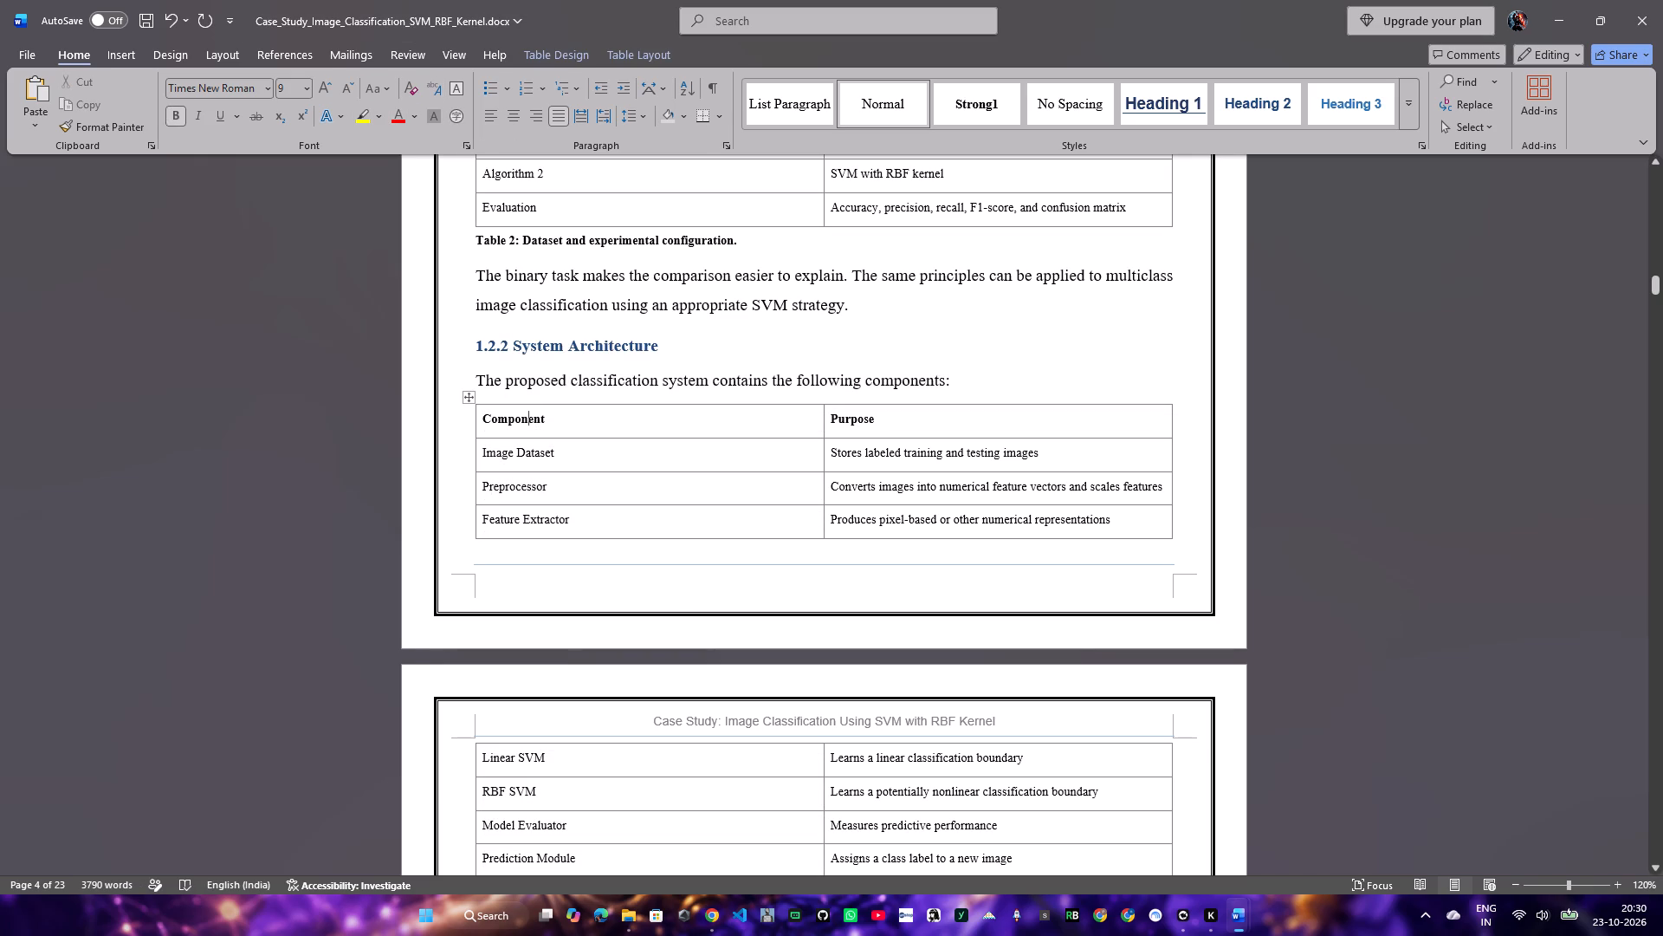
left_click_drag(483, 420, 929, 422)
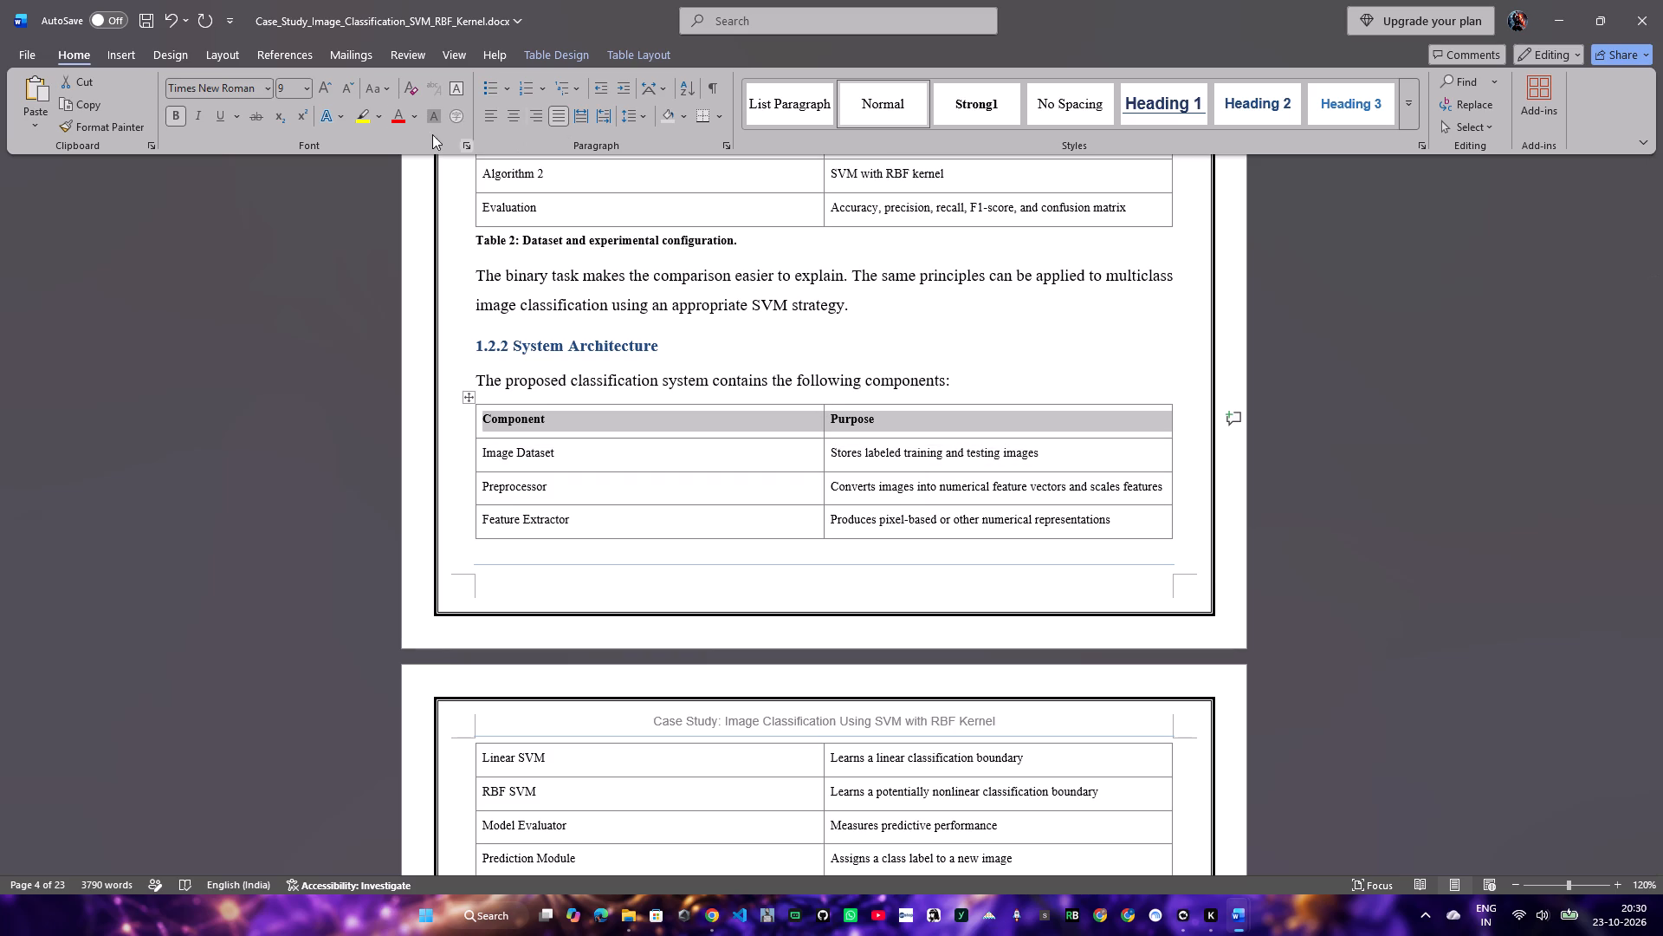
right_click(761, 423)
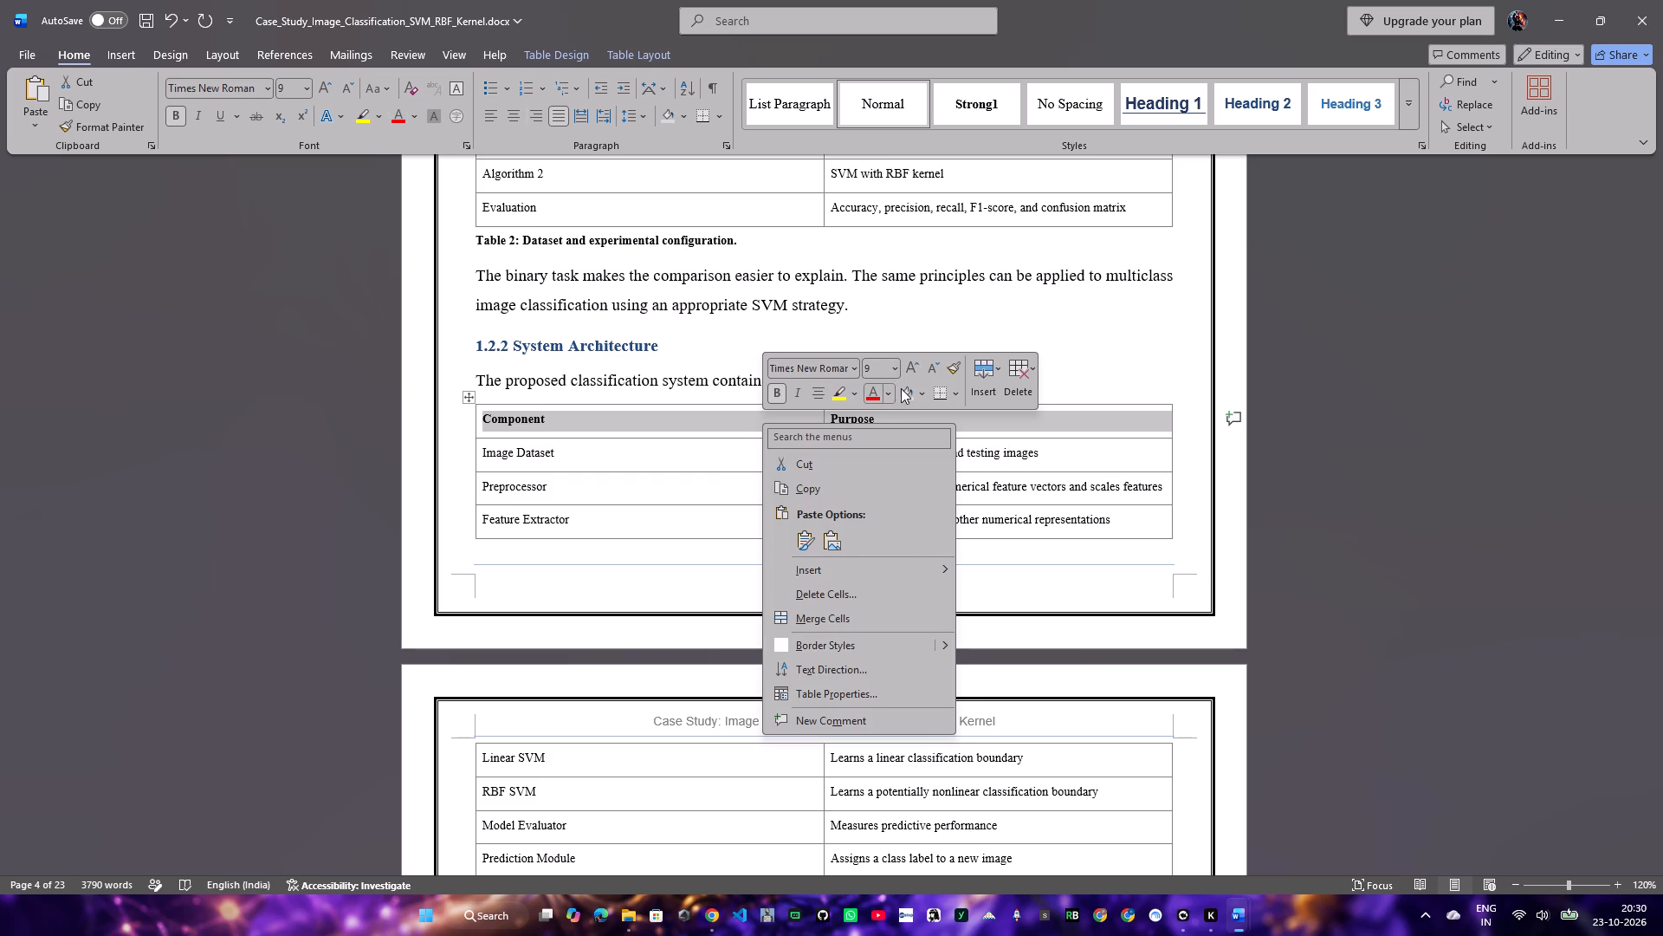
left_click(901, 388)
left_click(948, 320)
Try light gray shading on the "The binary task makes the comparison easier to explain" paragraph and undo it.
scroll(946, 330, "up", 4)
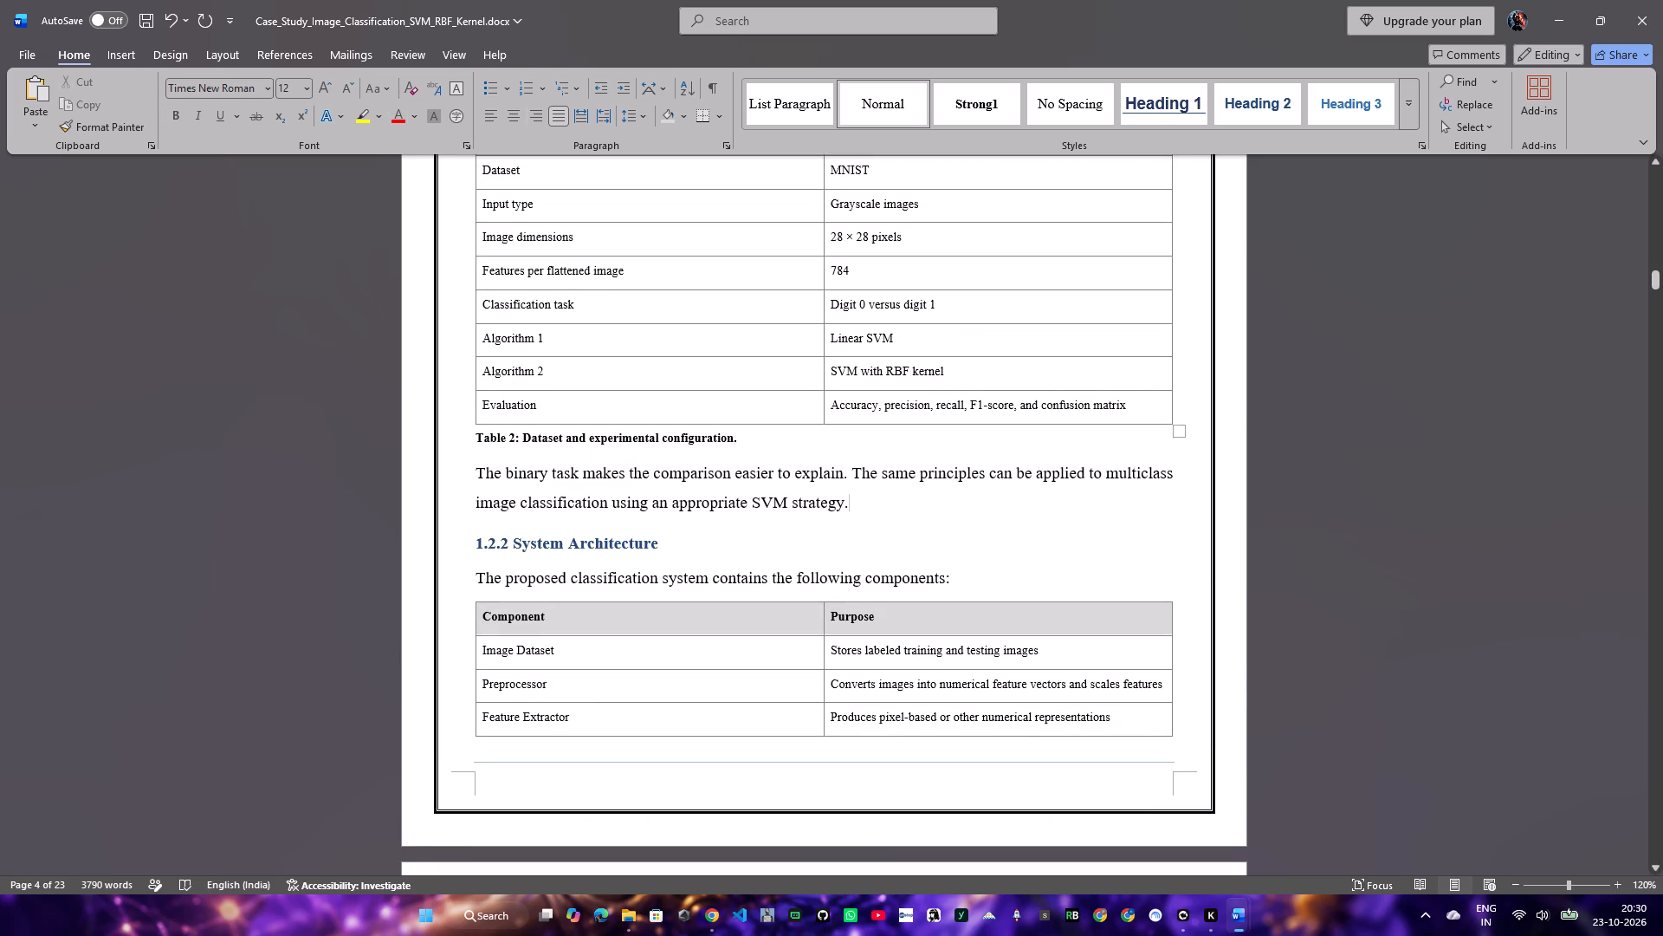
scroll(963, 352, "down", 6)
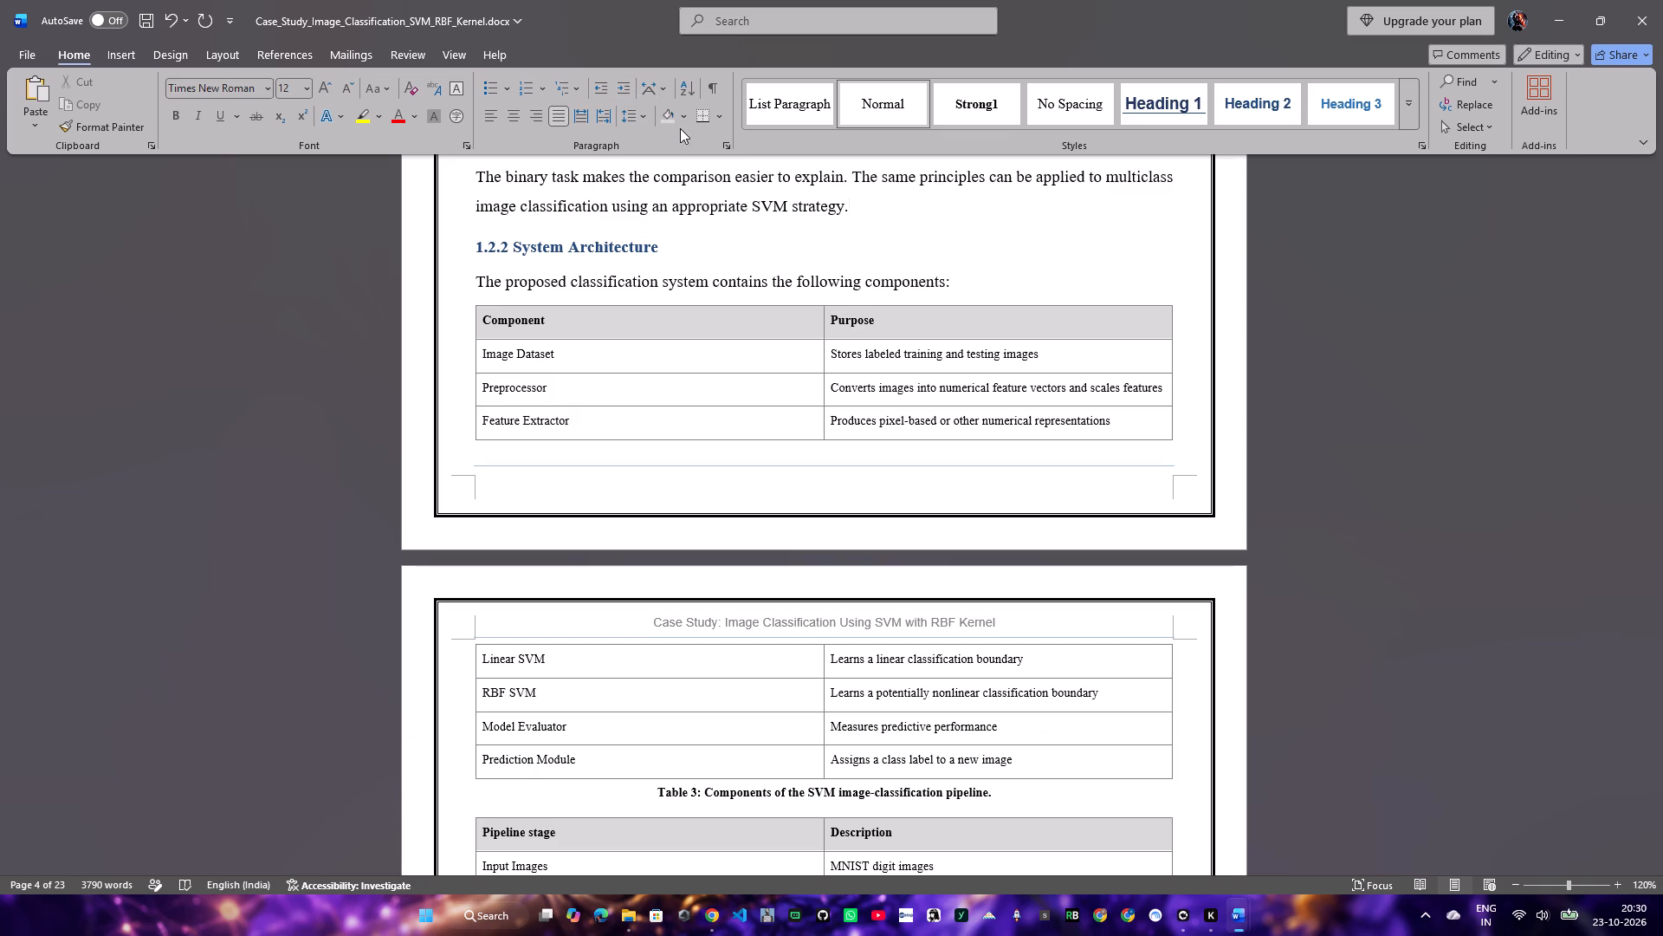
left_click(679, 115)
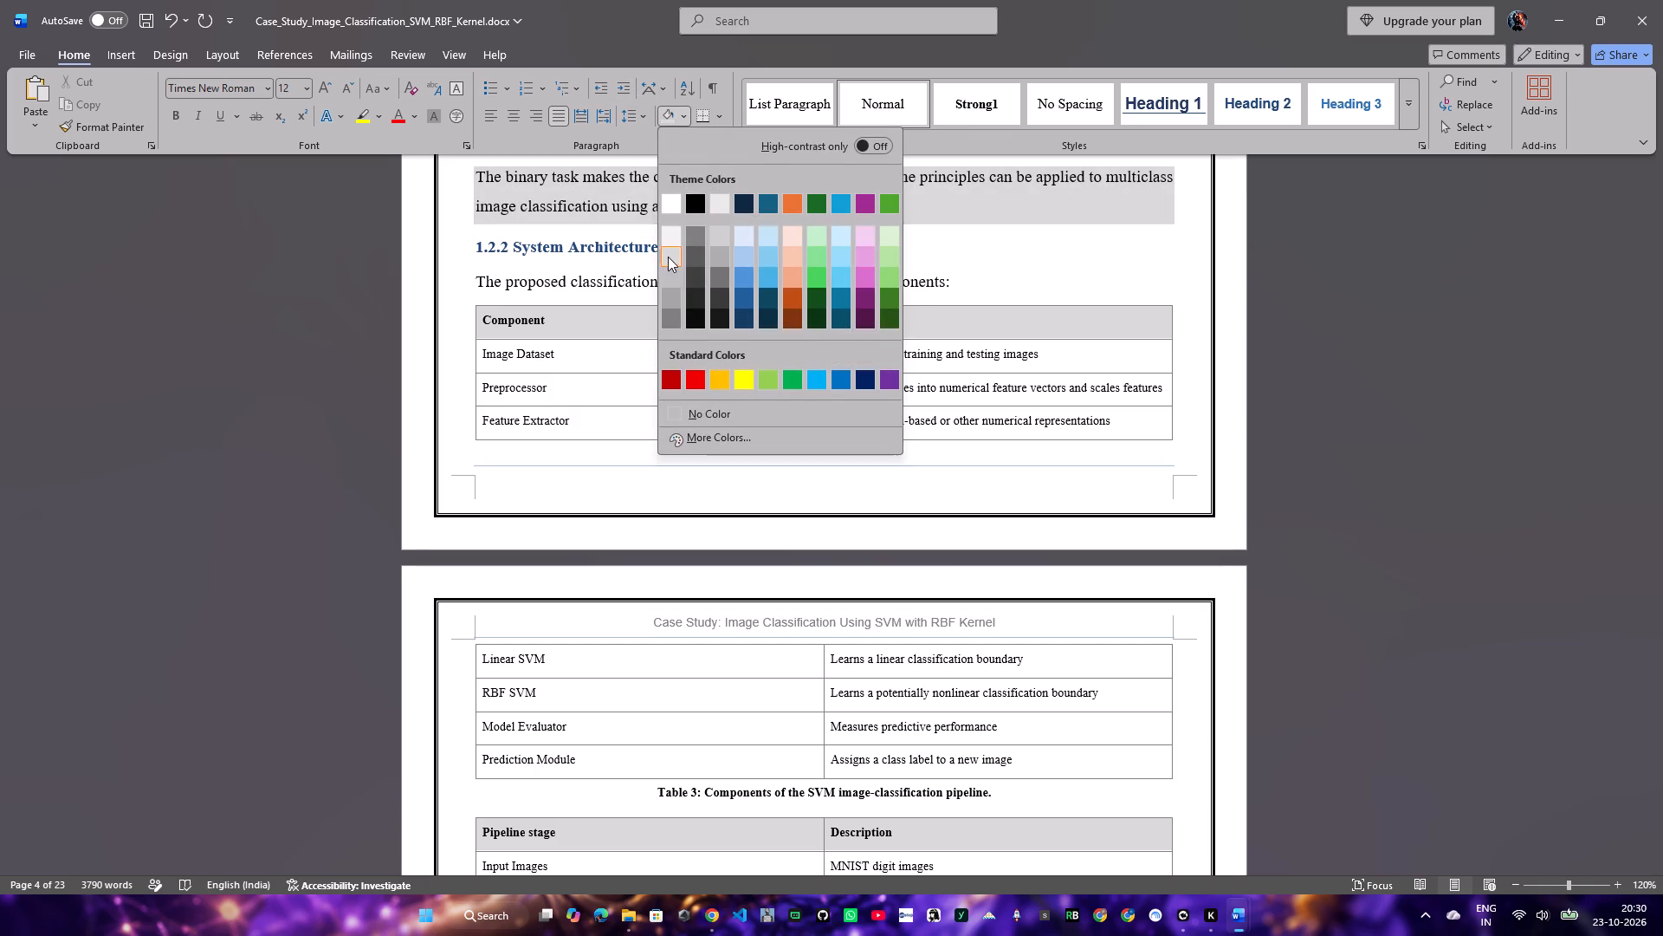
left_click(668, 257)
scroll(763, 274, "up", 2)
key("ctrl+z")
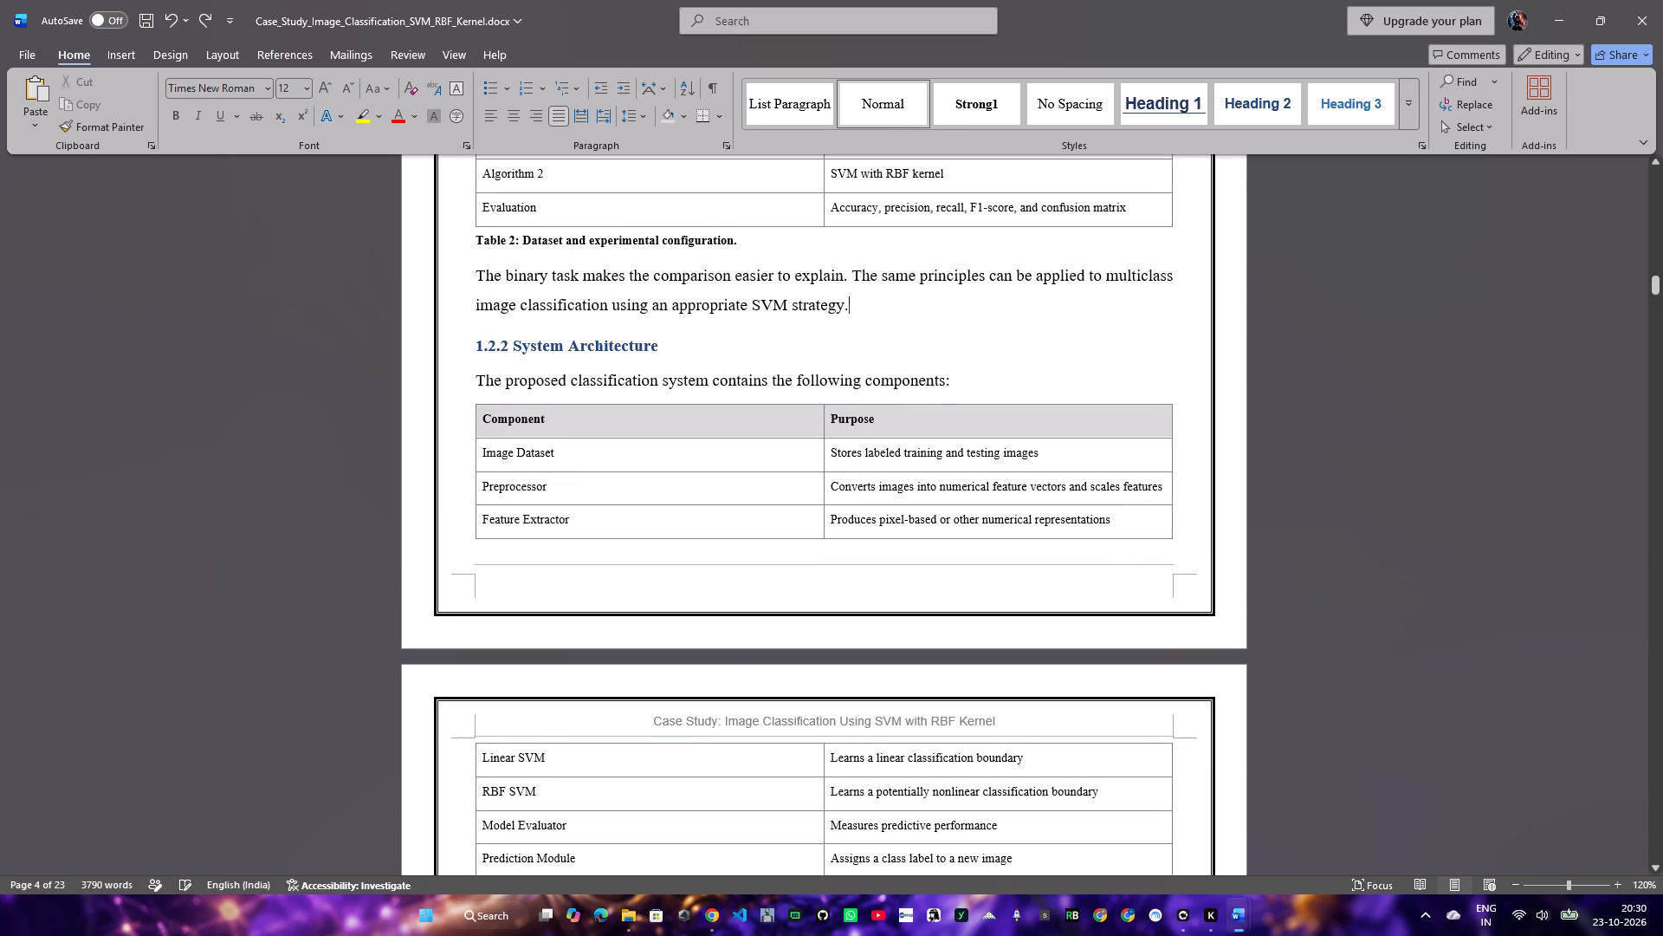
Make the heading "1.2.3 Why Kernel-Based Classification Matters" bold.
scroll(838, 364, "down", 16)
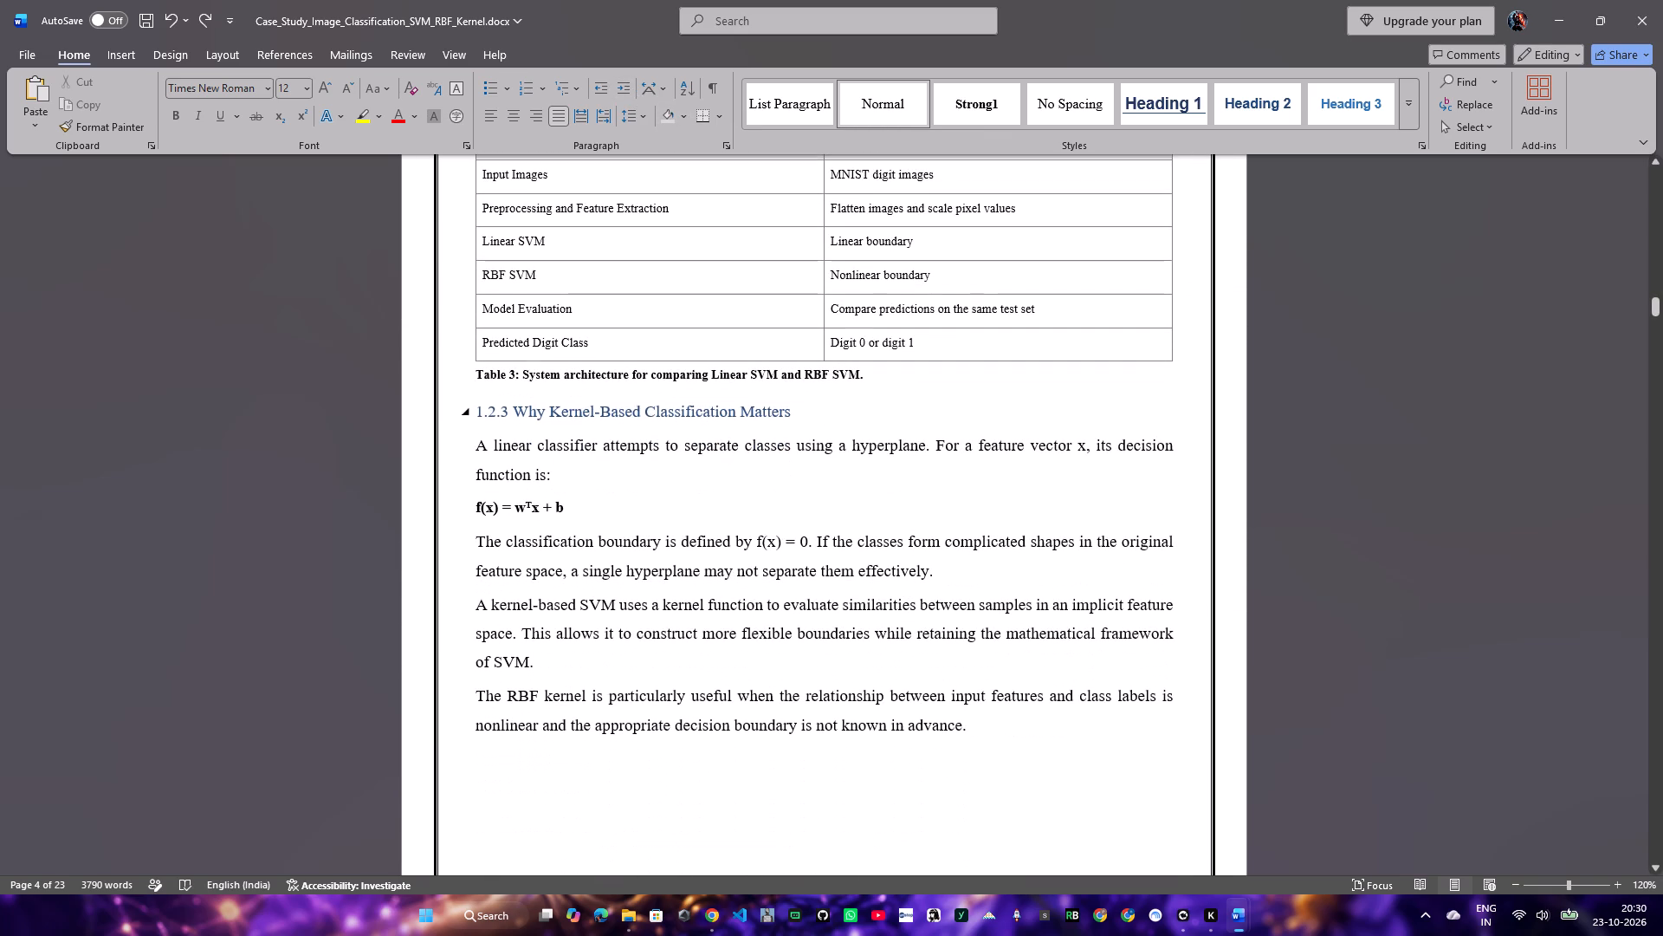
left_click_drag(601, 380, 347, 390)
left_click_drag(838, 410, 569, 413)
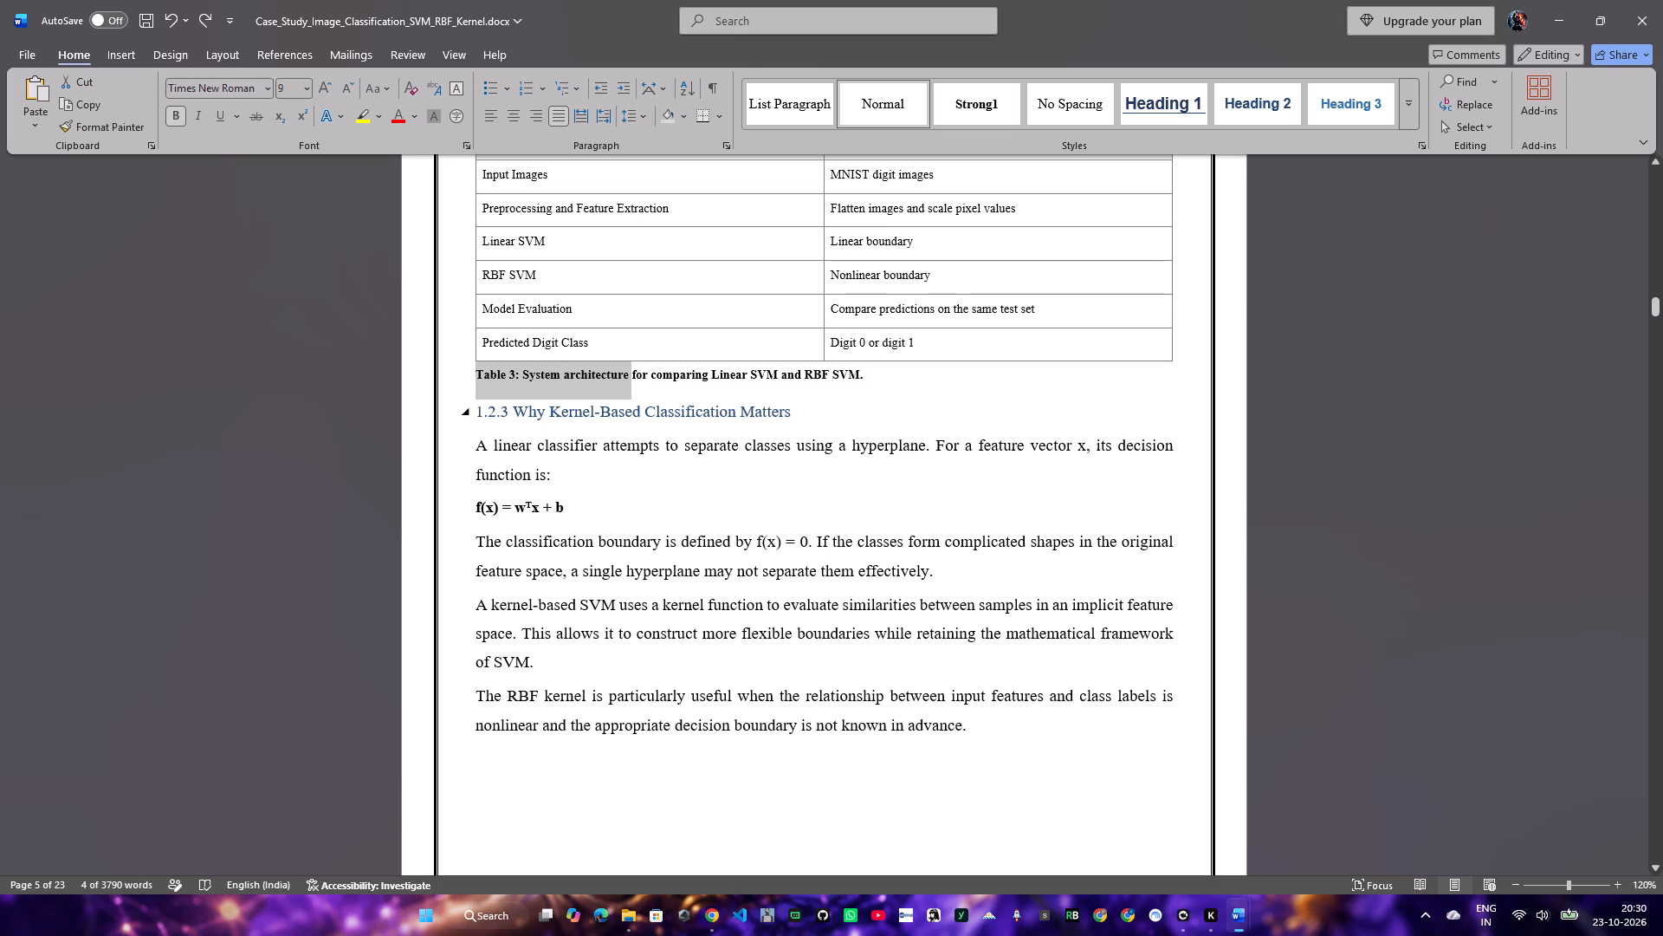
left_click_drag(569, 413, 390, 406)
left_click(407, 377)
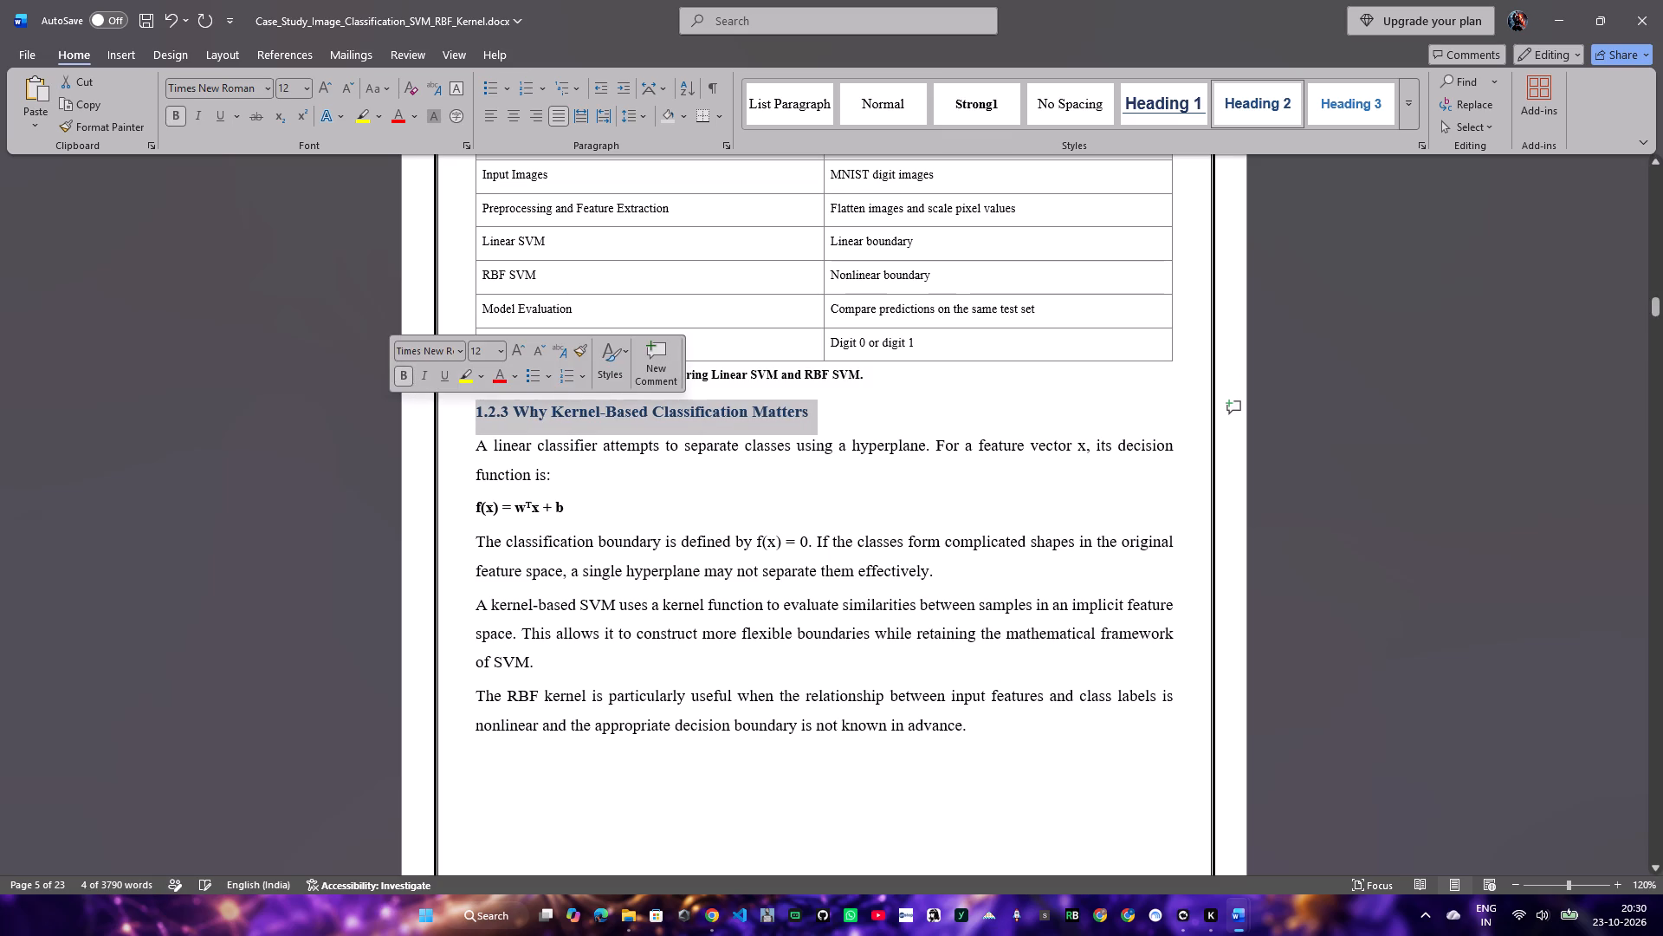
Center the caption "Table 3: System architecture for comparing Linear SVM and RBF SVM.".
left_click(833, 381)
left_click(512, 109)
Make the headings "1.3 Theoretical Explanation" and "1.3.1 Support Vector Machine (SVM)" bold.
scroll(762, 460, "down", 4)
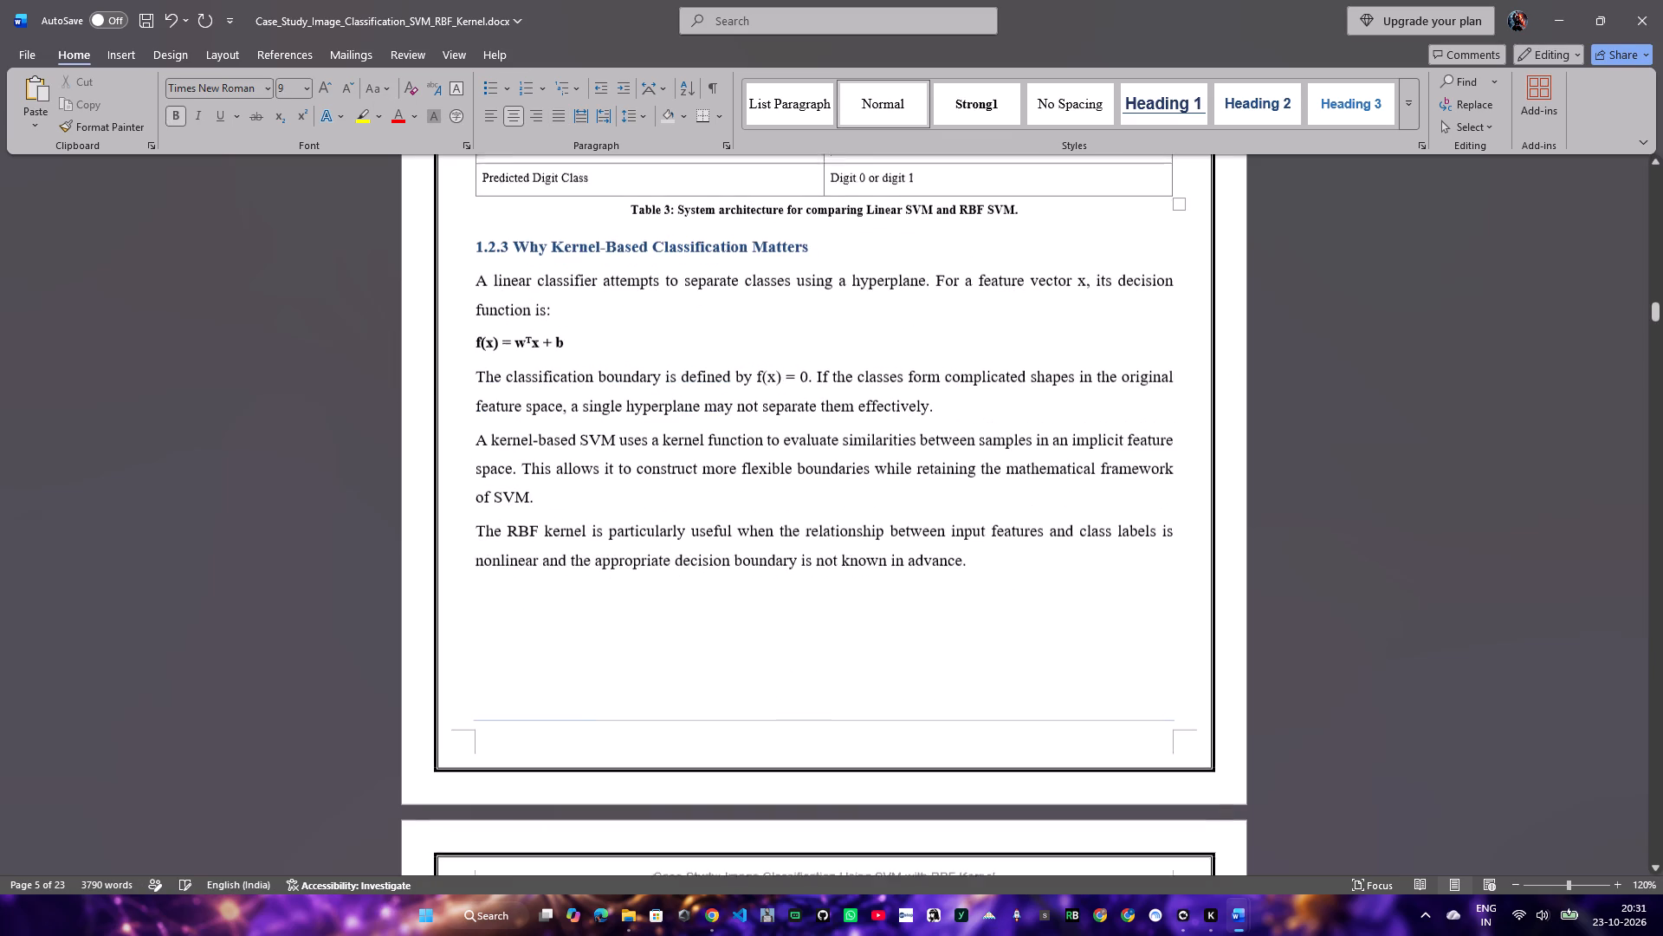
scroll(736, 483, "down", 8)
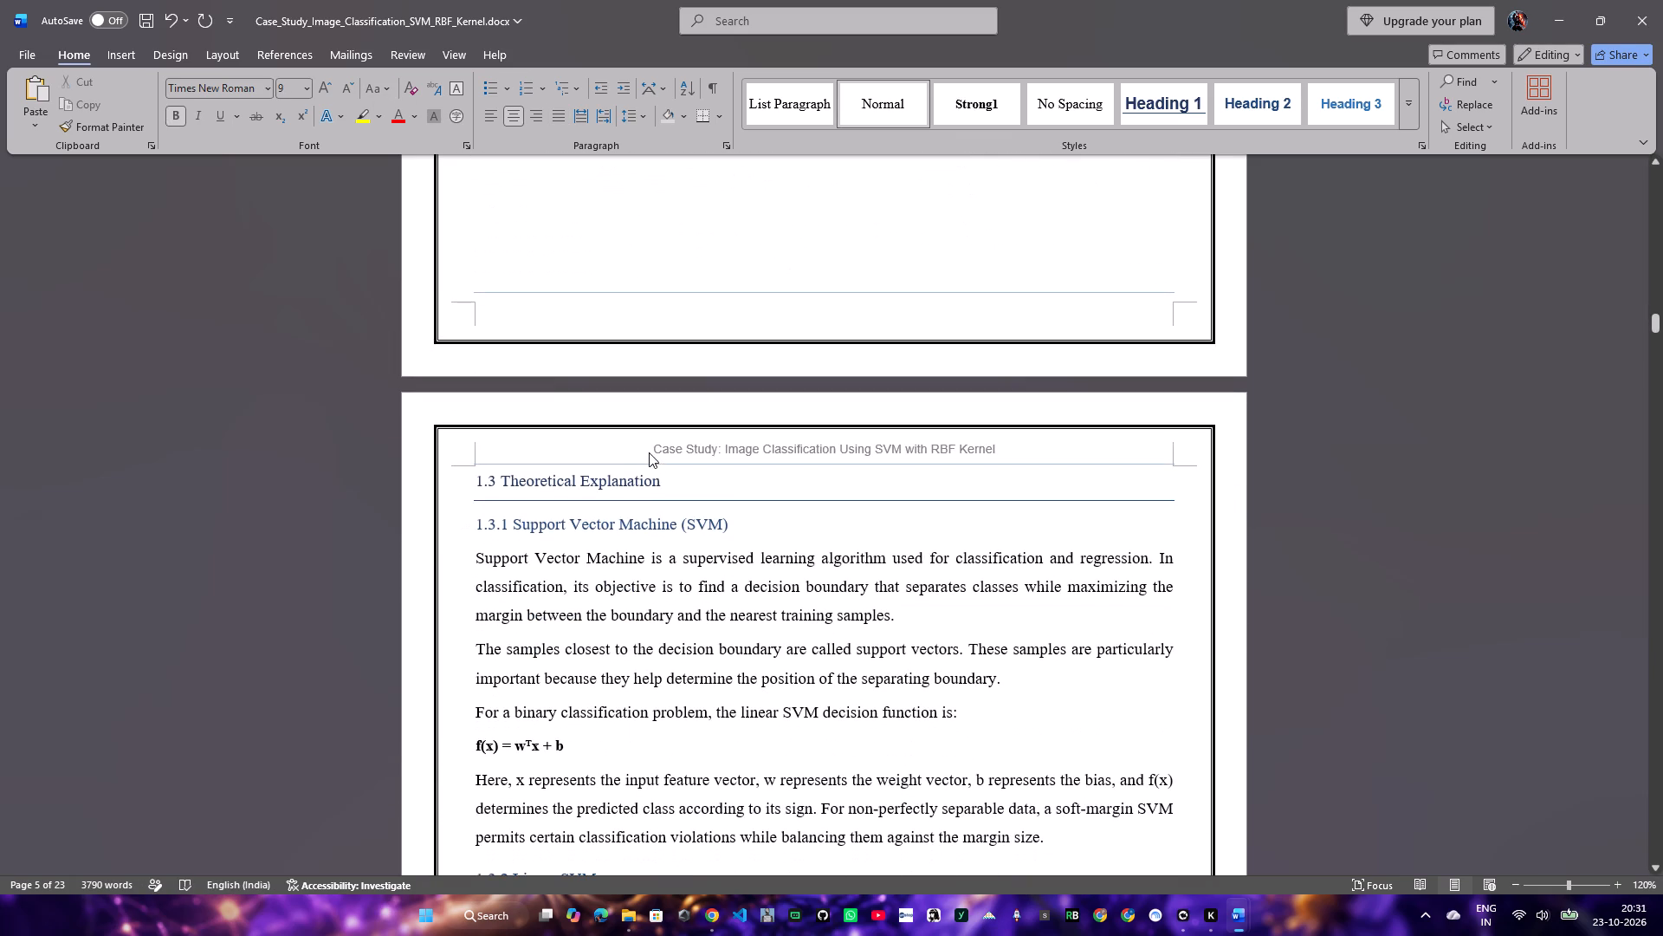
left_click_drag(735, 529, 461, 488)
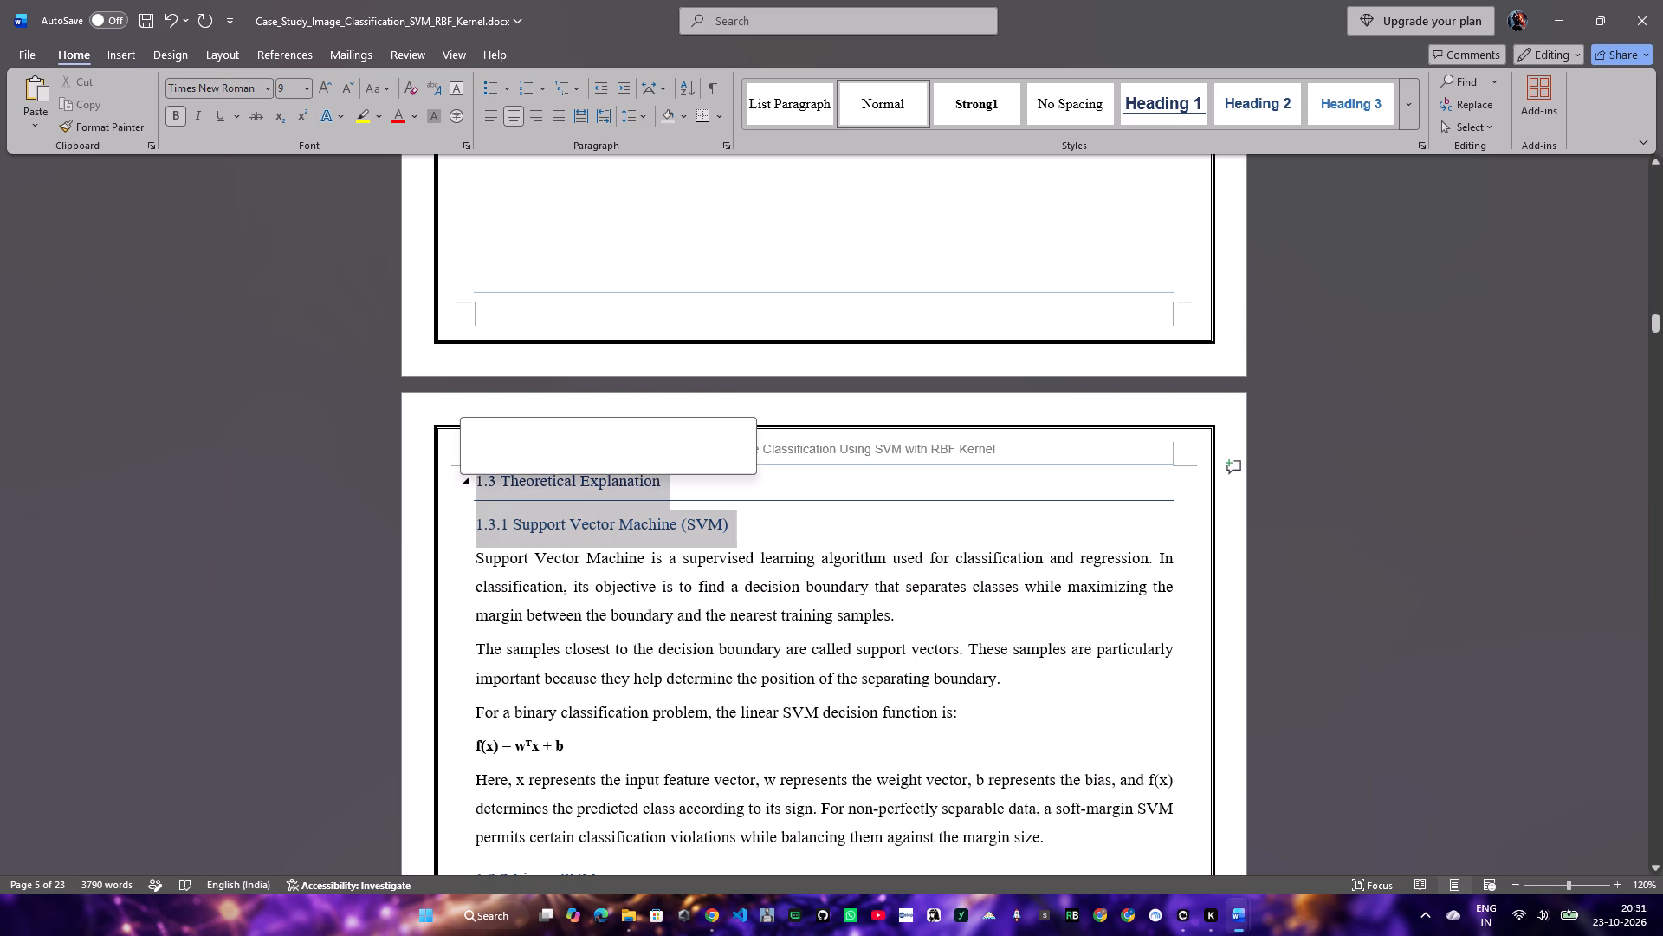
left_click(482, 452)
left_click(684, 515)
Make the heading "1.3.2 Linear SVM" bold.
scroll(684, 521, "down", 4)
scroll(616, 587, "down", 3)
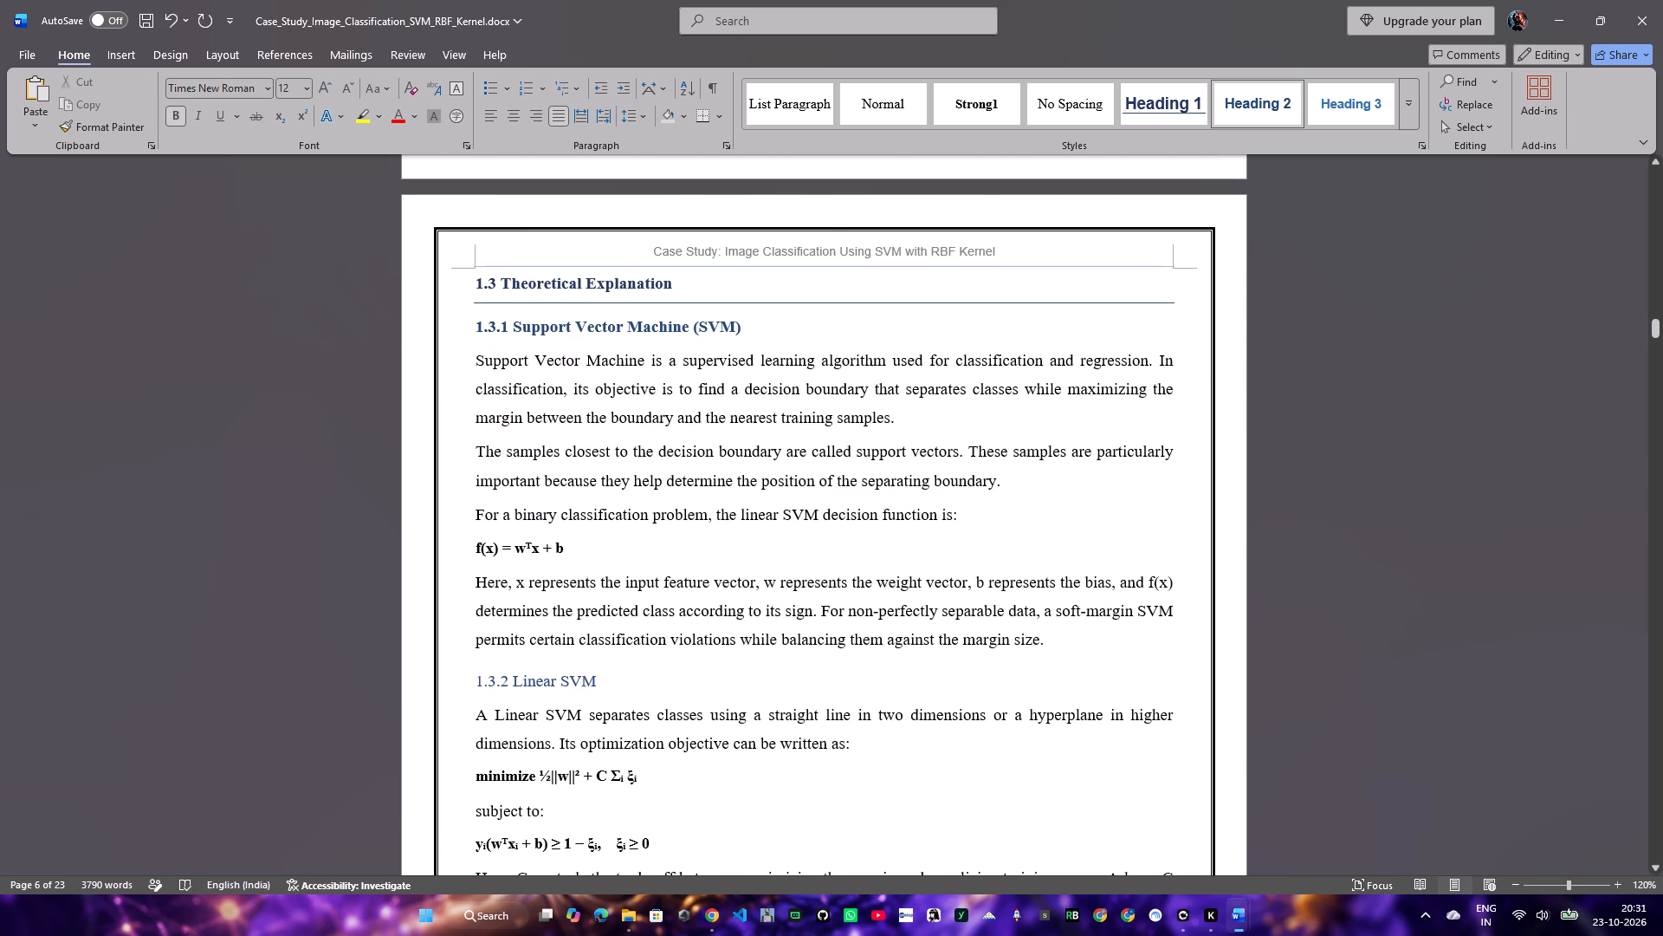
scroll(615, 588, "down", 2)
left_click_drag(619, 427, 462, 428)
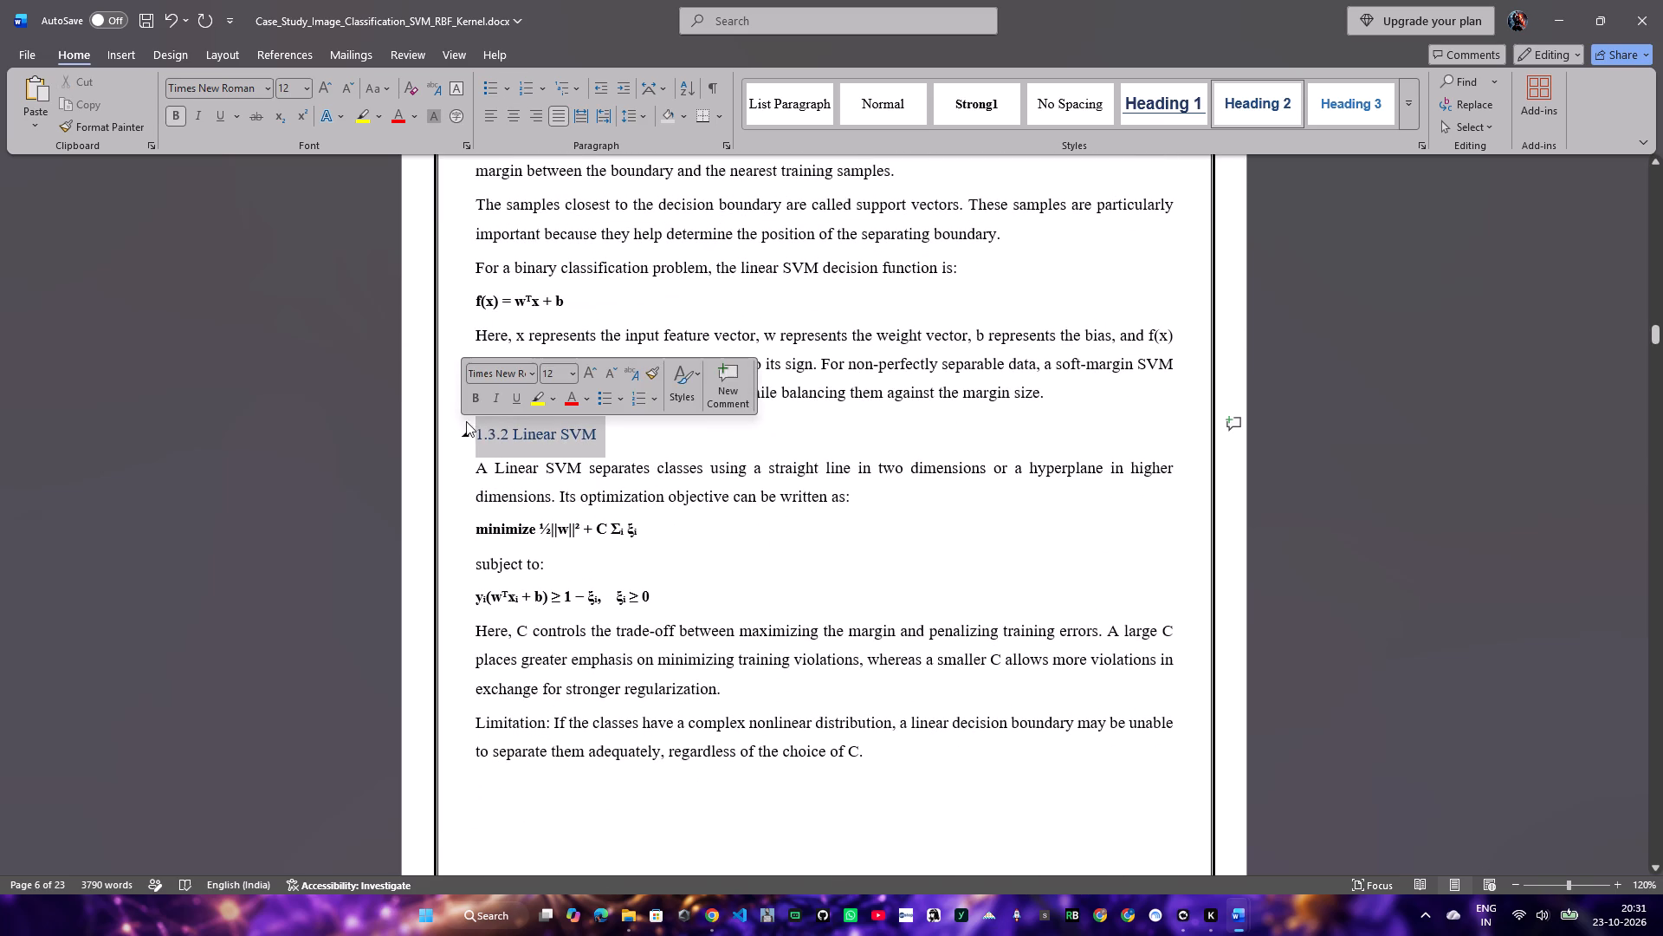
left_click(475, 400)
Center the caption "Fig. 1: Linear SVM decision boundary, support margin, and two class regions.".
scroll(591, 535, "down", 11)
scroll(756, 353, "down", 10)
scroll(773, 549, "down", 2)
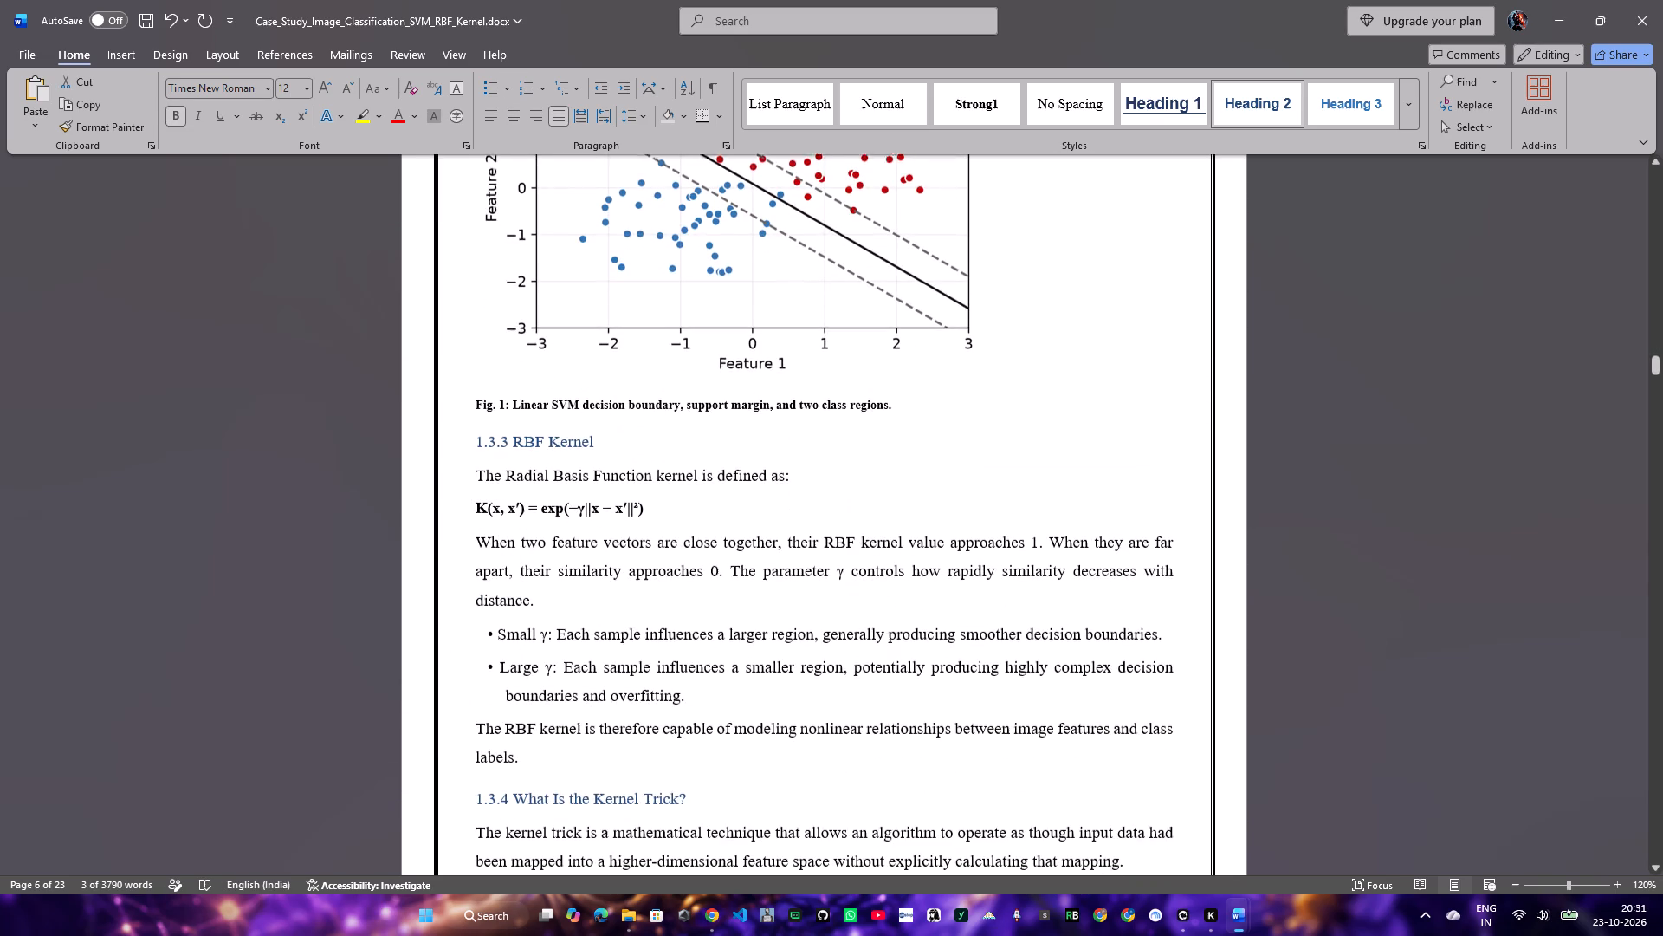
left_click(519, 389)
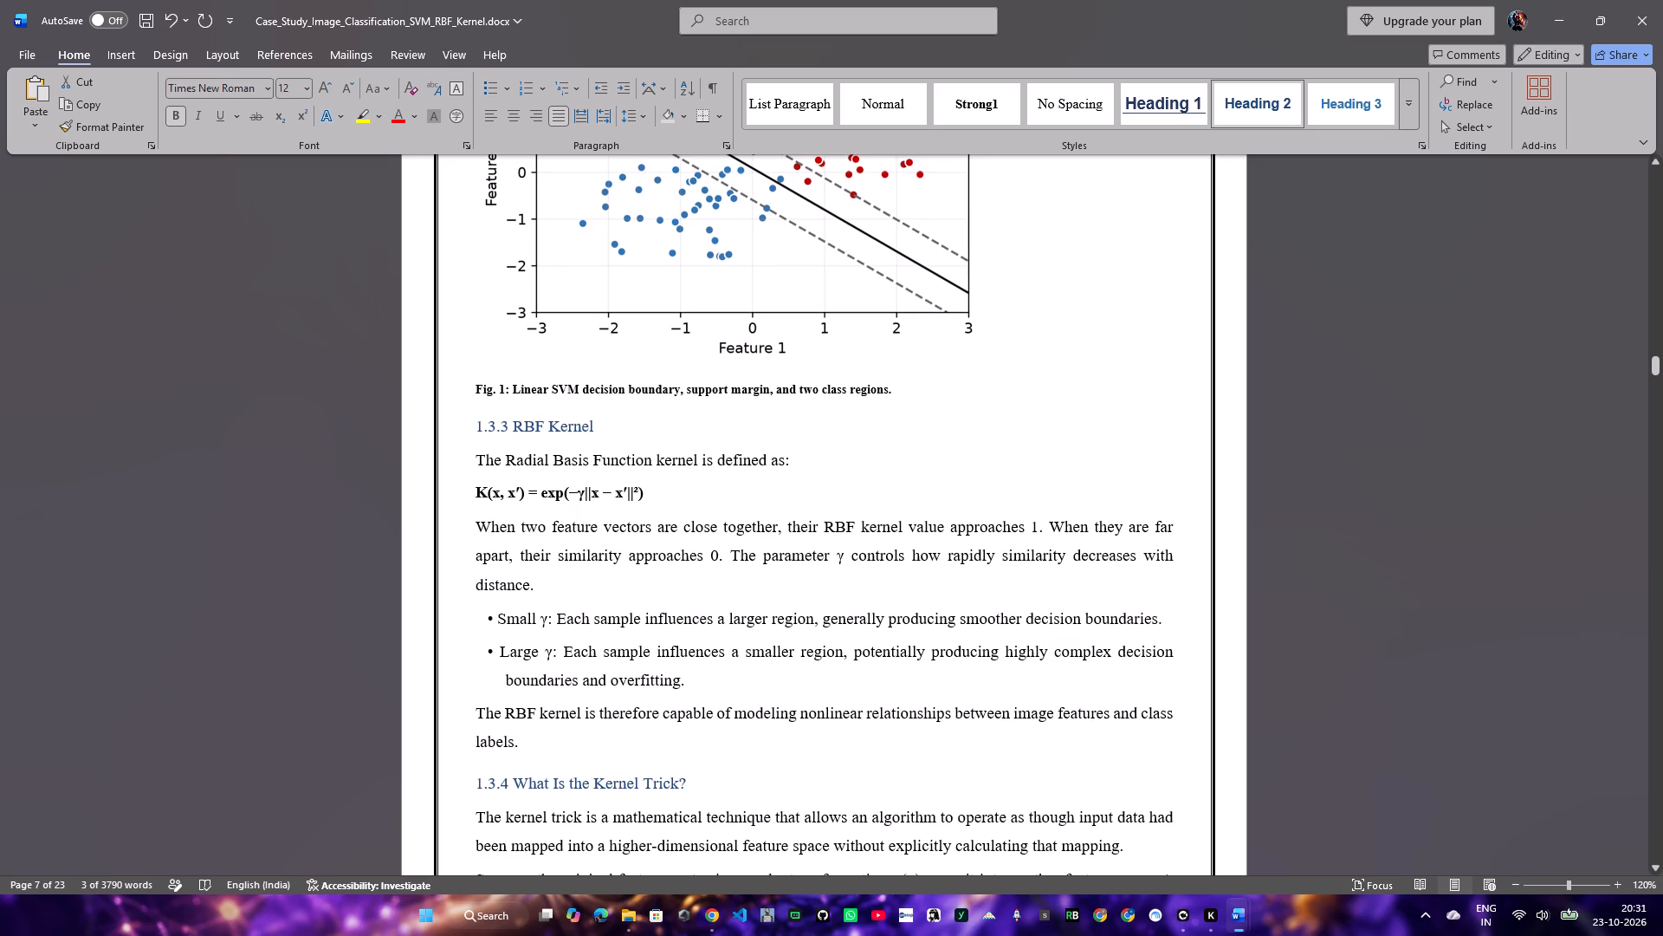
left_click(508, 116)
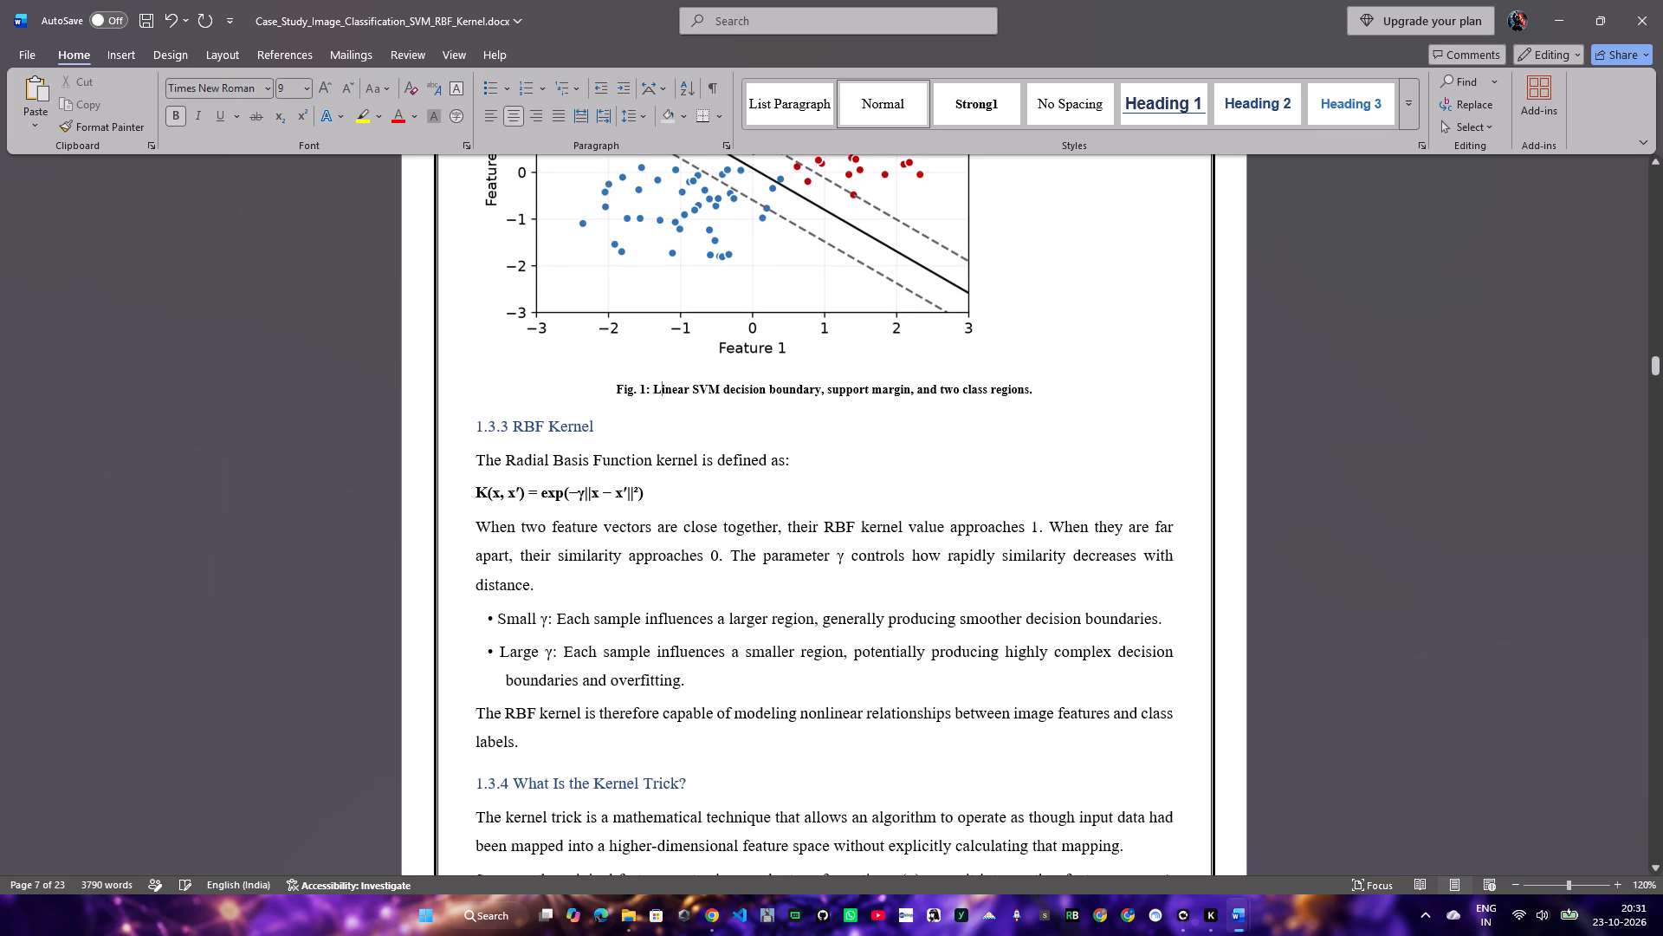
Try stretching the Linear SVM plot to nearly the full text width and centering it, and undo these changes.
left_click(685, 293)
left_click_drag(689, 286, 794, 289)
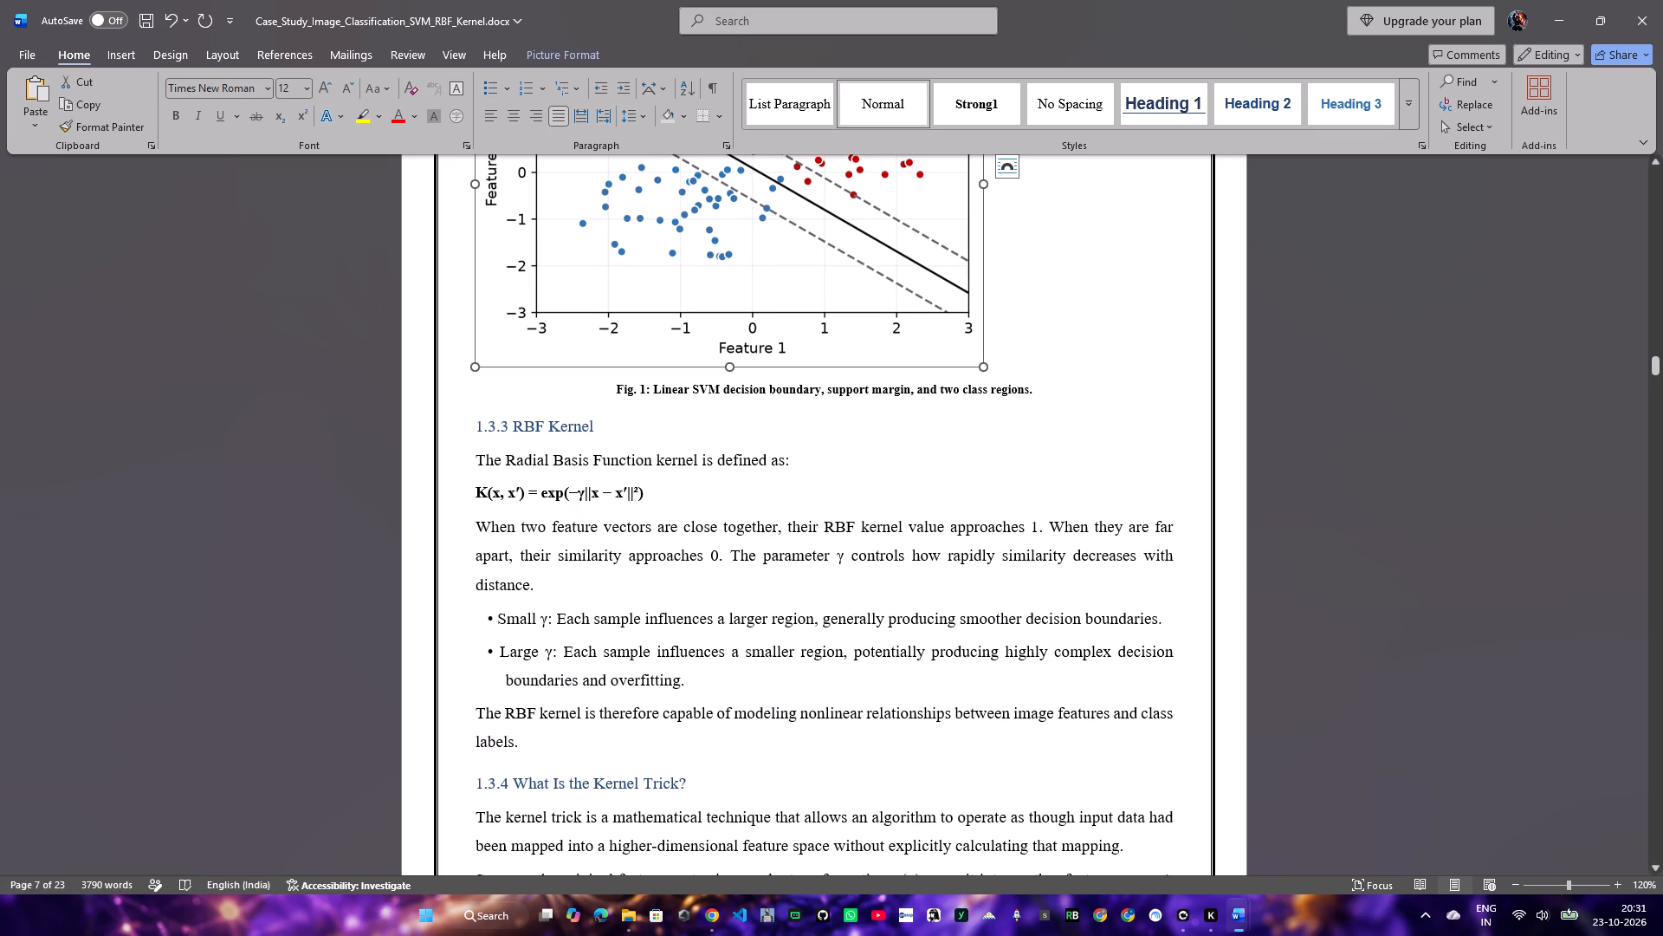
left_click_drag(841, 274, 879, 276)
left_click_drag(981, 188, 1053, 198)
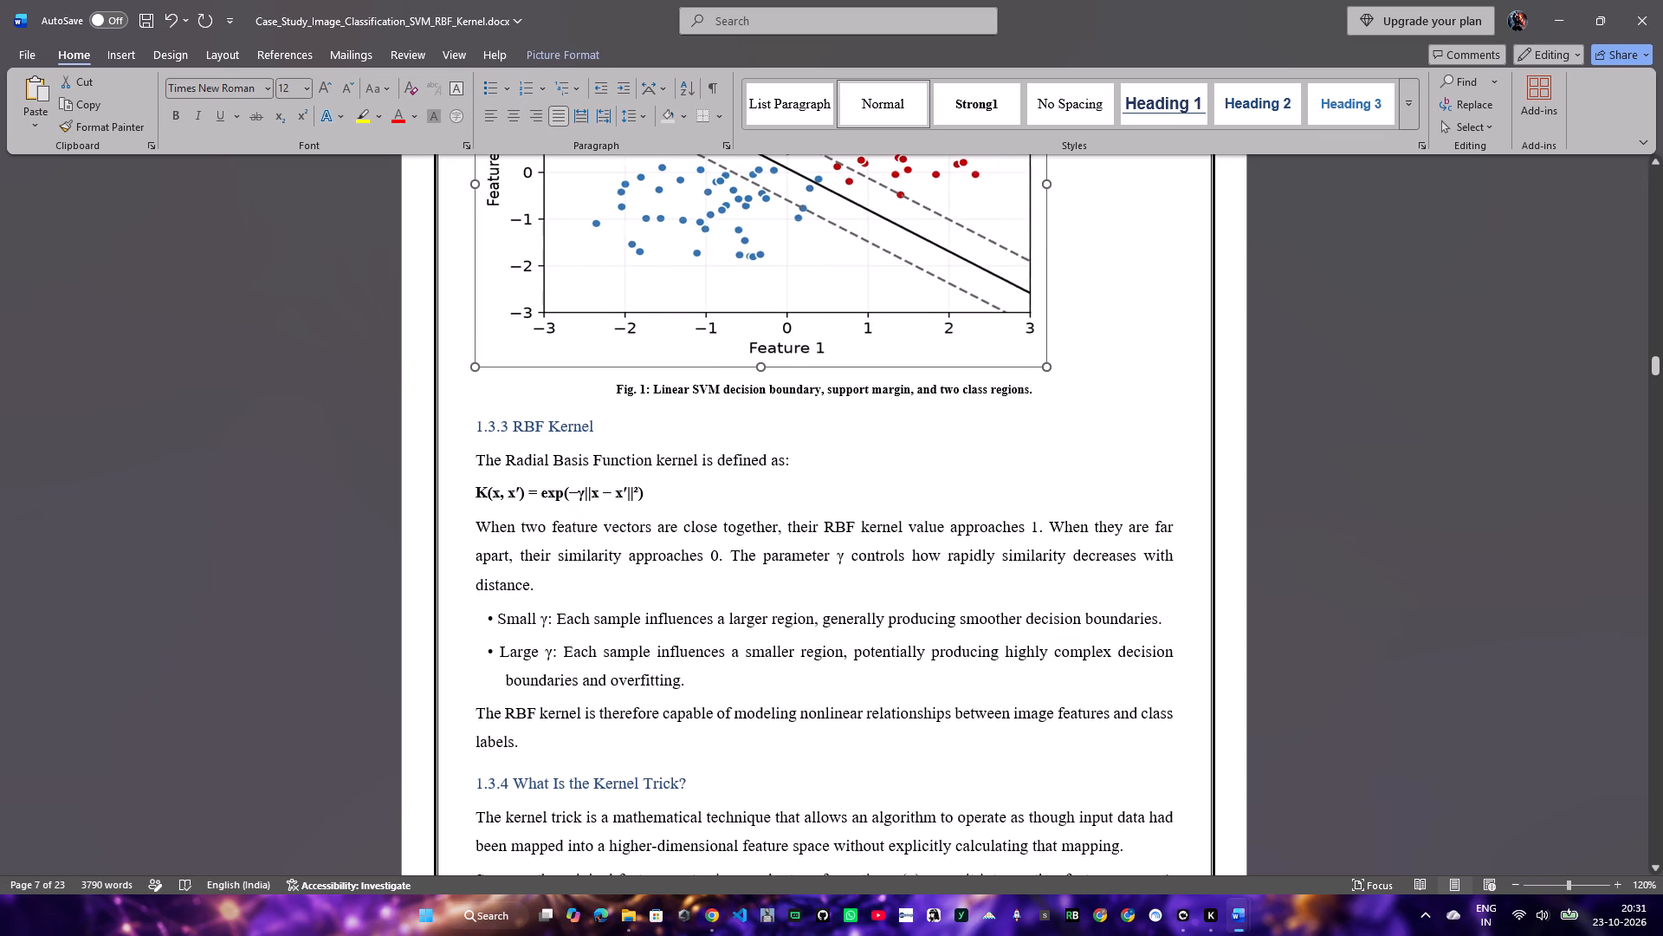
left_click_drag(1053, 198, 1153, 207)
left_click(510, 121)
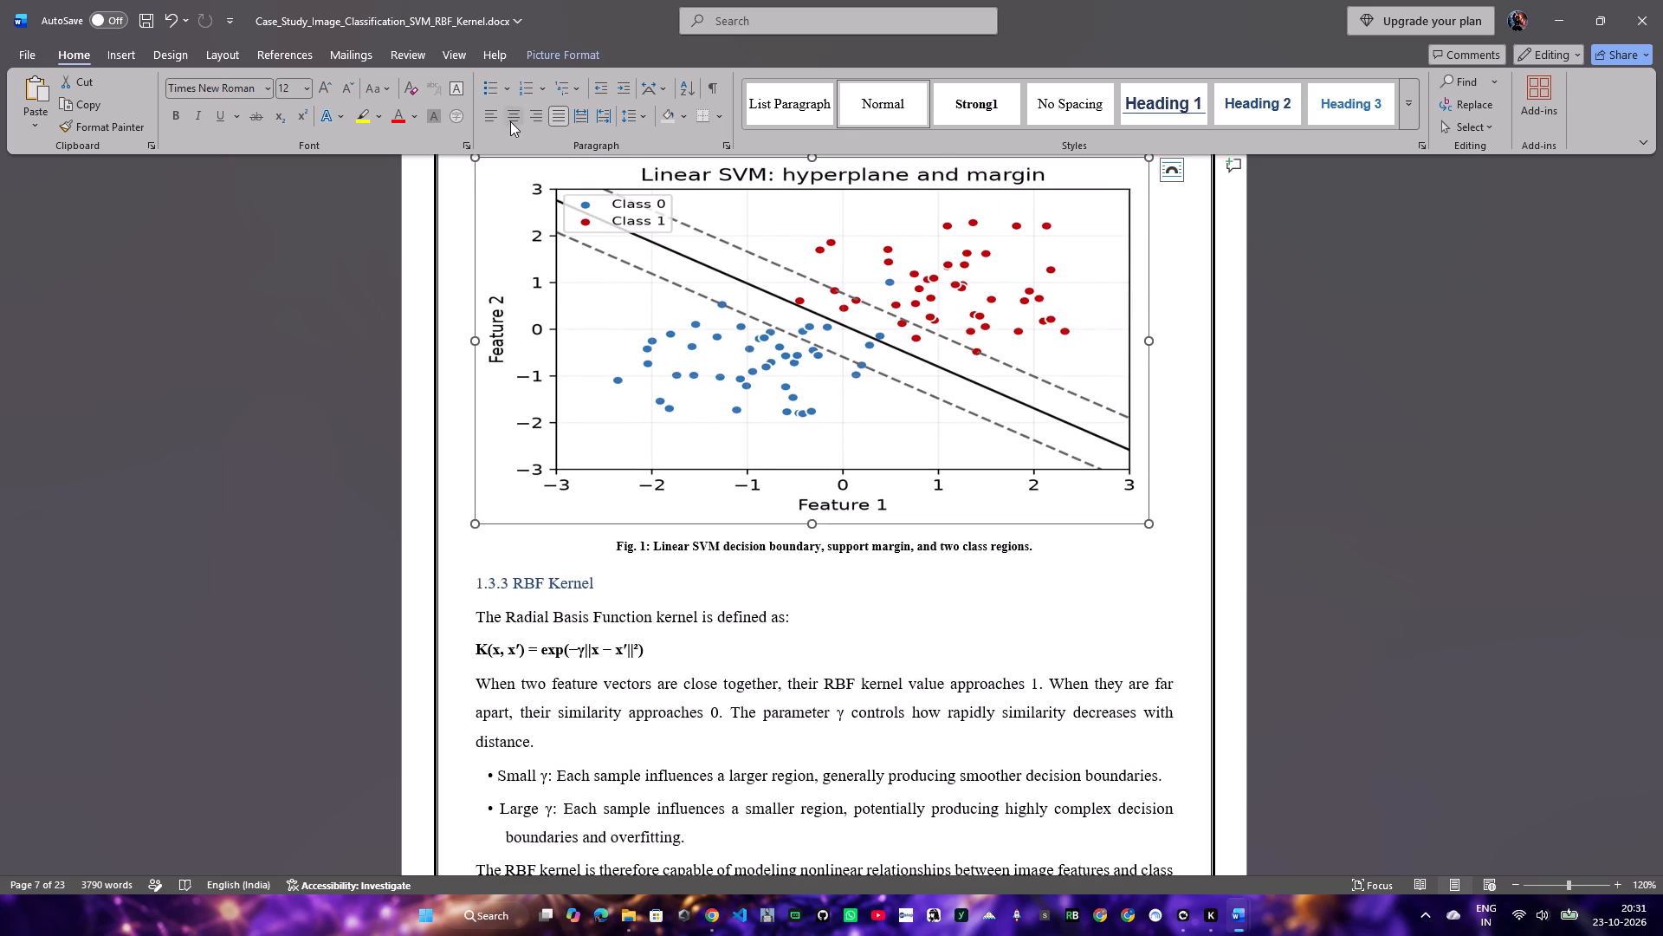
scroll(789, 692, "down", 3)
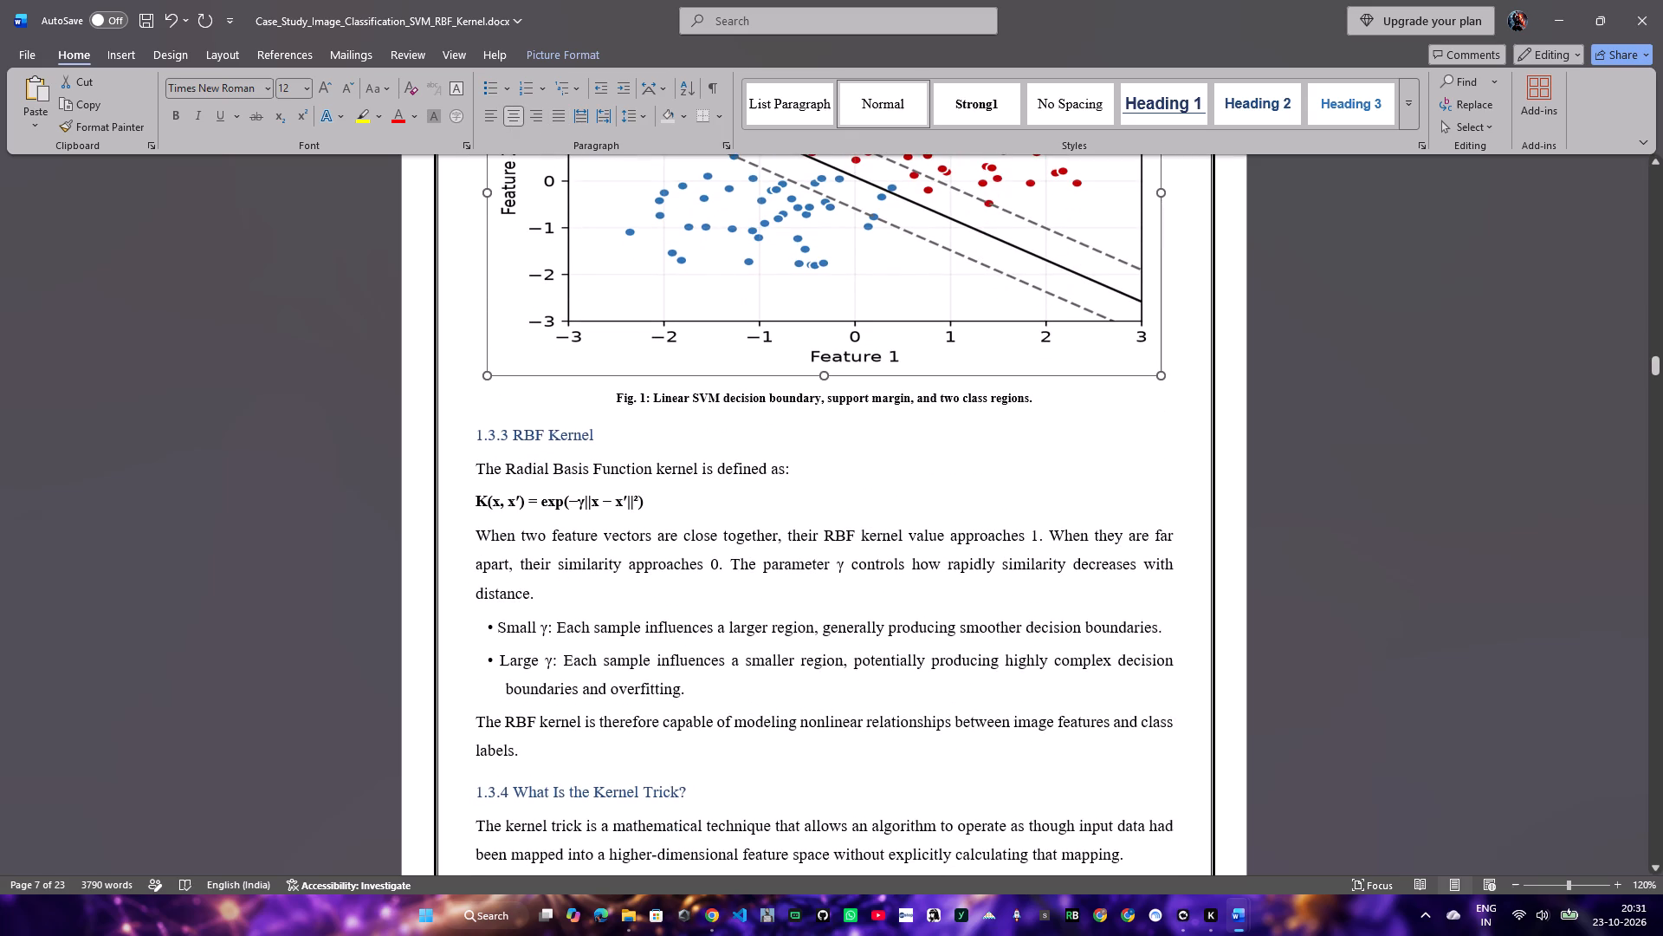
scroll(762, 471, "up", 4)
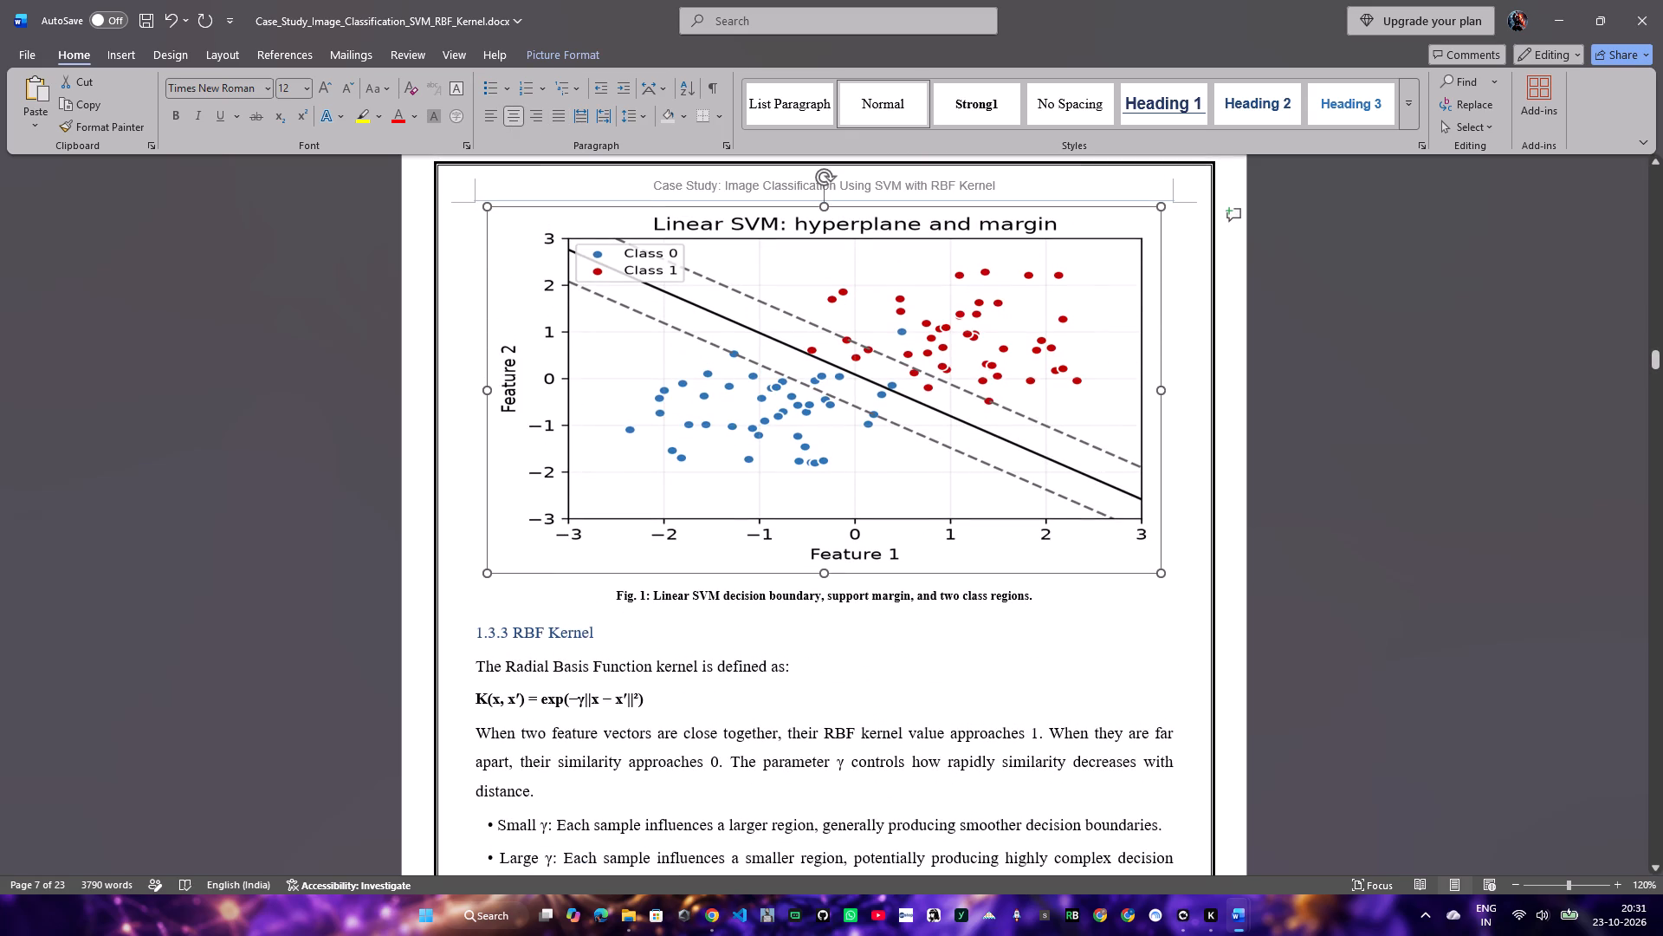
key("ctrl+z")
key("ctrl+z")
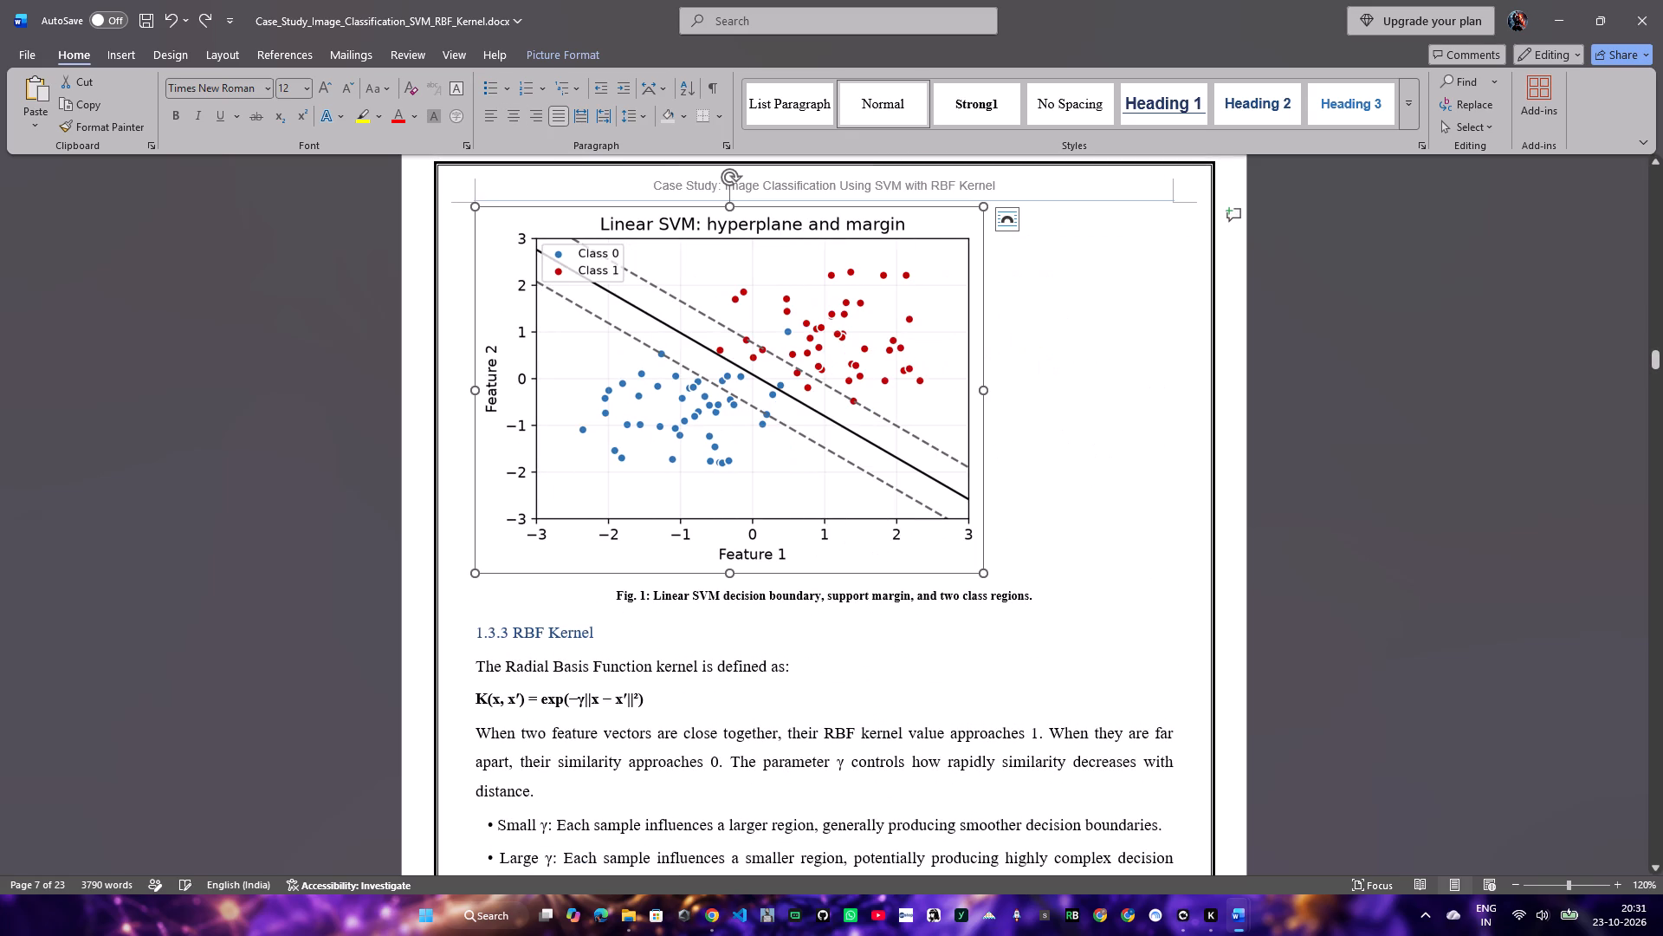
Center the "Linear SVM: hyperplane and margin" plot on the page at its original size.
left_click(516, 113)
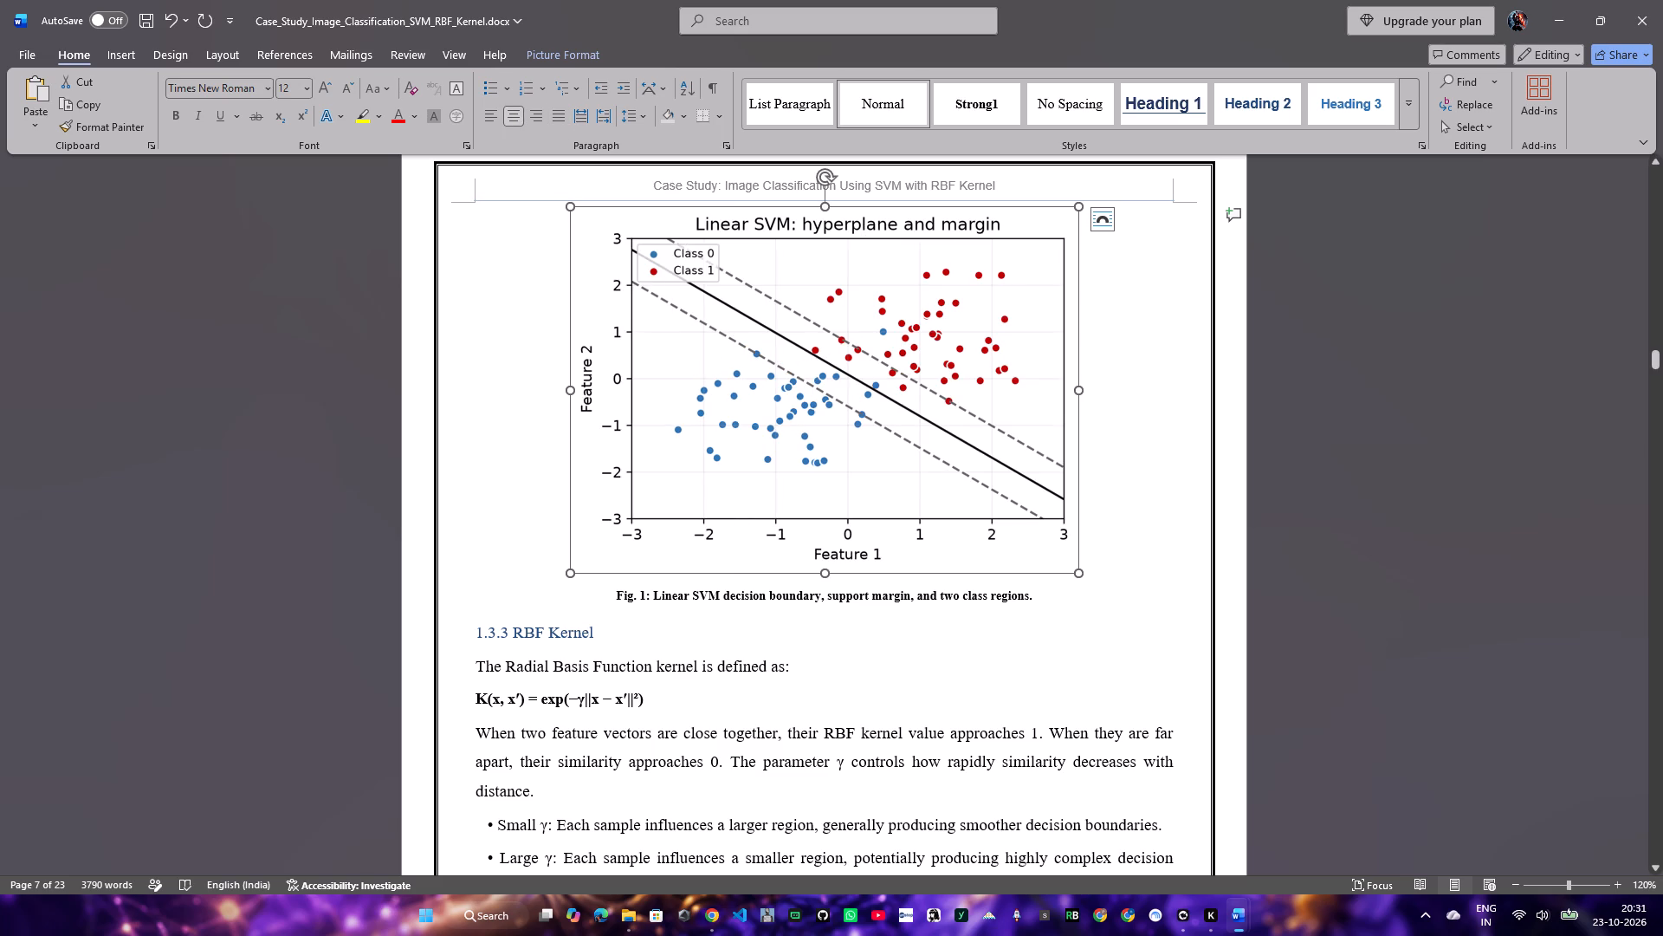
Make the heading "1.3.3 RBF Kernel" bold.
scroll(452, 751, "down", 3)
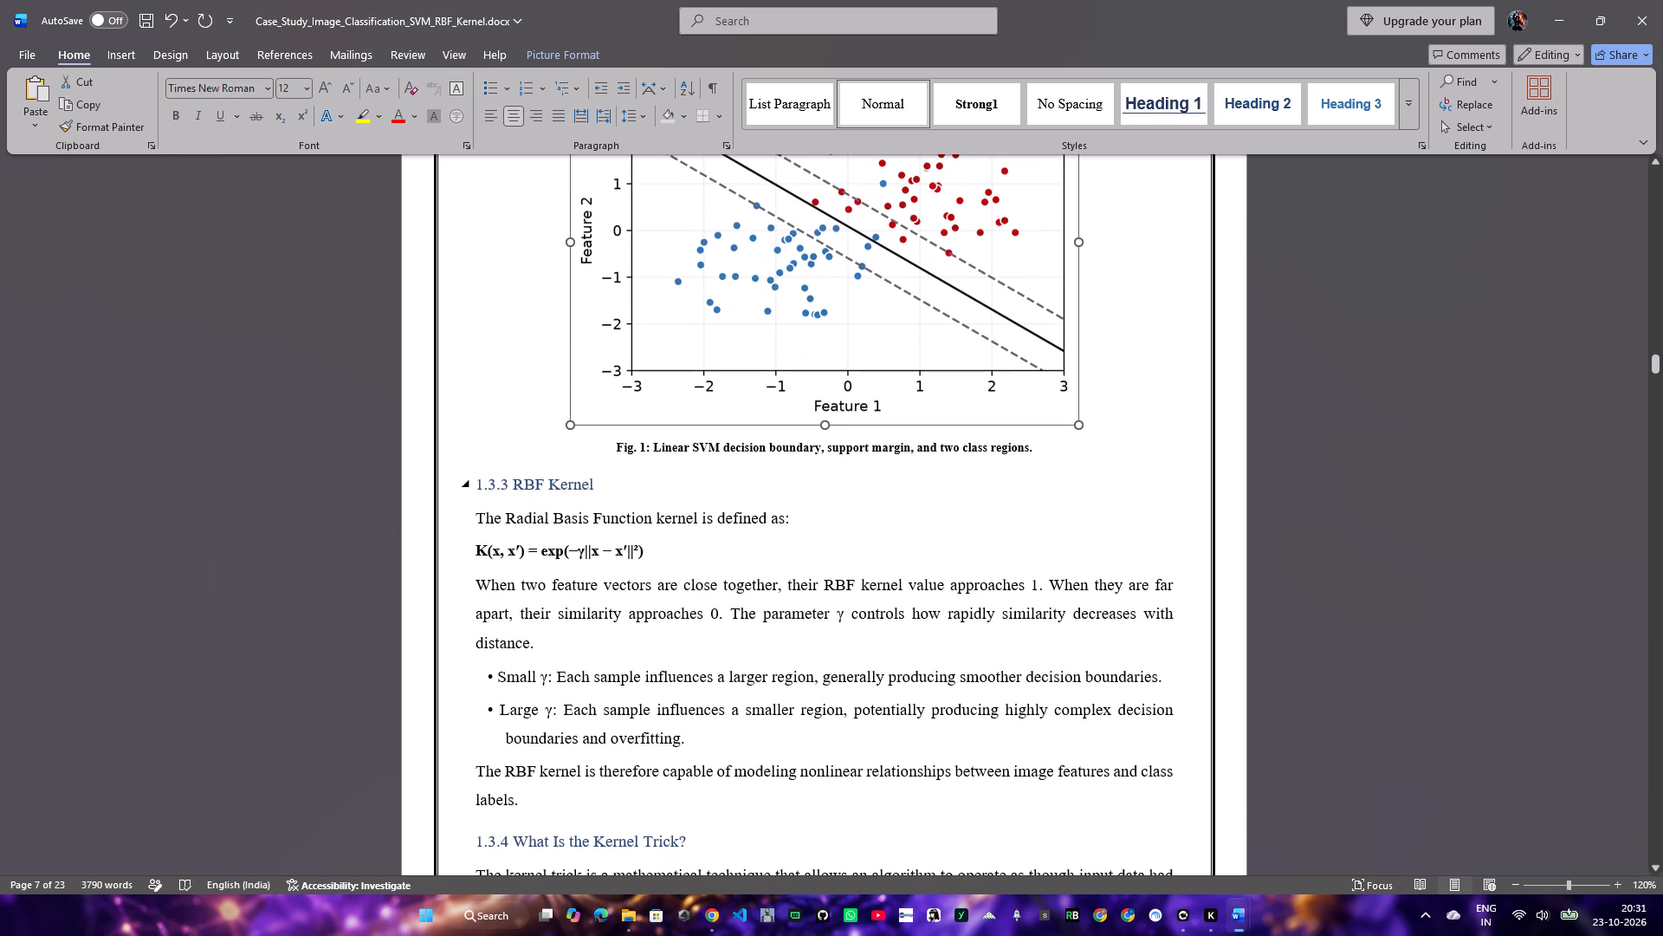
left_click_drag(627, 480, 382, 489)
left_click(391, 456)
Make the heading "1.3.4 What Is the Kernel Trick?" bold.
scroll(583, 620, "down", 2)
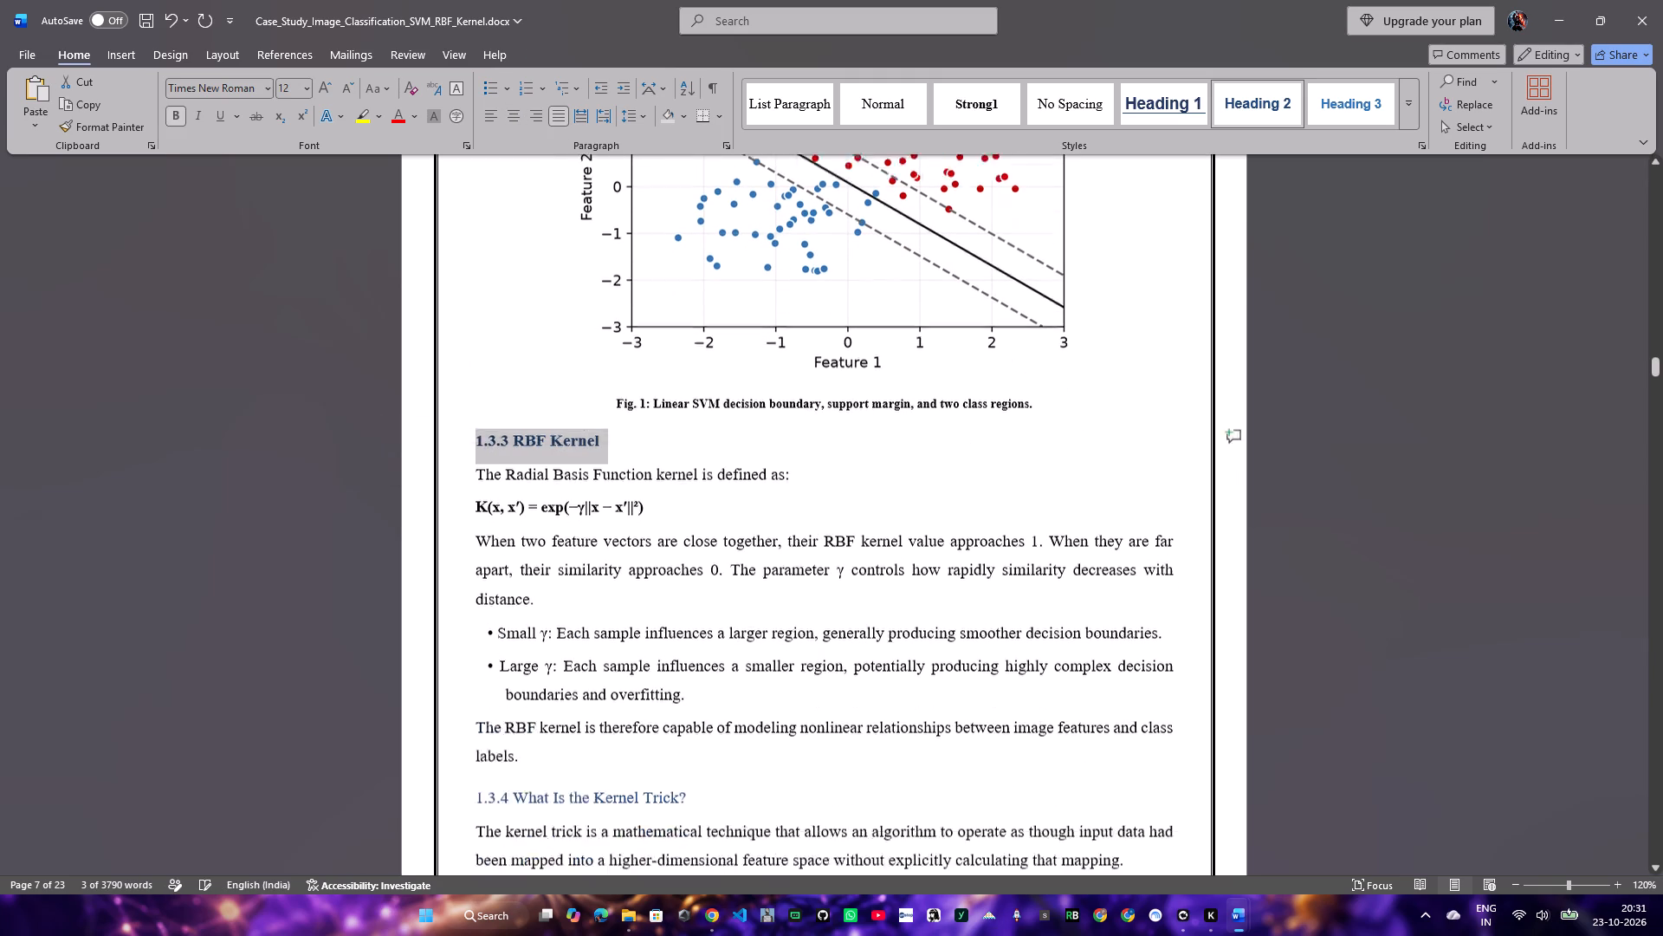
scroll(583, 630, "down", 3)
left_click_drag(696, 600, 468, 614)
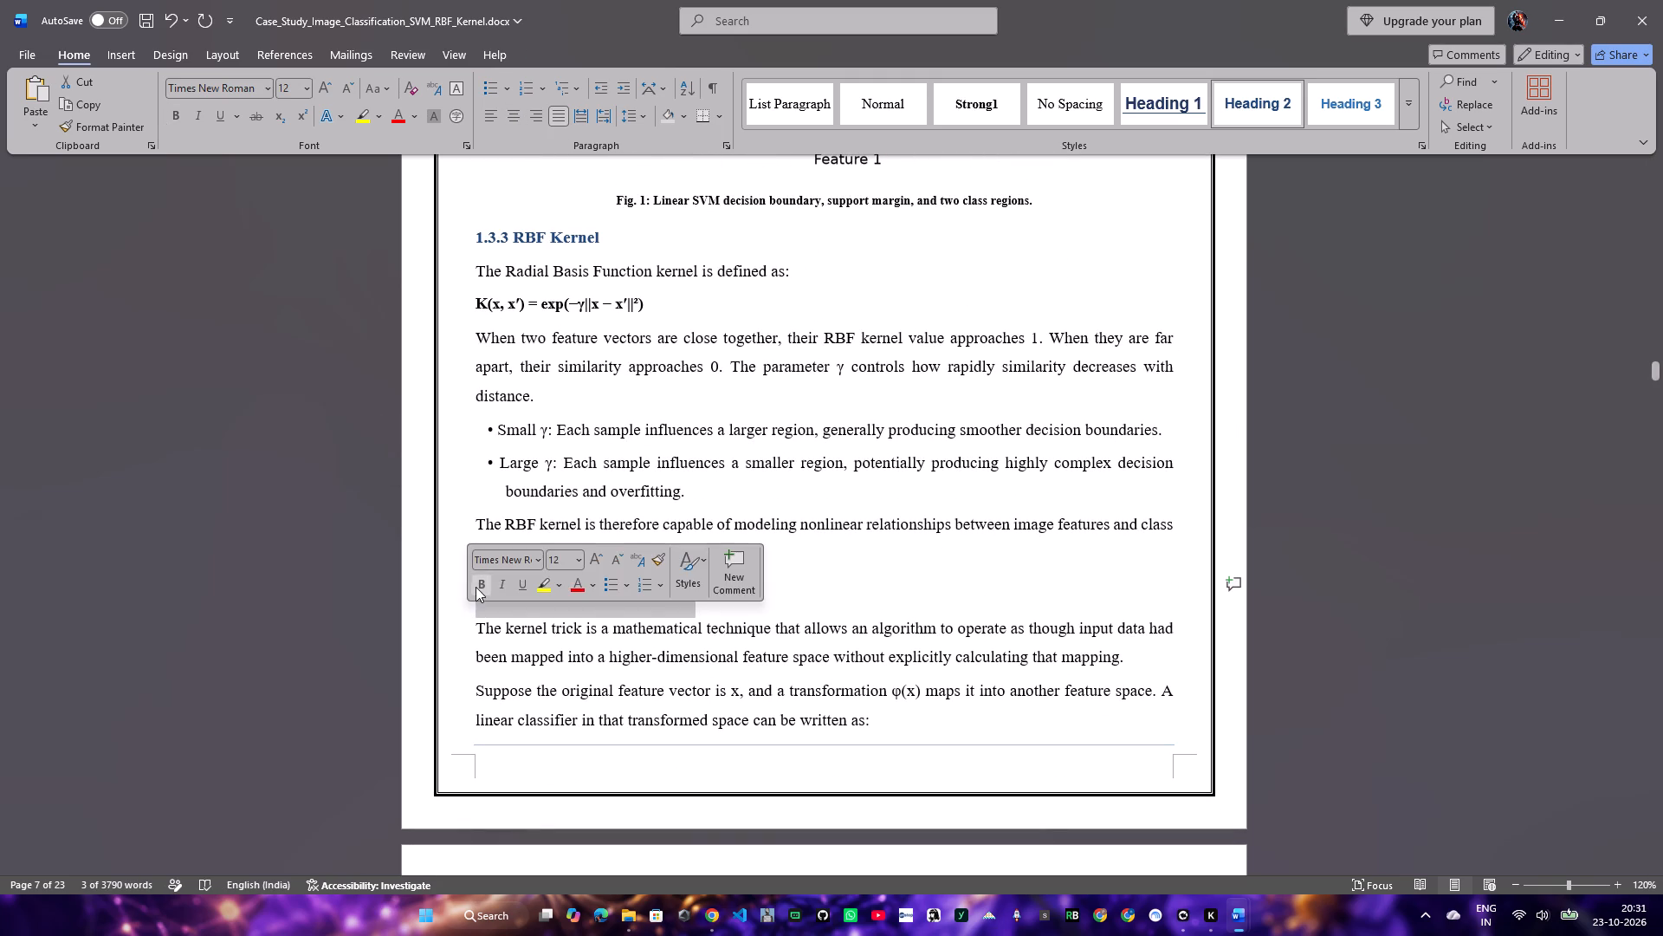
left_click(479, 584)
scroll(596, 712, "down", 9)
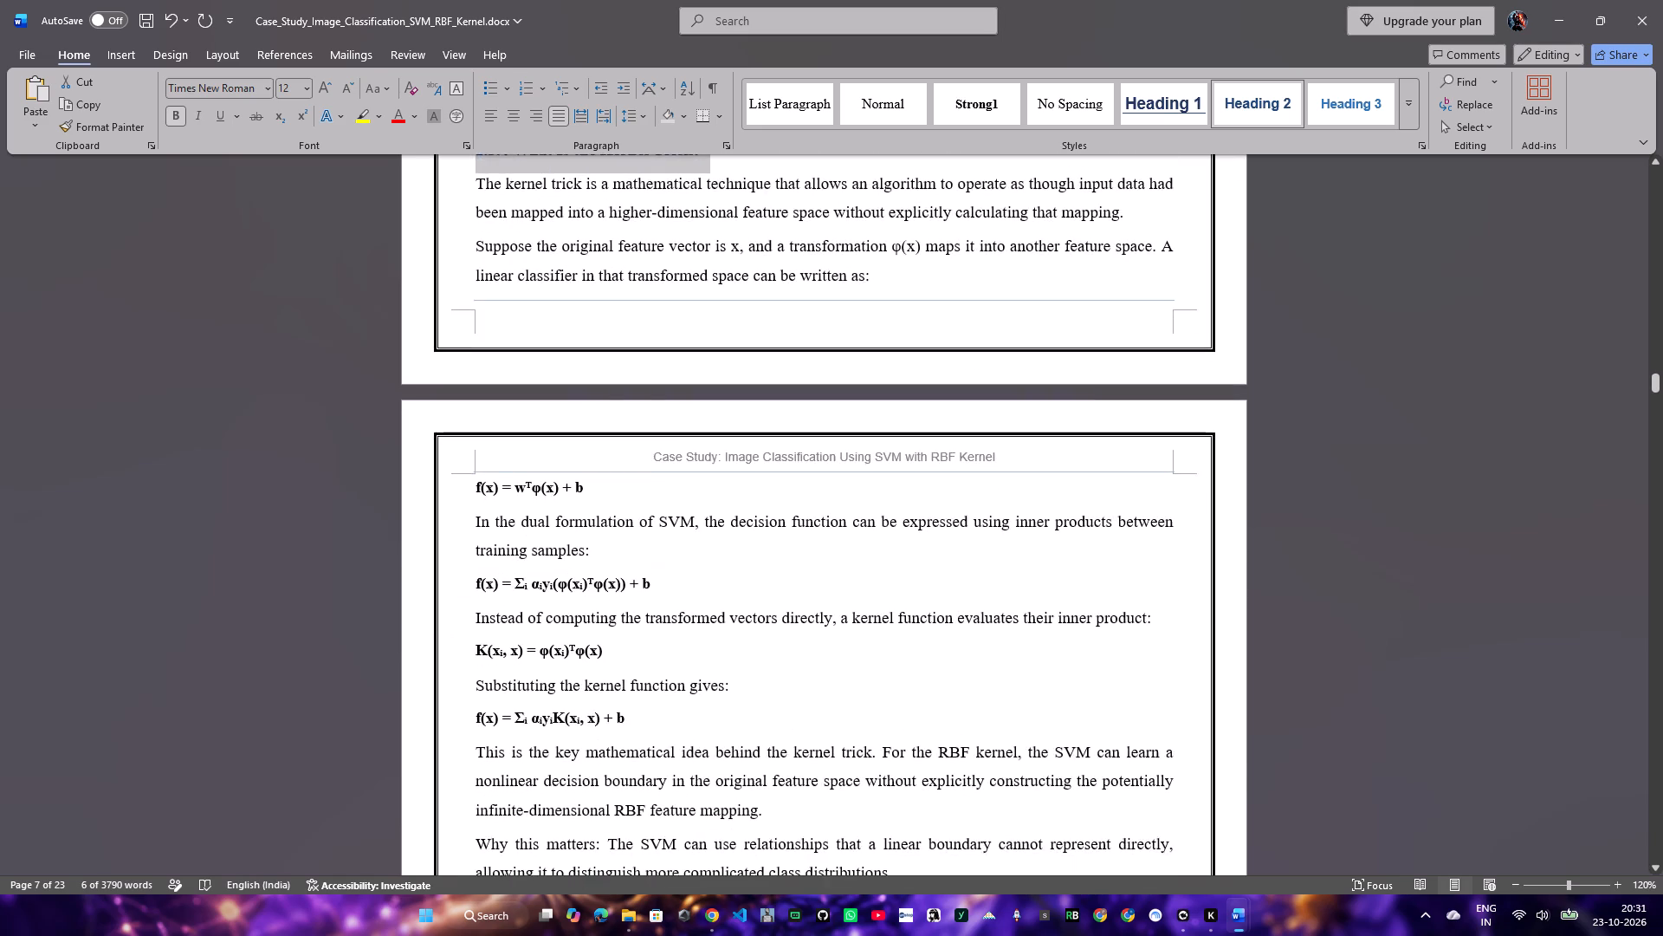
Make the heading "1.3.5 Linear Kernel vs RBF Kernel" bold.
scroll(645, 634, "down", 15)
left_click_drag(727, 525, 704, 523)
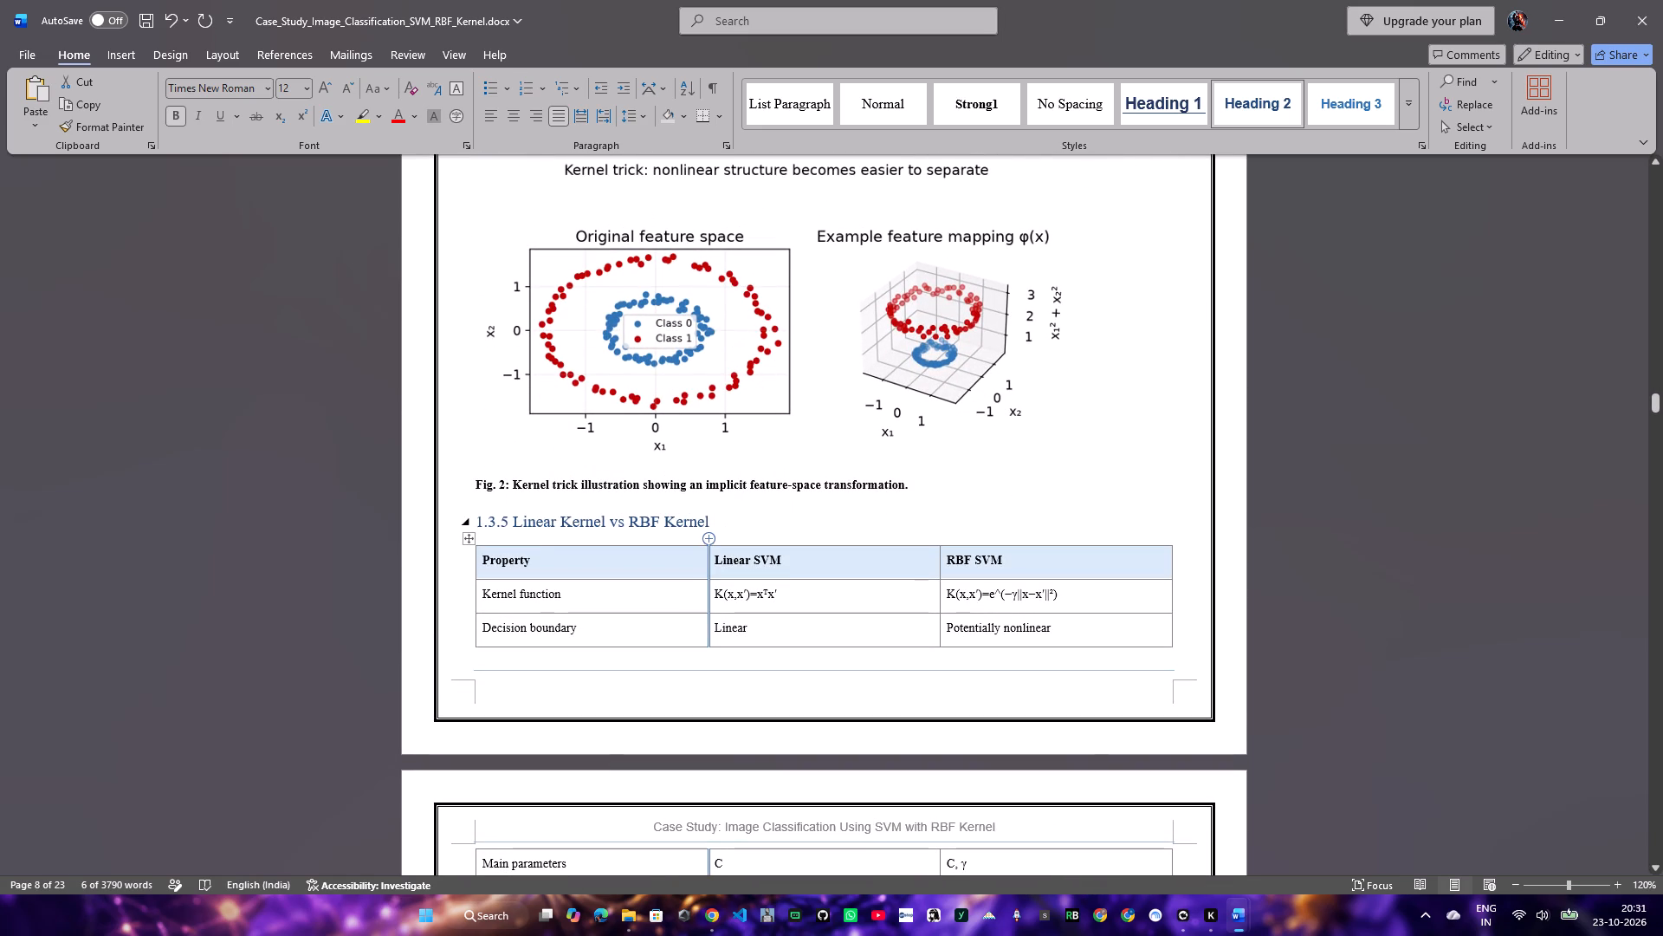
left_click_drag(704, 523, 441, 536)
left_click(468, 499)
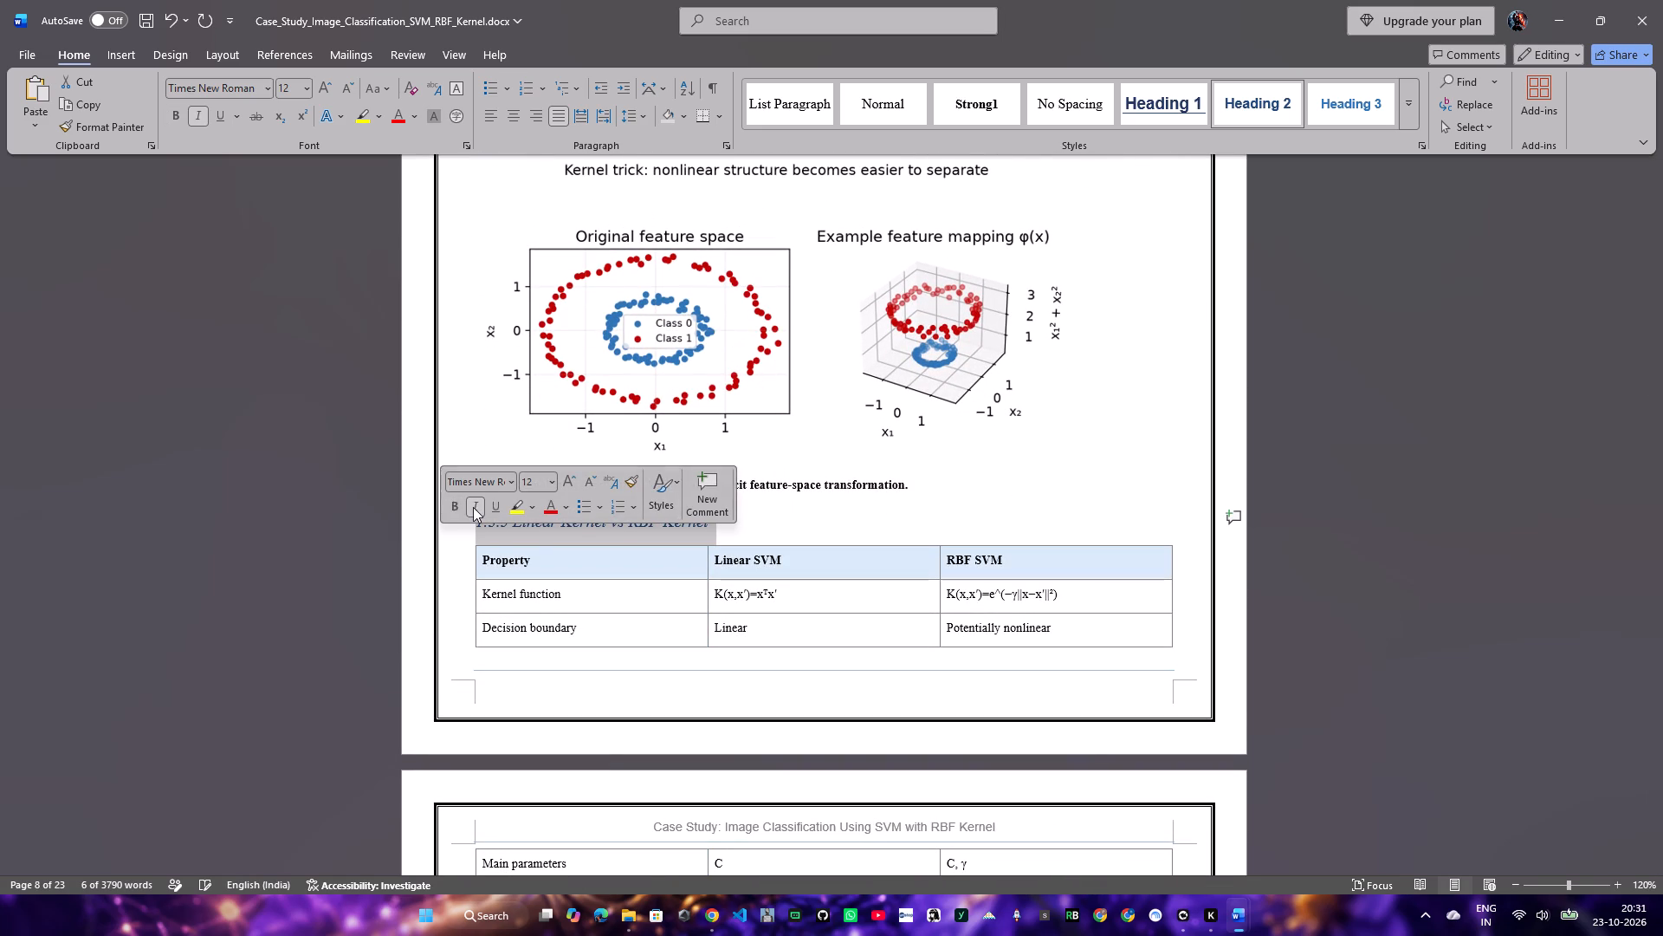
left_click(472, 507)
left_click(443, 511)
left_click(455, 512)
Shade the header row (Property, Linear SVM, RBF SVM) of the kernel comparison table light grey.
scroll(623, 648, "down", 7)
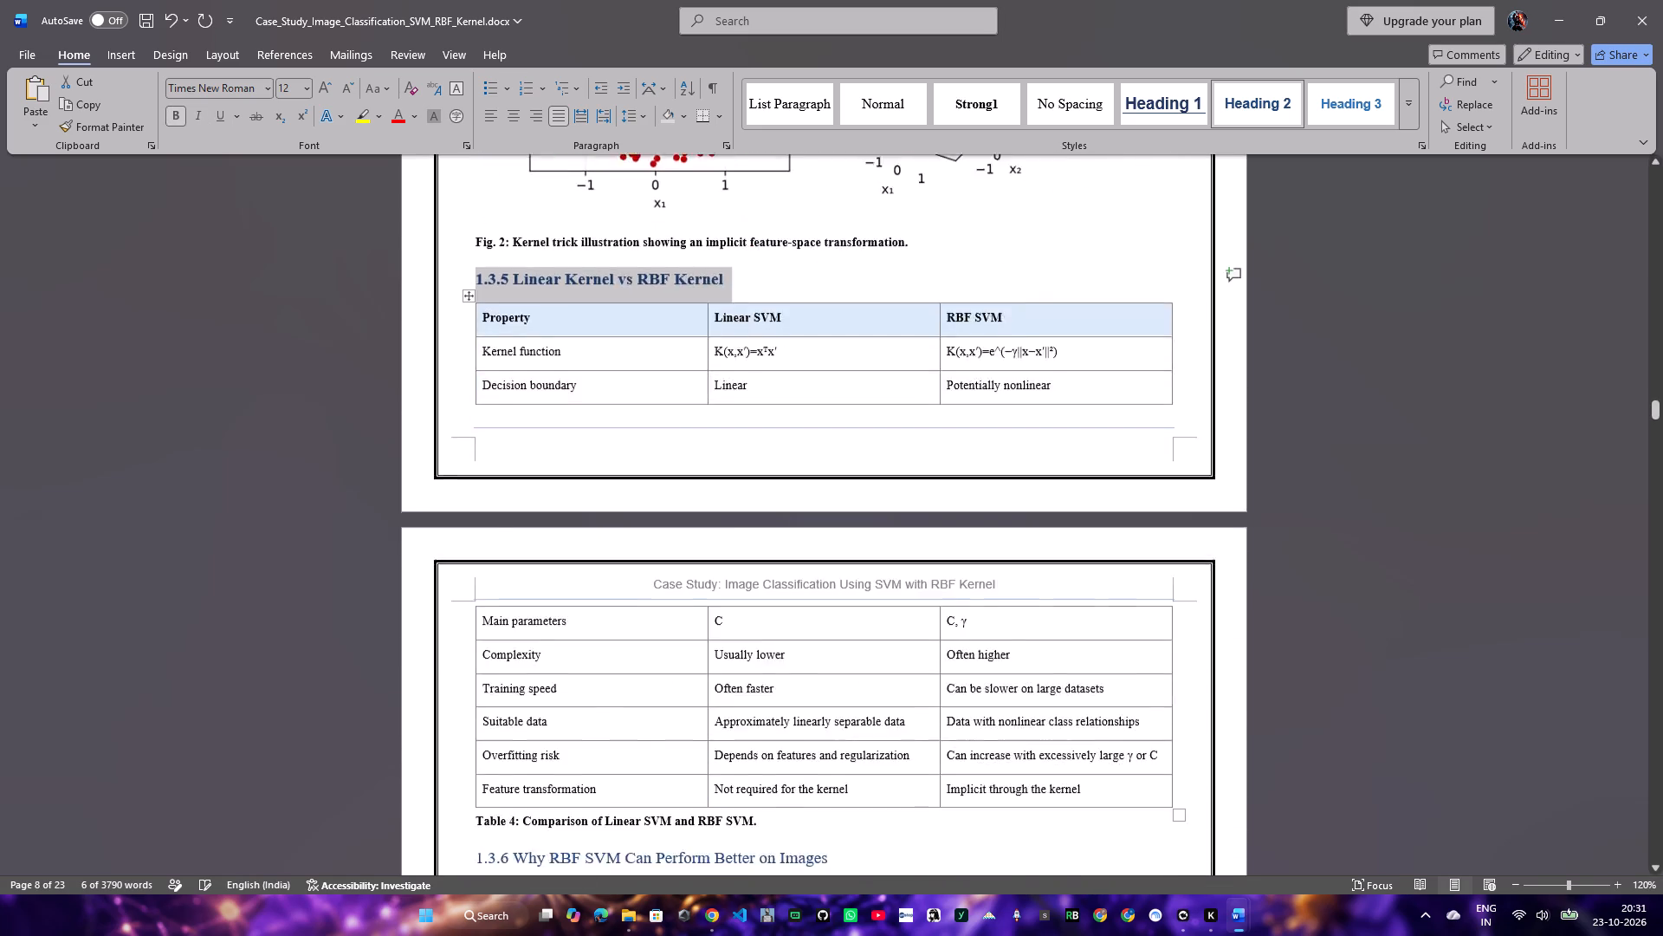
scroll(621, 647, "down", 6)
scroll(620, 637, "up", 12)
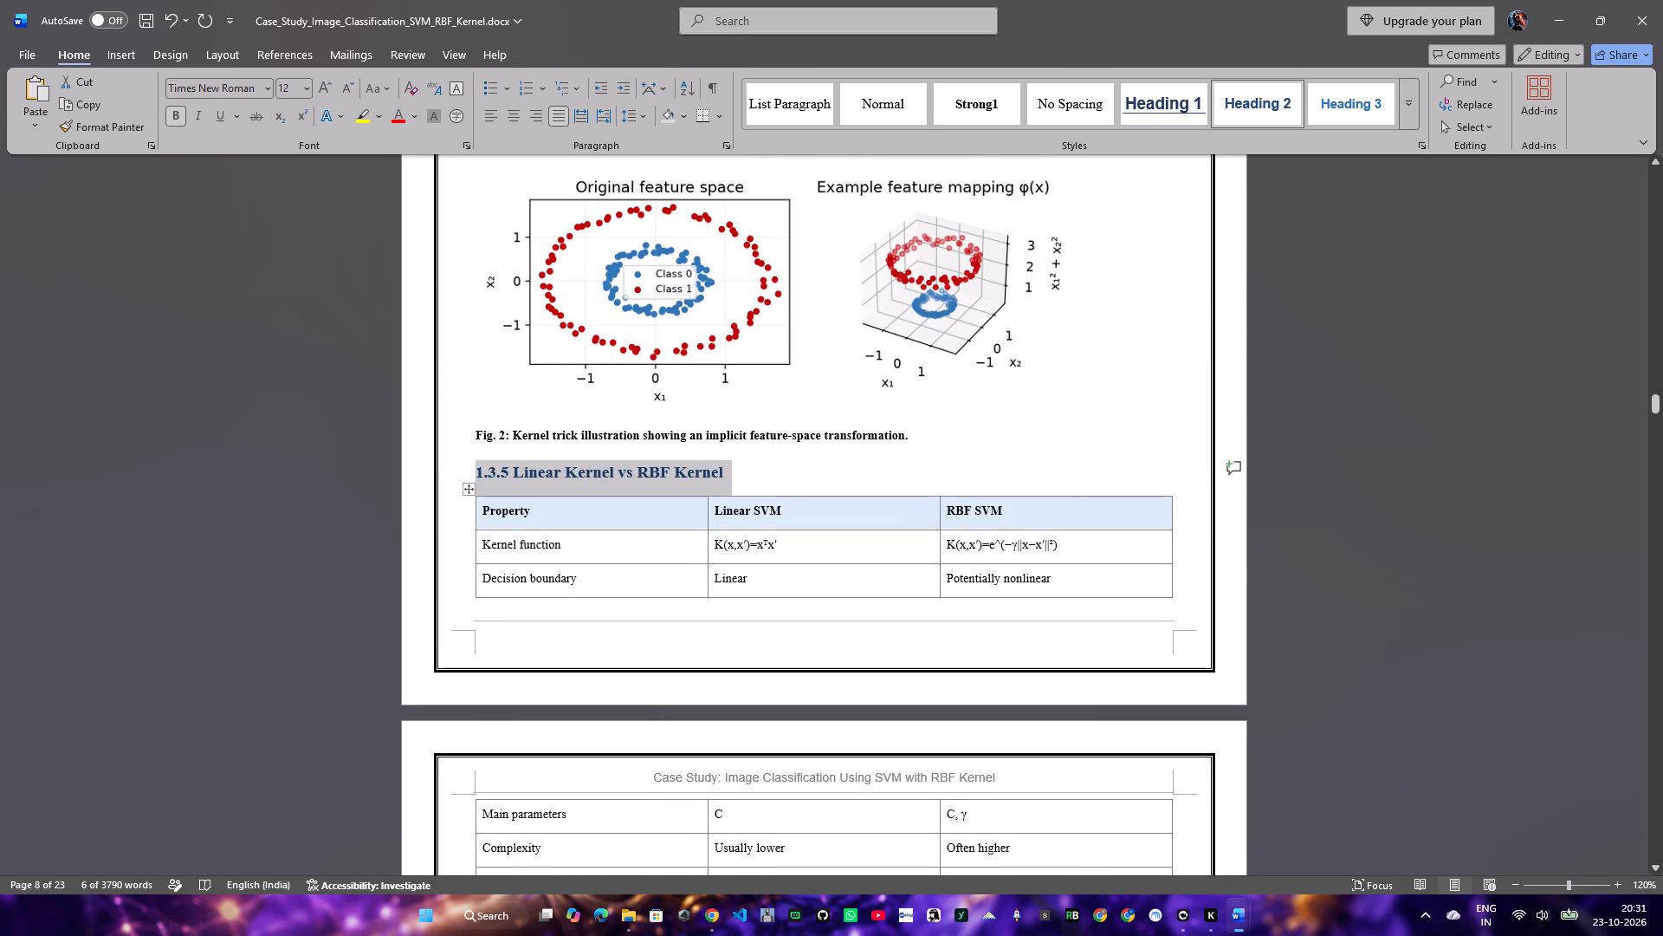
left_click(1037, 510)
left_click_drag(1030, 510, 540, 502)
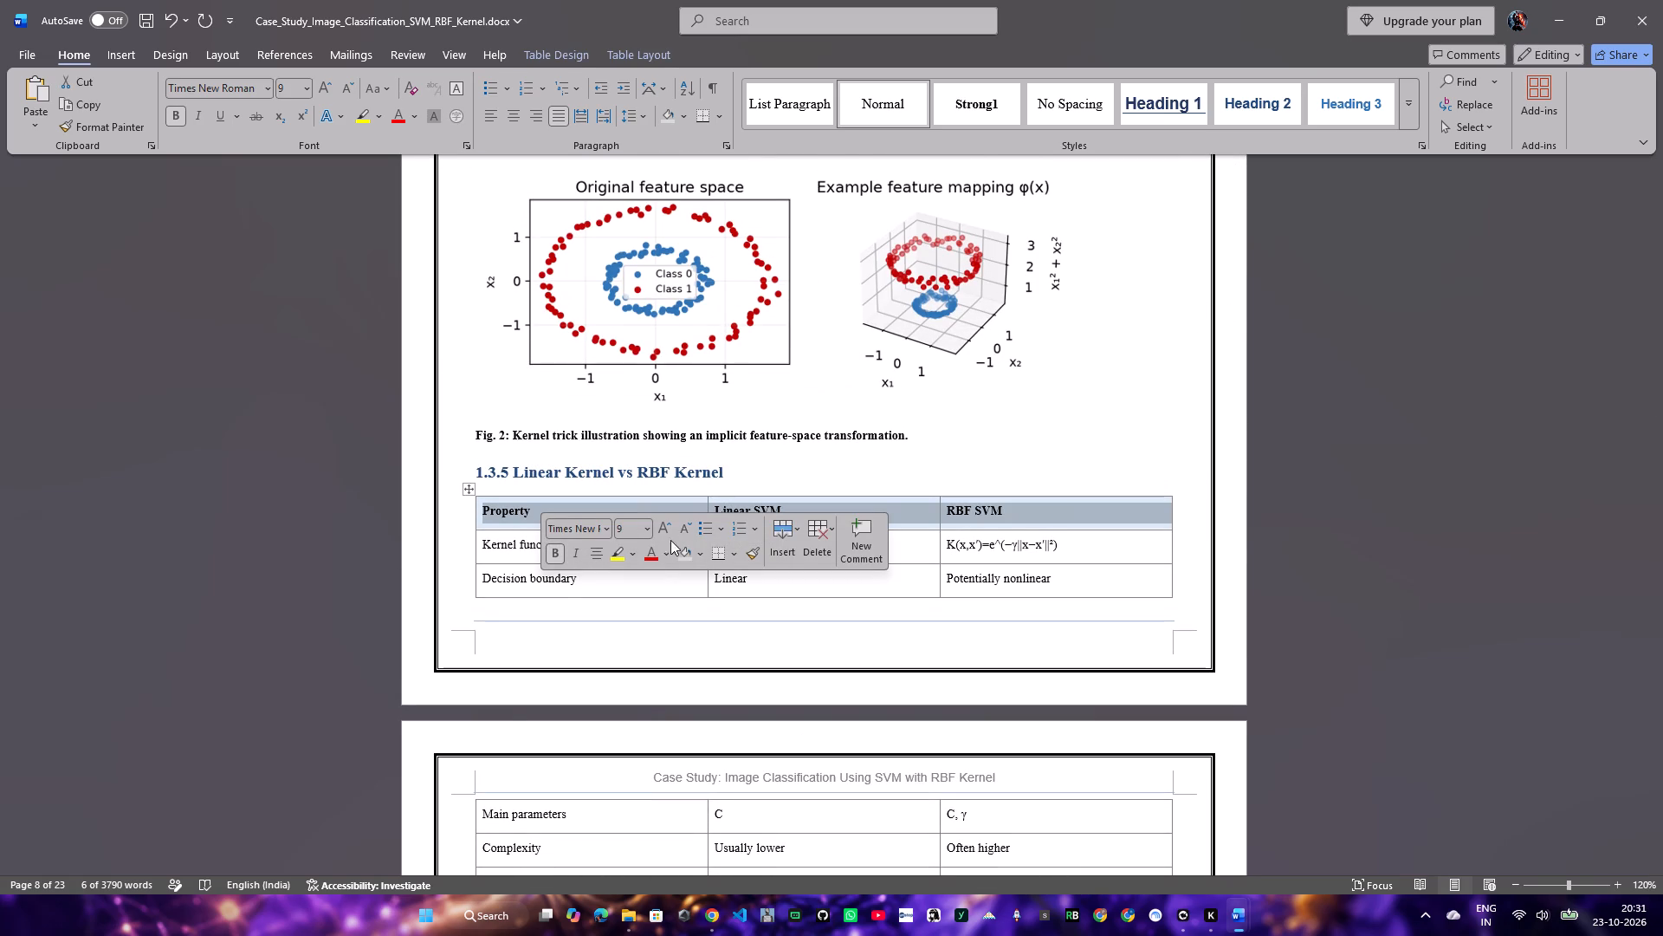
left_click(690, 556)
Make the heading "1.3.6 Why RBF SVM Can Perform Better on Images" bold.
scroll(839, 471, "up", 20)
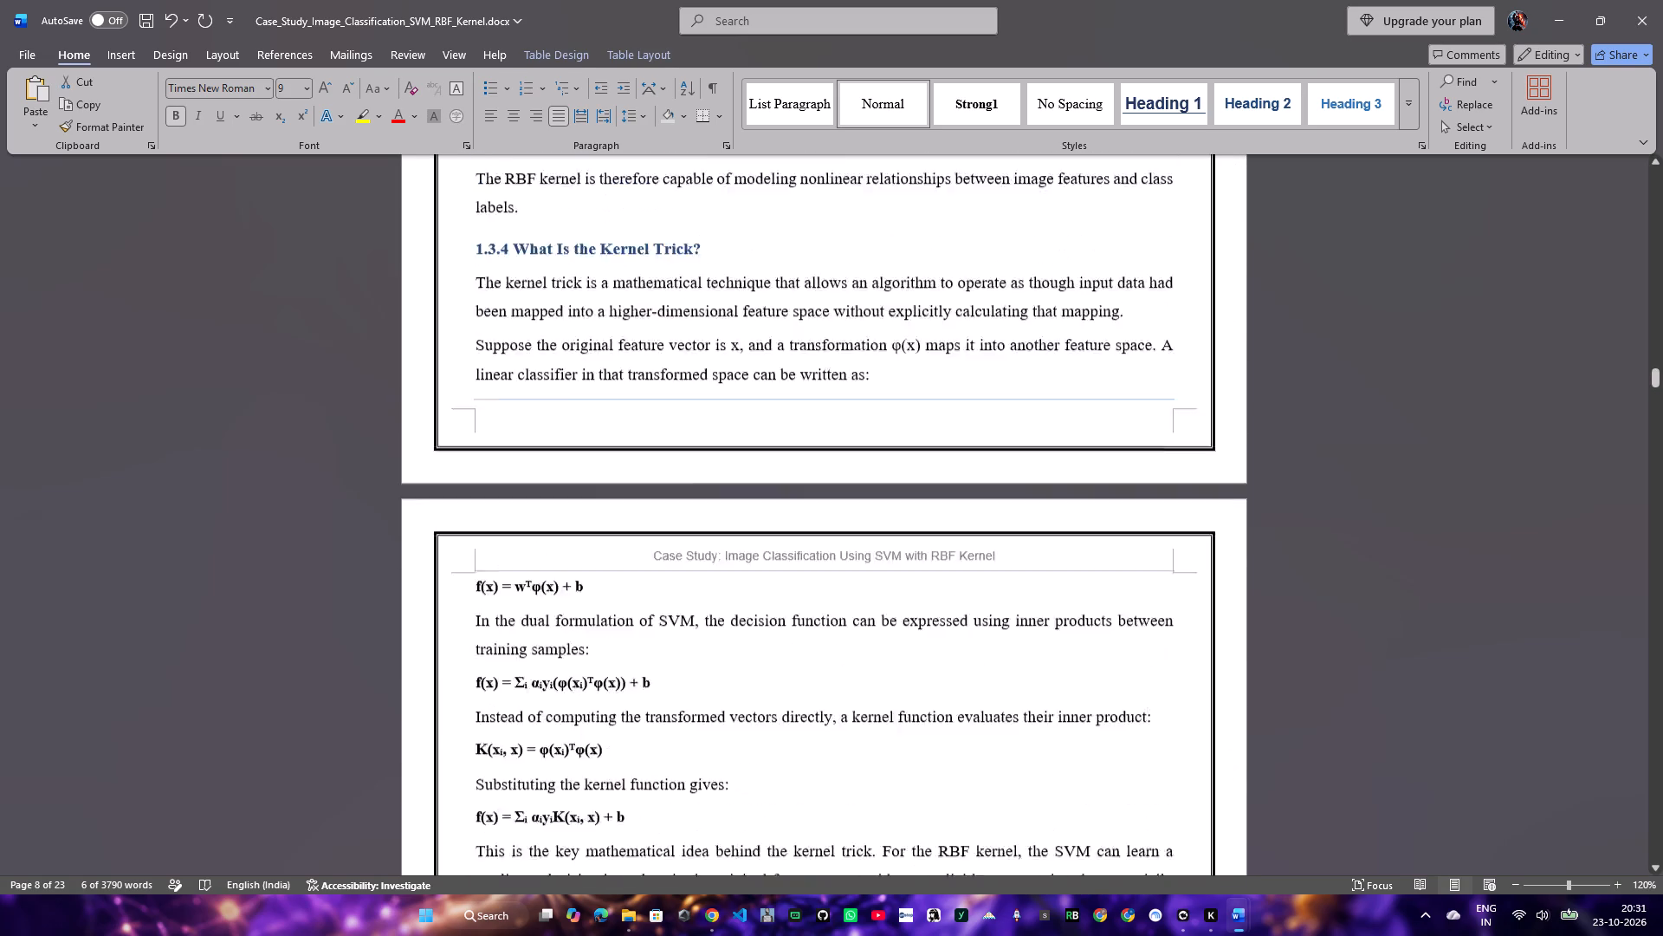
scroll(838, 471, "up", 20)
scroll(834, 474, "down", 20)
scroll(834, 474, "down", 3)
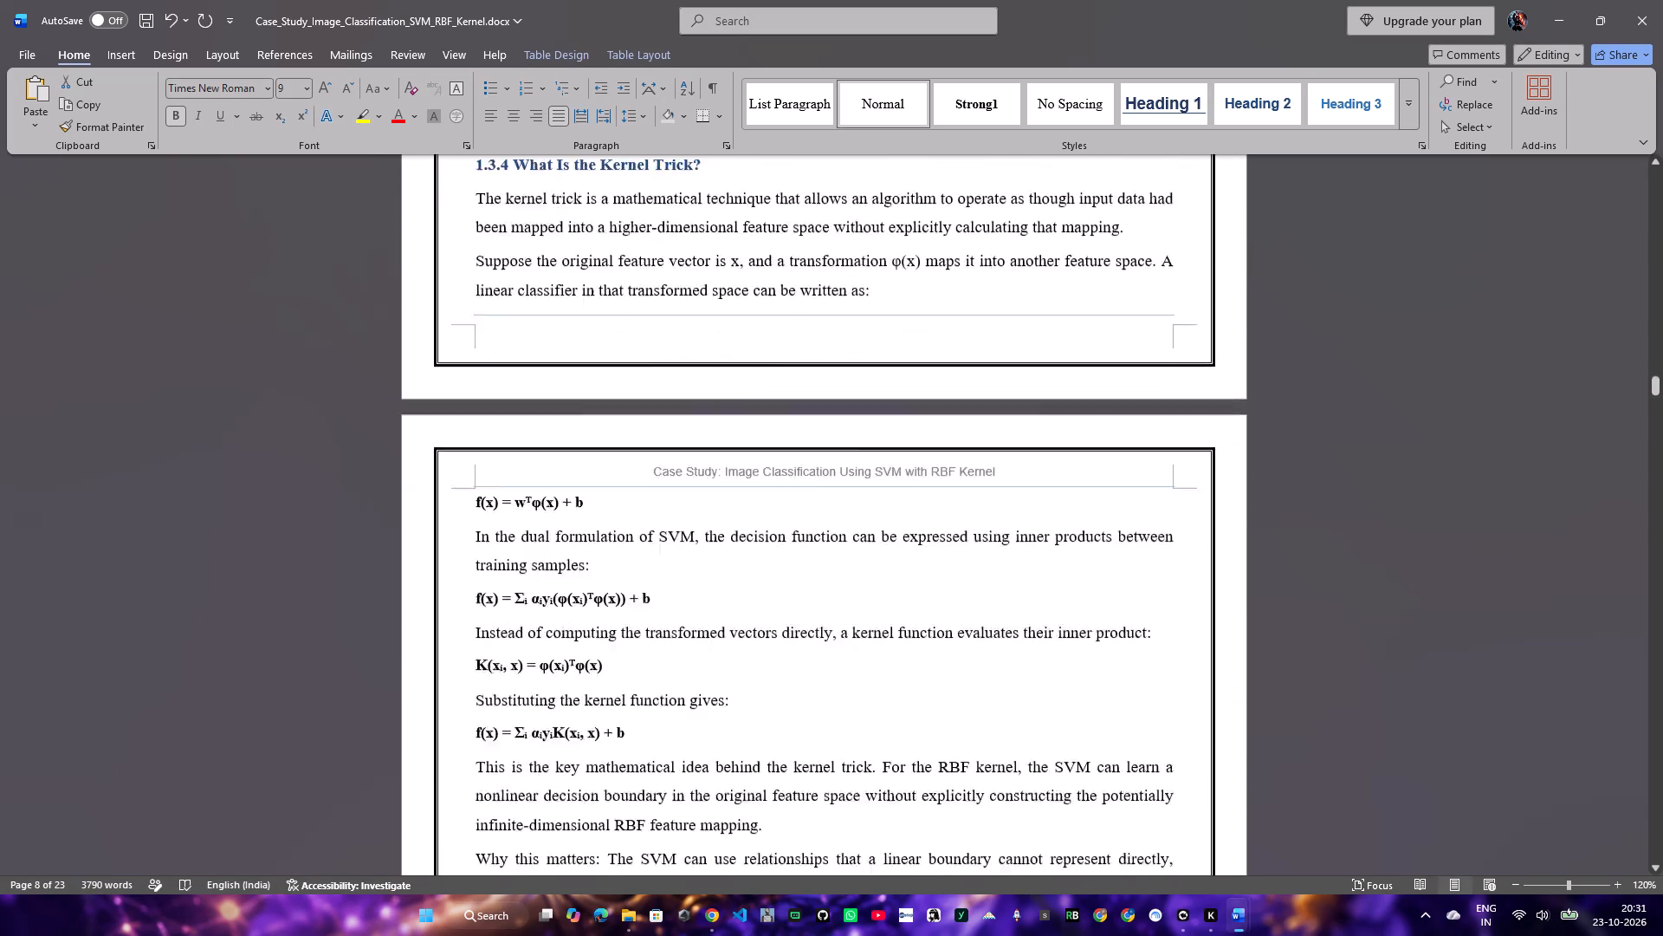
scroll(827, 513, "down", 20)
scroll(827, 513, "down", 11)
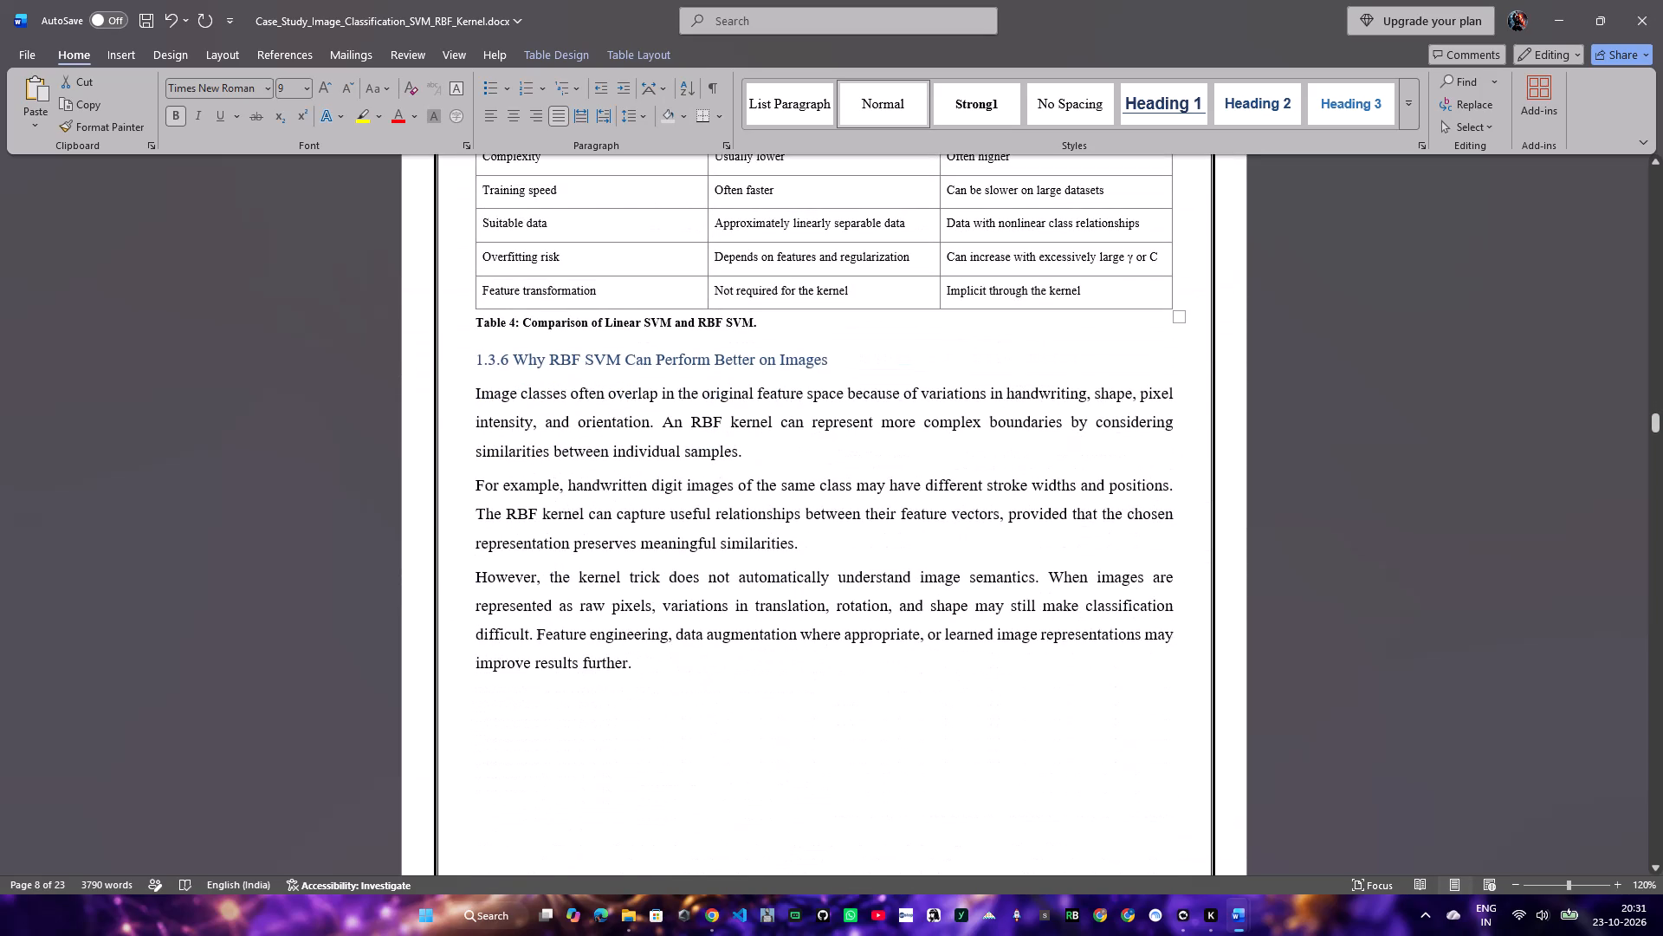
left_click_drag(865, 348, 458, 356)
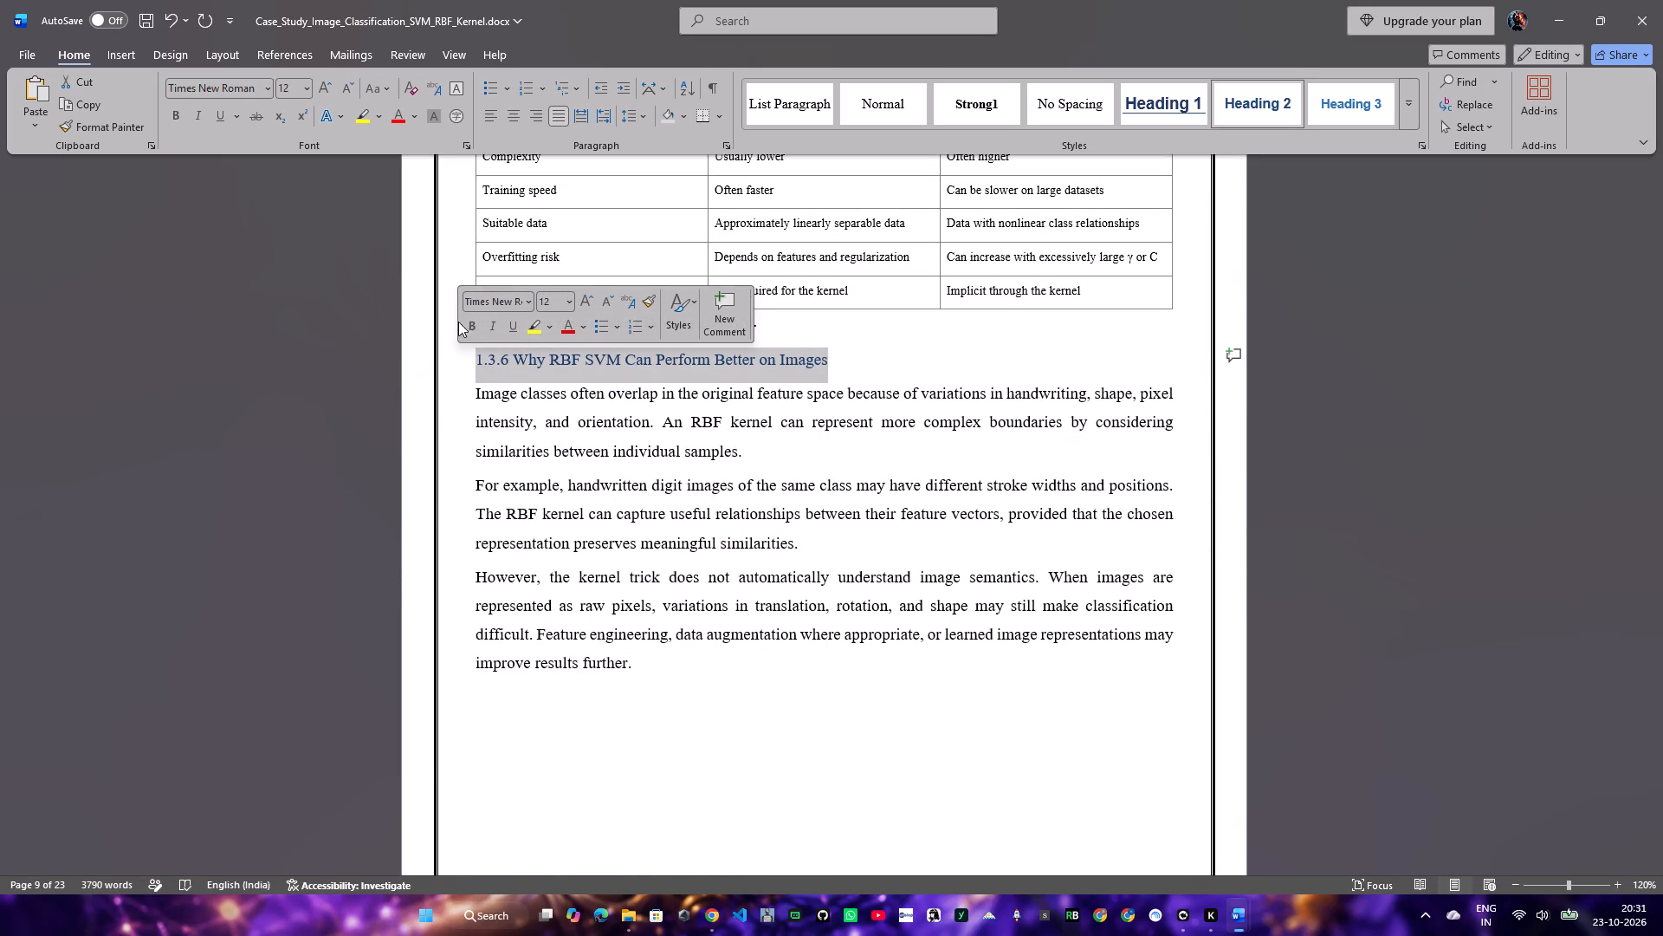
left_click(464, 321)
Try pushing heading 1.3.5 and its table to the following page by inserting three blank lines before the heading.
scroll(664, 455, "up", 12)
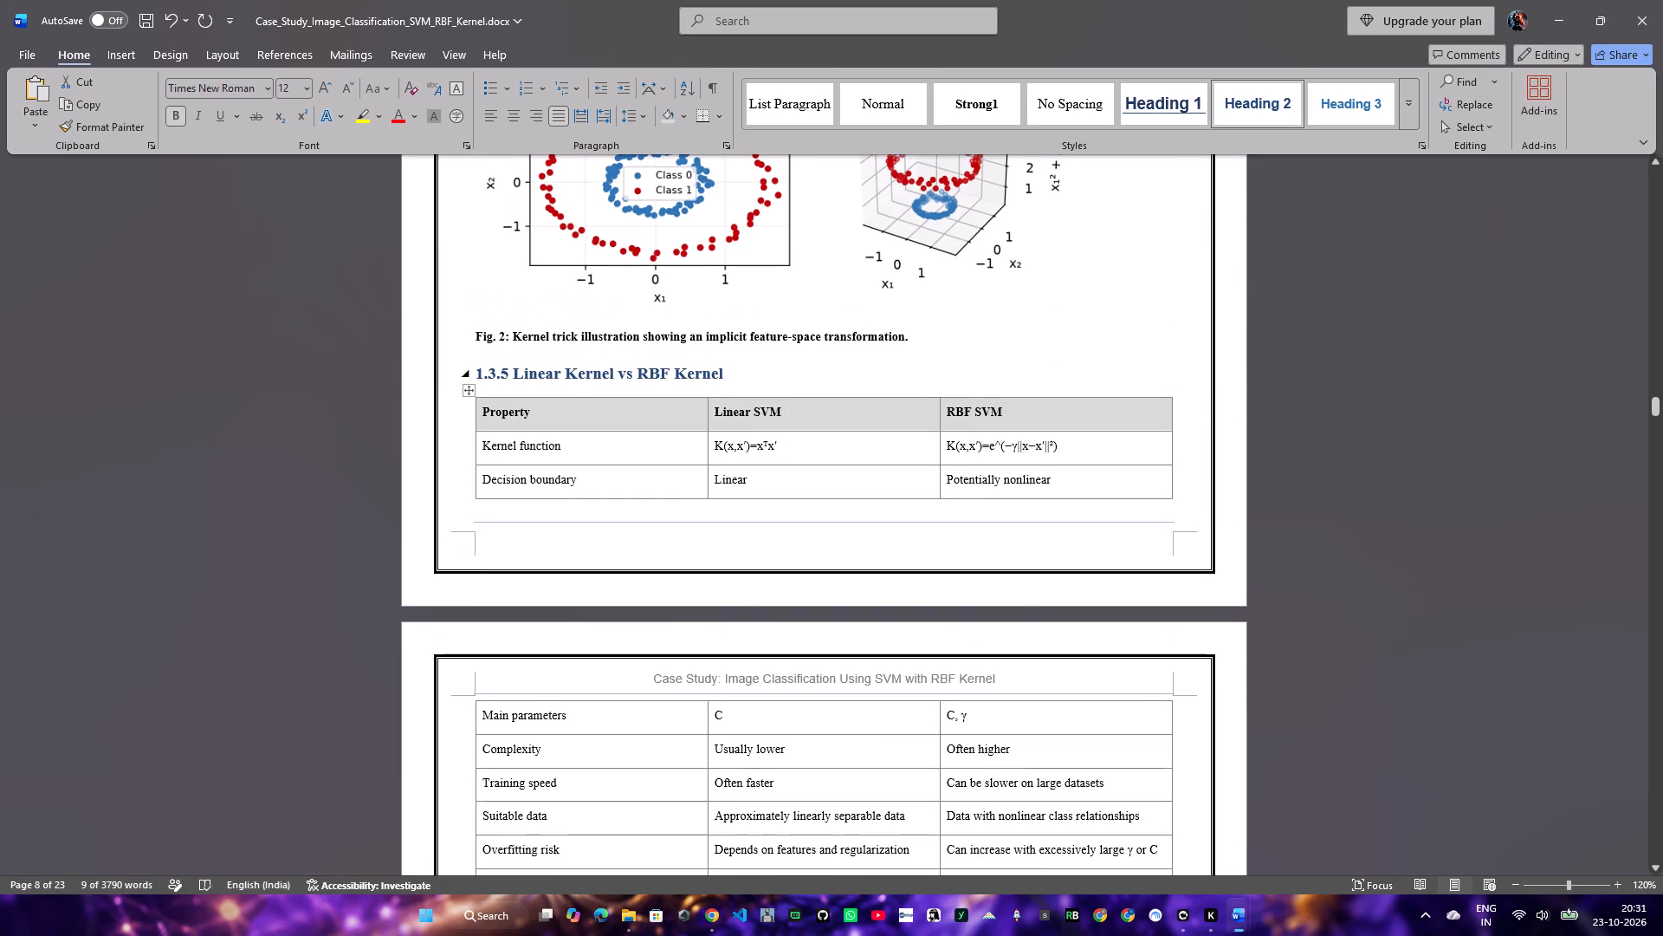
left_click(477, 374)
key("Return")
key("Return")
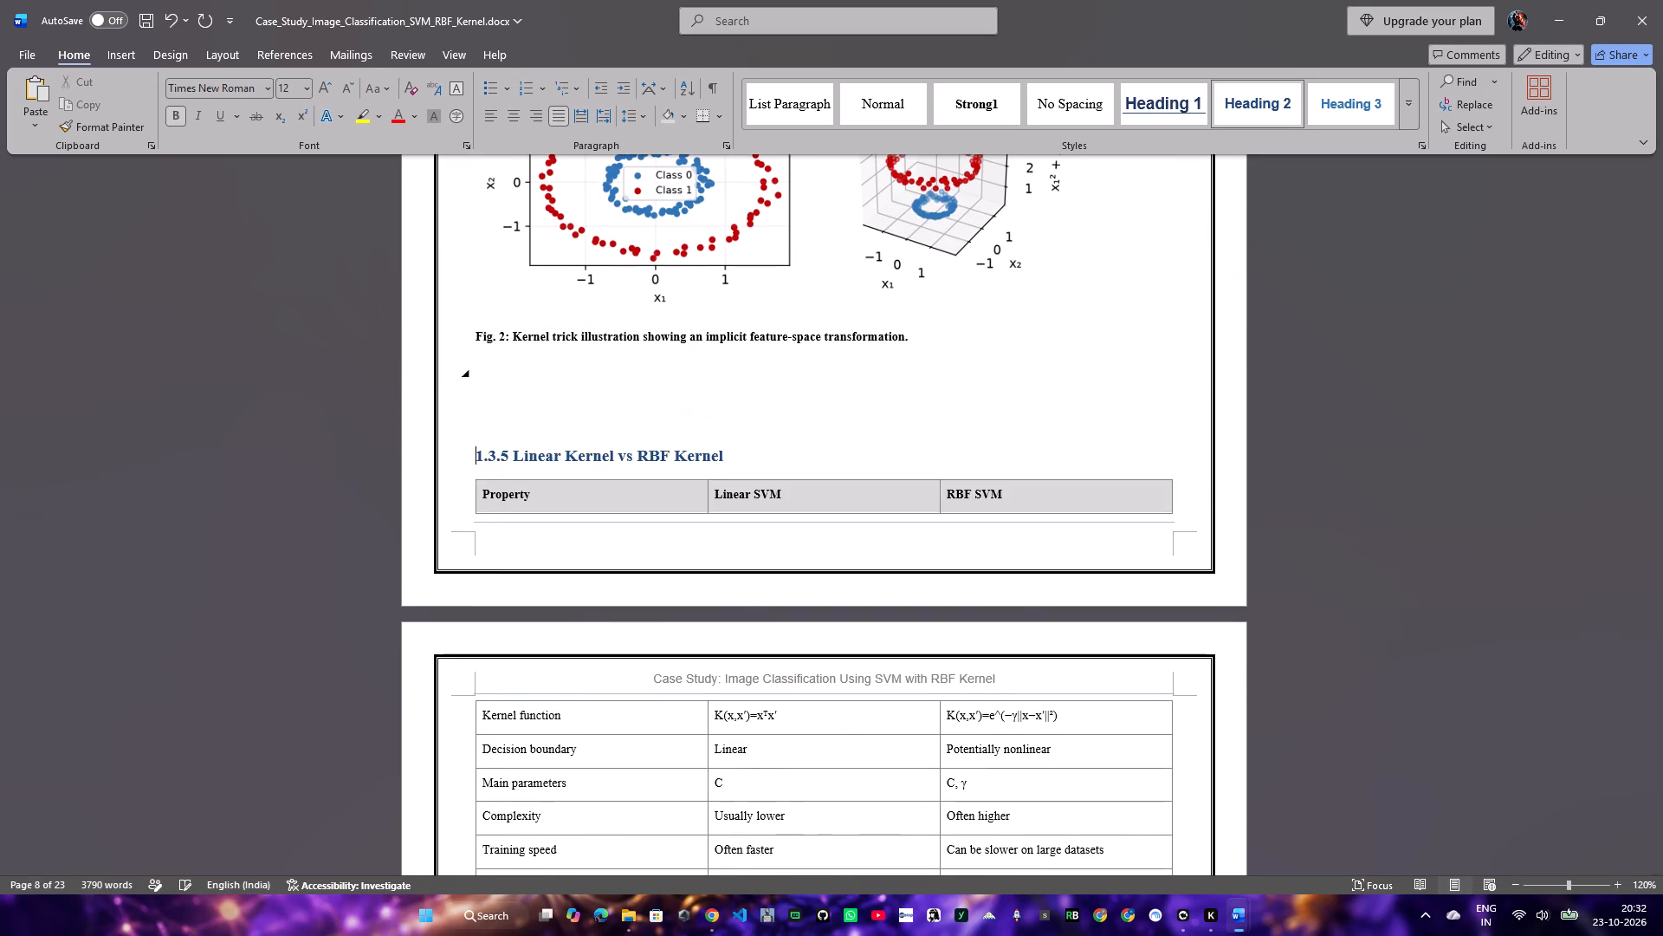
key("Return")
Center the kernel trick figure and its "Fig. 2" caption on the page.
left_click(616, 322)
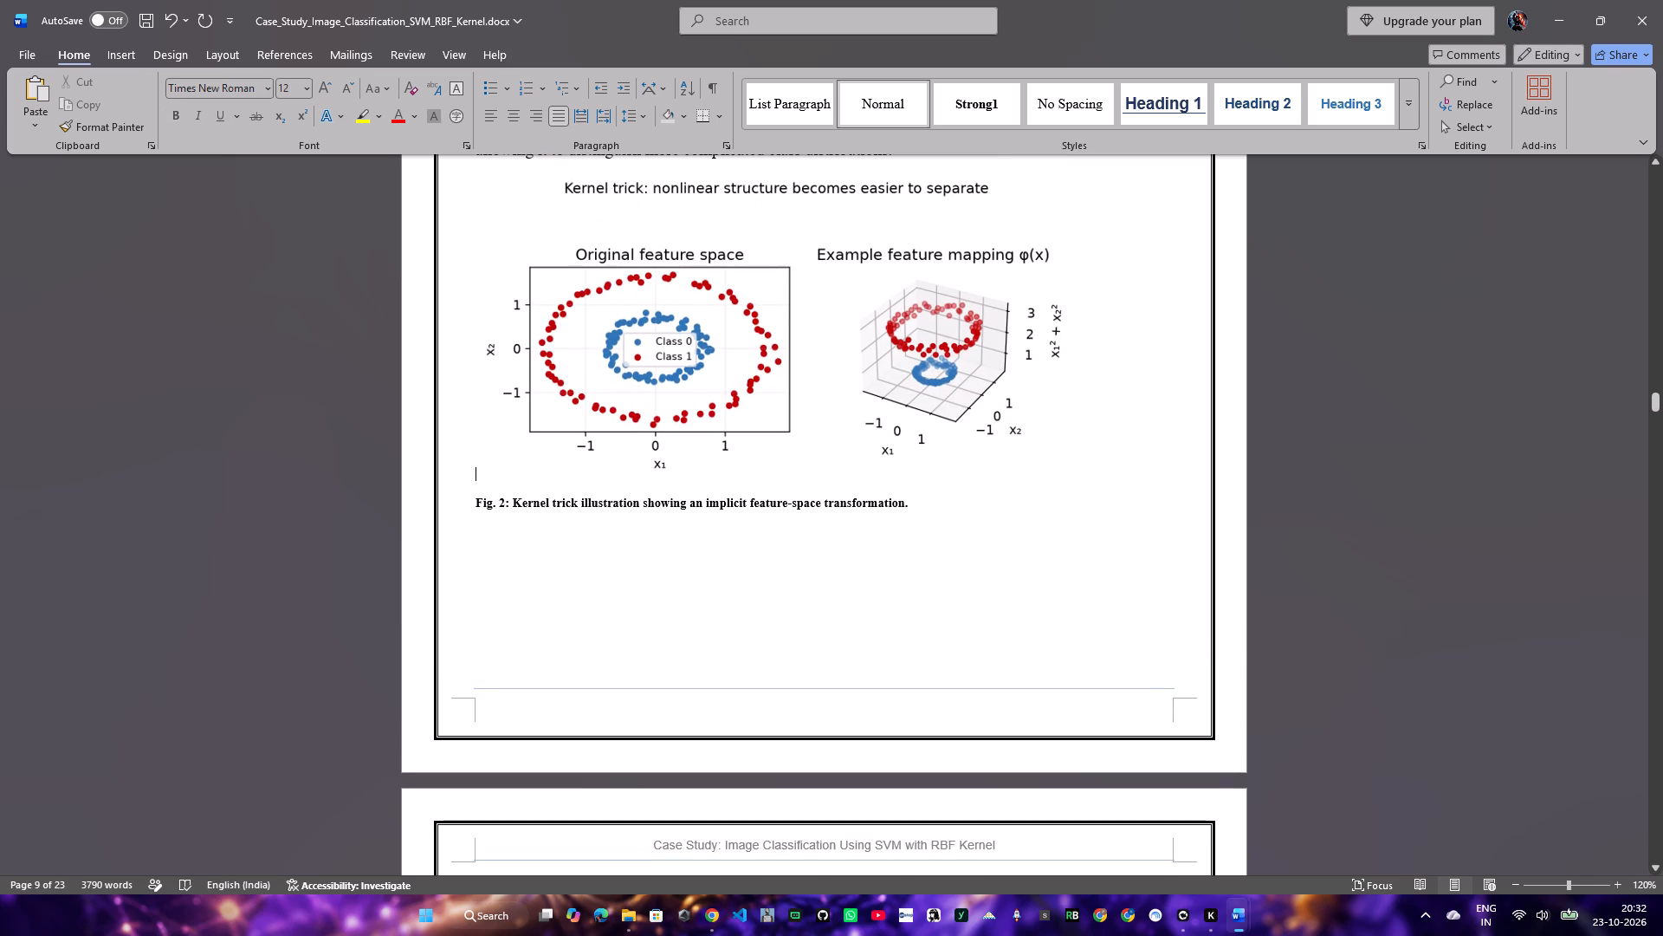
left_click(631, 381)
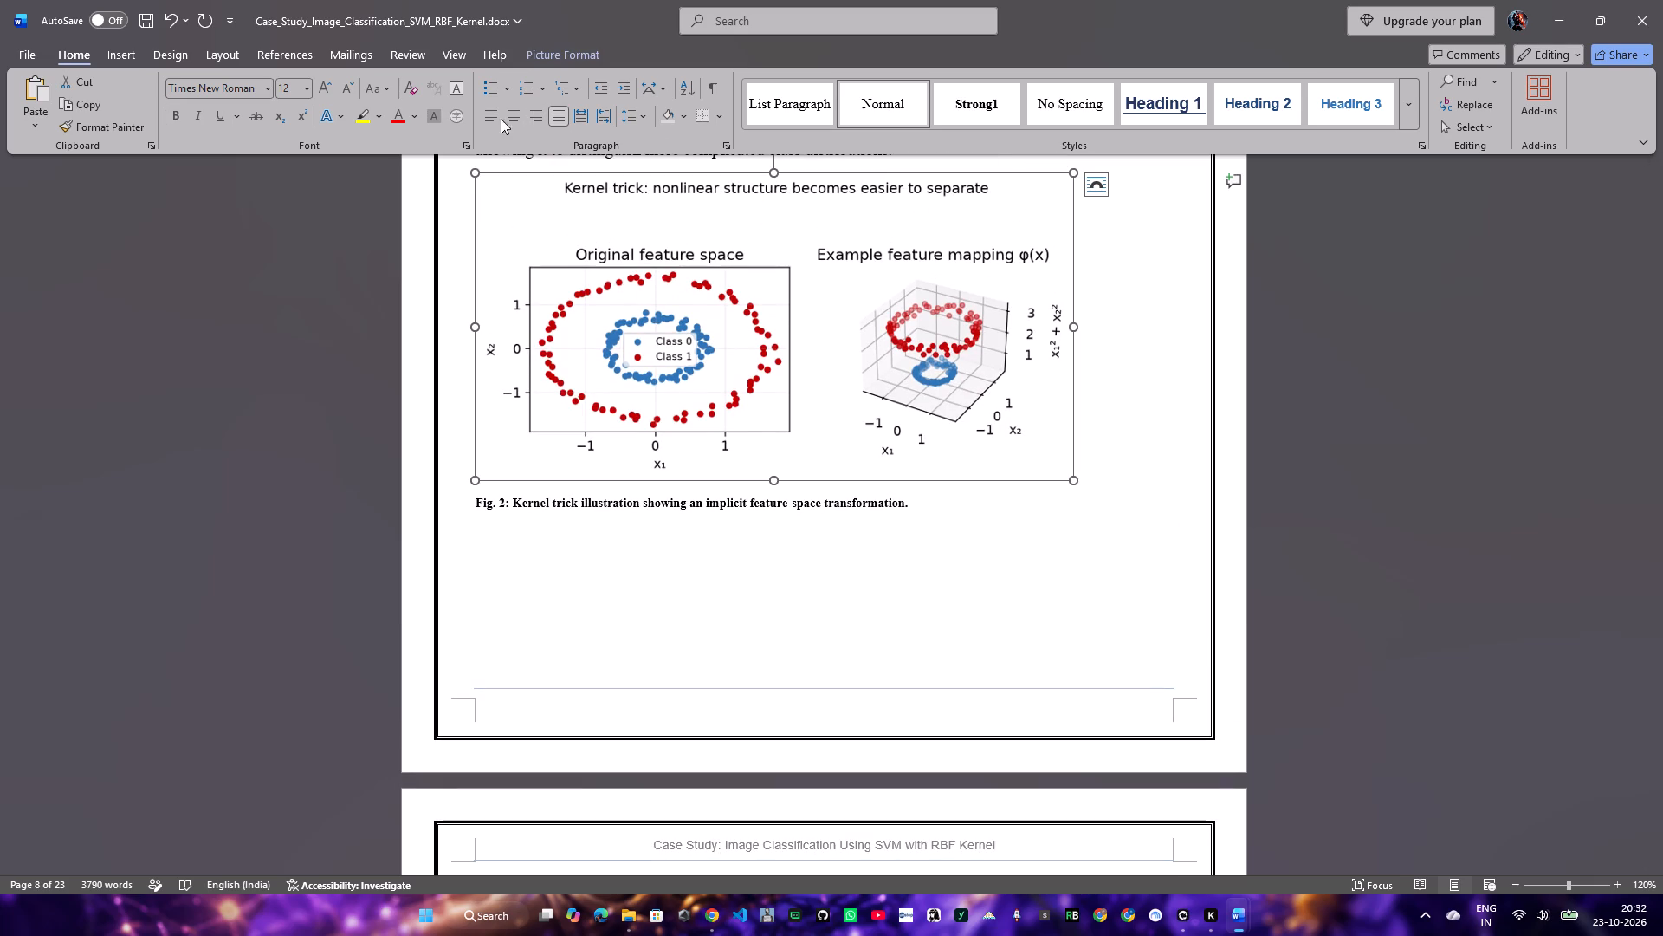
left_click(508, 125)
left_click(728, 496)
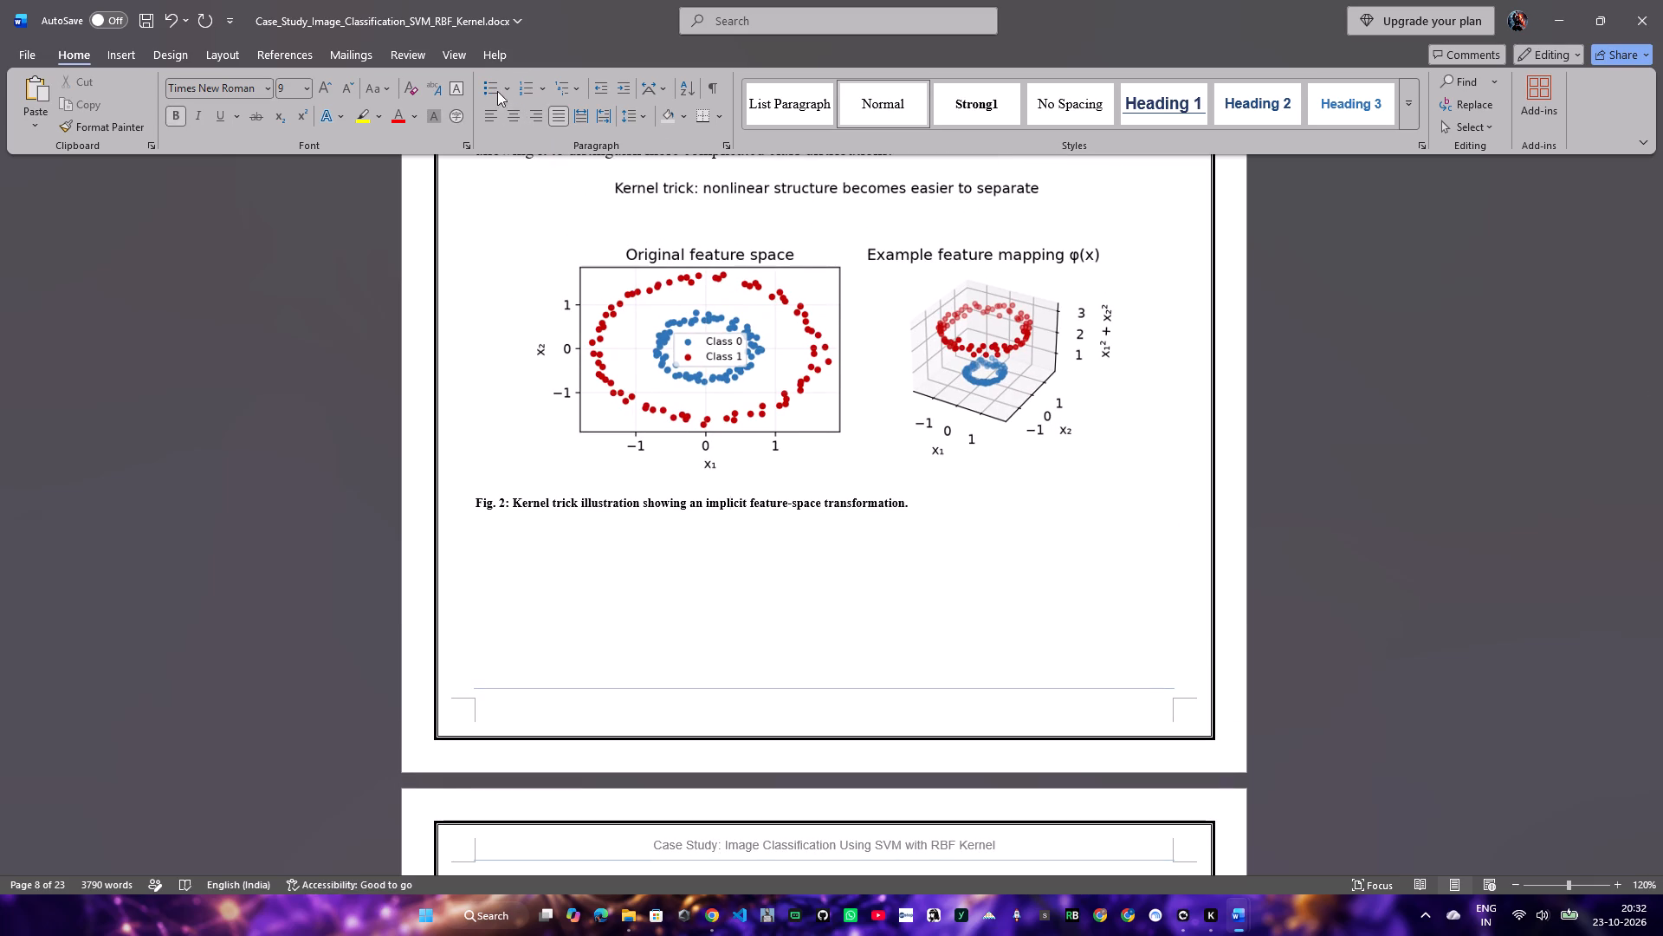
left_click(513, 108)
Delete surplus blank lines between the Fig. 2 caption and heading 1.3.5, along with the caption's final full stop.
scroll(715, 457, "down", 16)
scroll(623, 254, "up", 2)
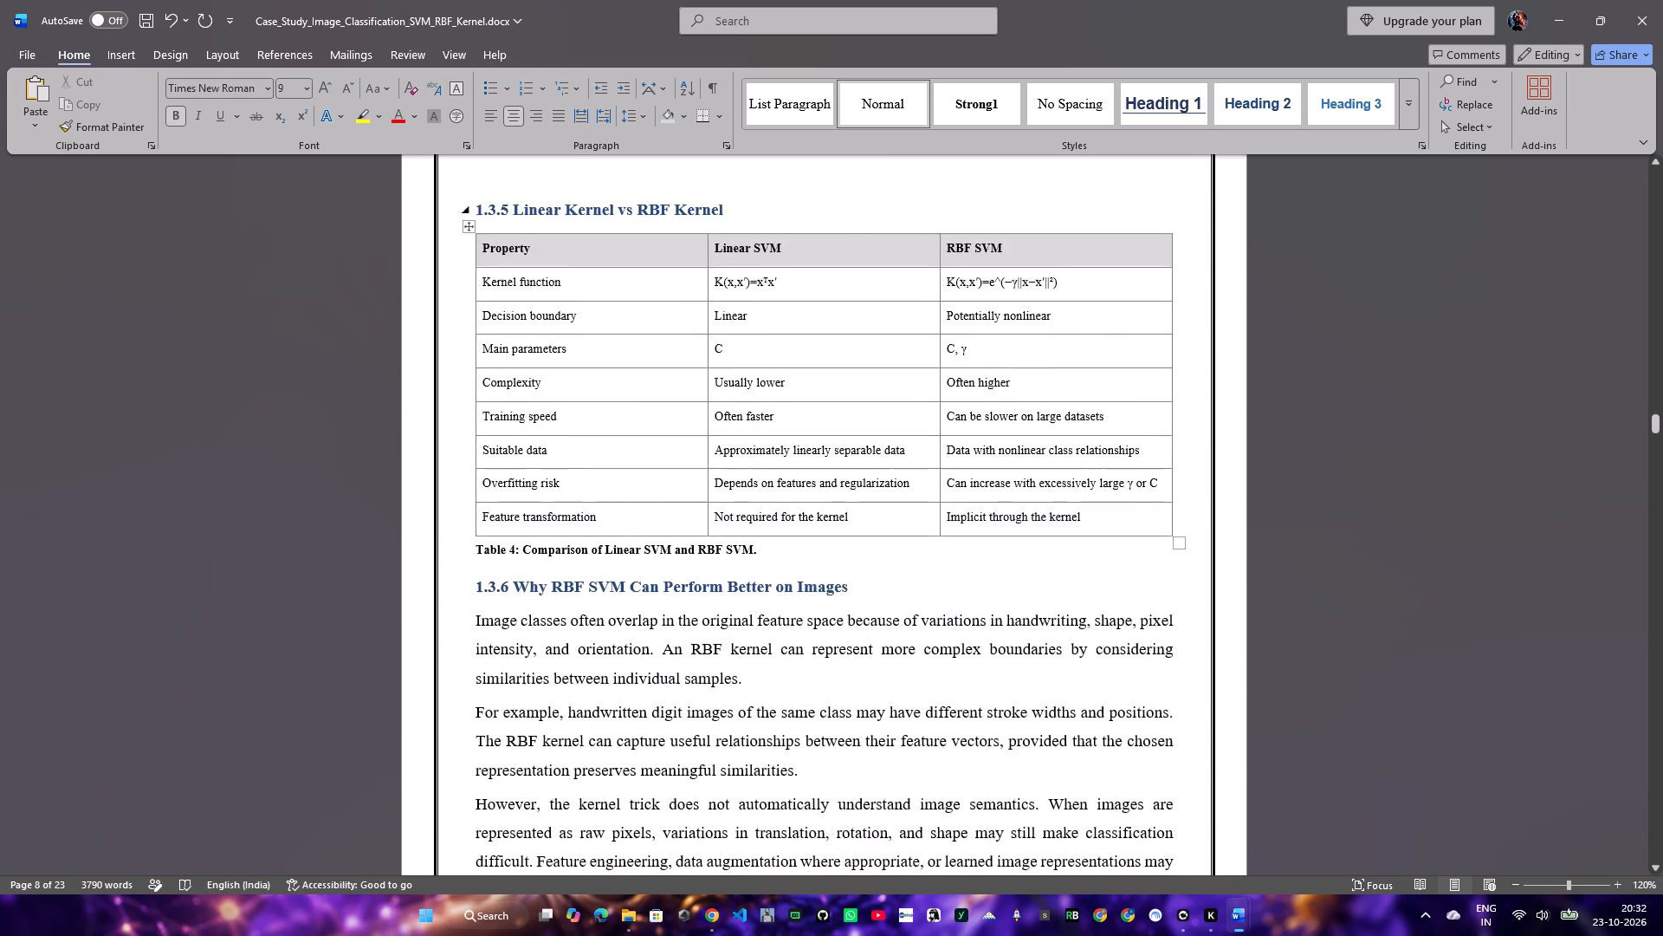
scroll(623, 254, "up", 3)
left_click(497, 374)
key("Down")
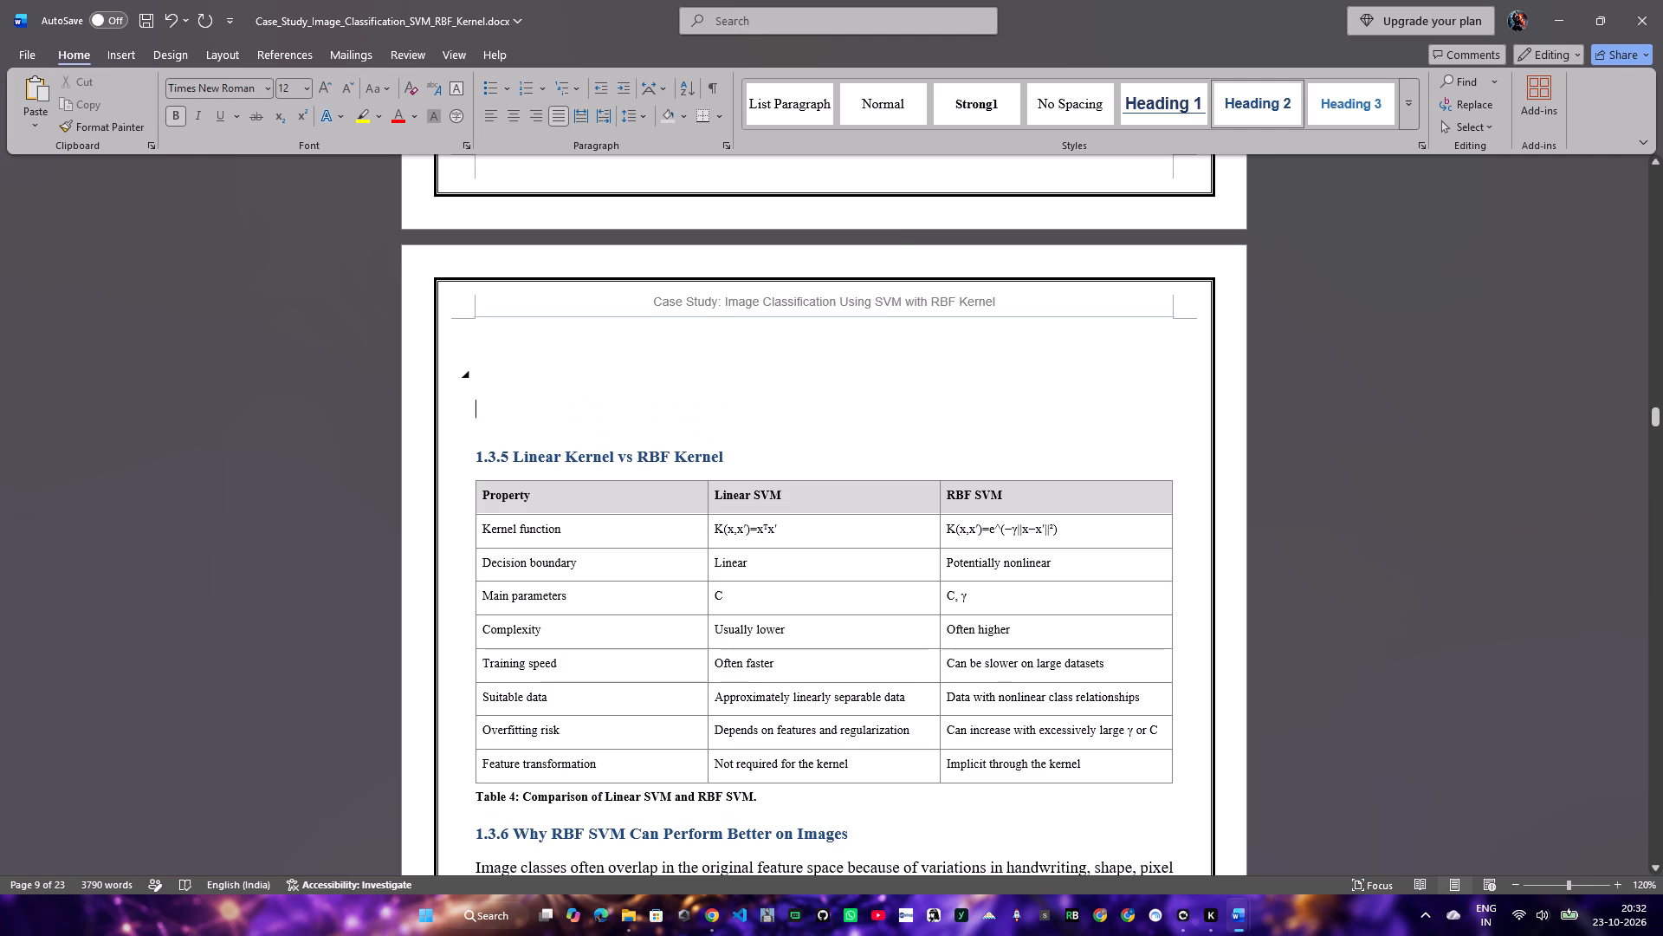
key("BackSpace")
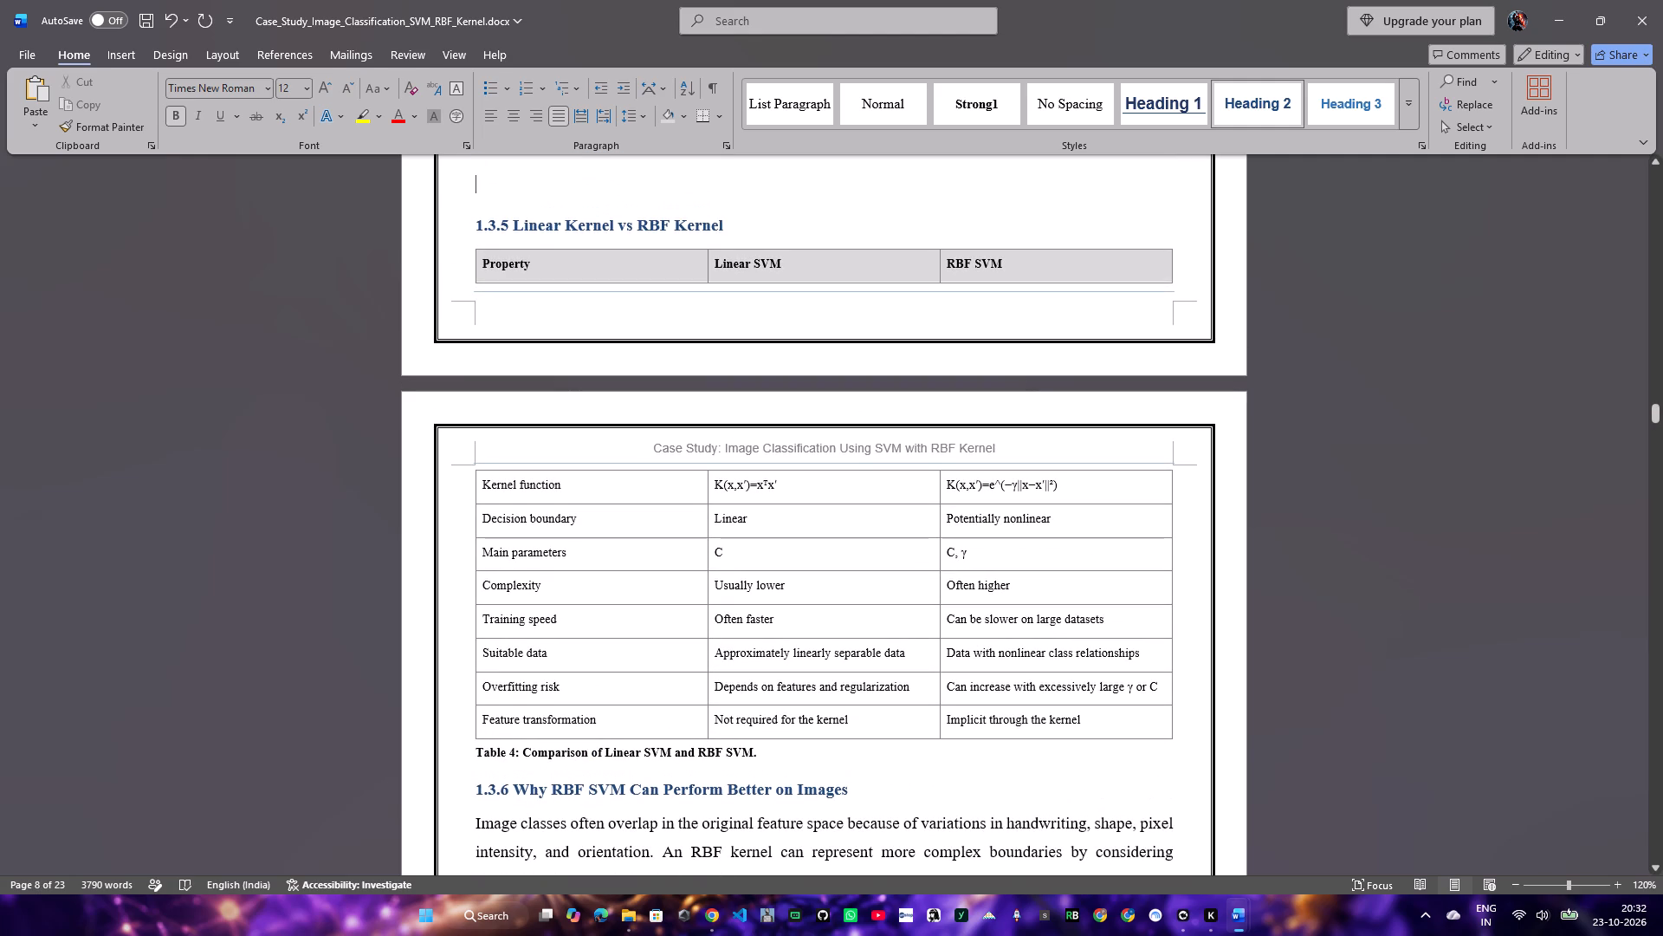
key("Return")
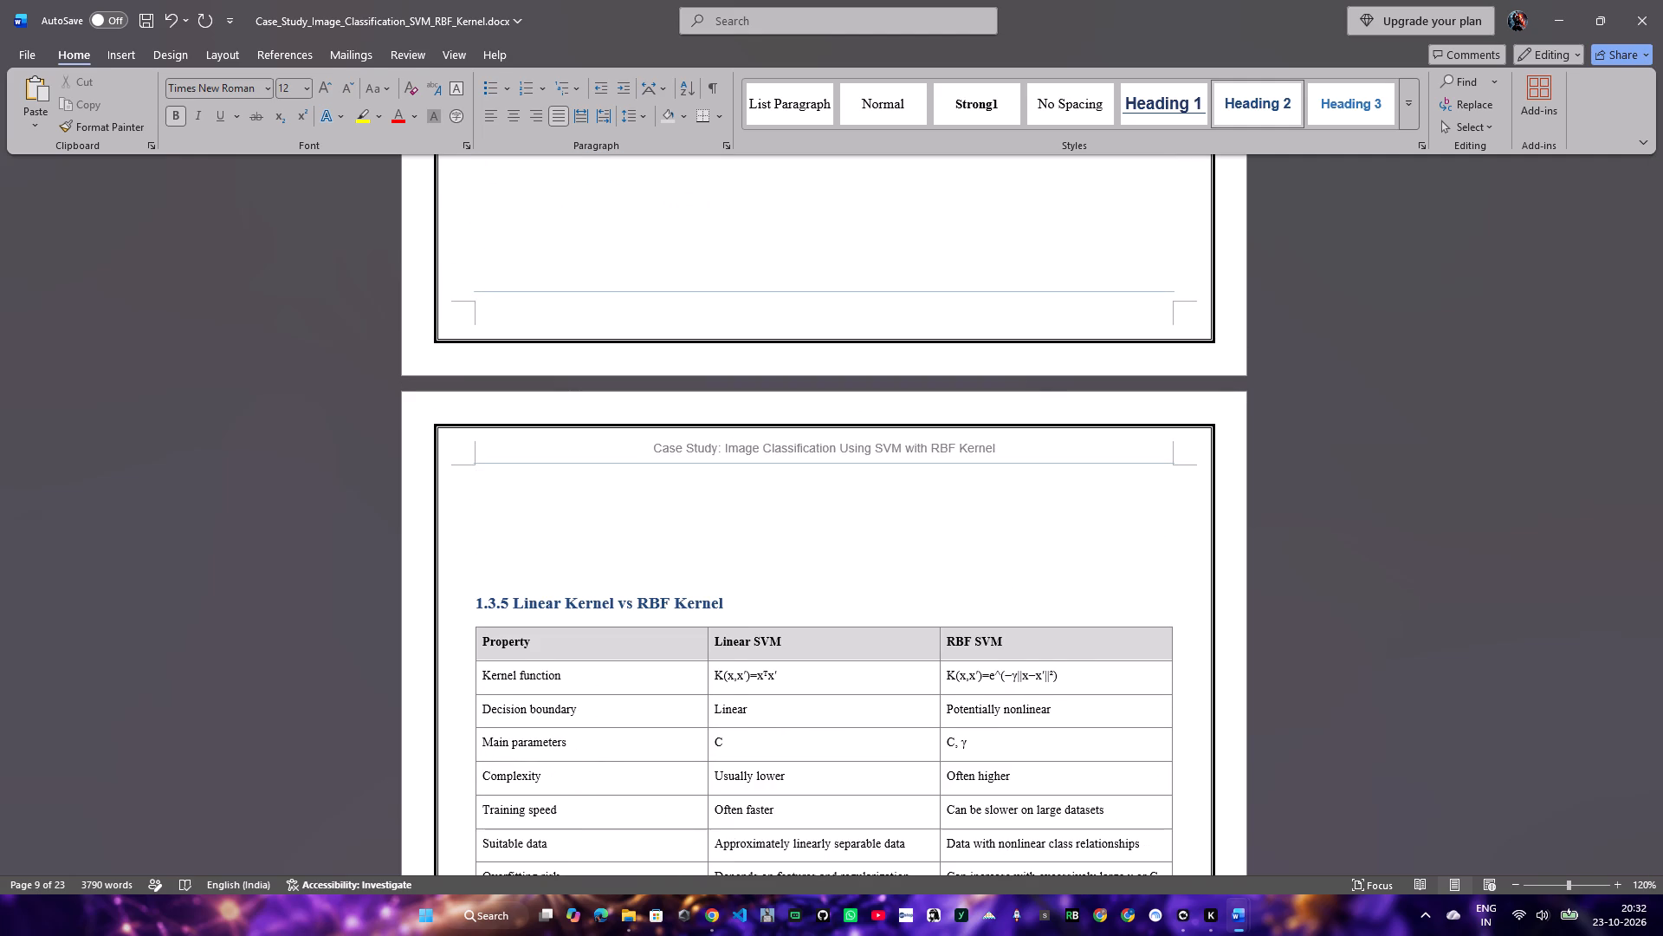
key("Up")
key("BackSpace")
key("BackSpace")
key("BackSpace")
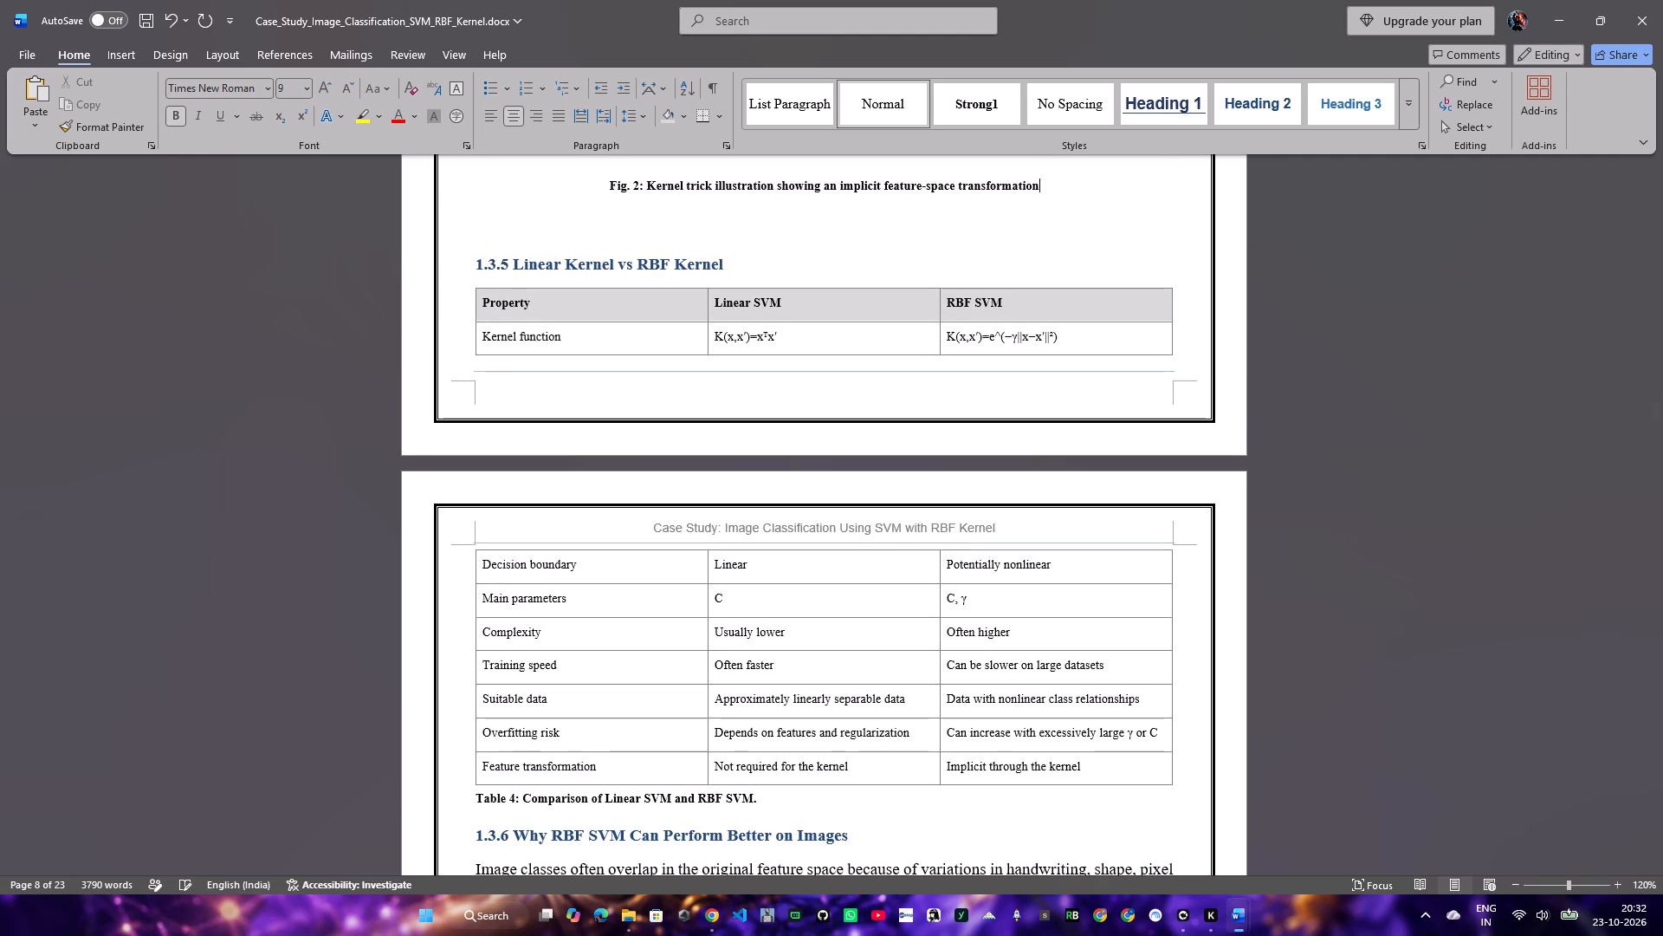
Replace the remaining spacing after the Fig. 2 caption with three blank lines so heading 1.3.5 starts the following page.
key("Return")
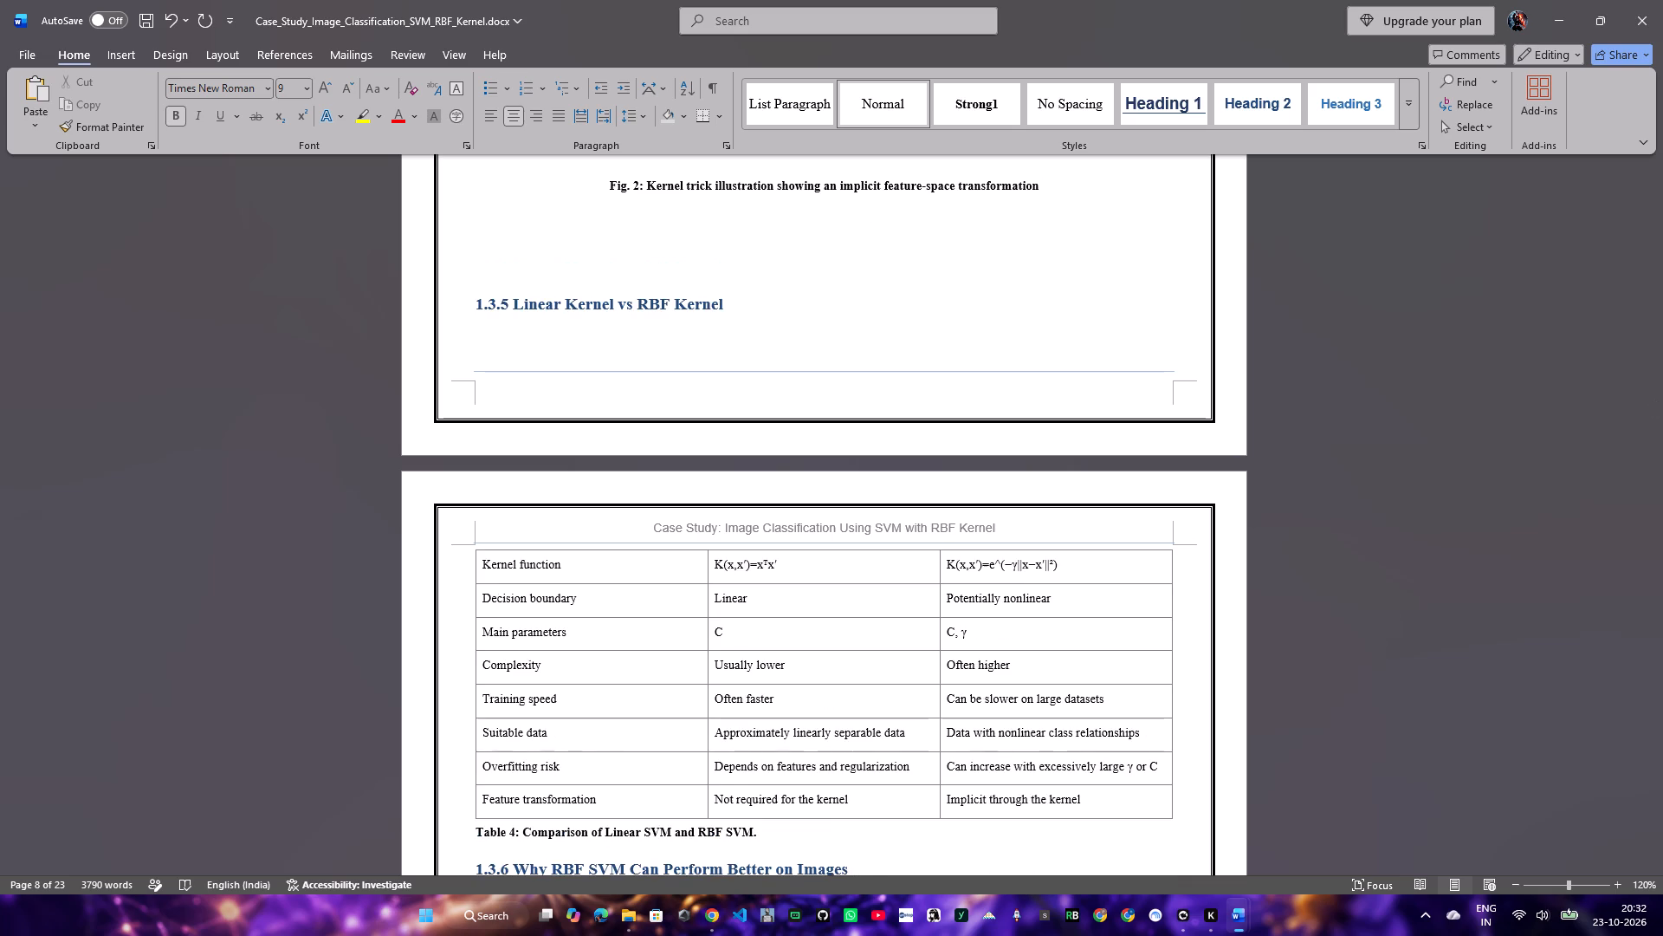
key("Return")
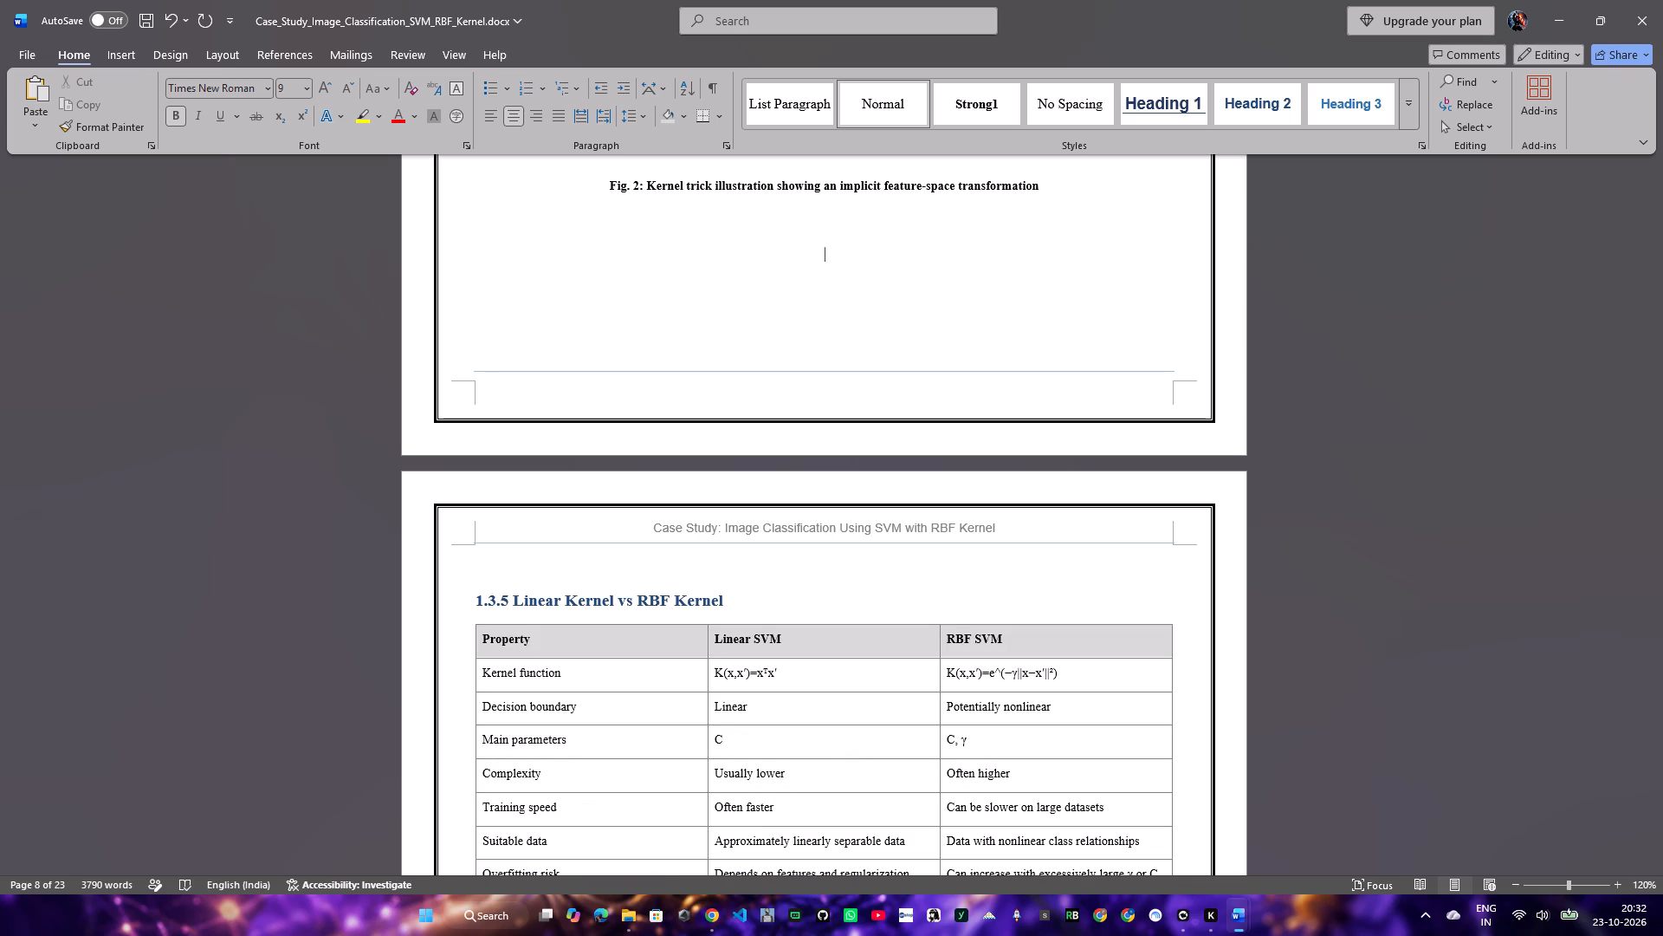
key("Down")
key("BackSpace")
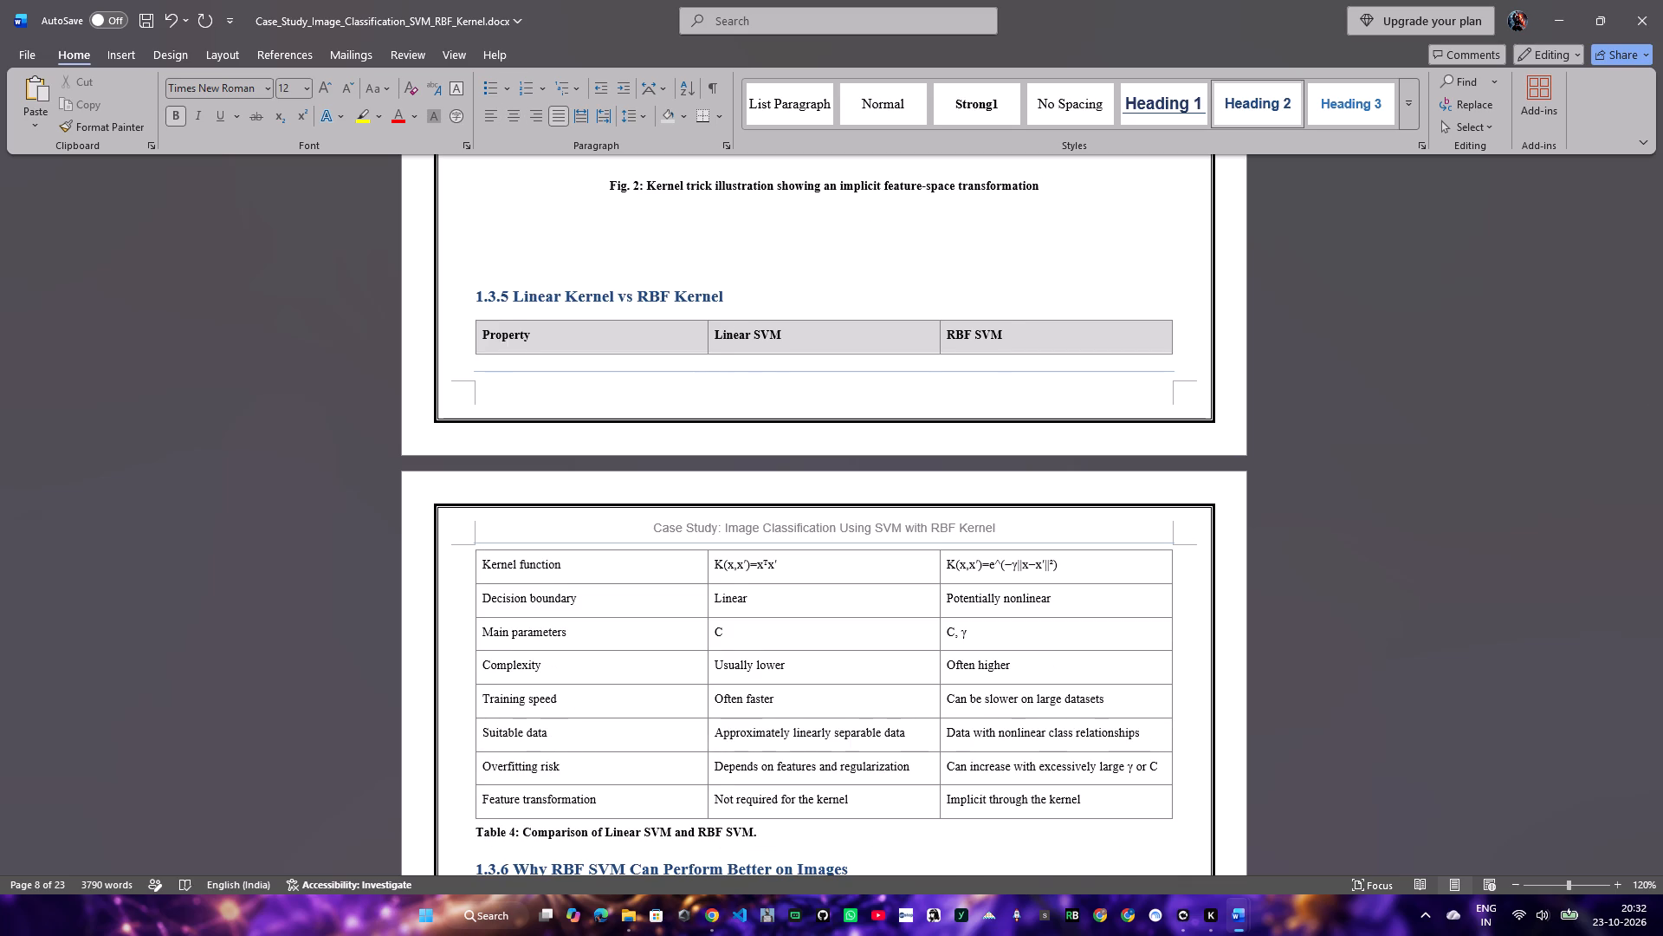
key("BackSpace")
key("BackSpace")
key("Return")
key("Return")
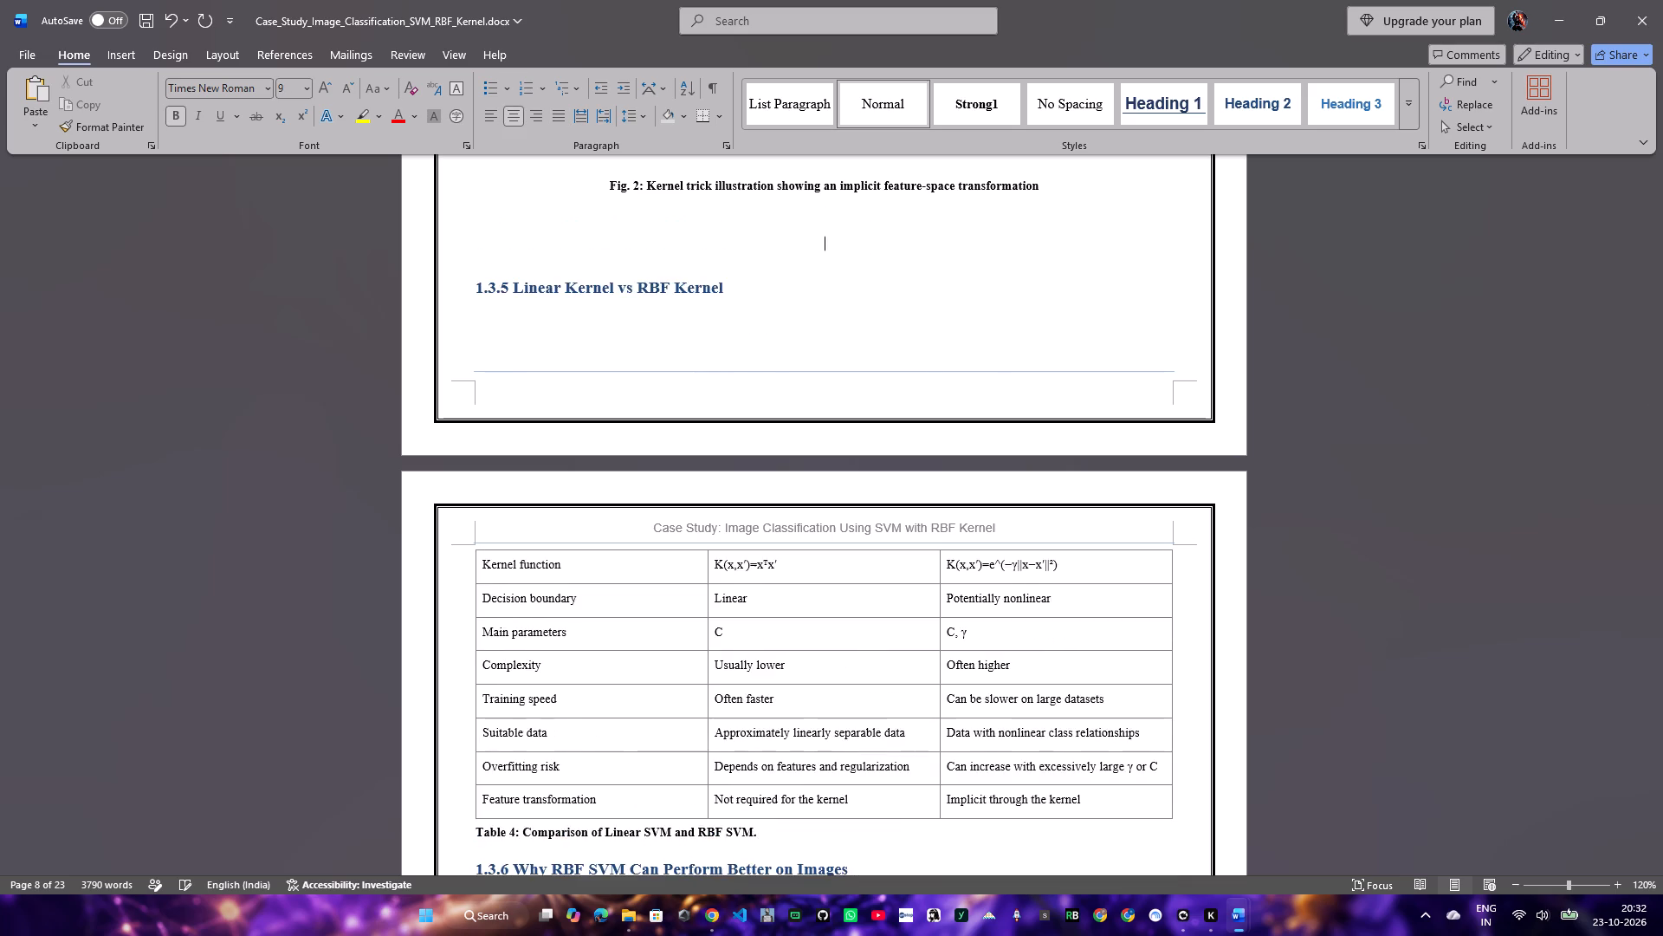
key("Return")
Make the headings "1.4 Real-Life Example / Scenario" and "1.4.1 Scenario Description" bold.
scroll(475, 490, "down", 3)
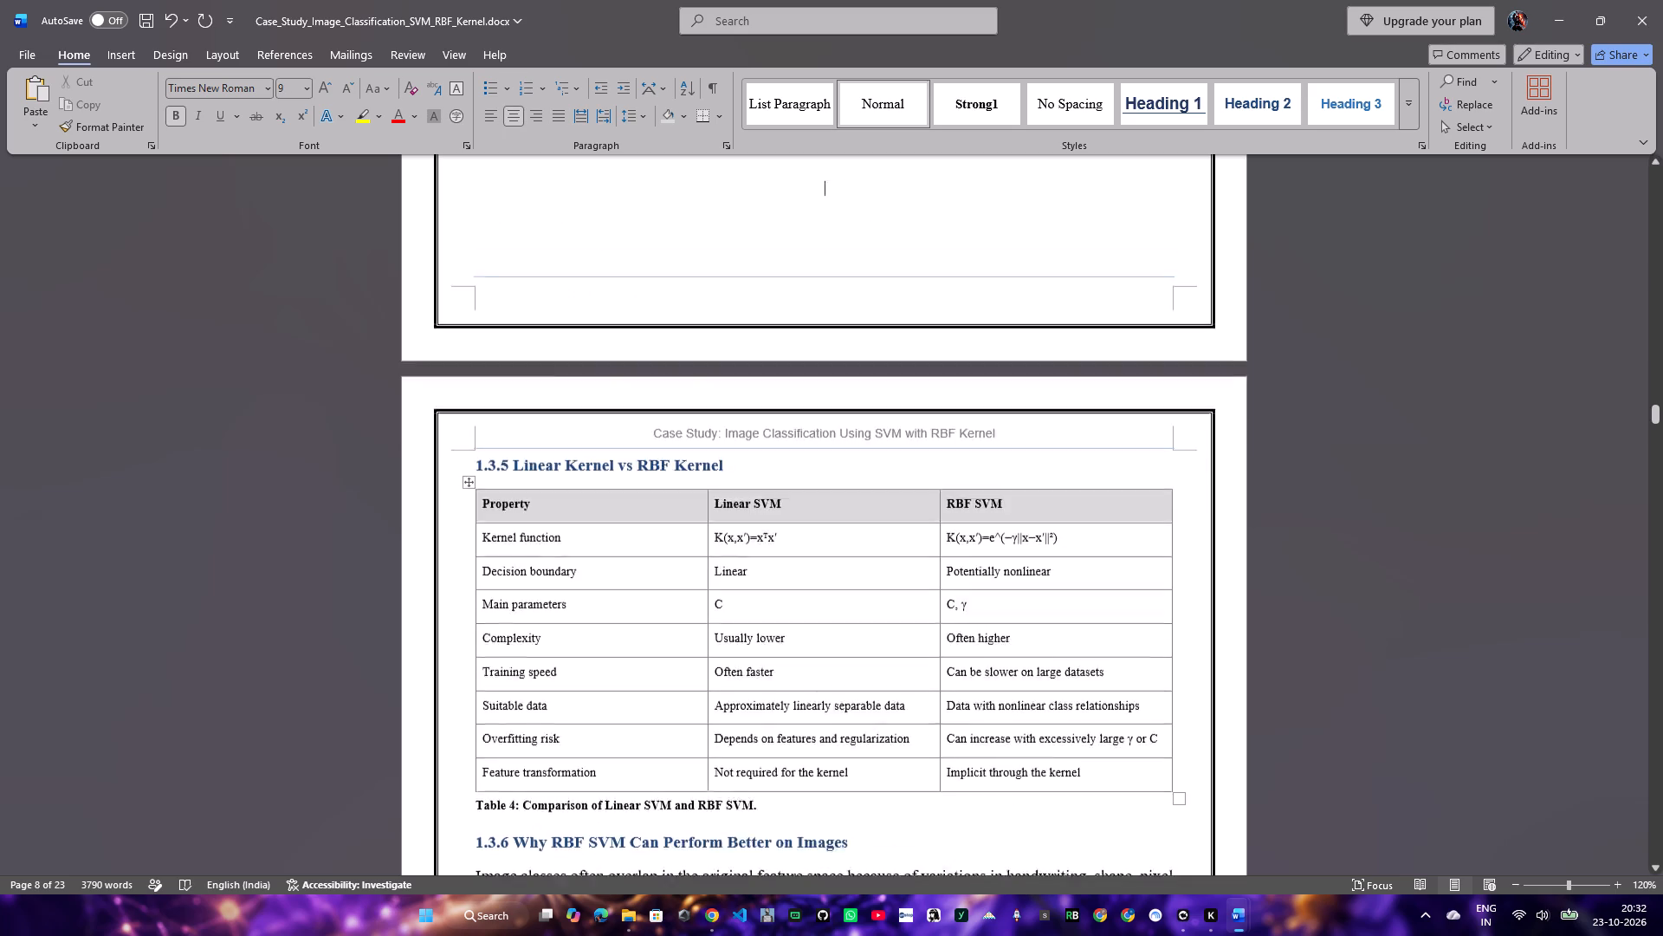
scroll(483, 503, "down", 14)
scroll(711, 538, "up", 5)
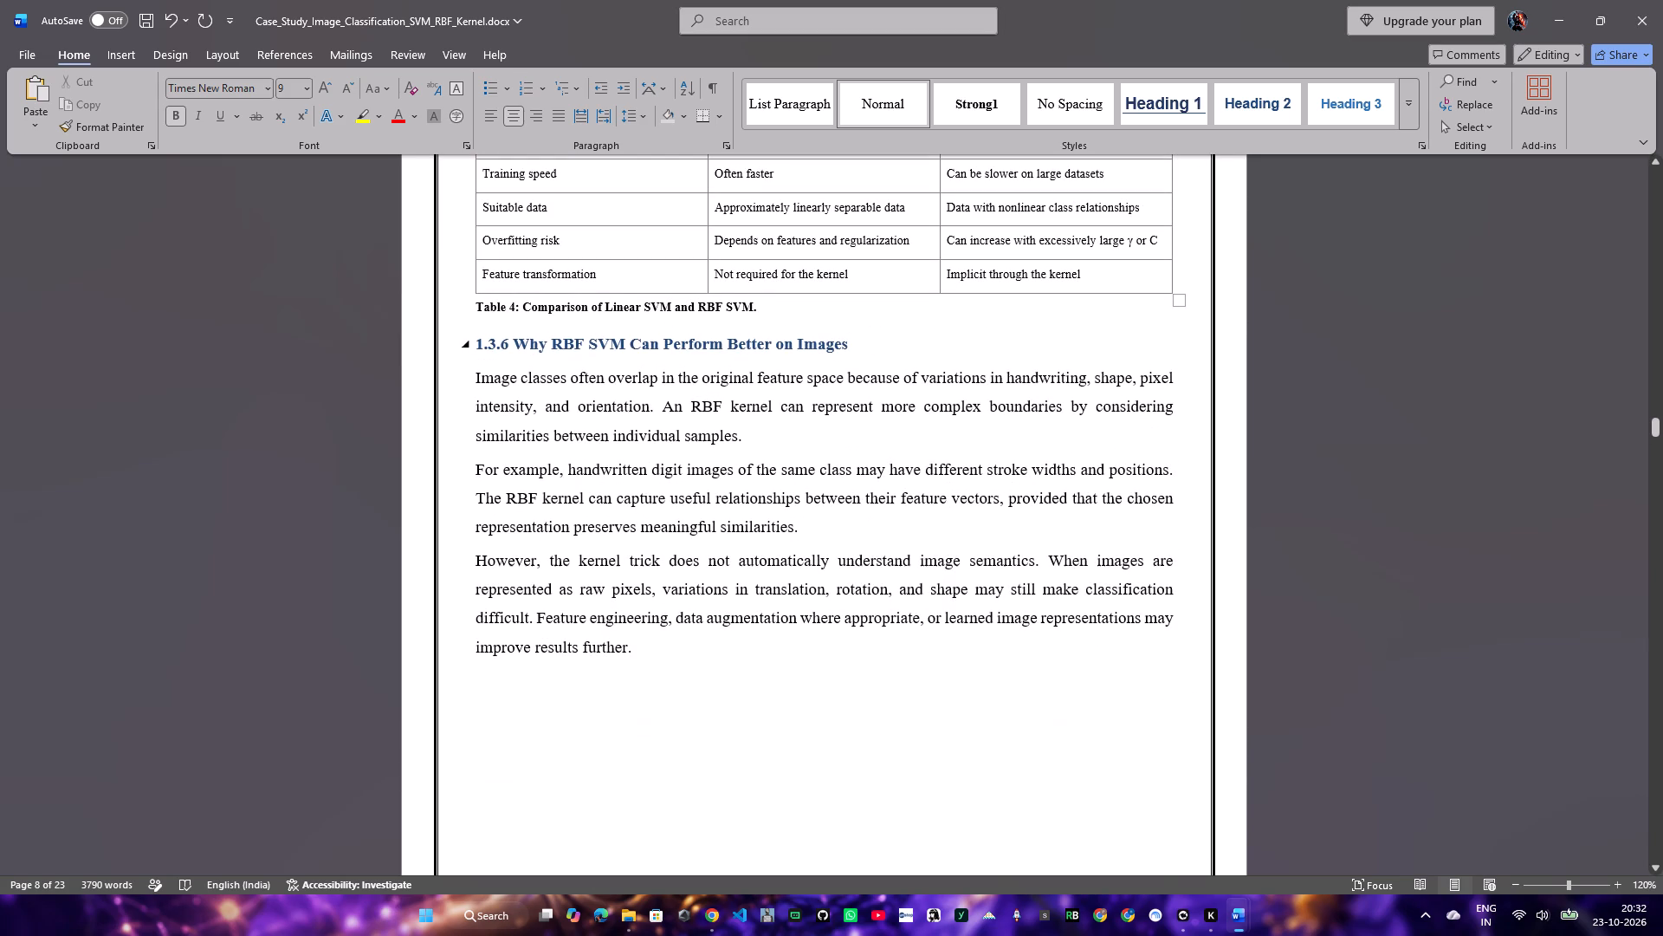
left_click_drag(865, 349, 455, 361)
scroll(649, 587, "down", 11)
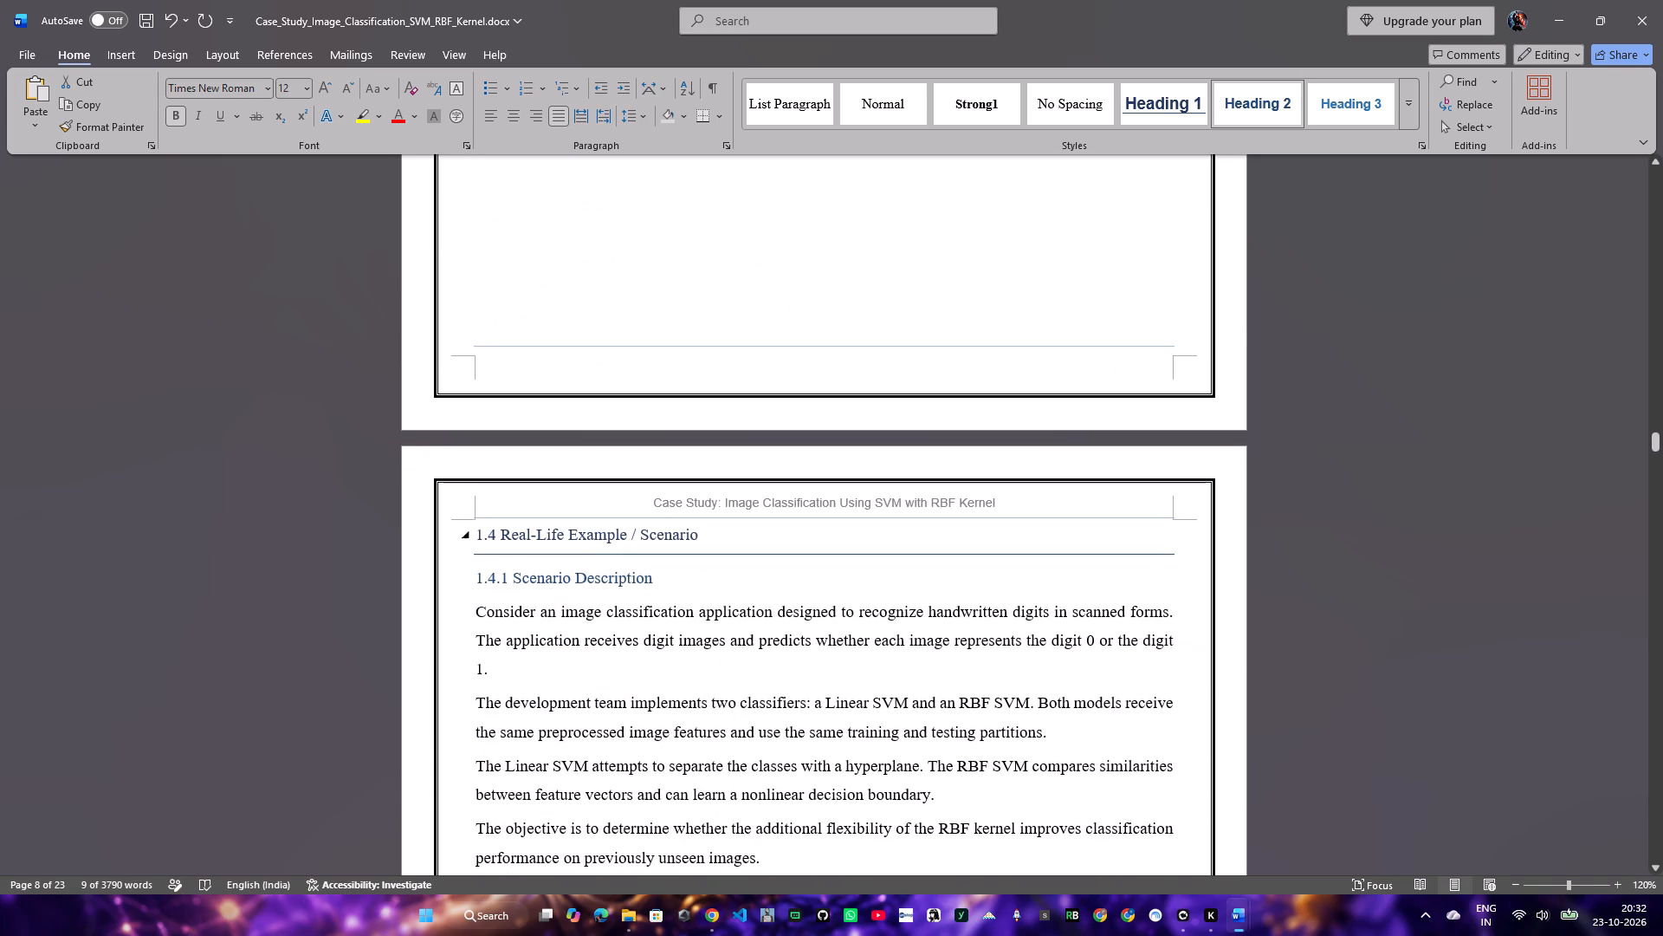
left_click(705, 536)
left_click_drag(675, 582, 461, 544)
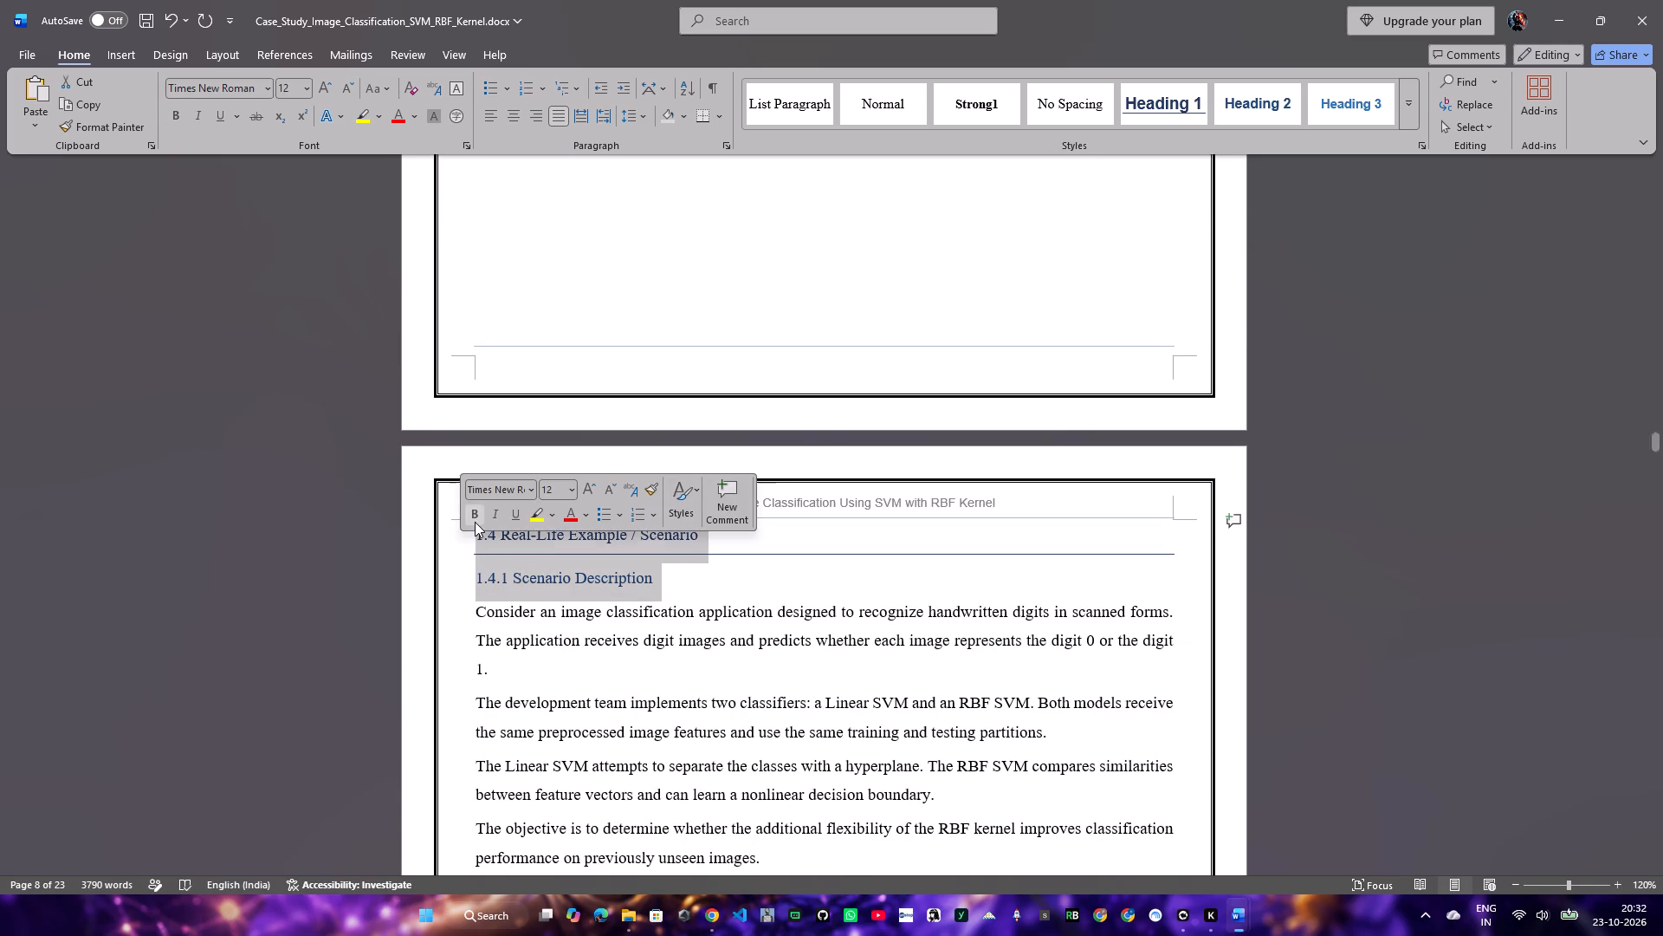
left_click(475, 522)
left_click(625, 610)
Make the heading "1.4.2 Sample Image Classification Data" bold.
scroll(625, 618, "down", 11)
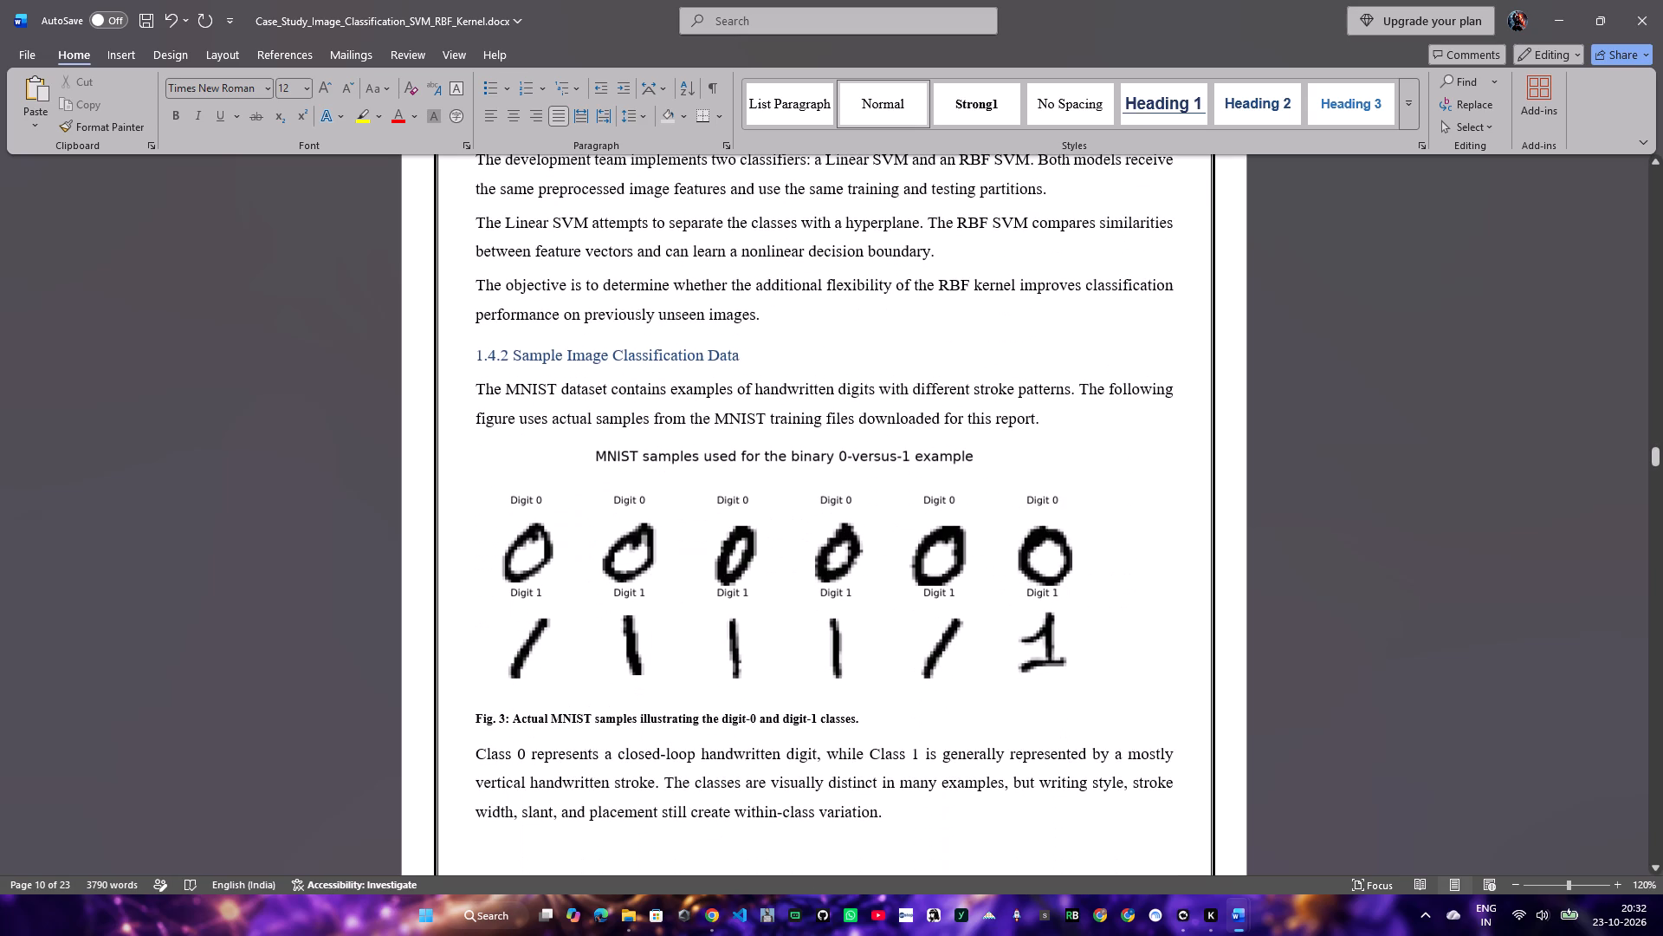
left_click_drag(747, 358, 456, 355)
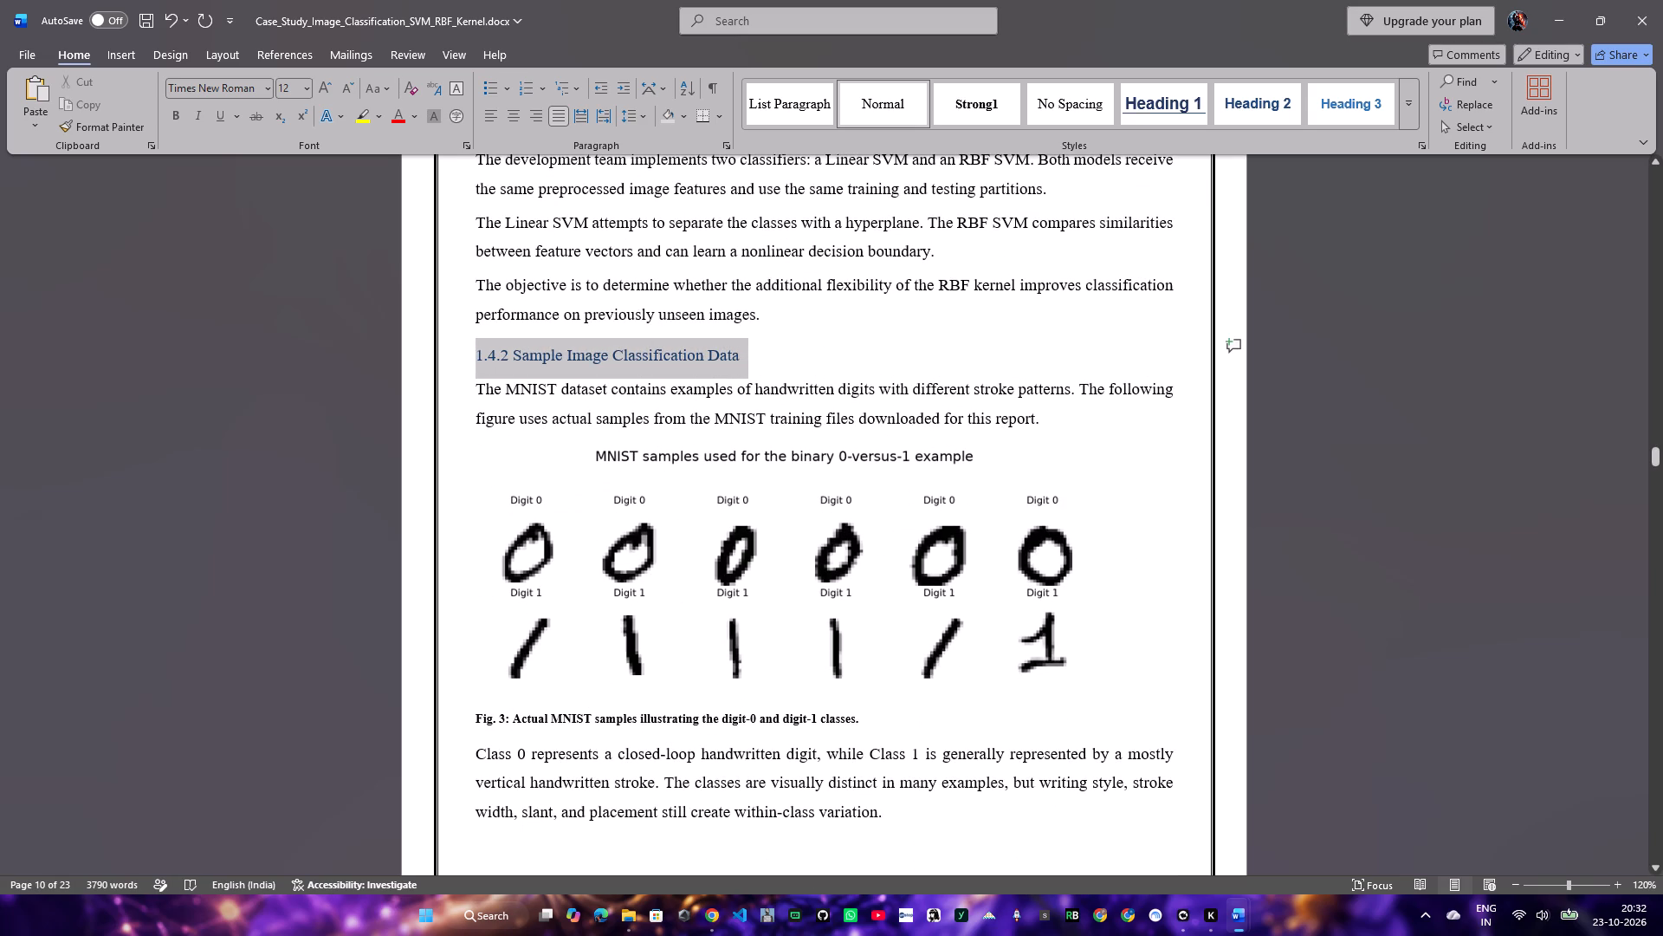
left_click_drag(456, 355, 455, 356)
left_click(468, 331)
Center the MNIST digit samples figure and its "Fig. 3" caption on the page.
left_click_drag(754, 513, 755, 544)
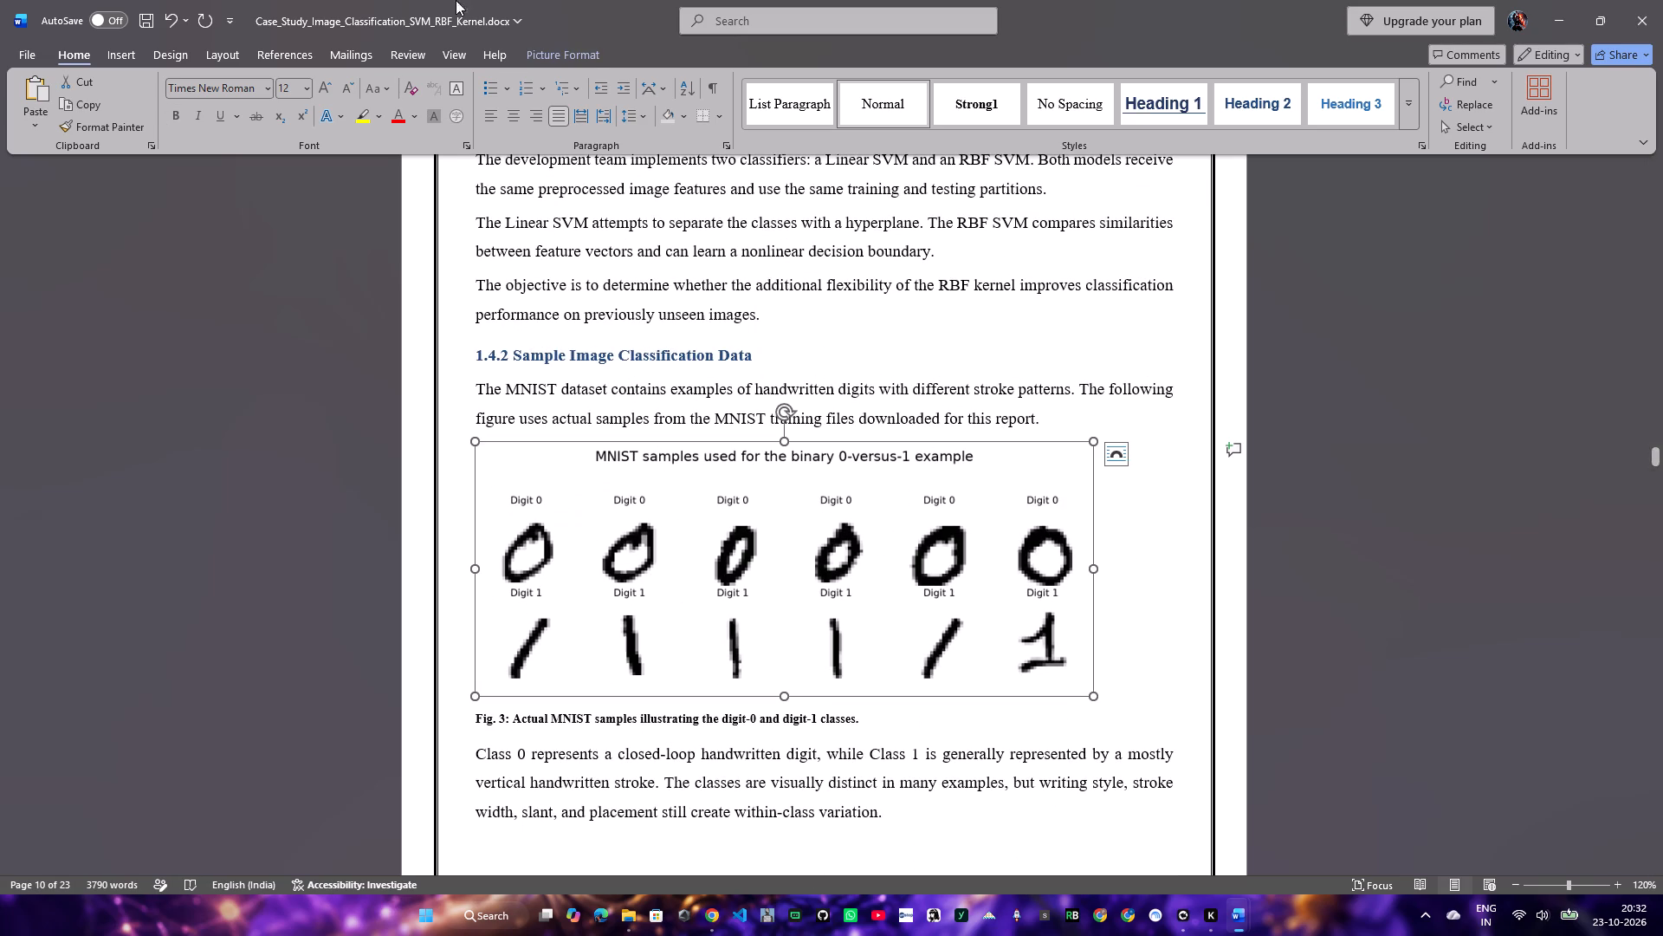
left_click(516, 124)
scroll(640, 618, "down", 2)
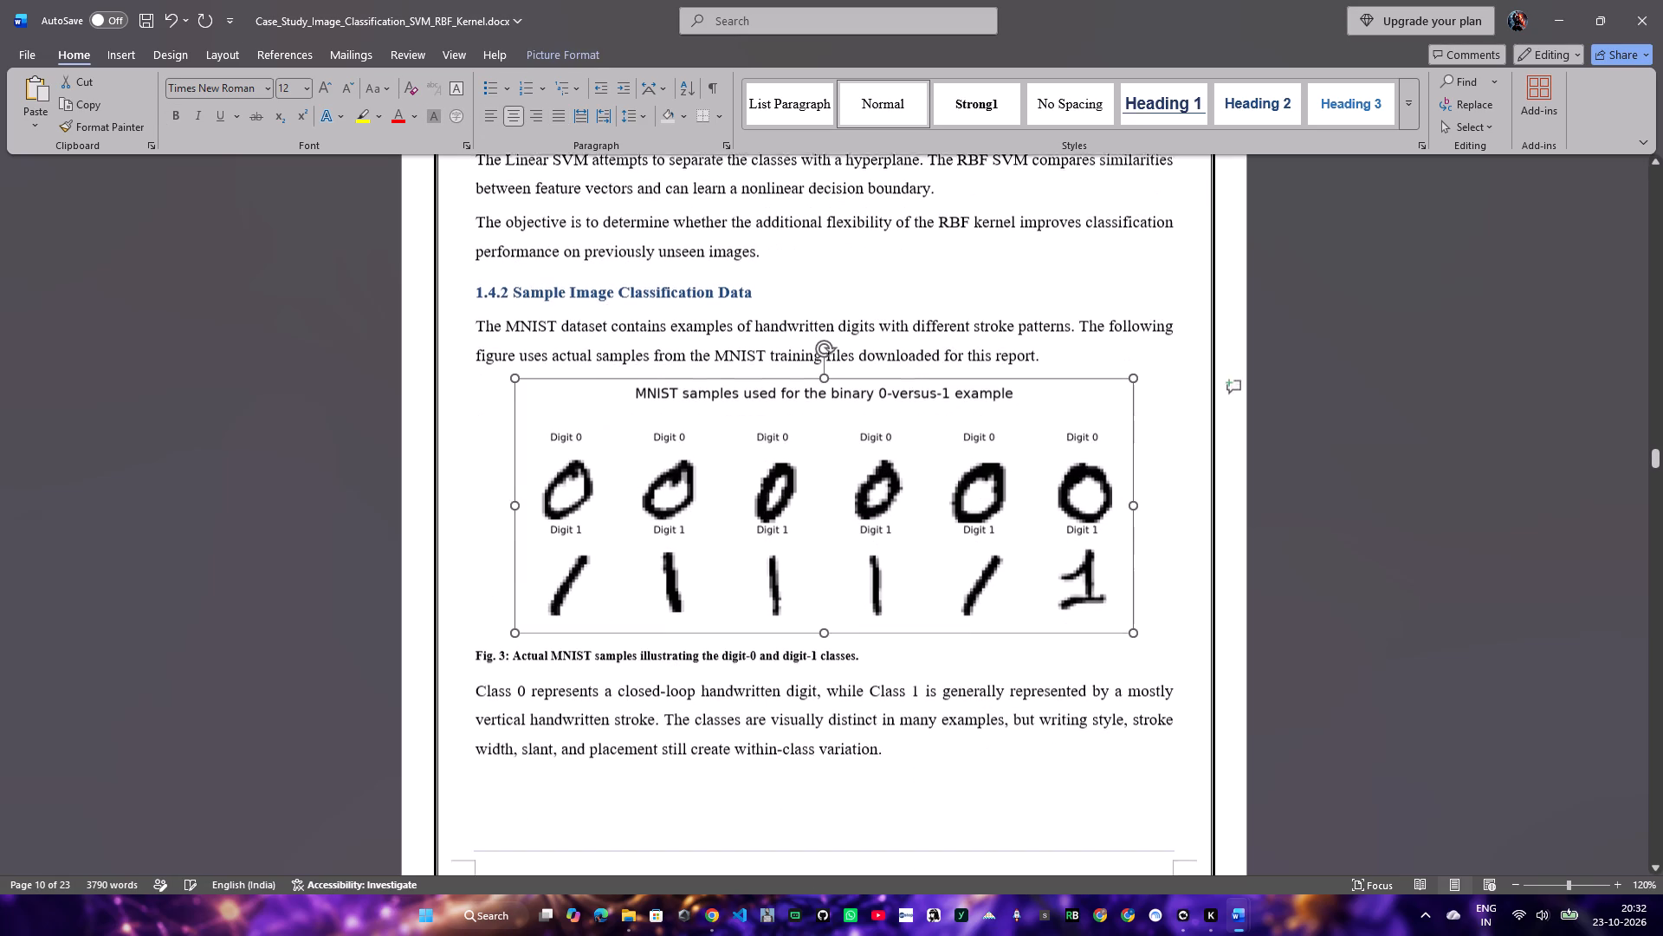
left_click(626, 614)
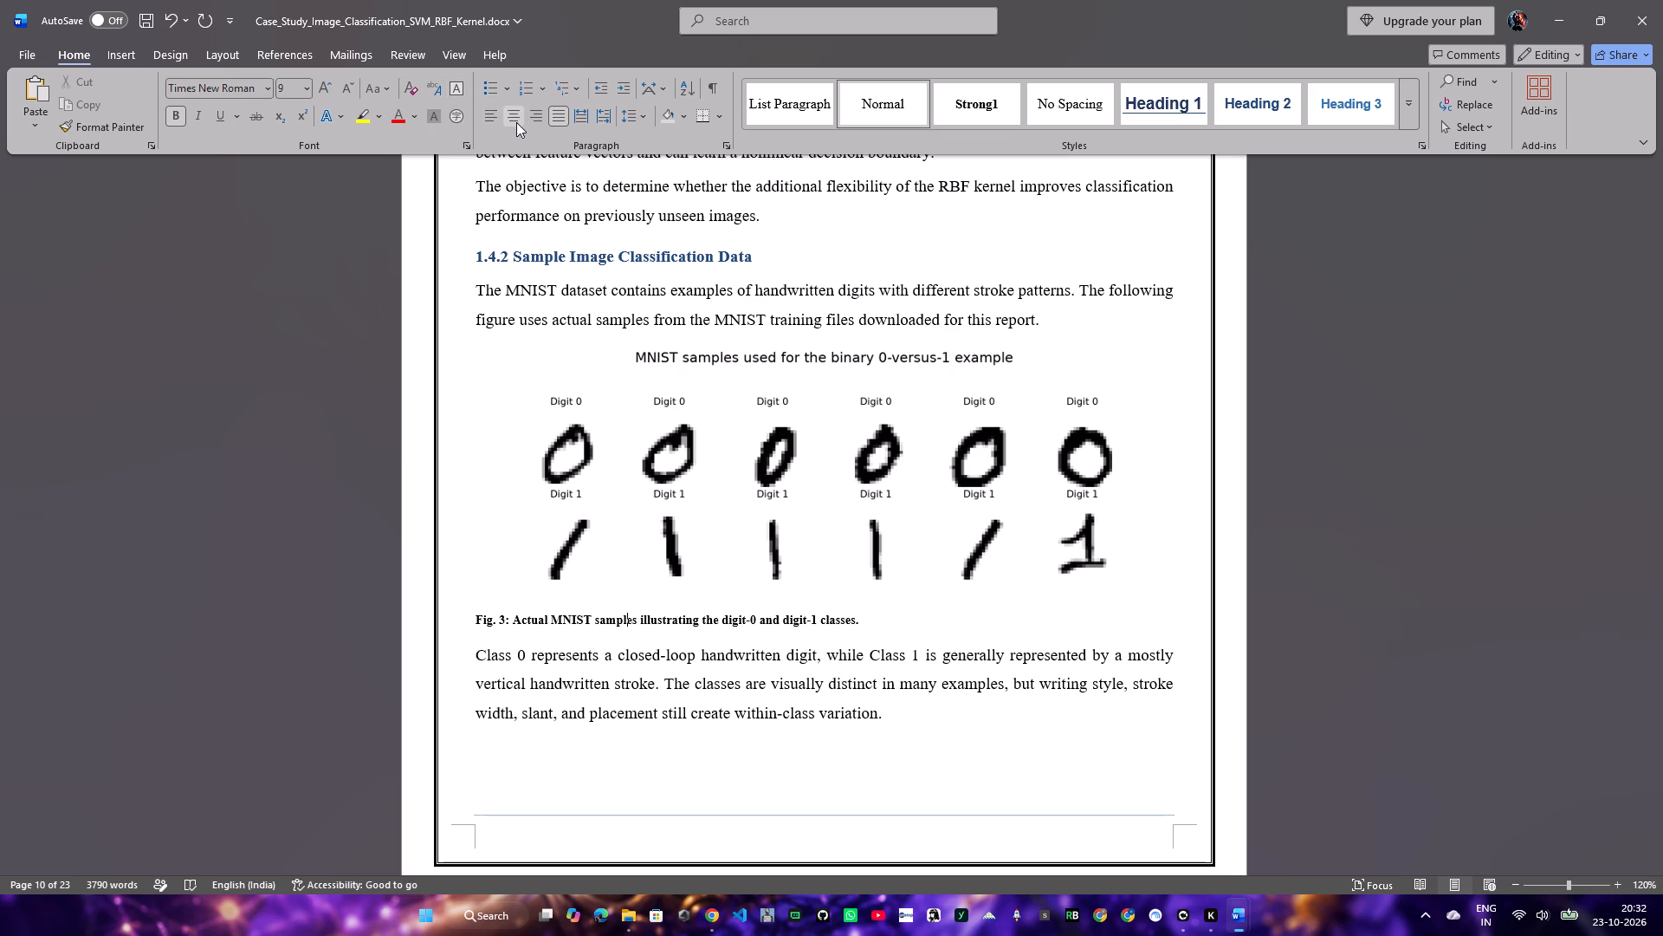
left_click(516, 122)
Make the heading "1.4.3 Data Preprocessing" bold.
scroll(754, 495, "down", 10)
left_click_drag(673, 509, 438, 515)
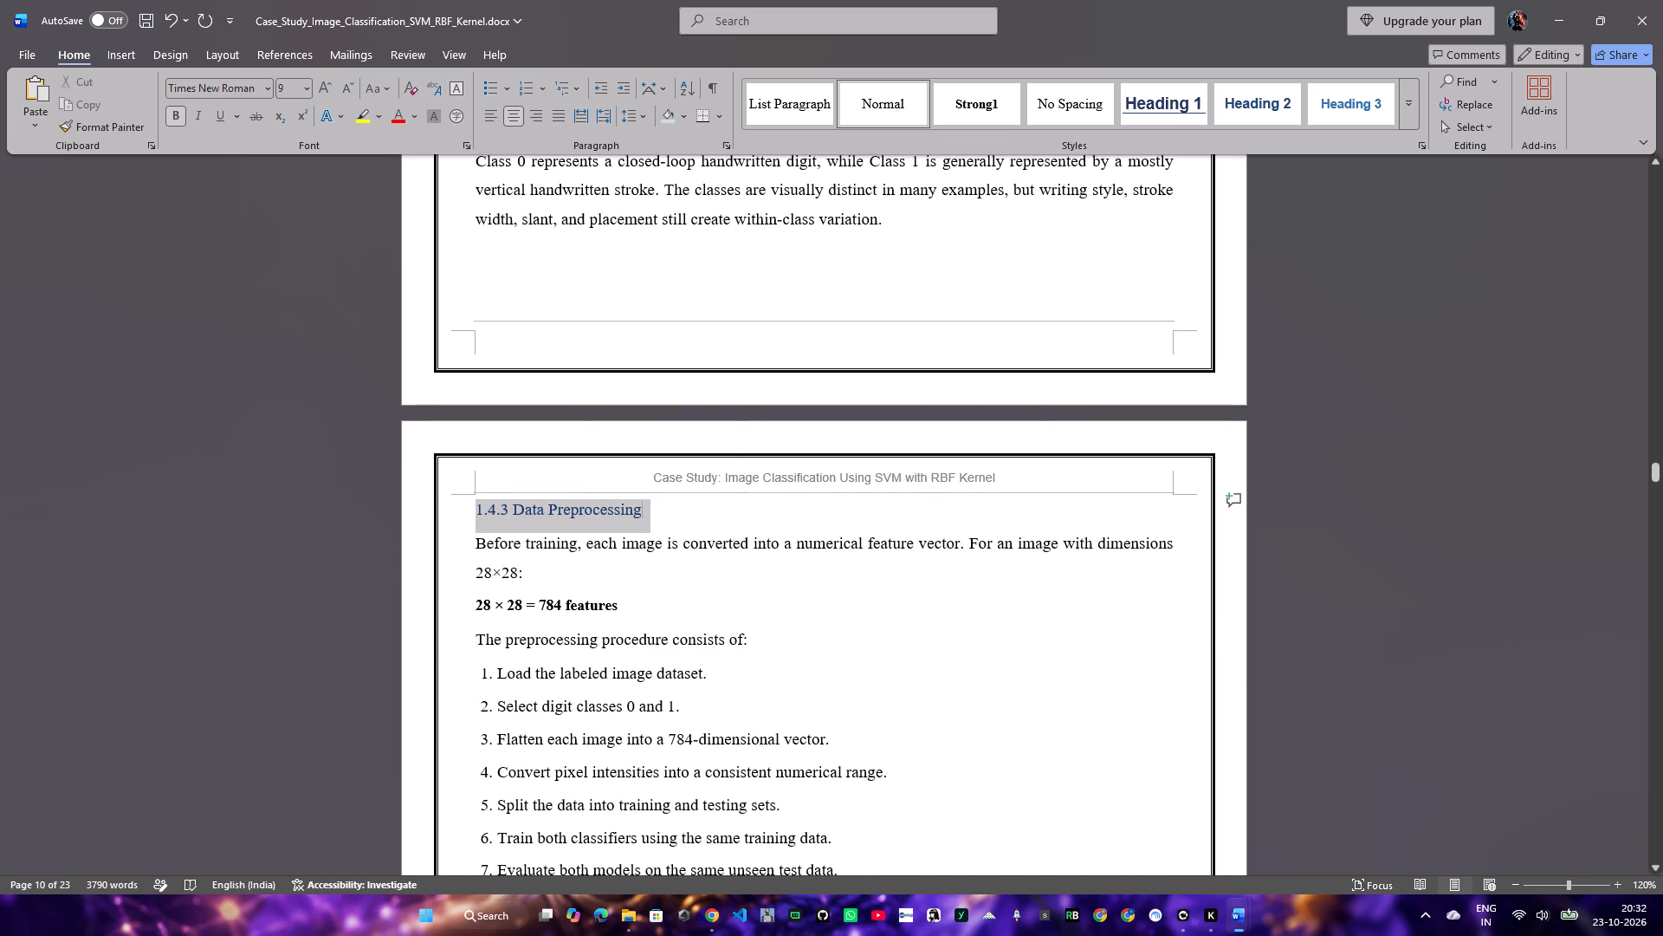
left_click_drag(438, 515, 434, 515)
left_click(450, 480)
left_click(655, 601)
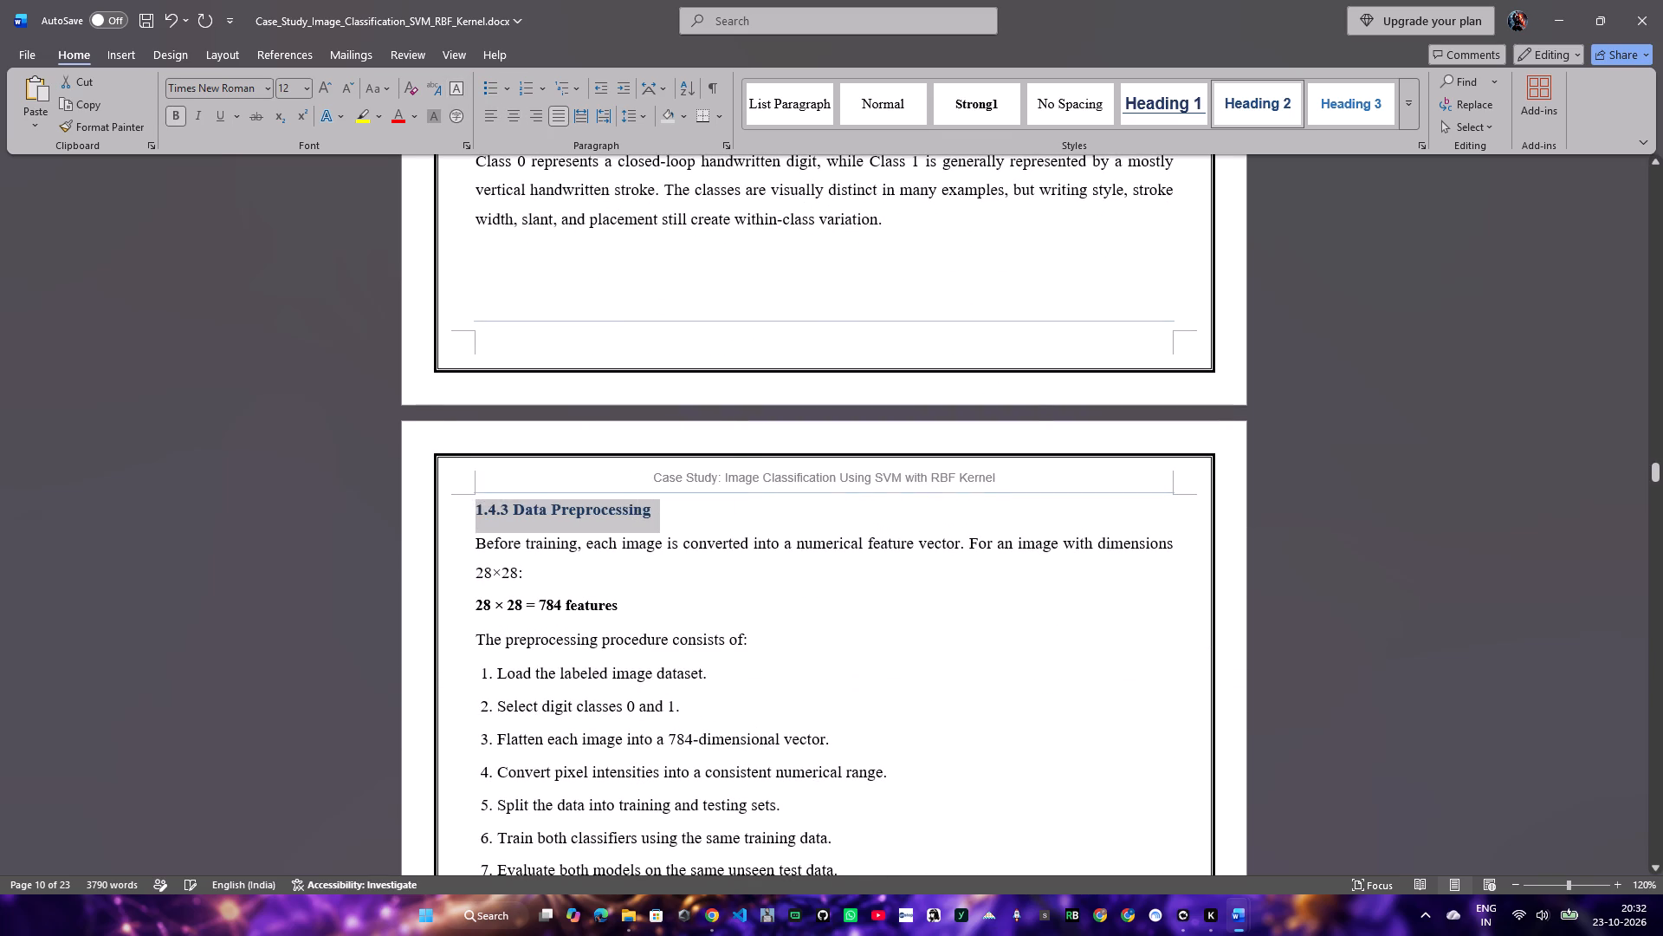
scroll(652, 597, "down", 20)
scroll(652, 597, "down", 5)
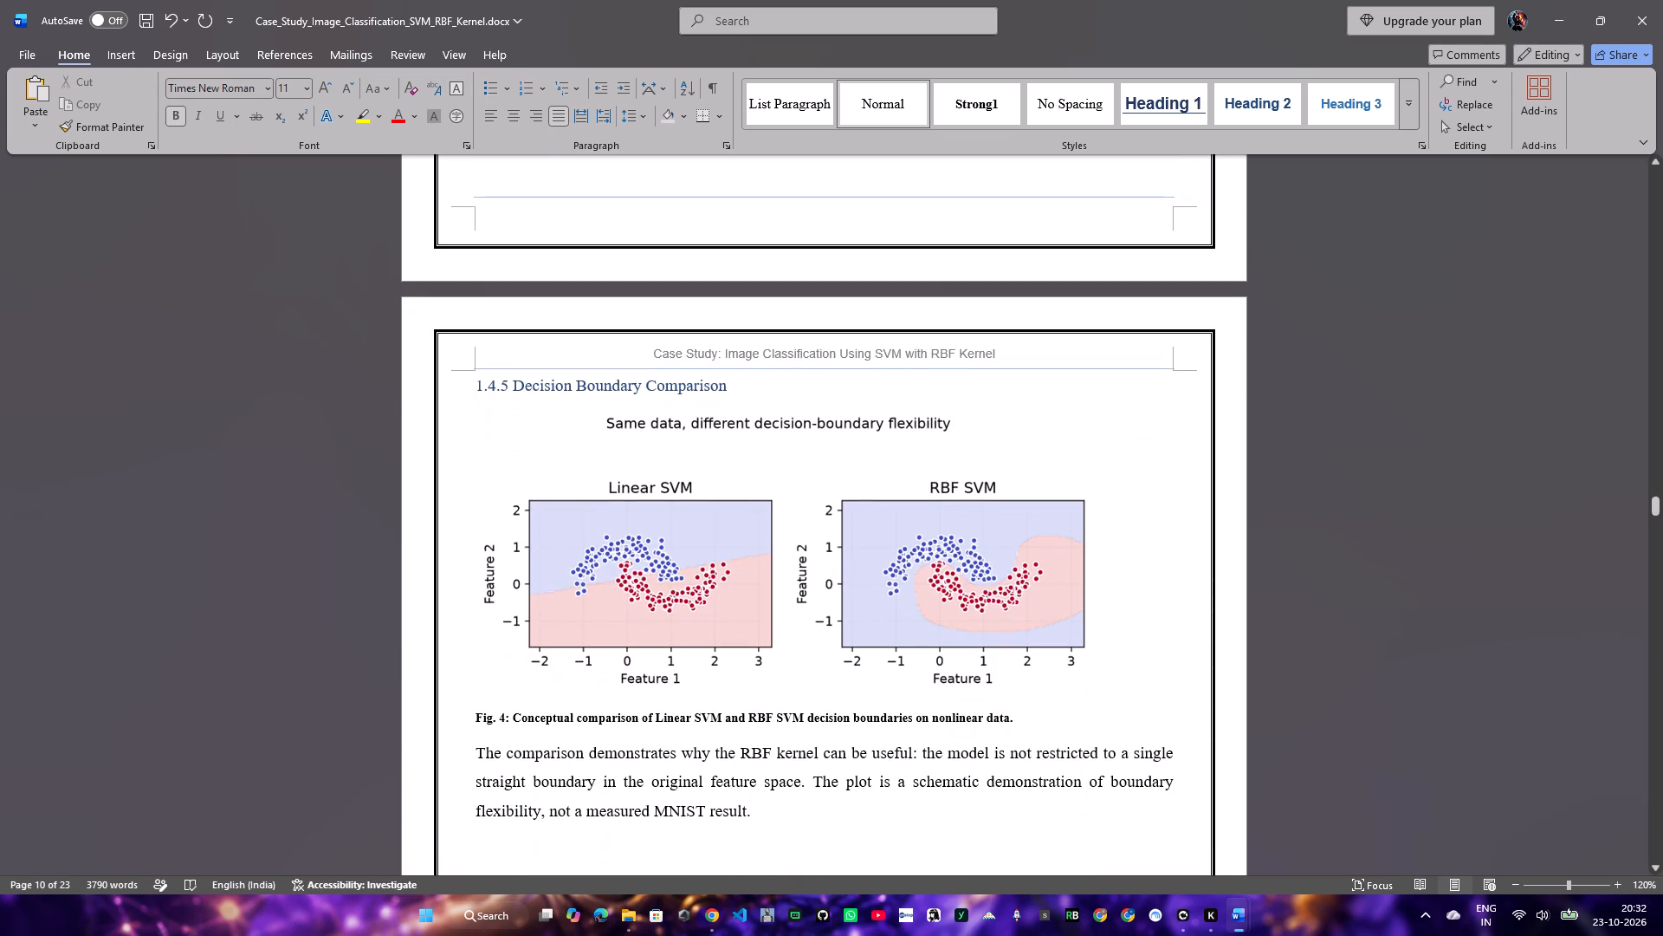
Make the heading "1.4.5 Decision Boundary Comparison" bold.
left_click_drag(747, 386, 424, 393)
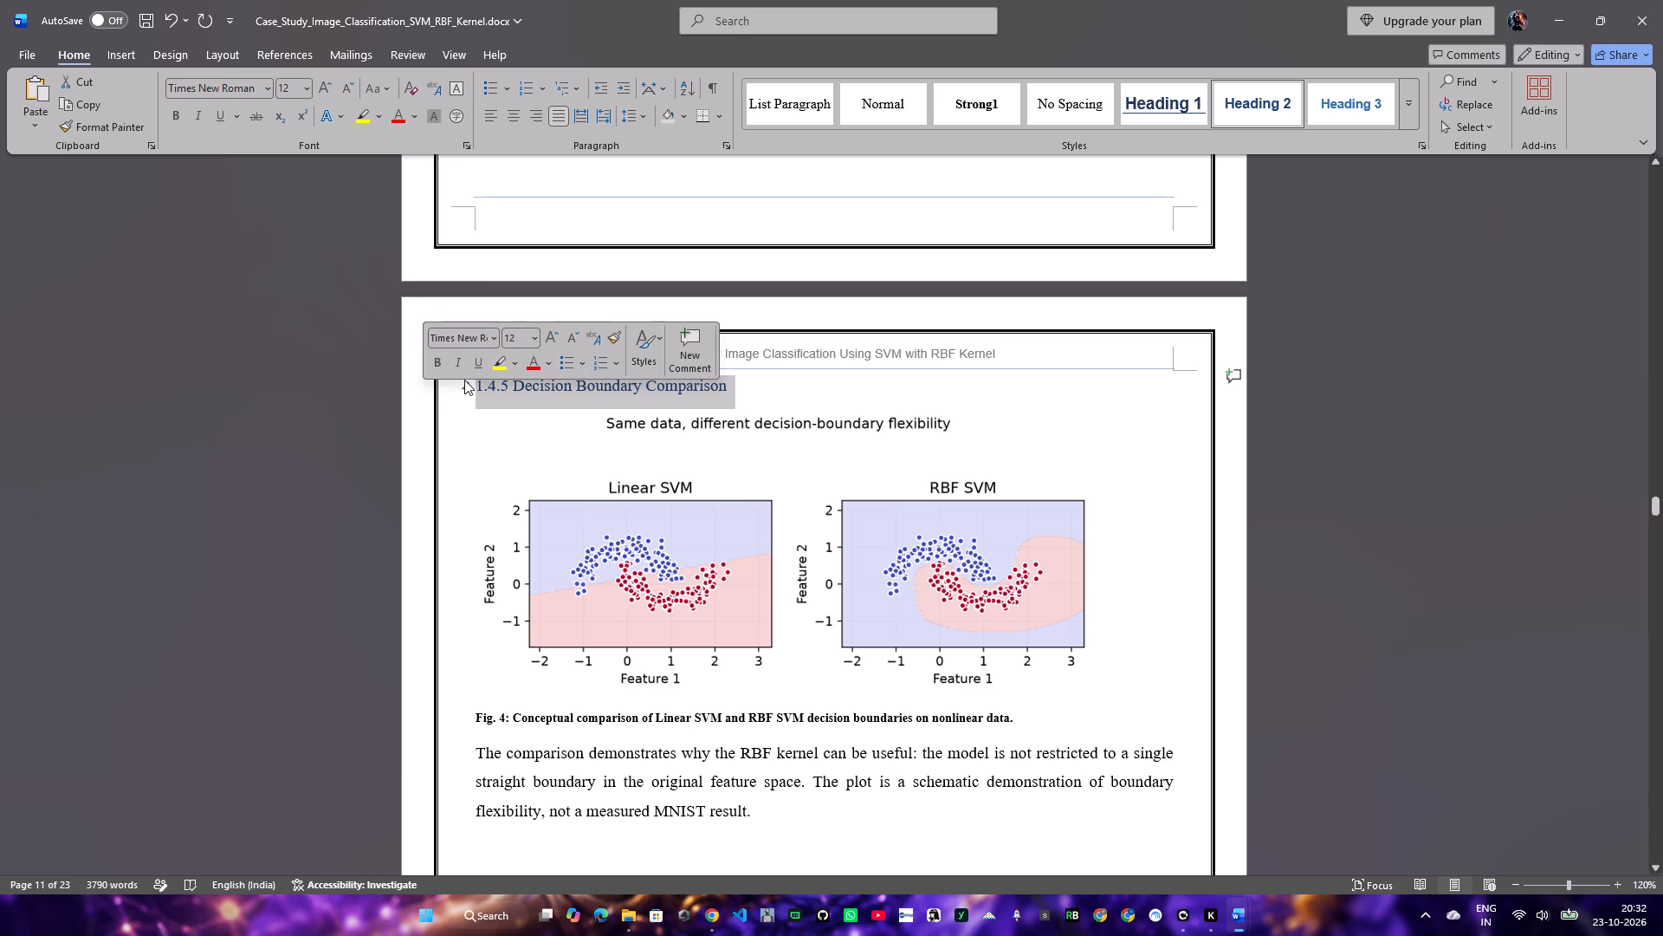
left_click(441, 366)
Center the Linear SVM versus RBF SVM decision-boundary figure and its "Fig. 4" caption on the page.
left_click(760, 553)
scroll(759, 581, "down", 5)
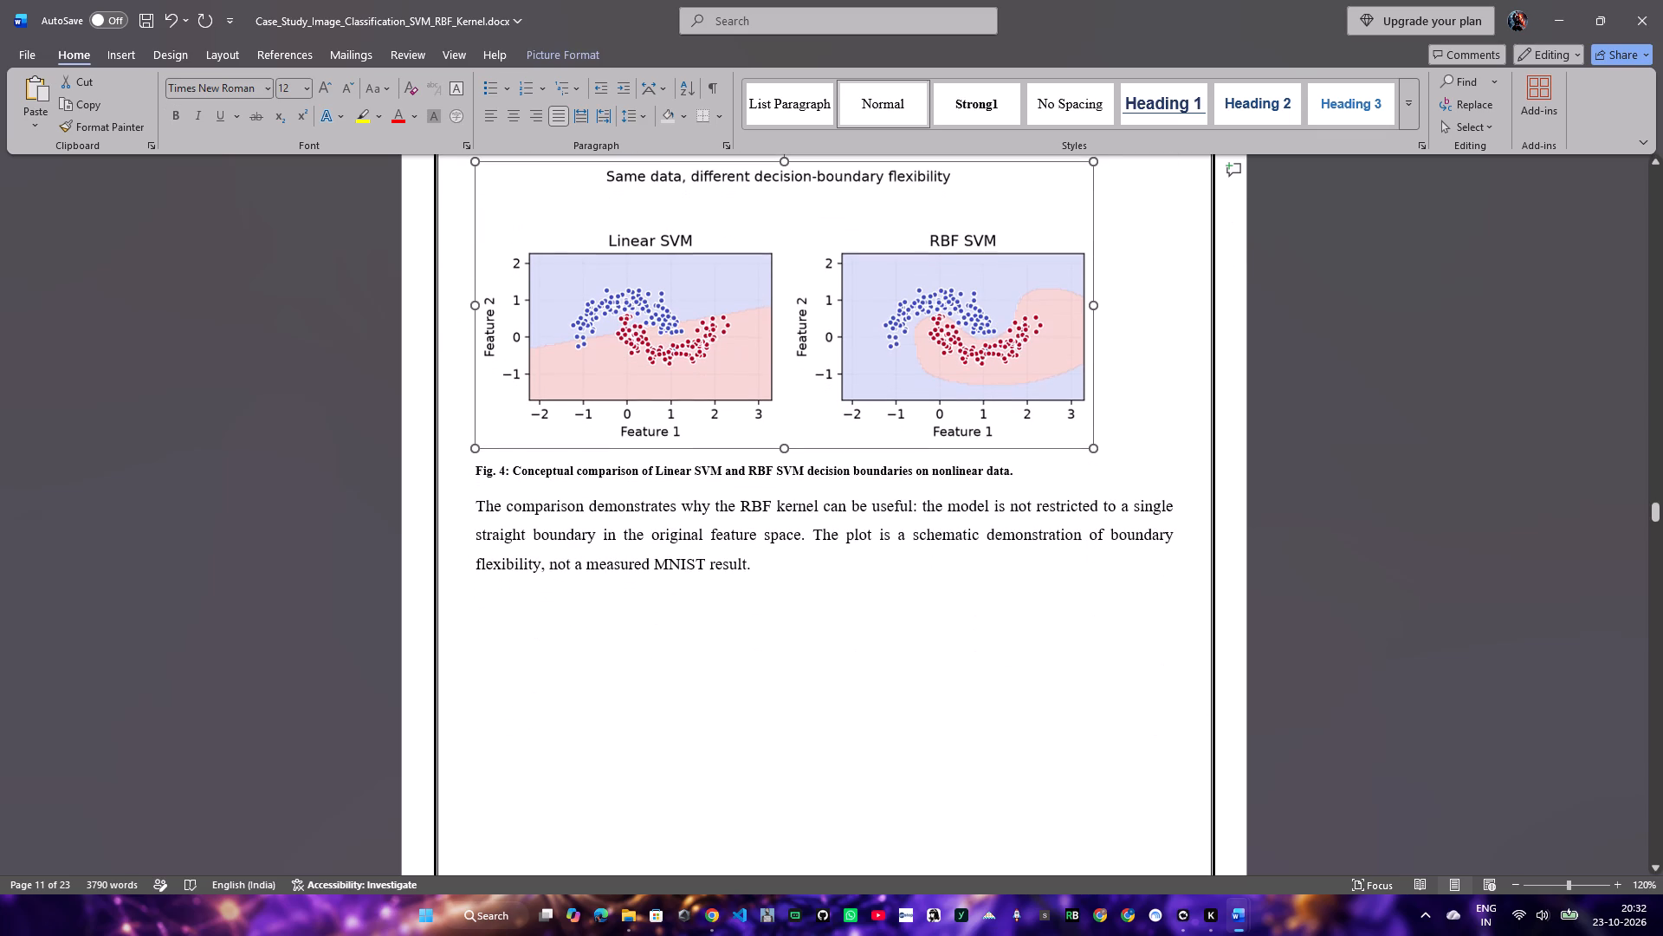
left_click(506, 114)
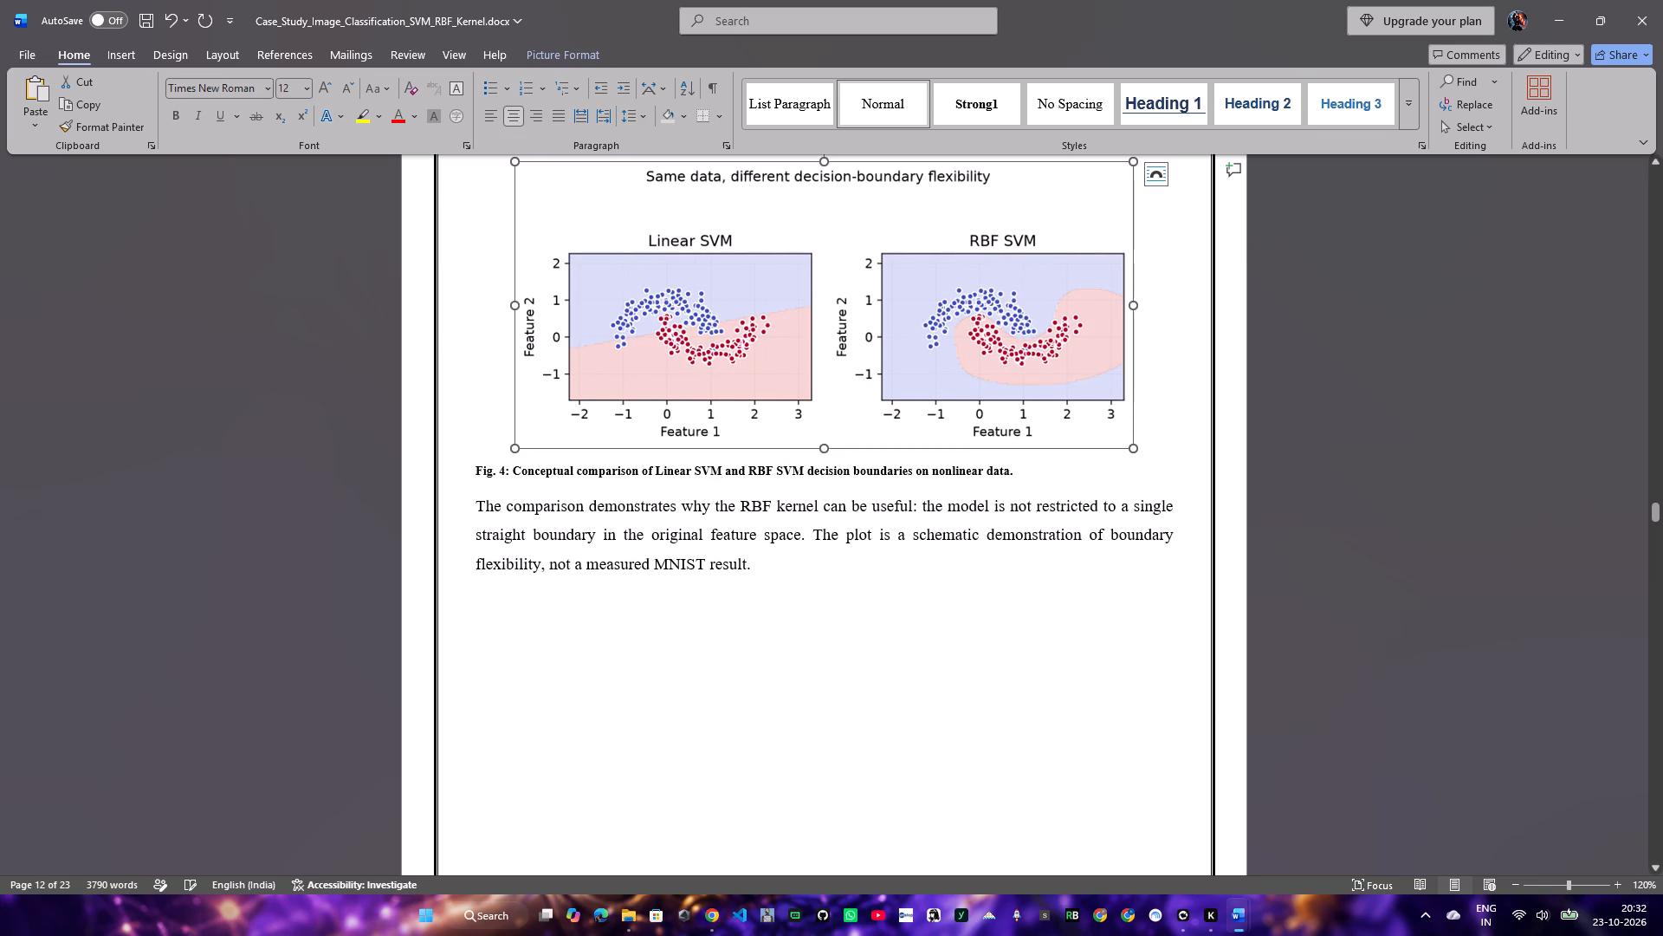
scroll(695, 491, "down", 1)
left_click(652, 418)
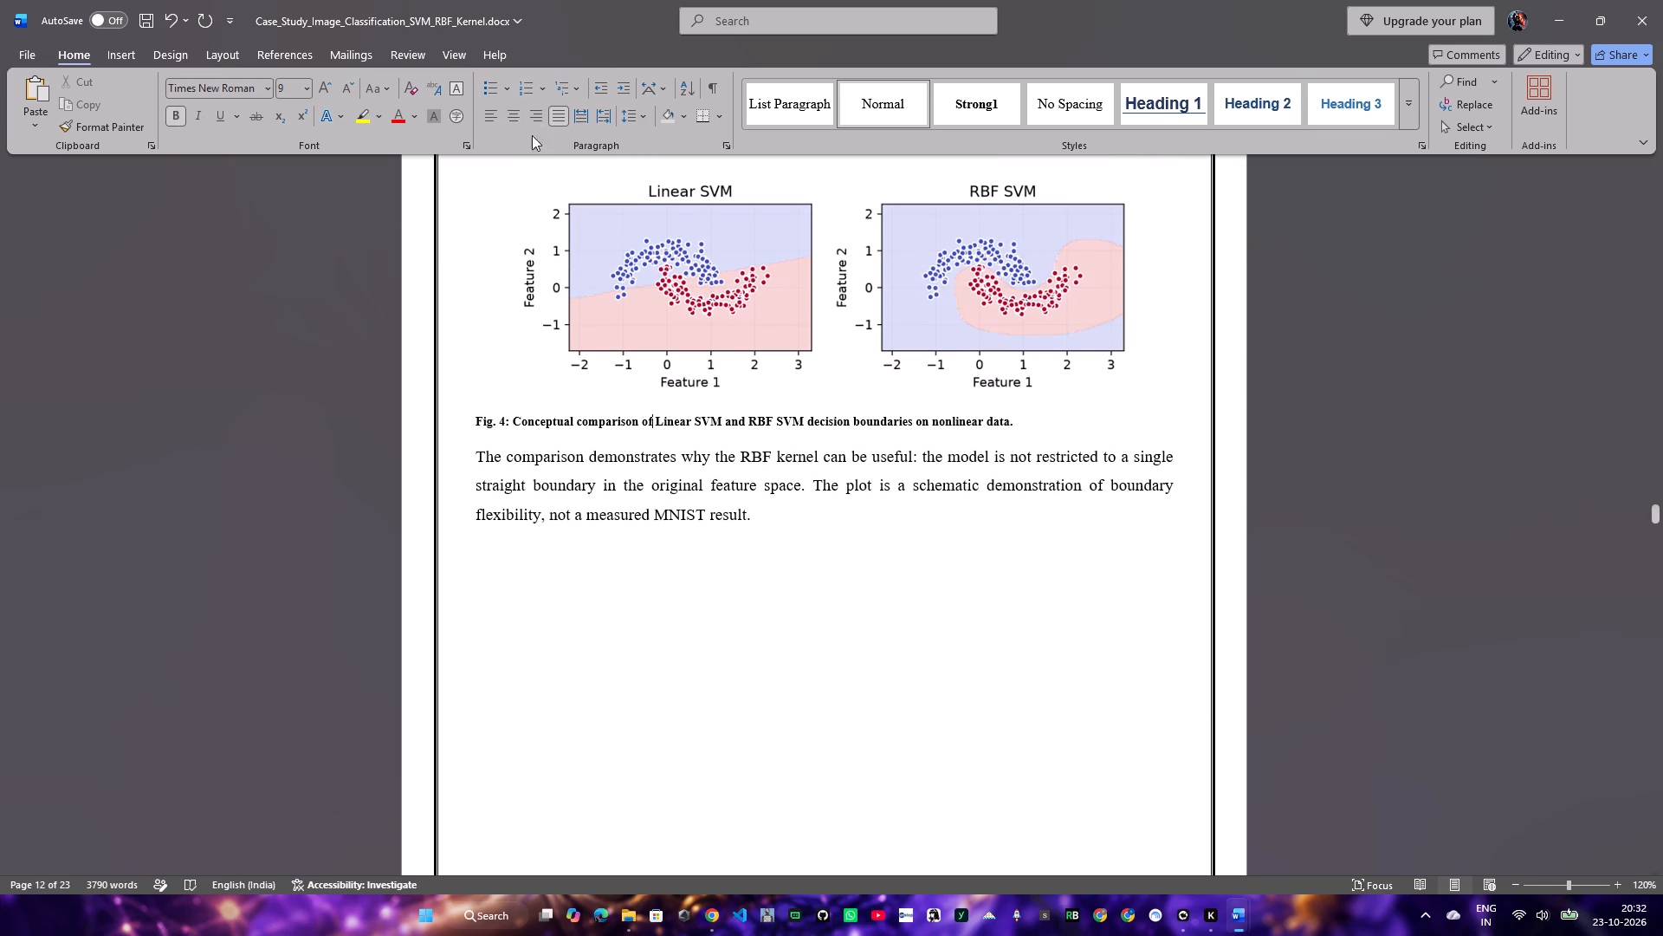
left_click(517, 127)
left_click(517, 122)
Make the headings "2. Challenges" and "2.1 Nonlinear Image Patterns" bold.
scroll(914, 530, "down", 5)
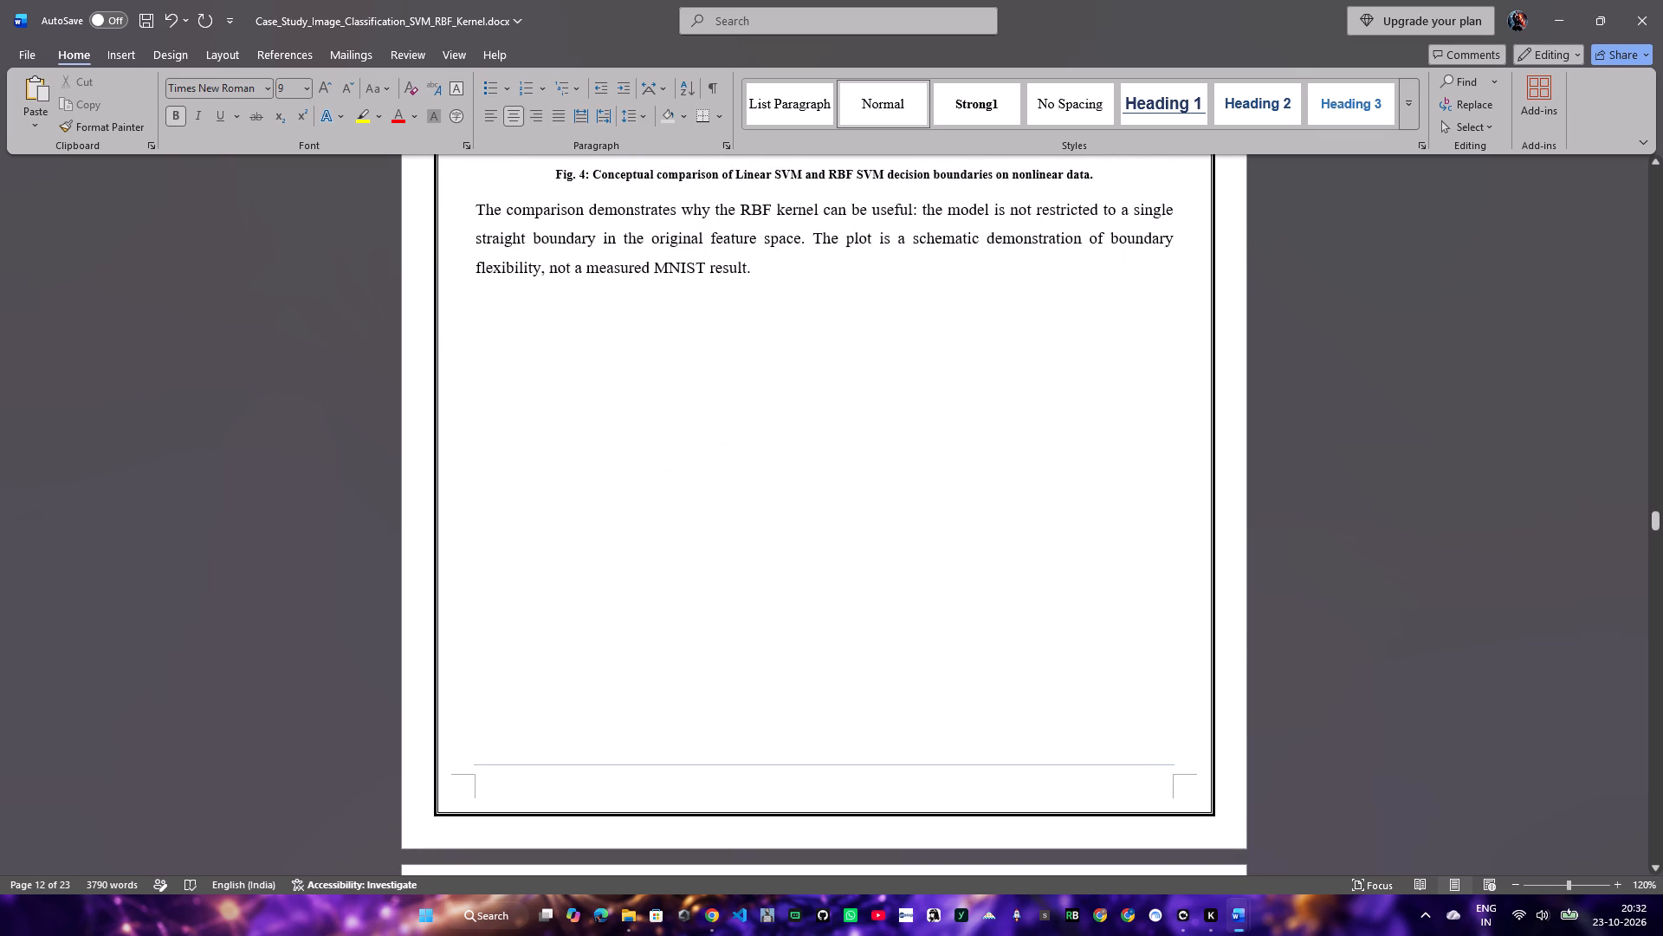
scroll(832, 504, "down", 10)
left_click_drag(679, 500, 454, 452)
left_click(470, 422)
scroll(802, 602, "down", 6)
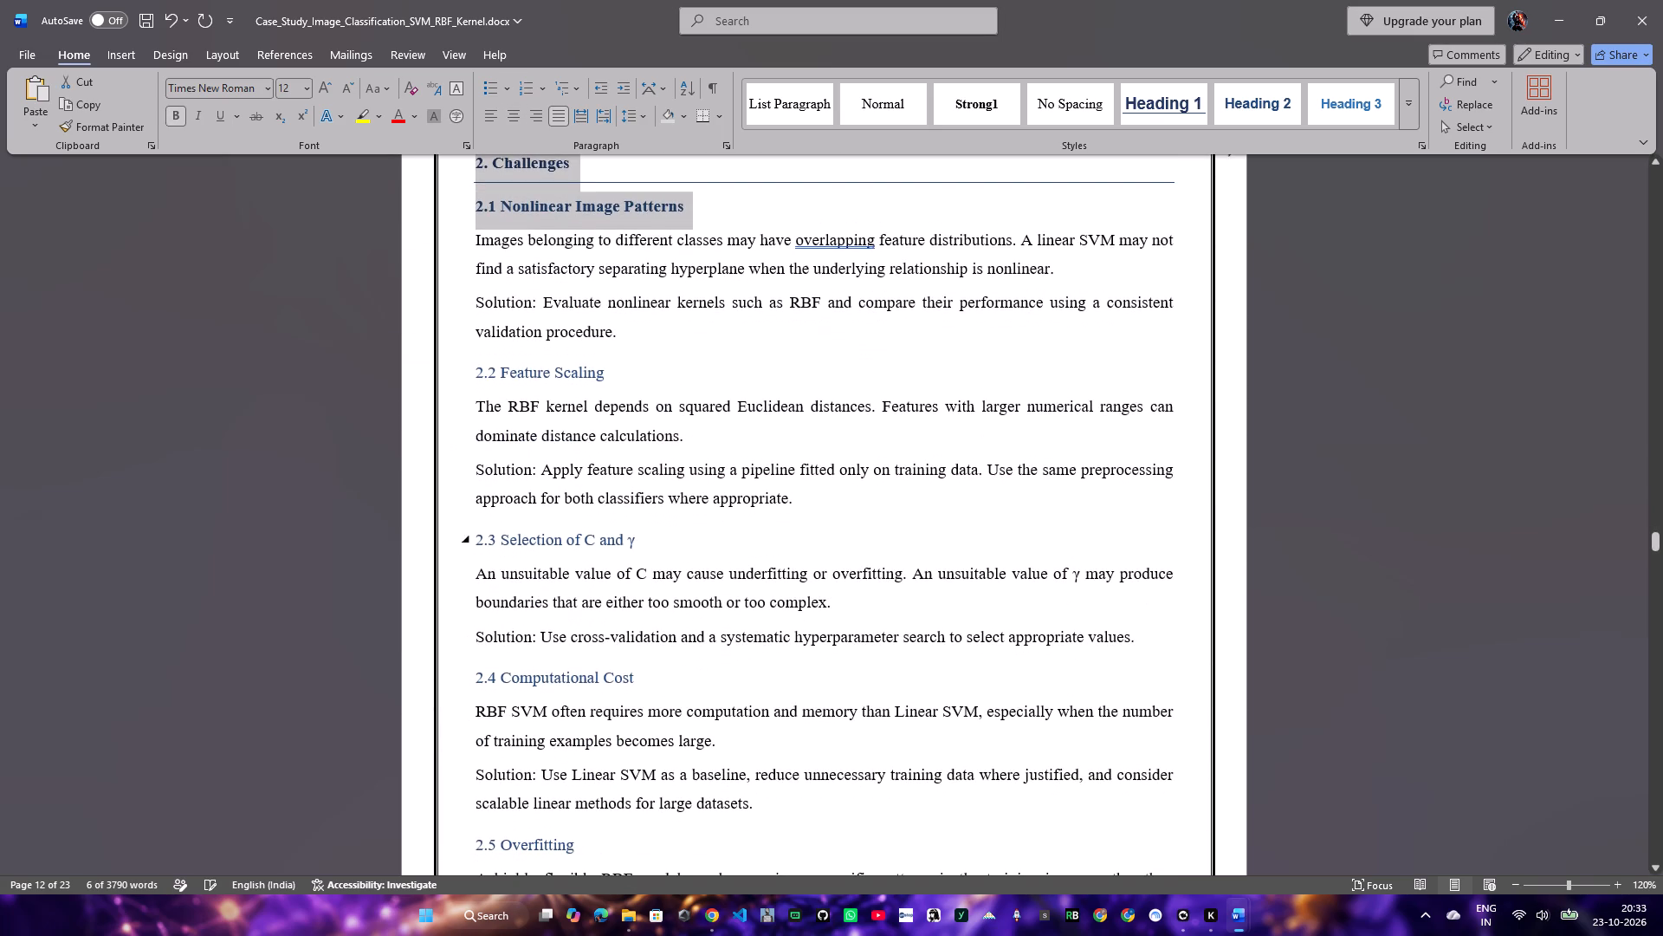
Make the section 2 subheadings bold, from "2.2 Feature Scaling" through "2.6 Image Representation".
left_click_drag(653, 369, 458, 367)
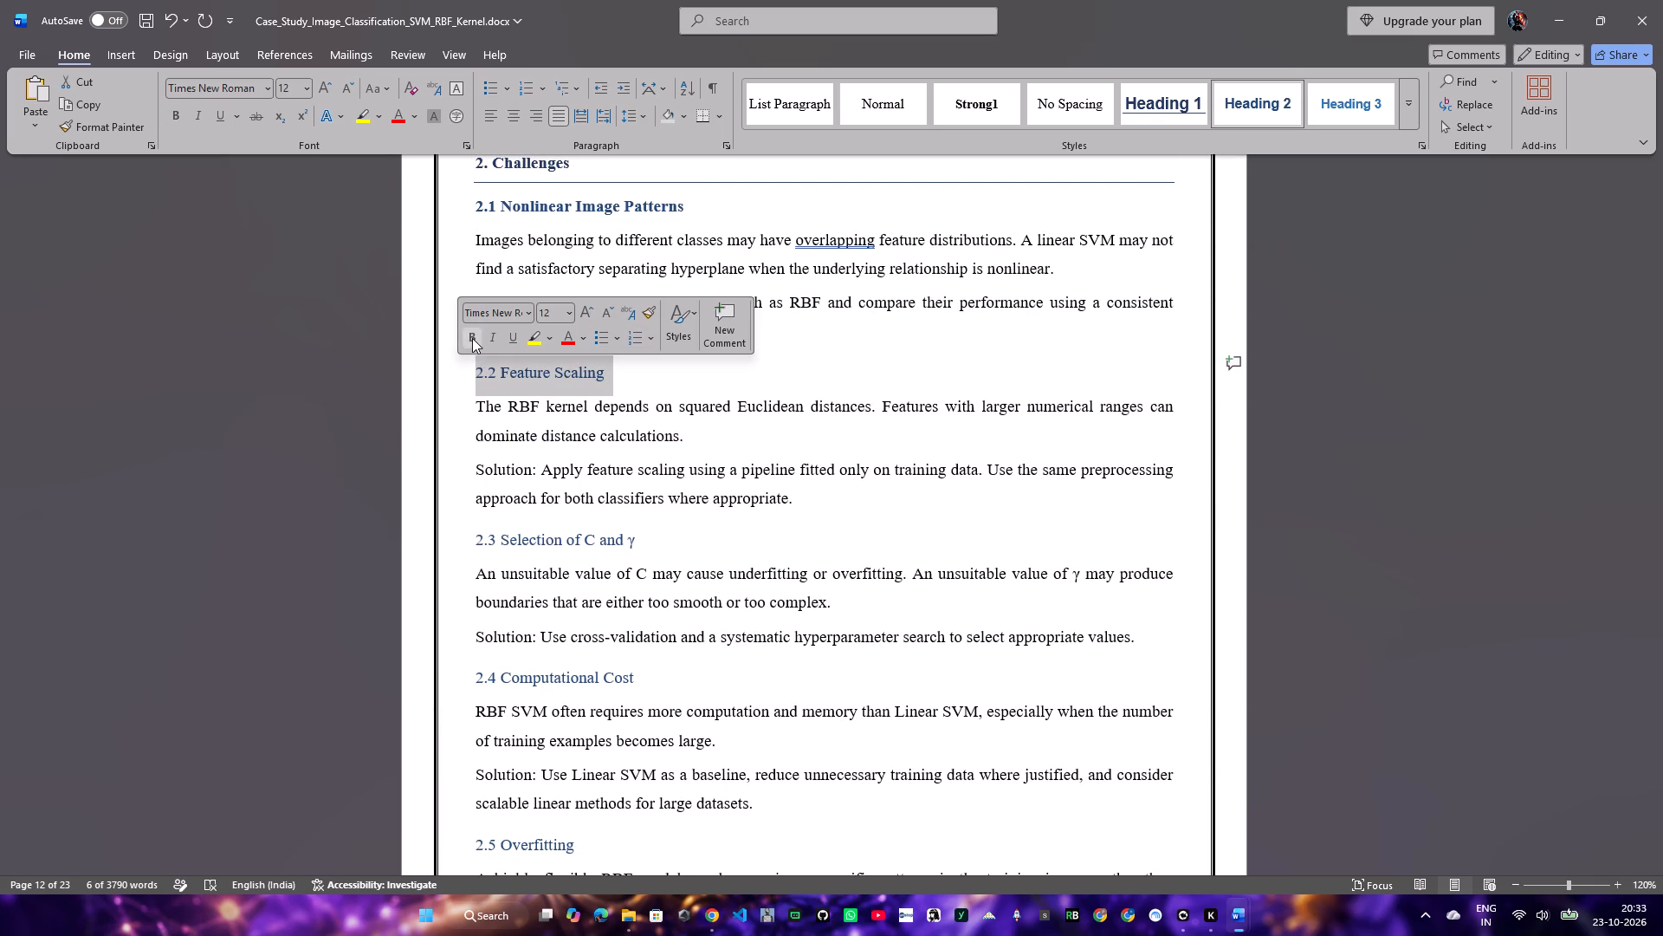
left_click(472, 338)
scroll(690, 484, "down", 4)
left_click_drag(657, 348, 436, 342)
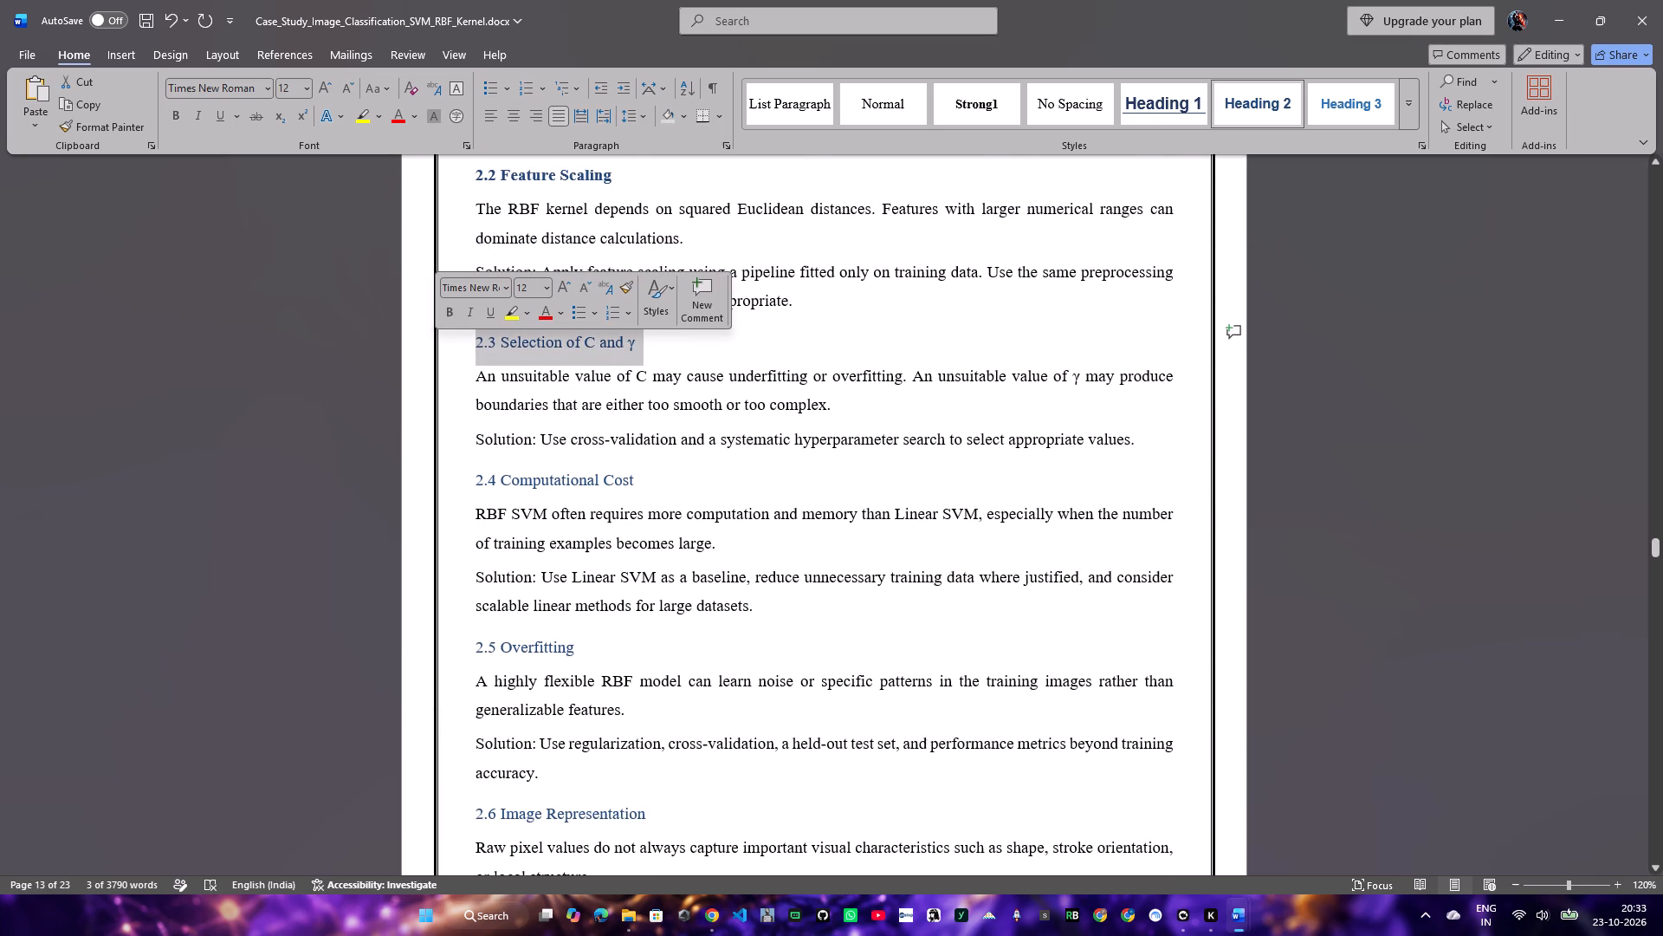
left_click(451, 318)
left_click_drag(632, 479, 475, 468)
left_click(485, 445)
scroll(700, 591, "down", 4)
left_click_drag(611, 454, 608, 453)
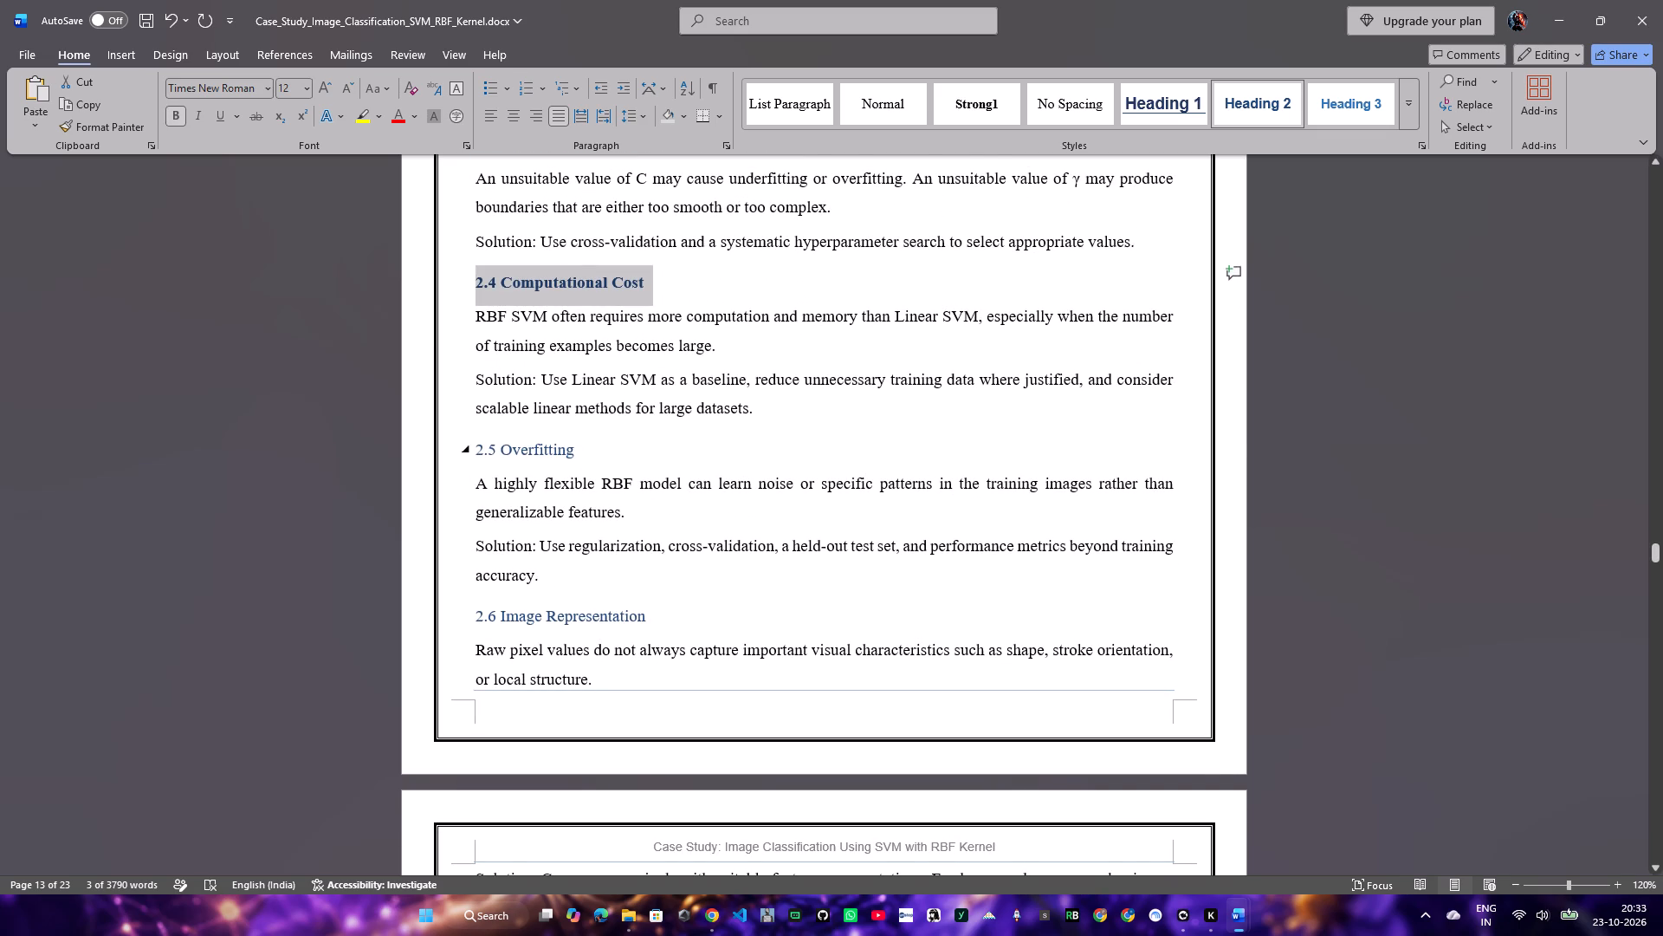
left_click_drag(608, 453, 455, 447)
left_click(472, 419)
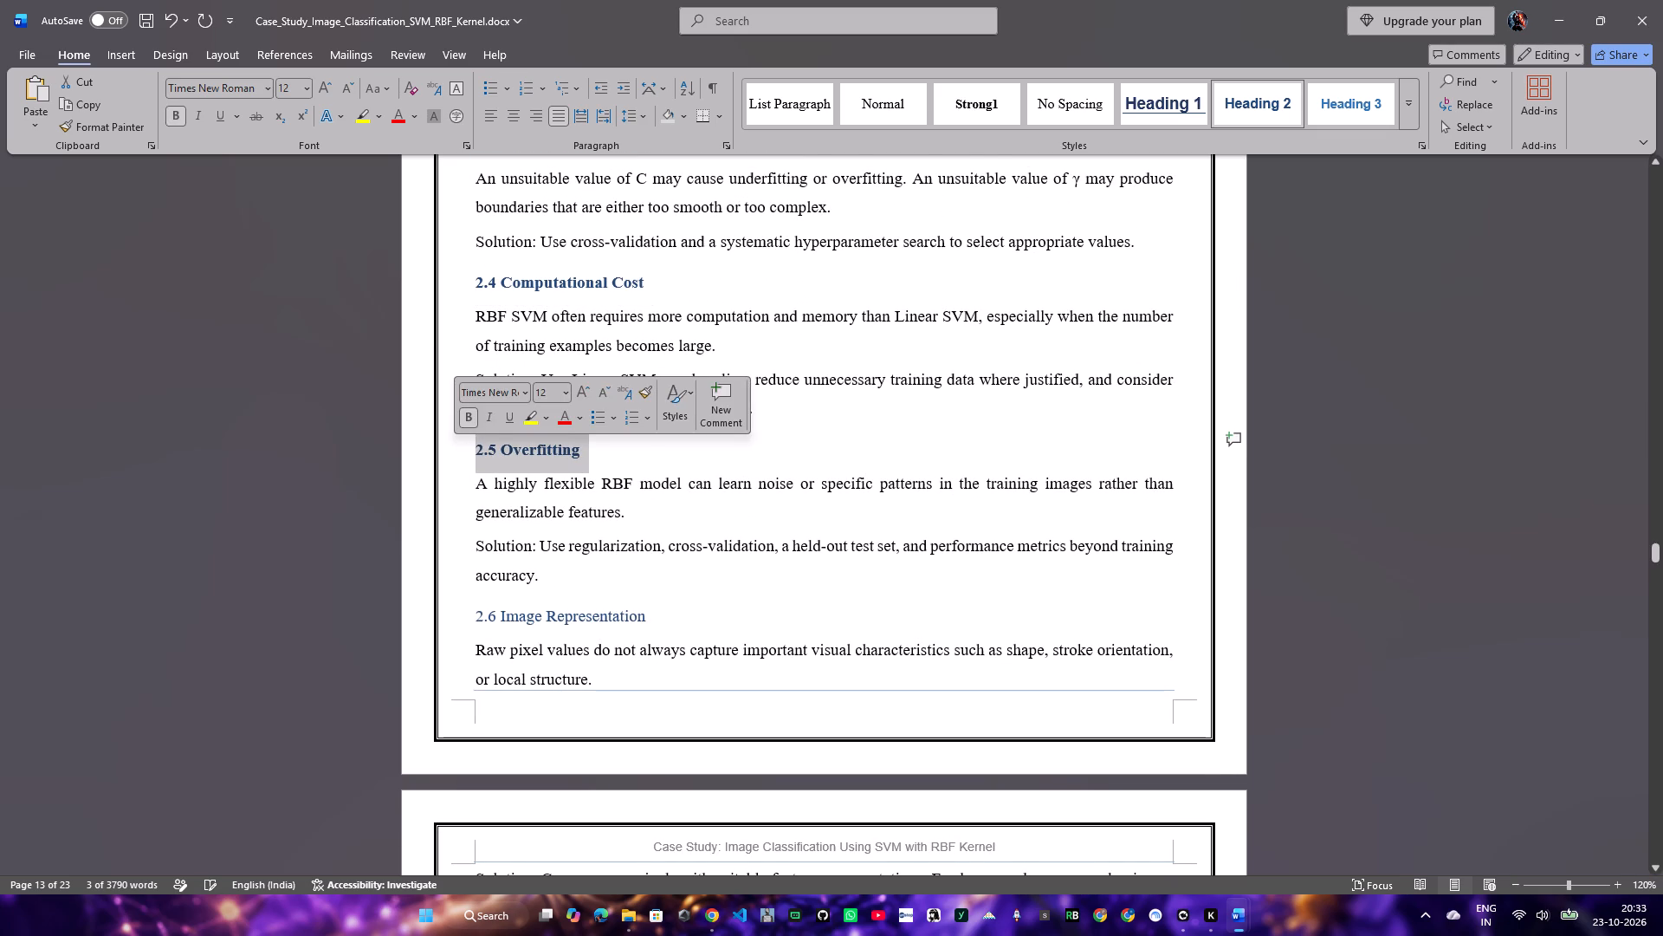
left_click_drag(661, 613, 465, 603)
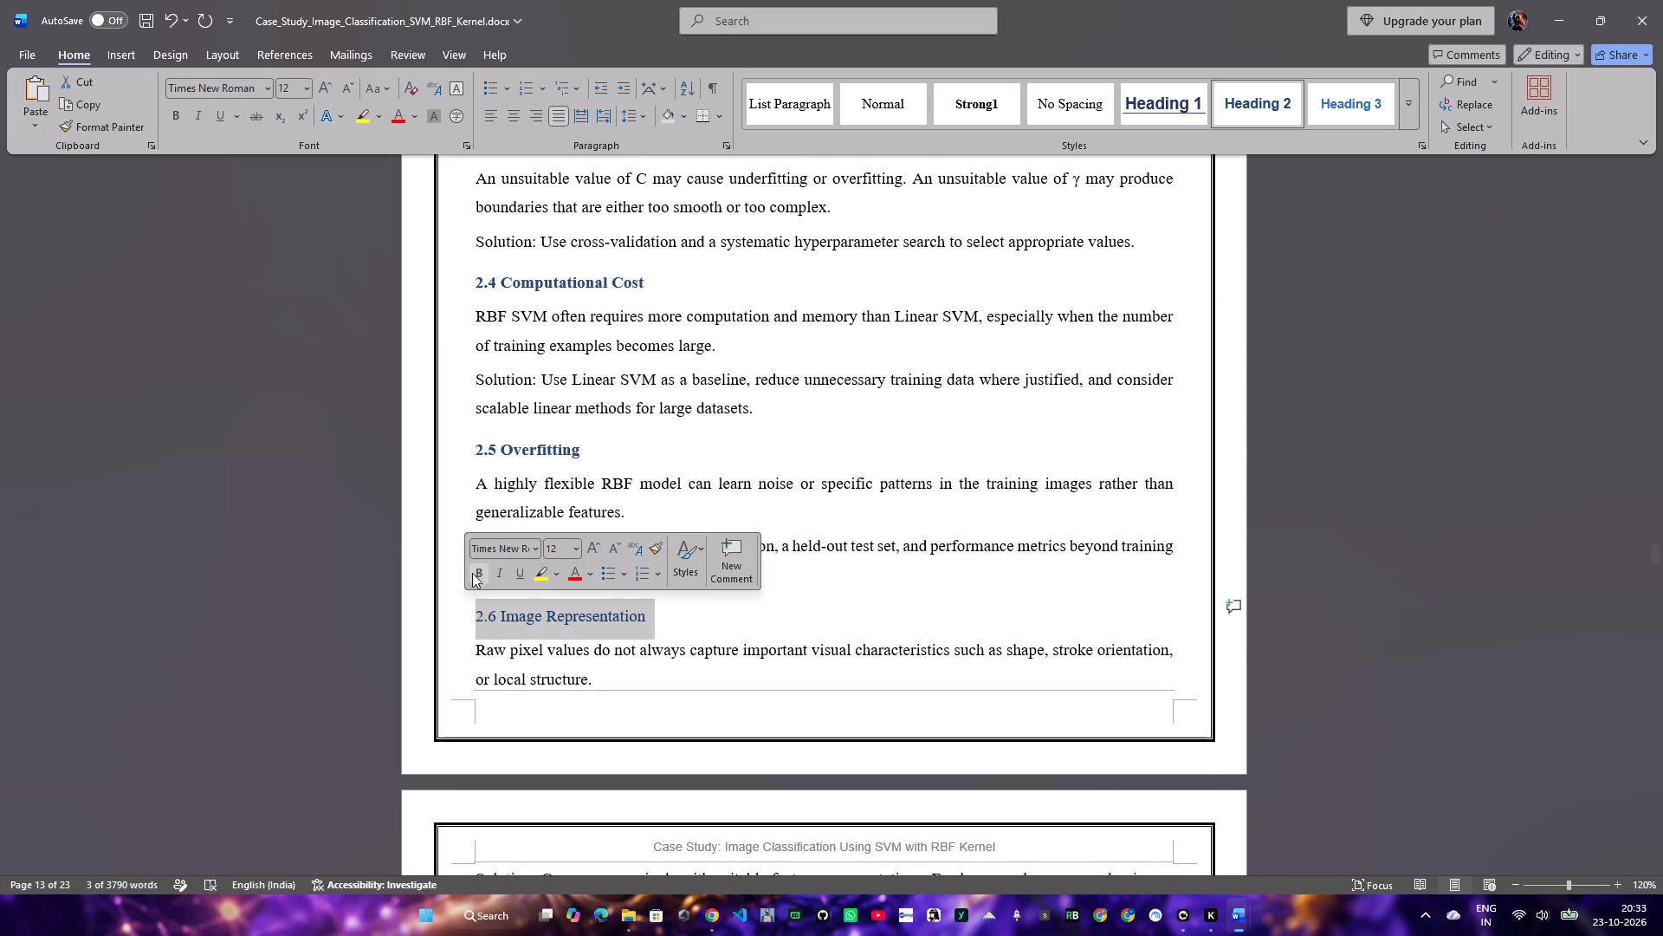
left_click(472, 573)
Review the formatting and page flow from section 1.4.5 through the end of the Challenges section.
scroll(690, 679, "down", 4)
scroll(624, 619, "down", 4)
scroll(697, 573, "up", 8)
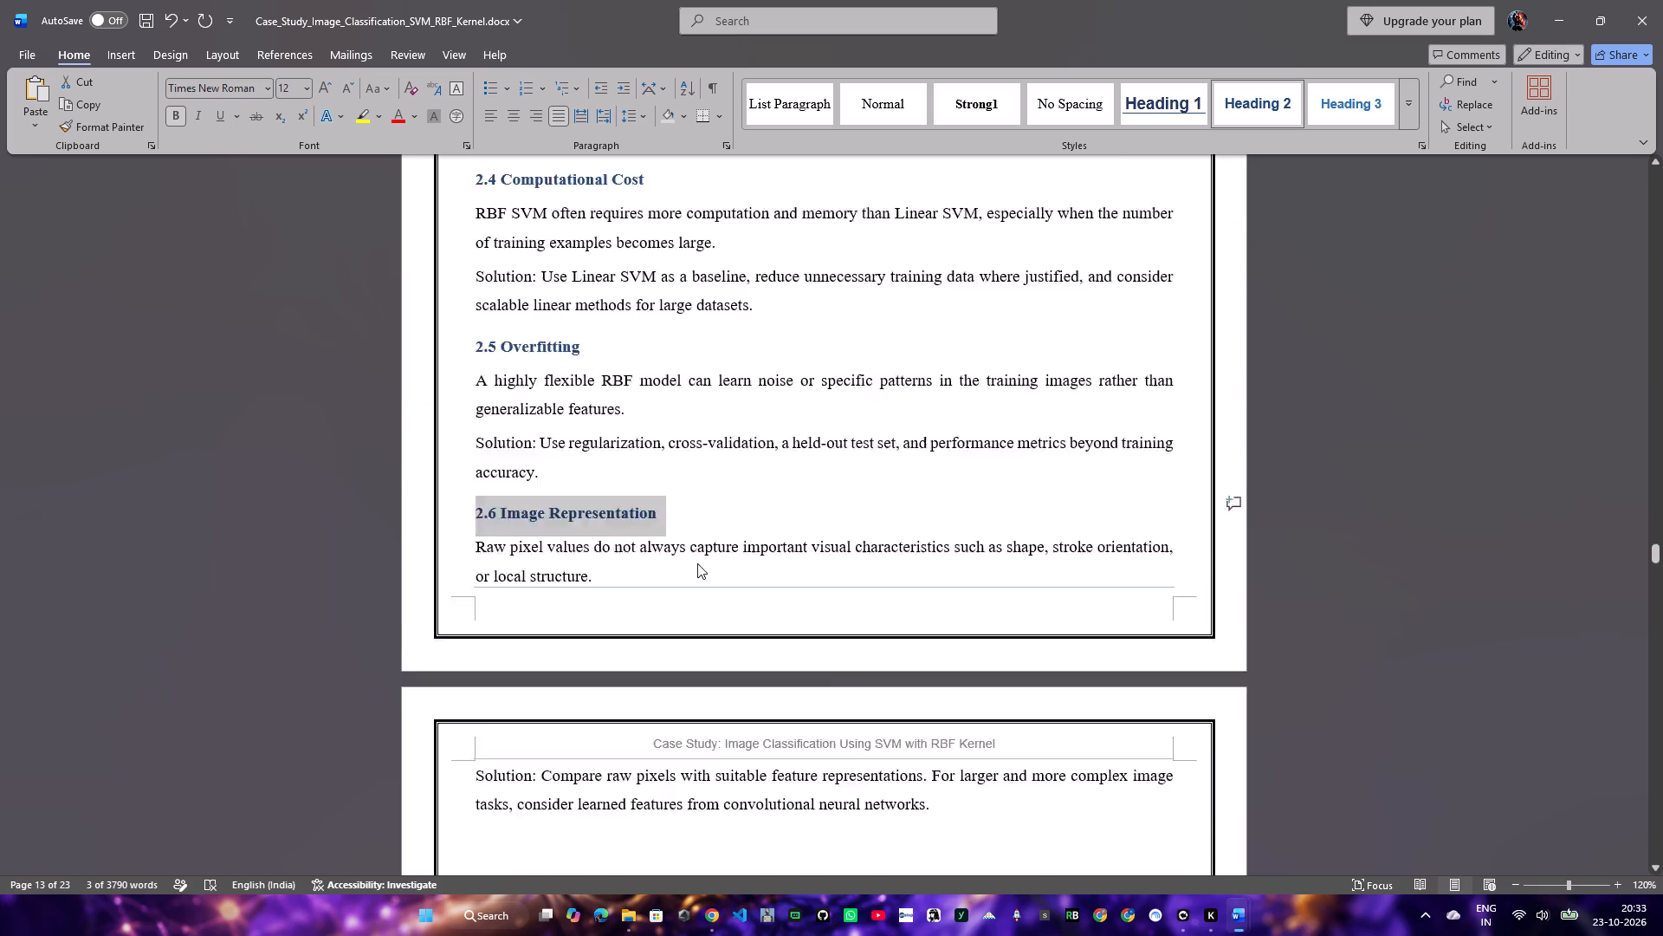
scroll(697, 563, "up", 20)
scroll(697, 563, "up", 16)
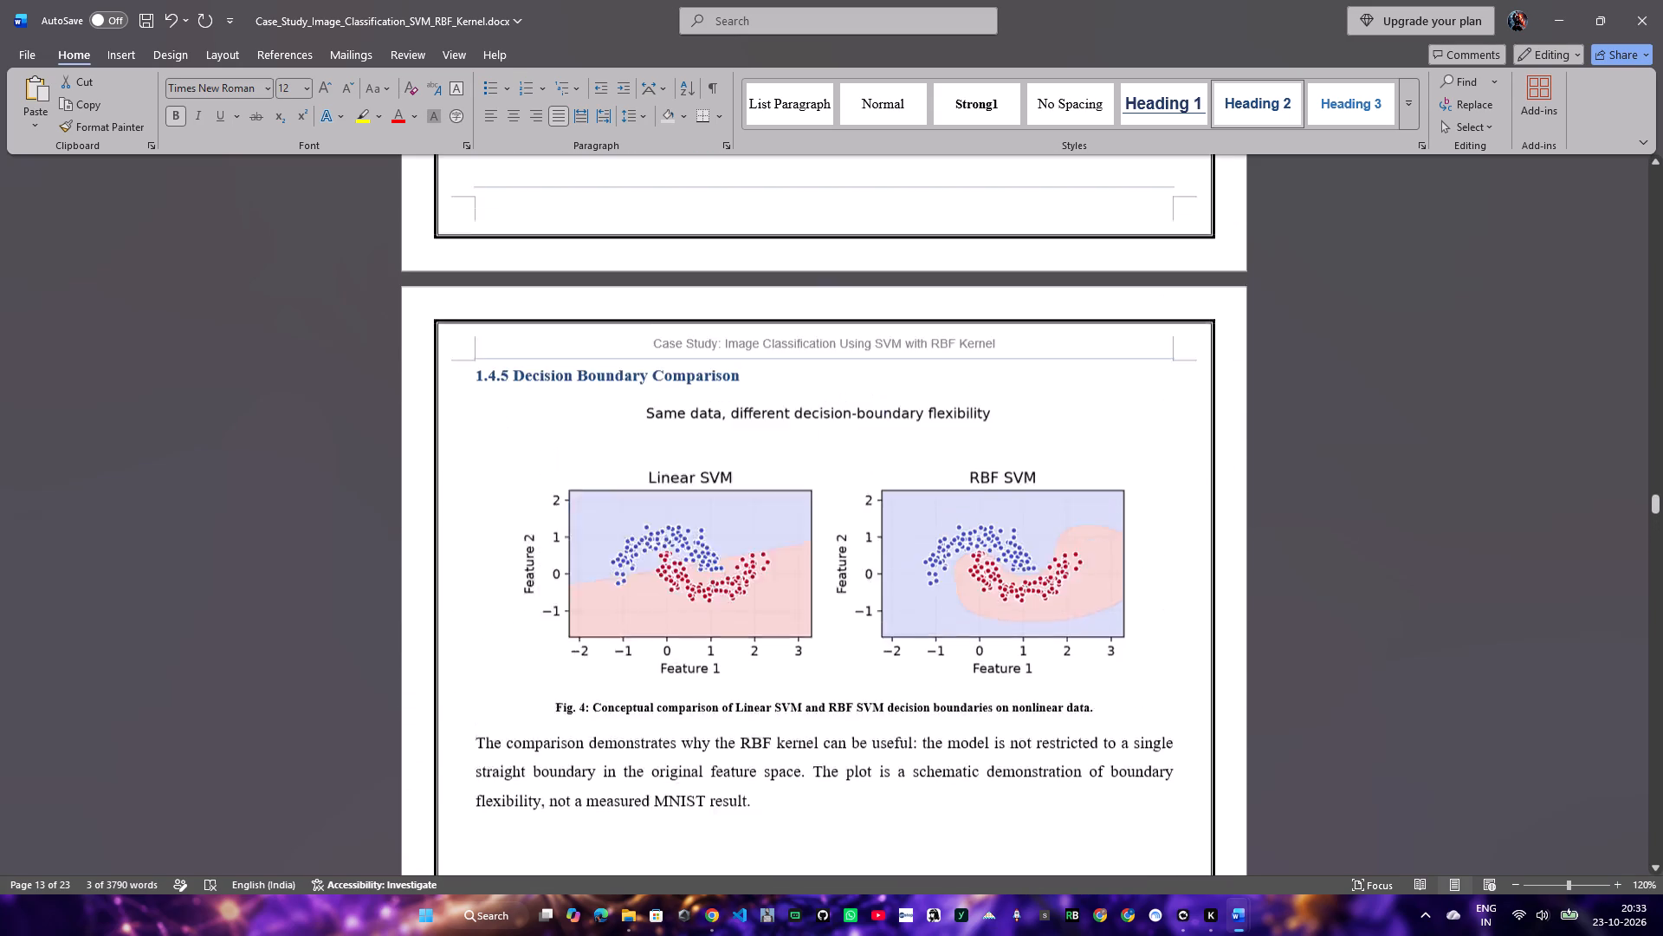
scroll(686, 560, "up", 8)
scroll(686, 560, "down", 5)
scroll(728, 615, "down", 6)
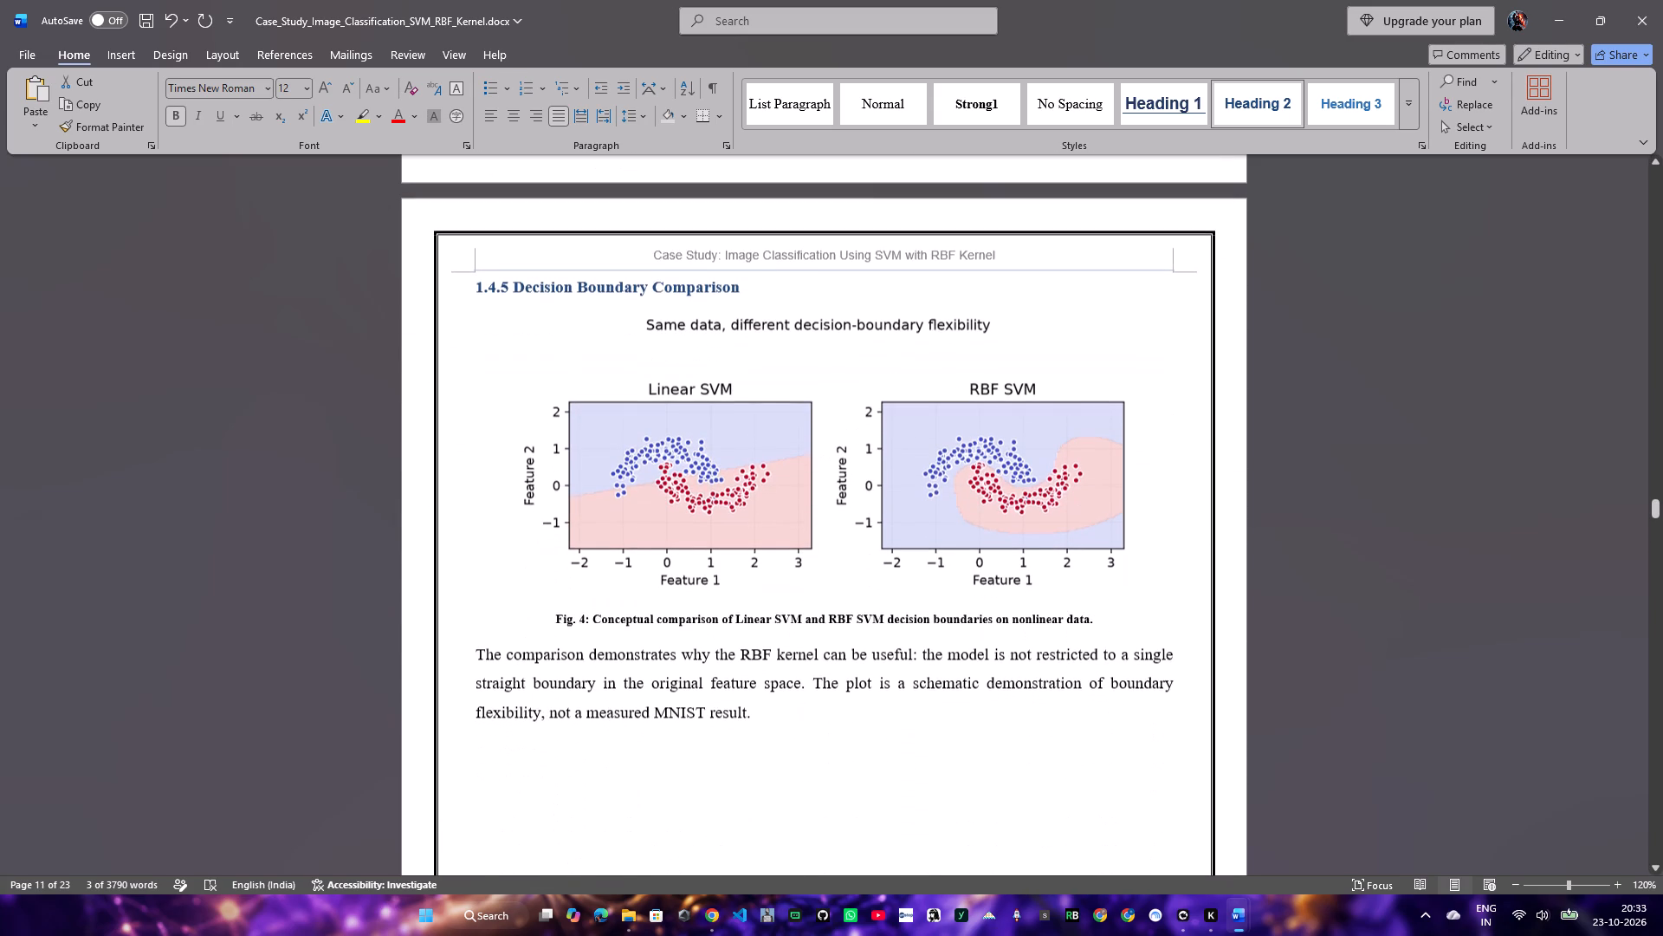
scroll(818, 539, "down", 20)
scroll(818, 539, "down", 8)
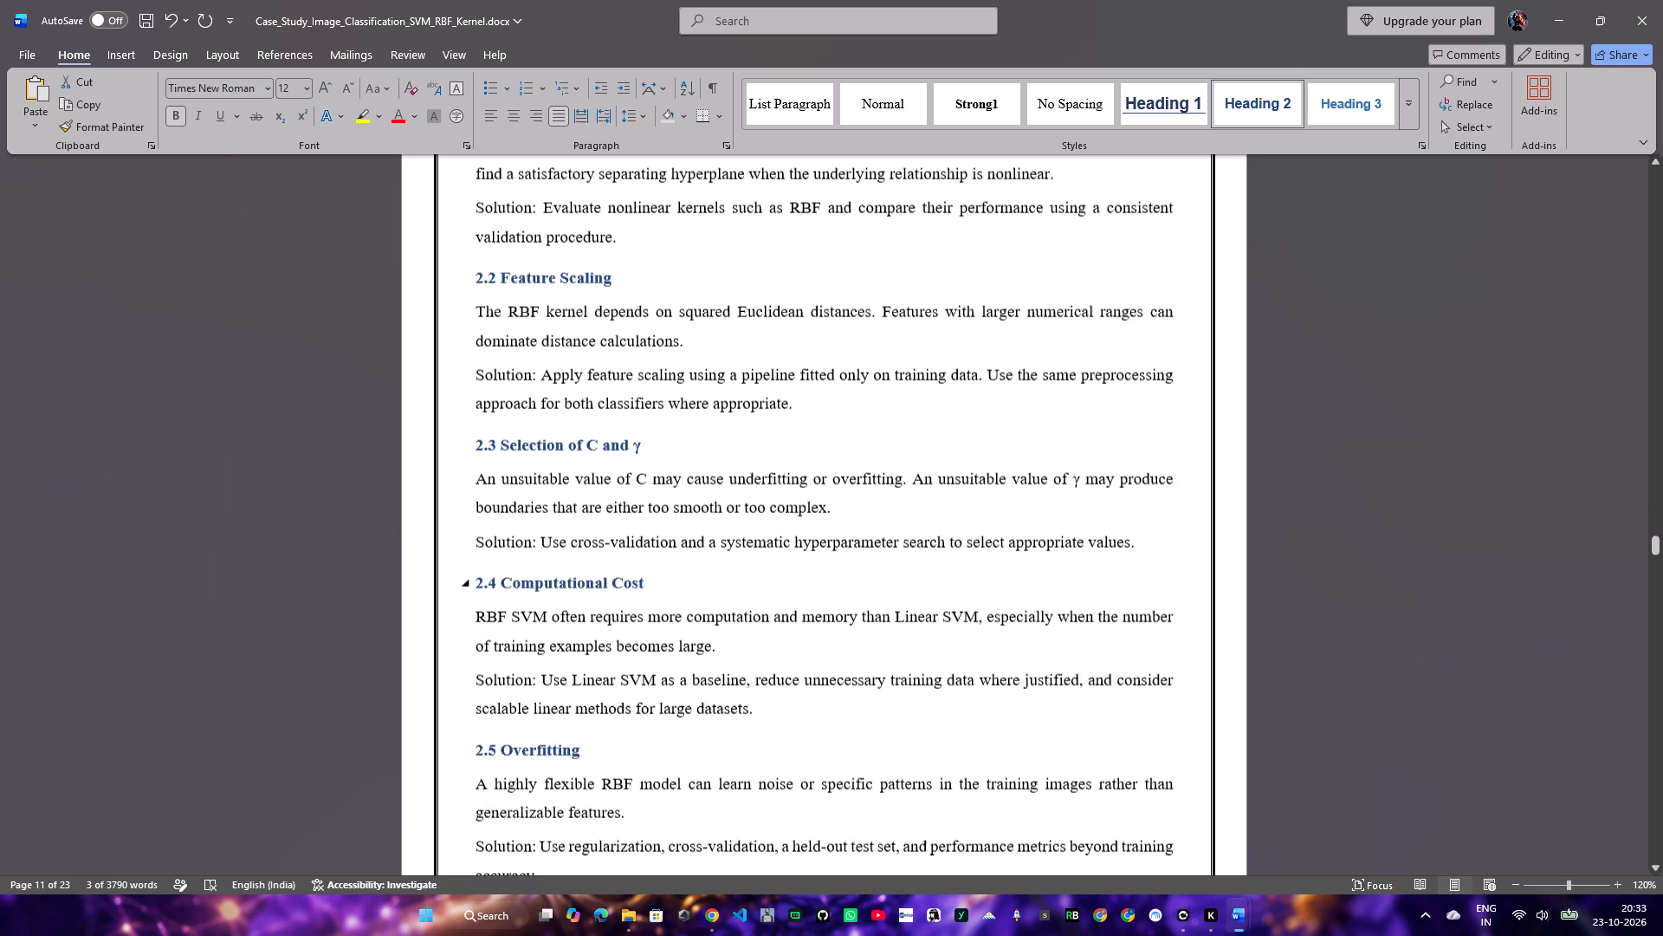
scroll(812, 519, "down", 20)
scroll(811, 540, "up", 1)
Remove the page break before "3. Solutions and Best Practices" so the section follows directly after the section 2.6 text.
scroll(811, 539, "down", 14)
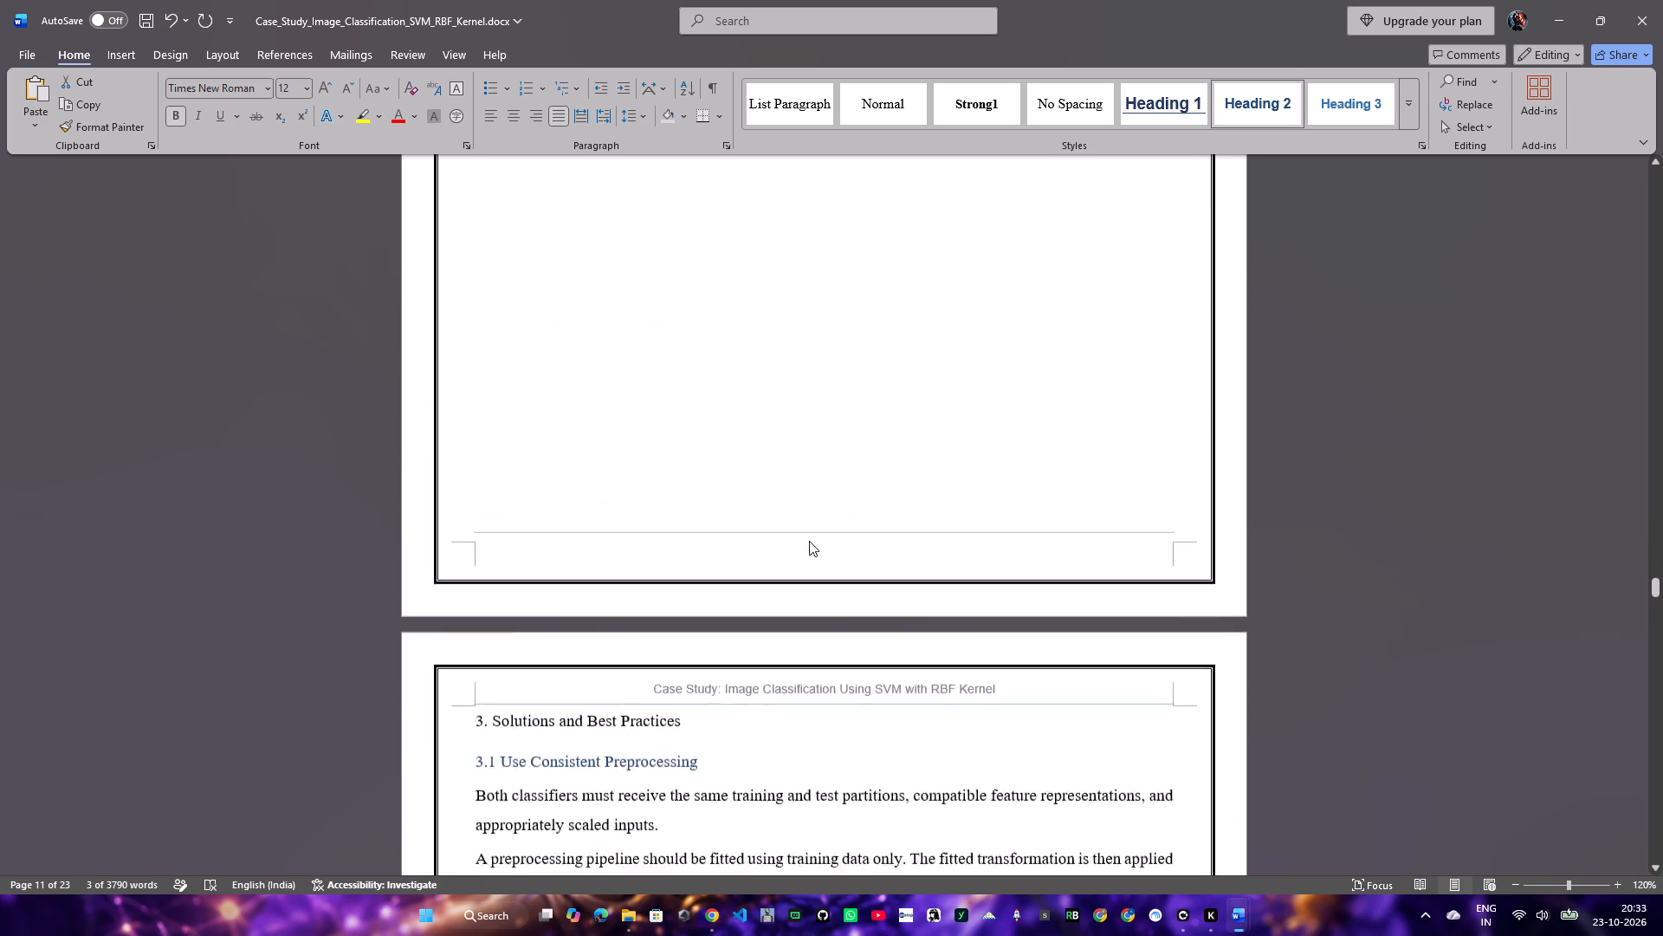
scroll(809, 541, "down", 3)
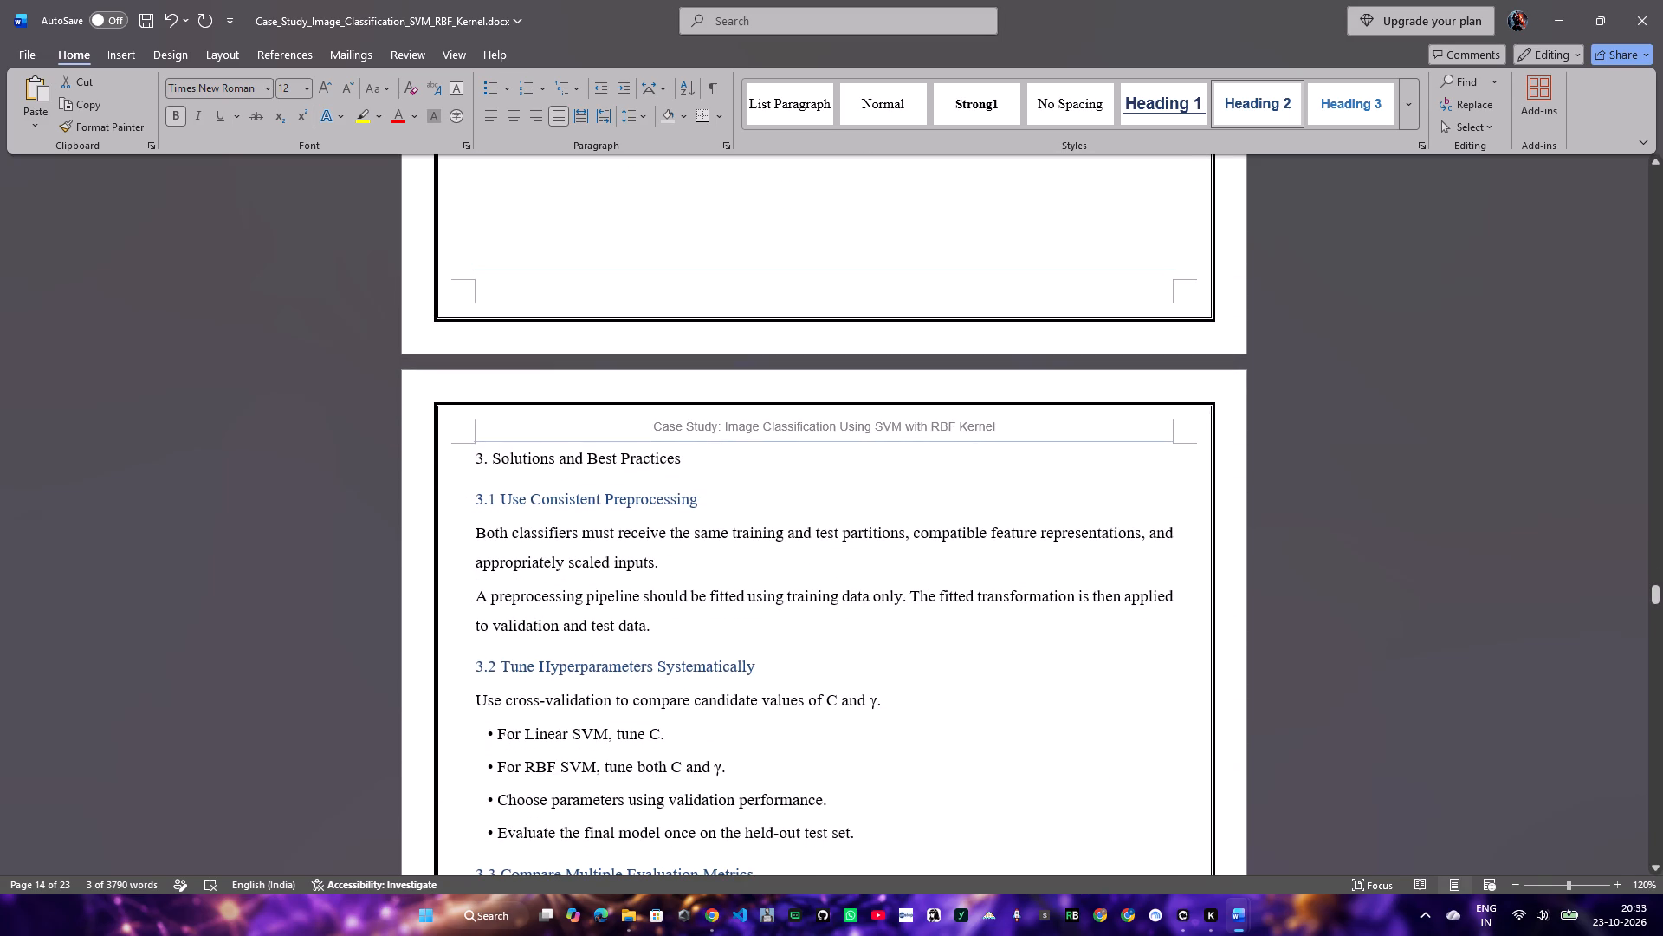
left_click(471, 454)
key("BackSpace")
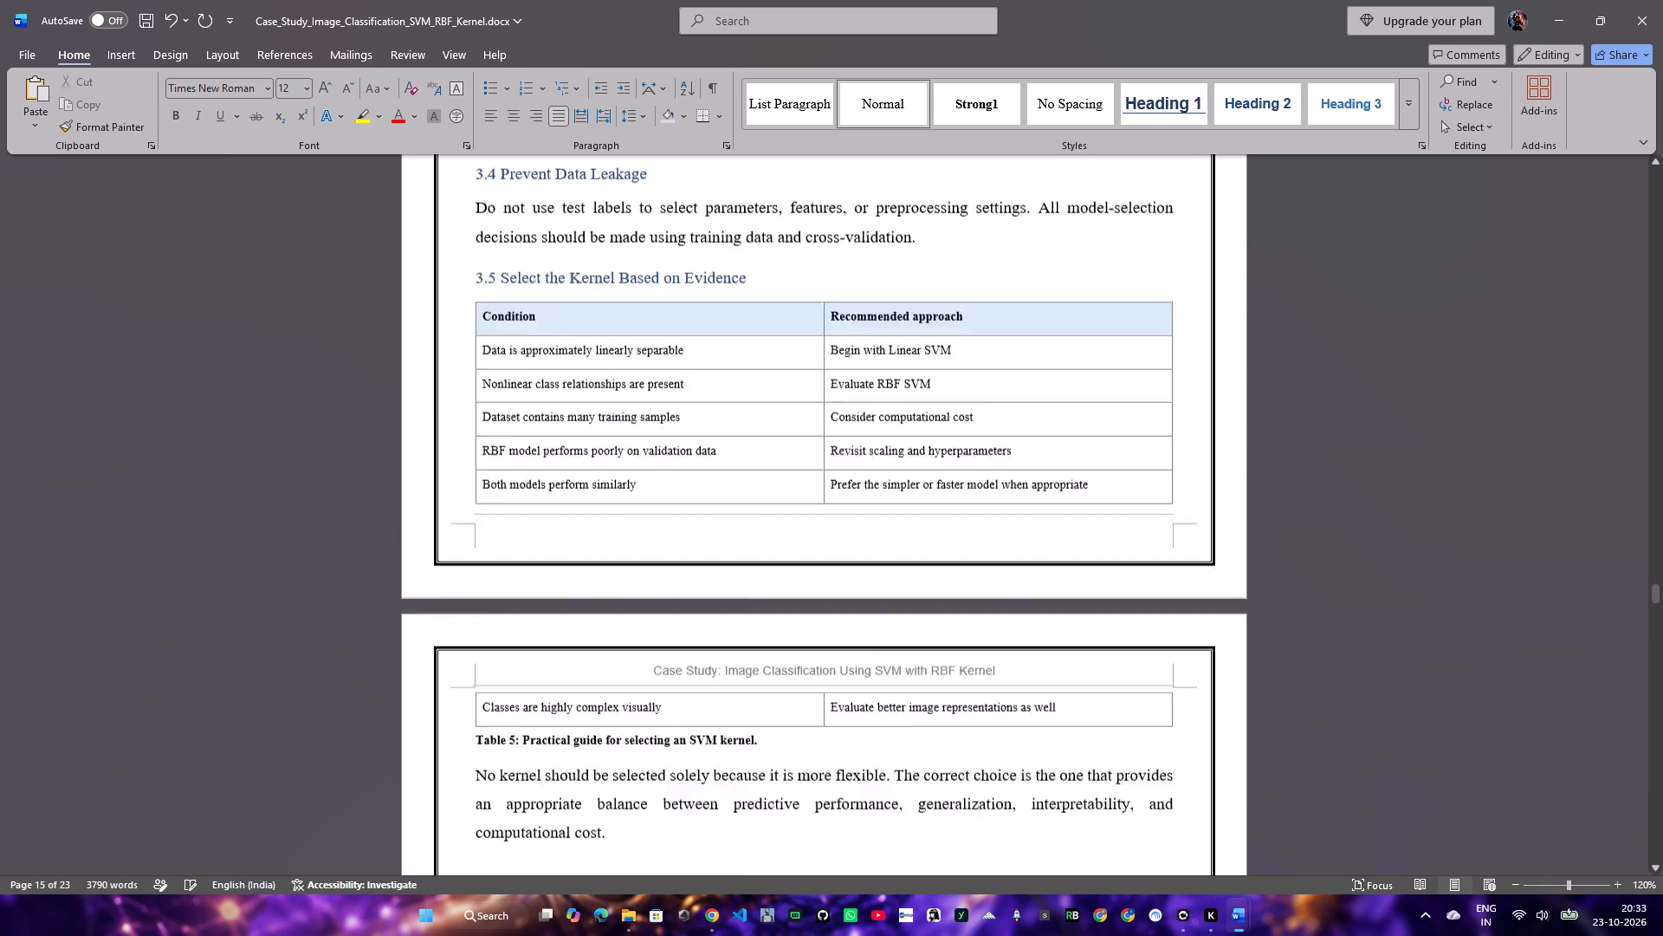
Make the headings "3. Solutions and Best Practices" and "3.1 Use Consistent Preprocessing" bold.
scroll(474, 486, "up", 4)
left_click_drag(730, 416, 546, 416)
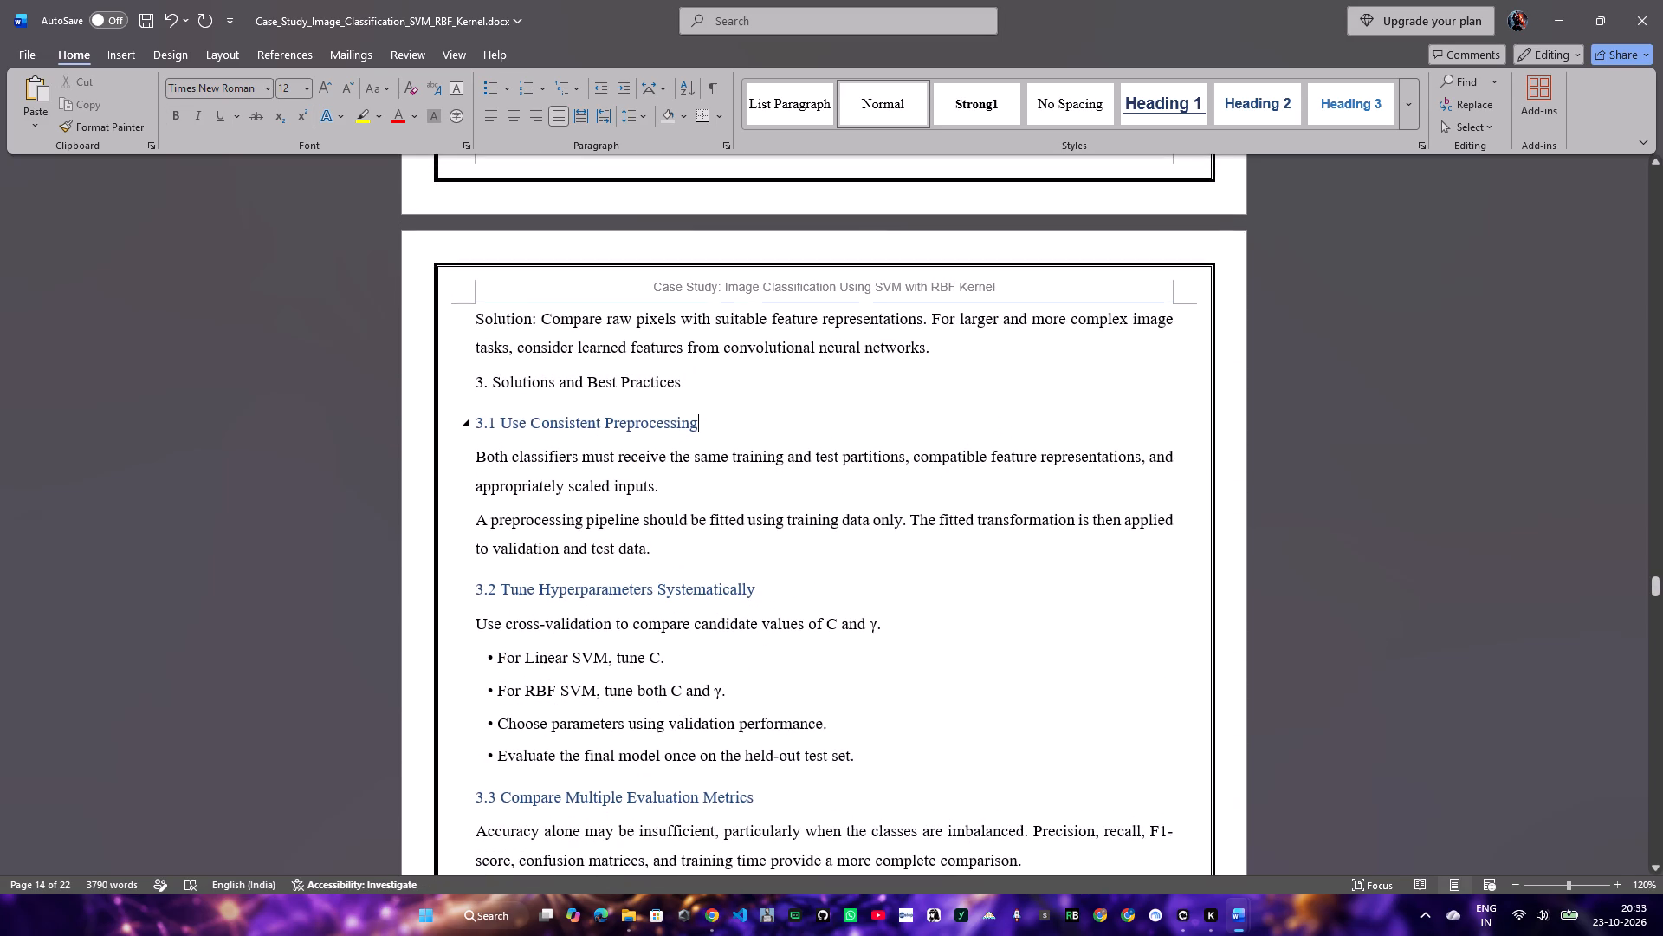
left_click_drag(546, 416, 348, 388)
left_click(361, 355)
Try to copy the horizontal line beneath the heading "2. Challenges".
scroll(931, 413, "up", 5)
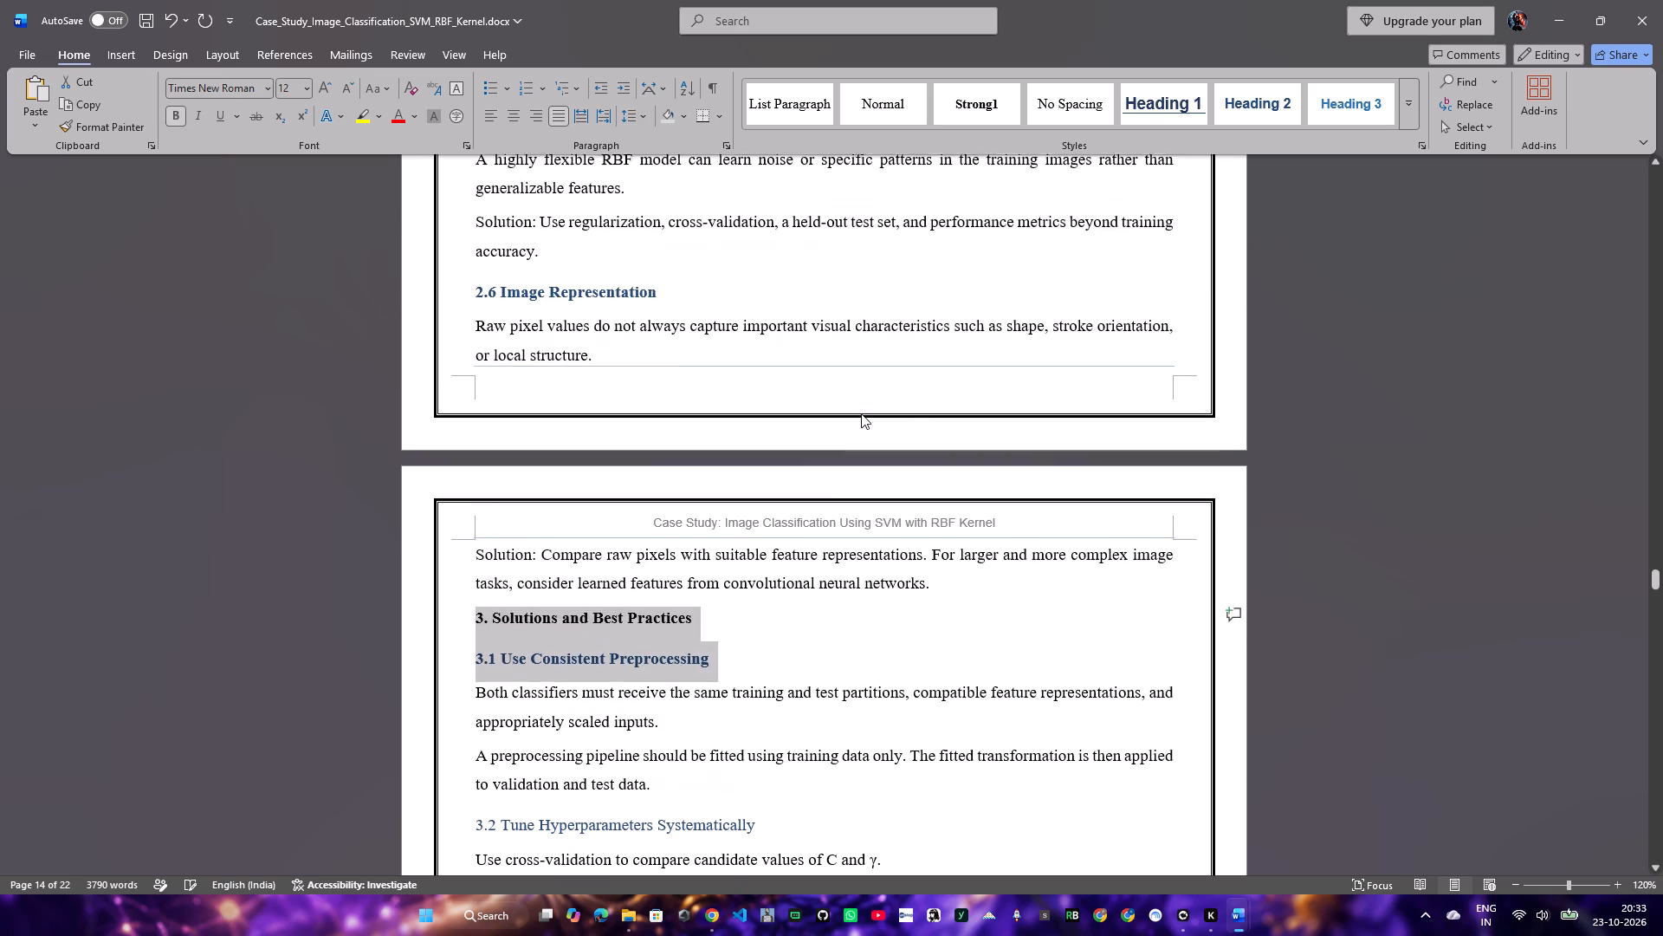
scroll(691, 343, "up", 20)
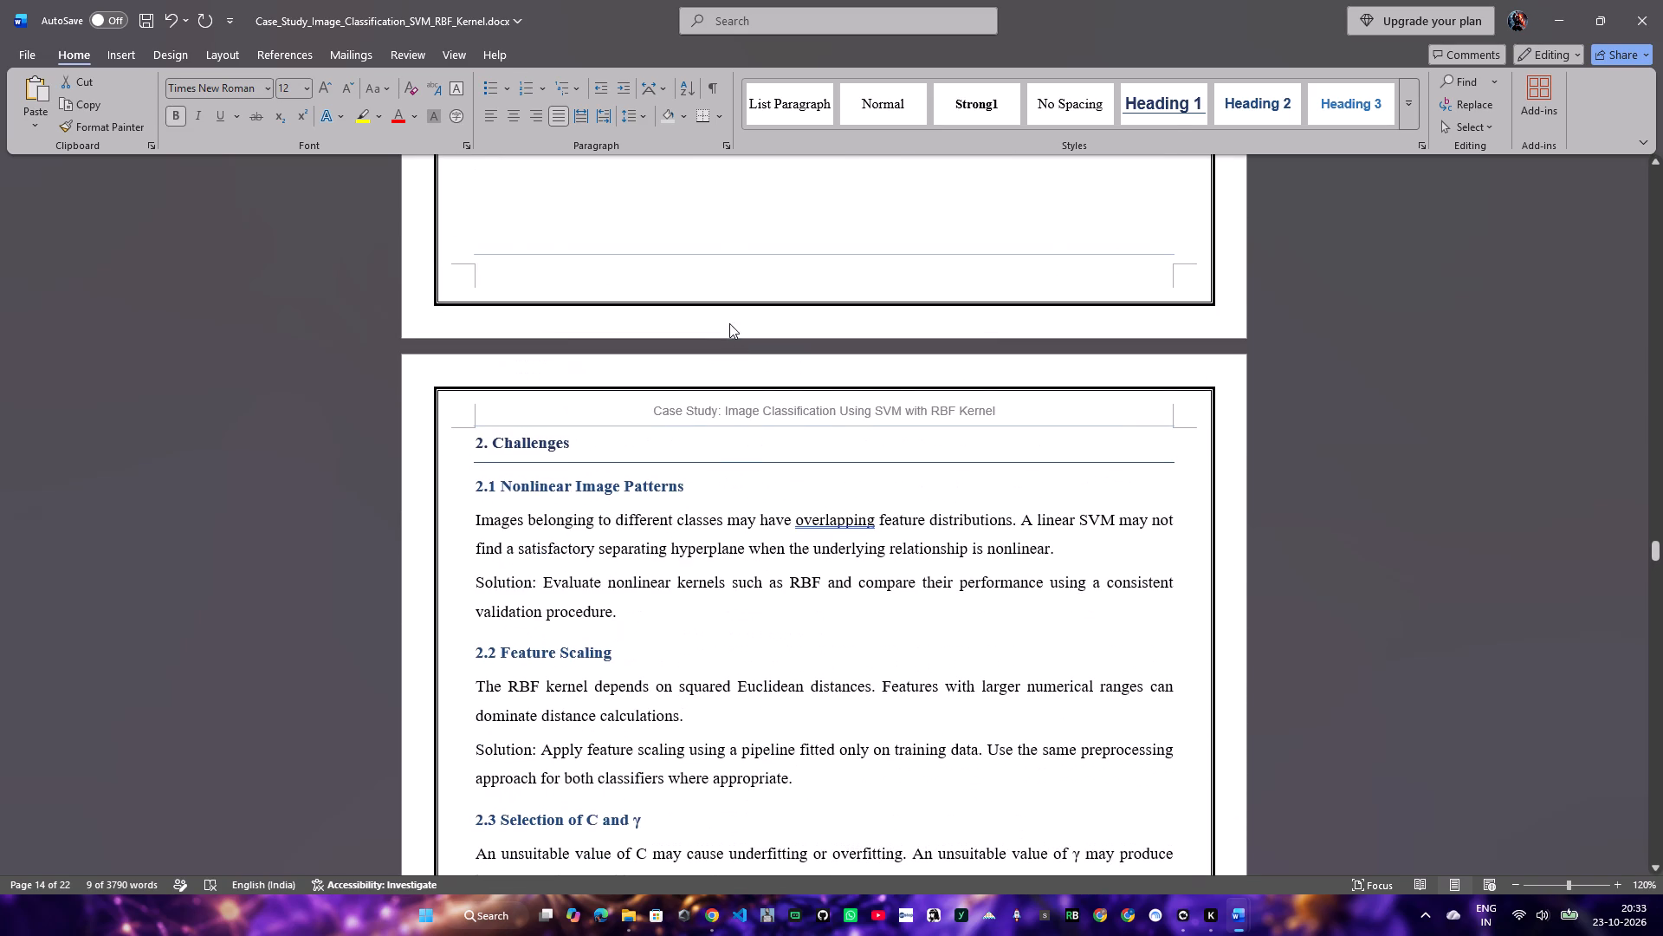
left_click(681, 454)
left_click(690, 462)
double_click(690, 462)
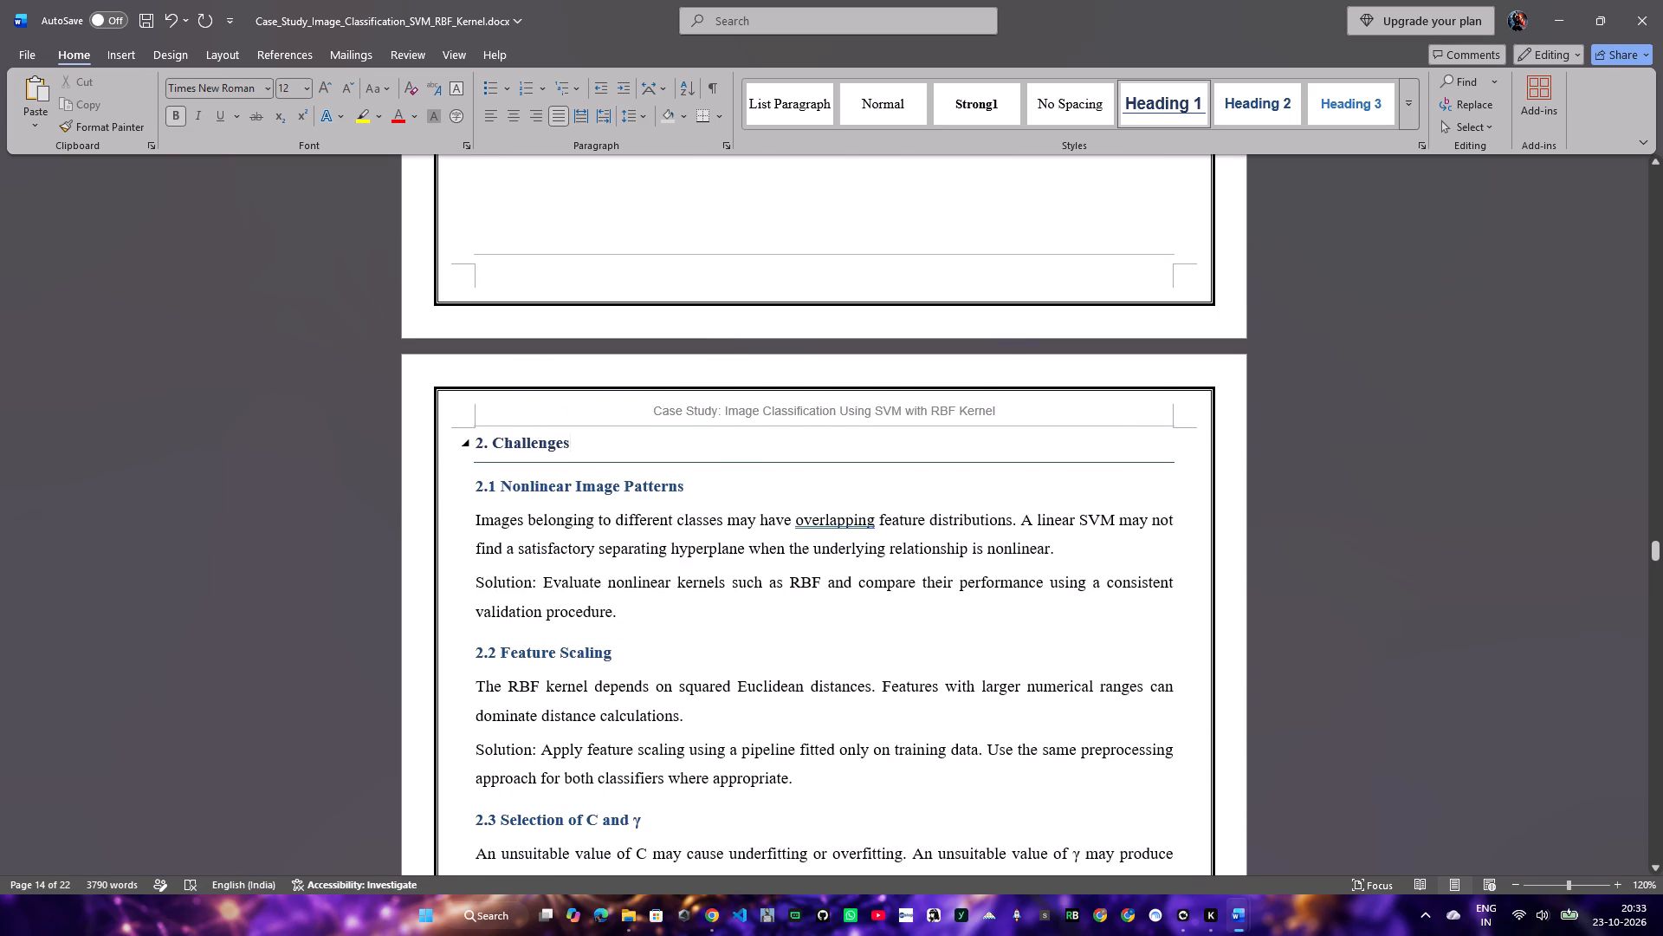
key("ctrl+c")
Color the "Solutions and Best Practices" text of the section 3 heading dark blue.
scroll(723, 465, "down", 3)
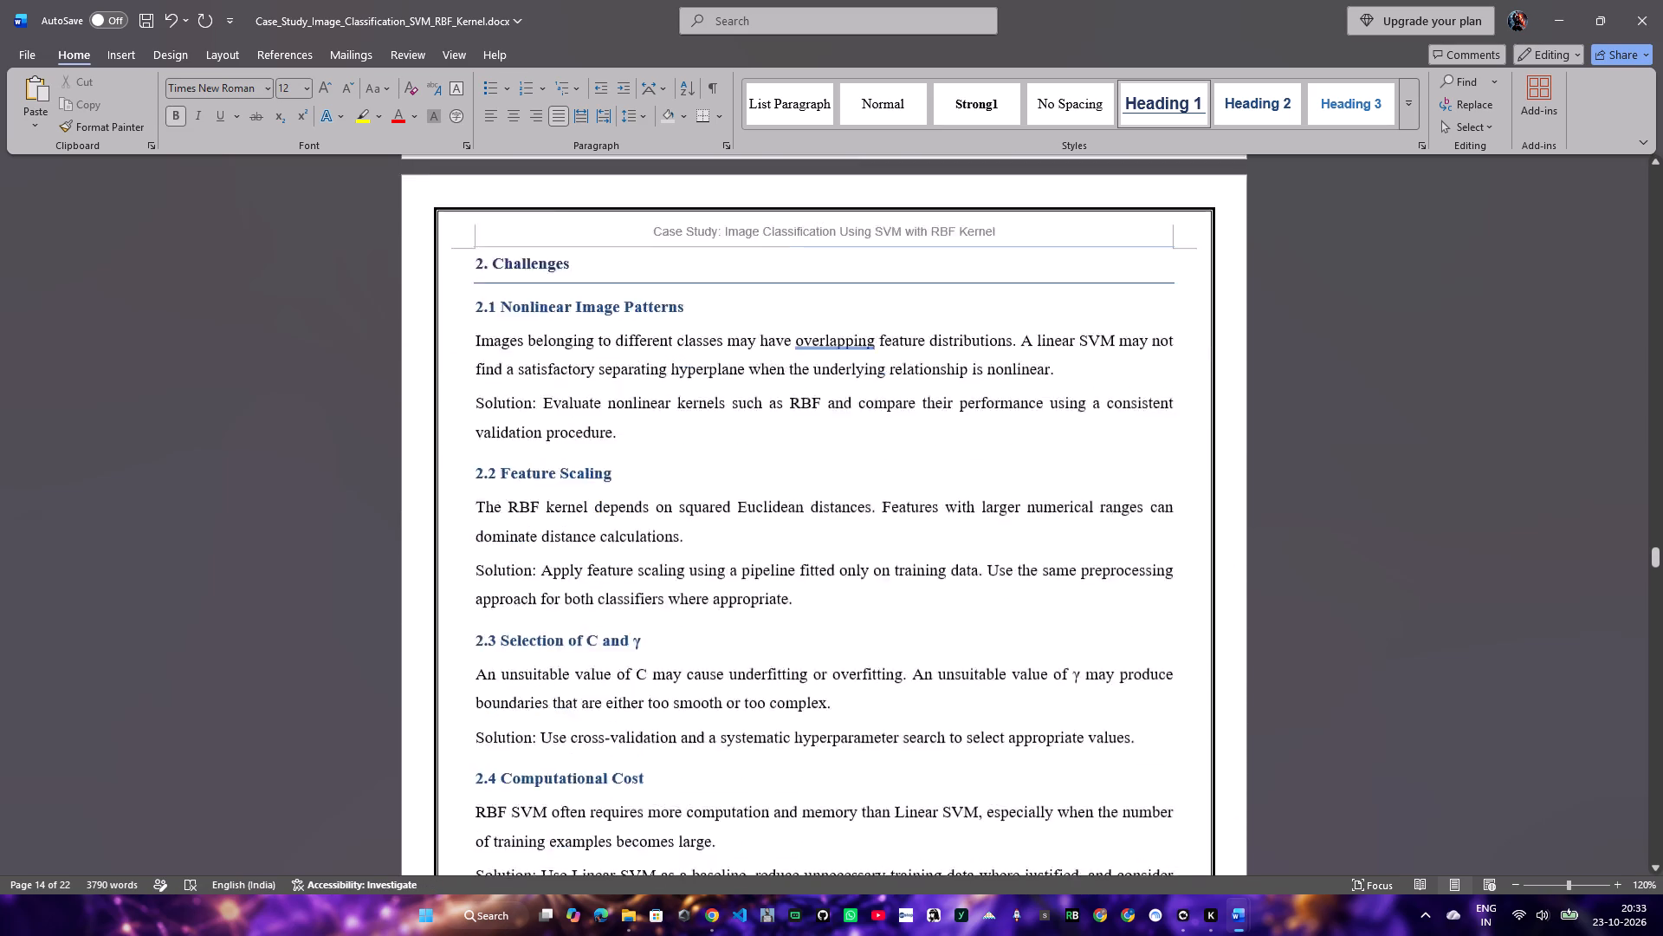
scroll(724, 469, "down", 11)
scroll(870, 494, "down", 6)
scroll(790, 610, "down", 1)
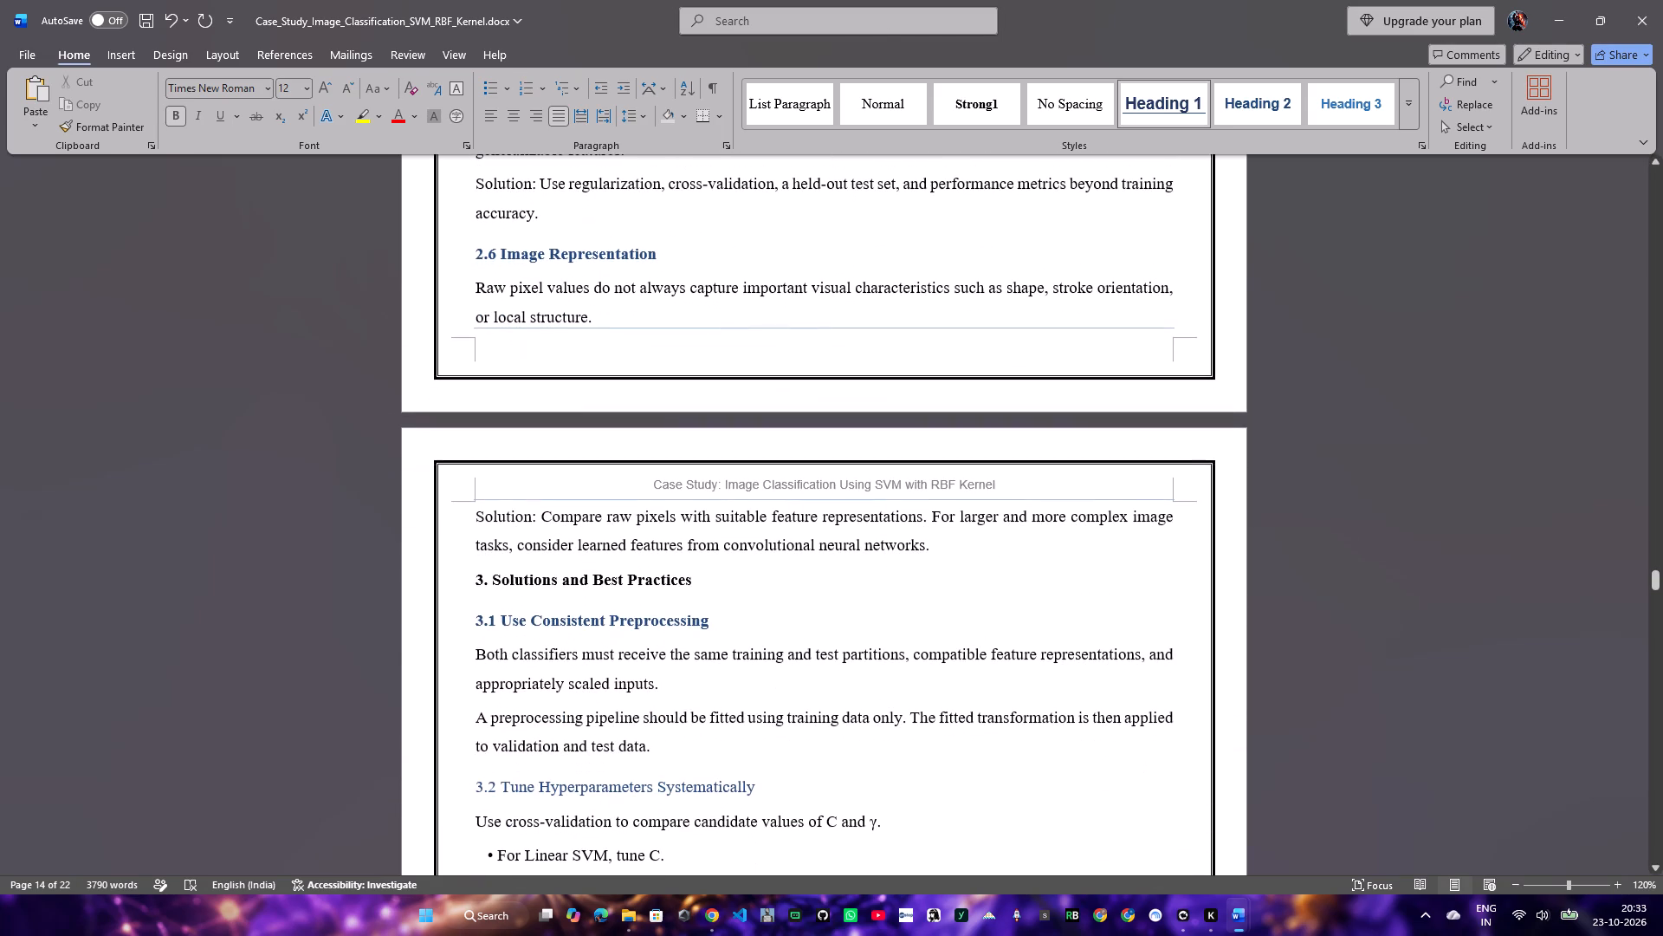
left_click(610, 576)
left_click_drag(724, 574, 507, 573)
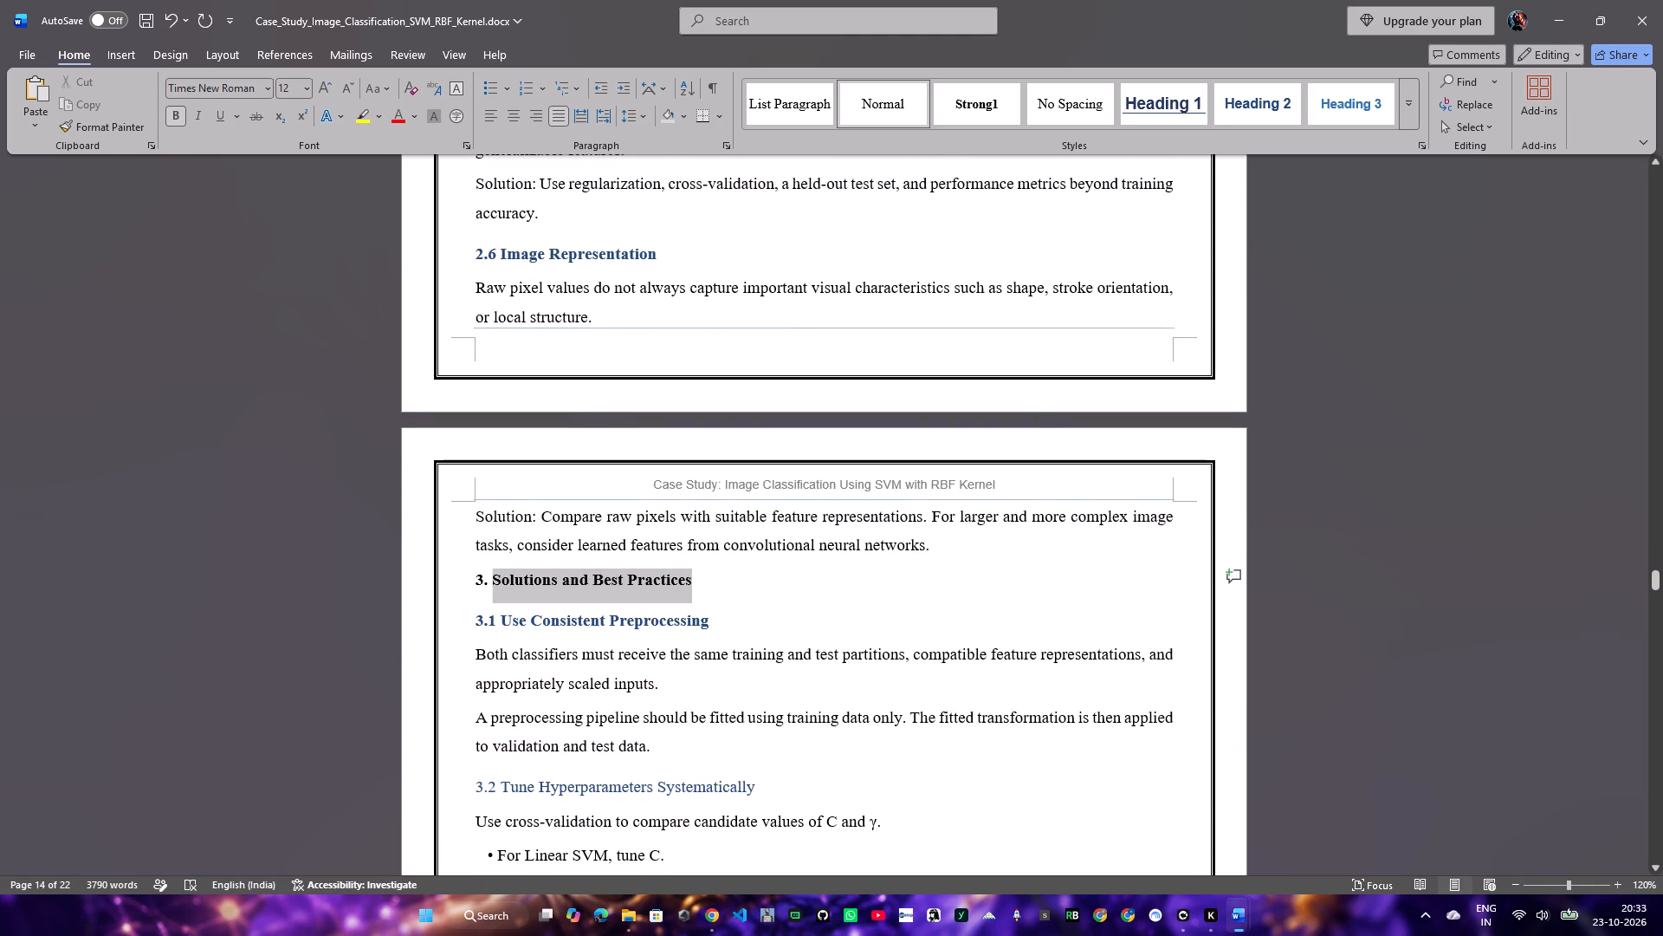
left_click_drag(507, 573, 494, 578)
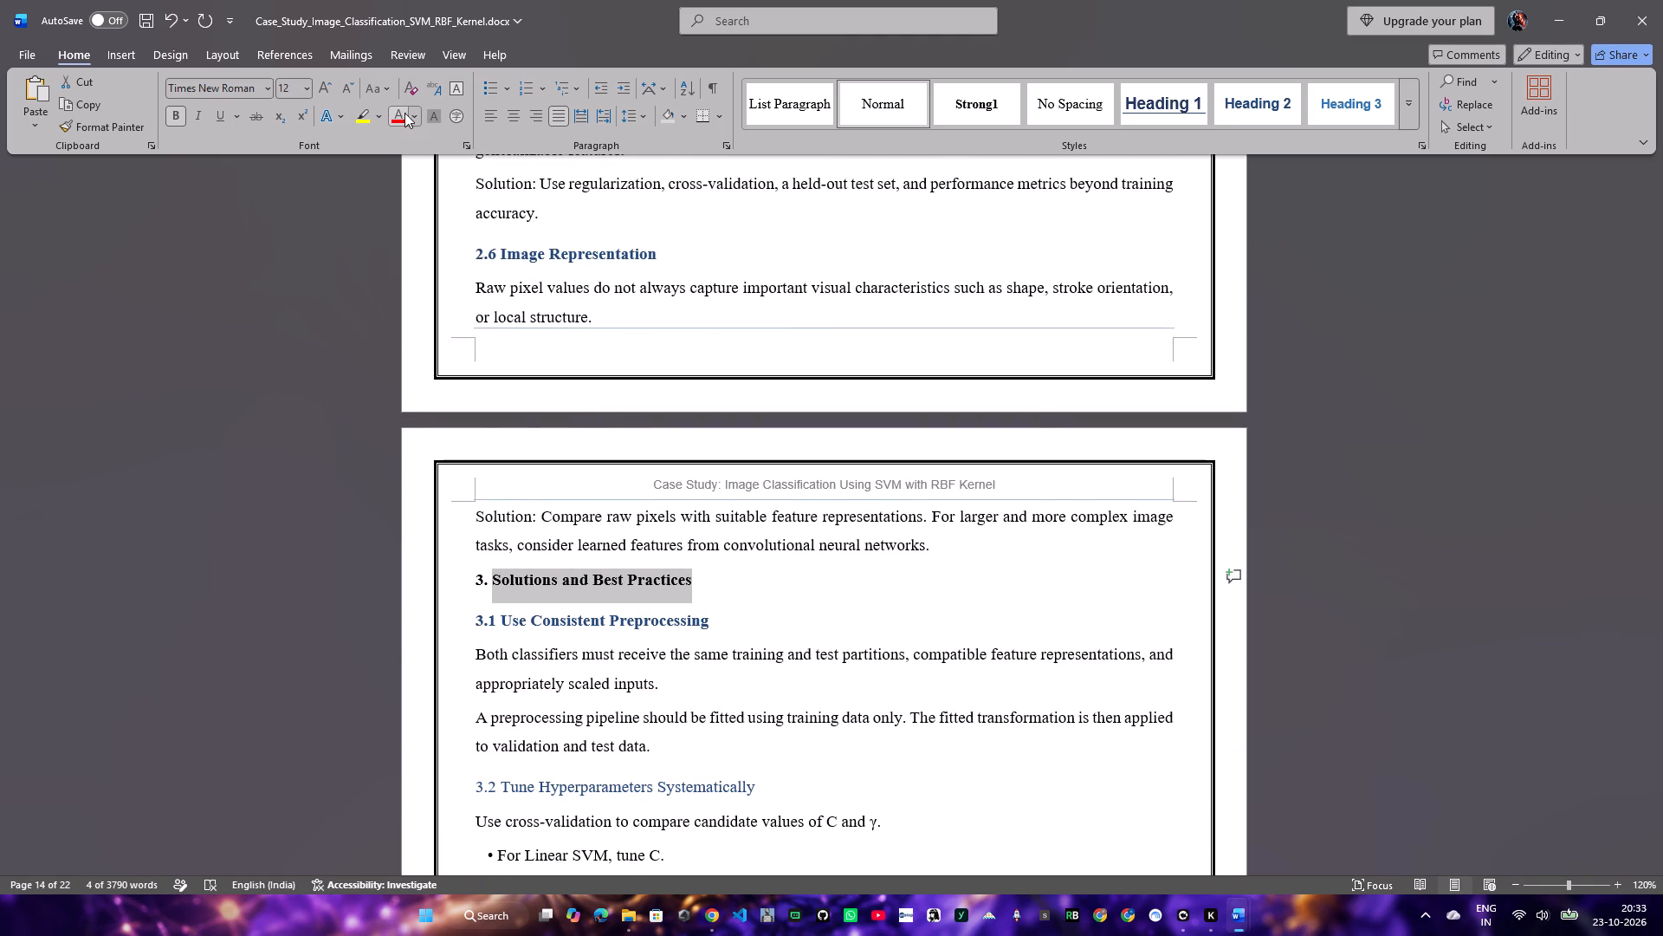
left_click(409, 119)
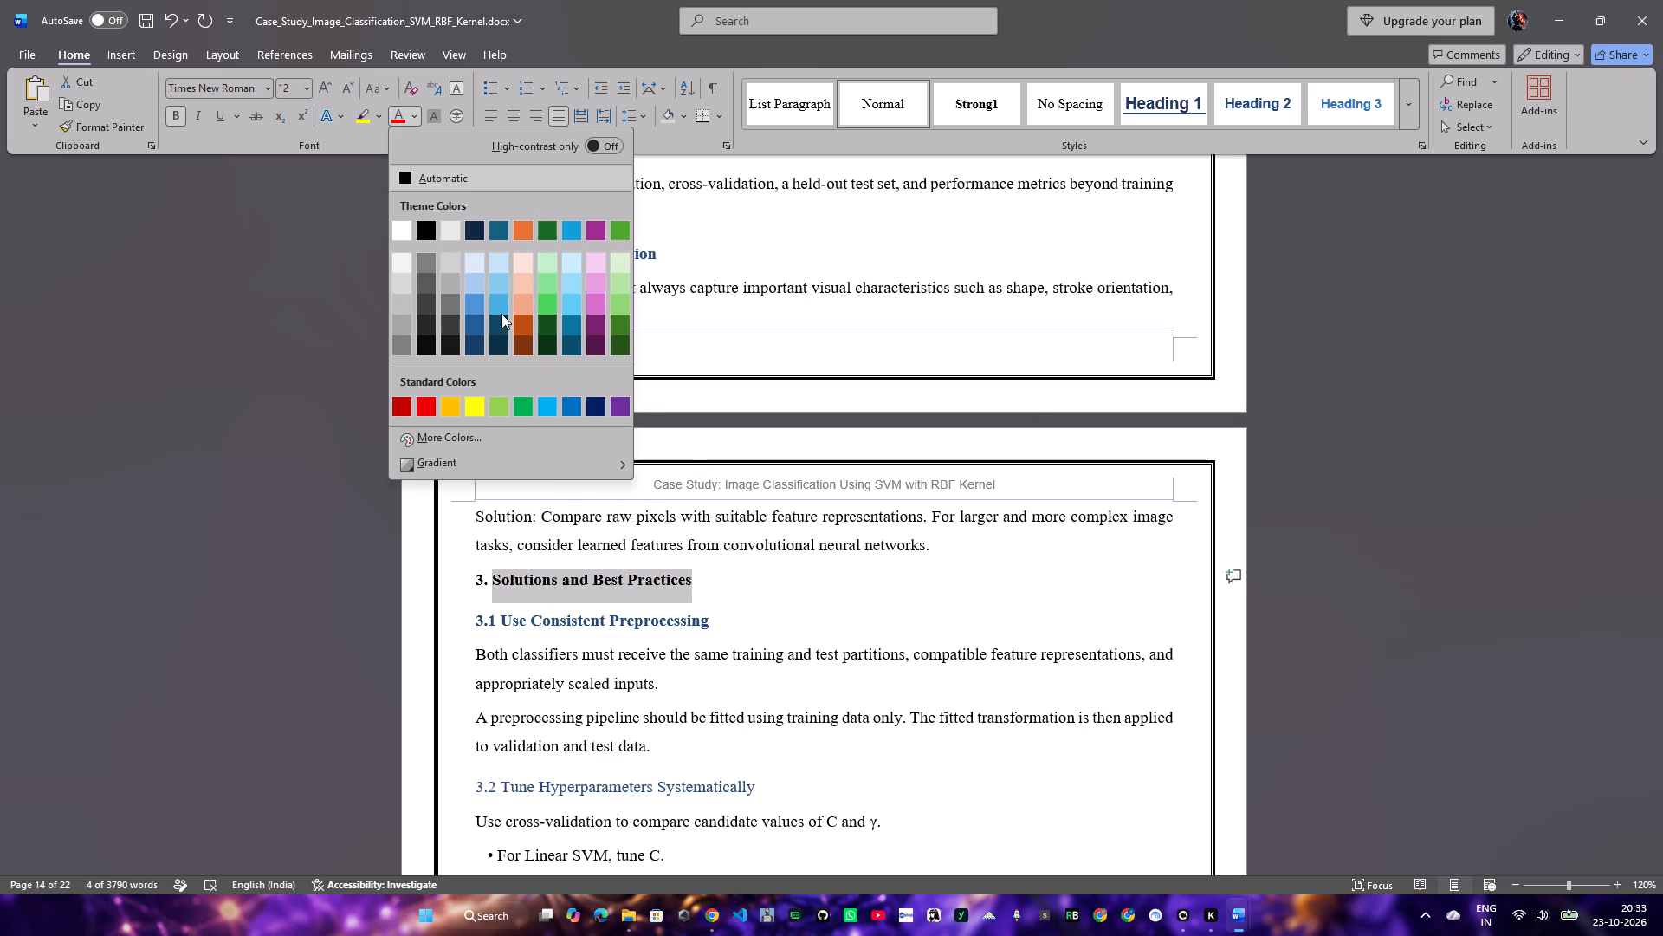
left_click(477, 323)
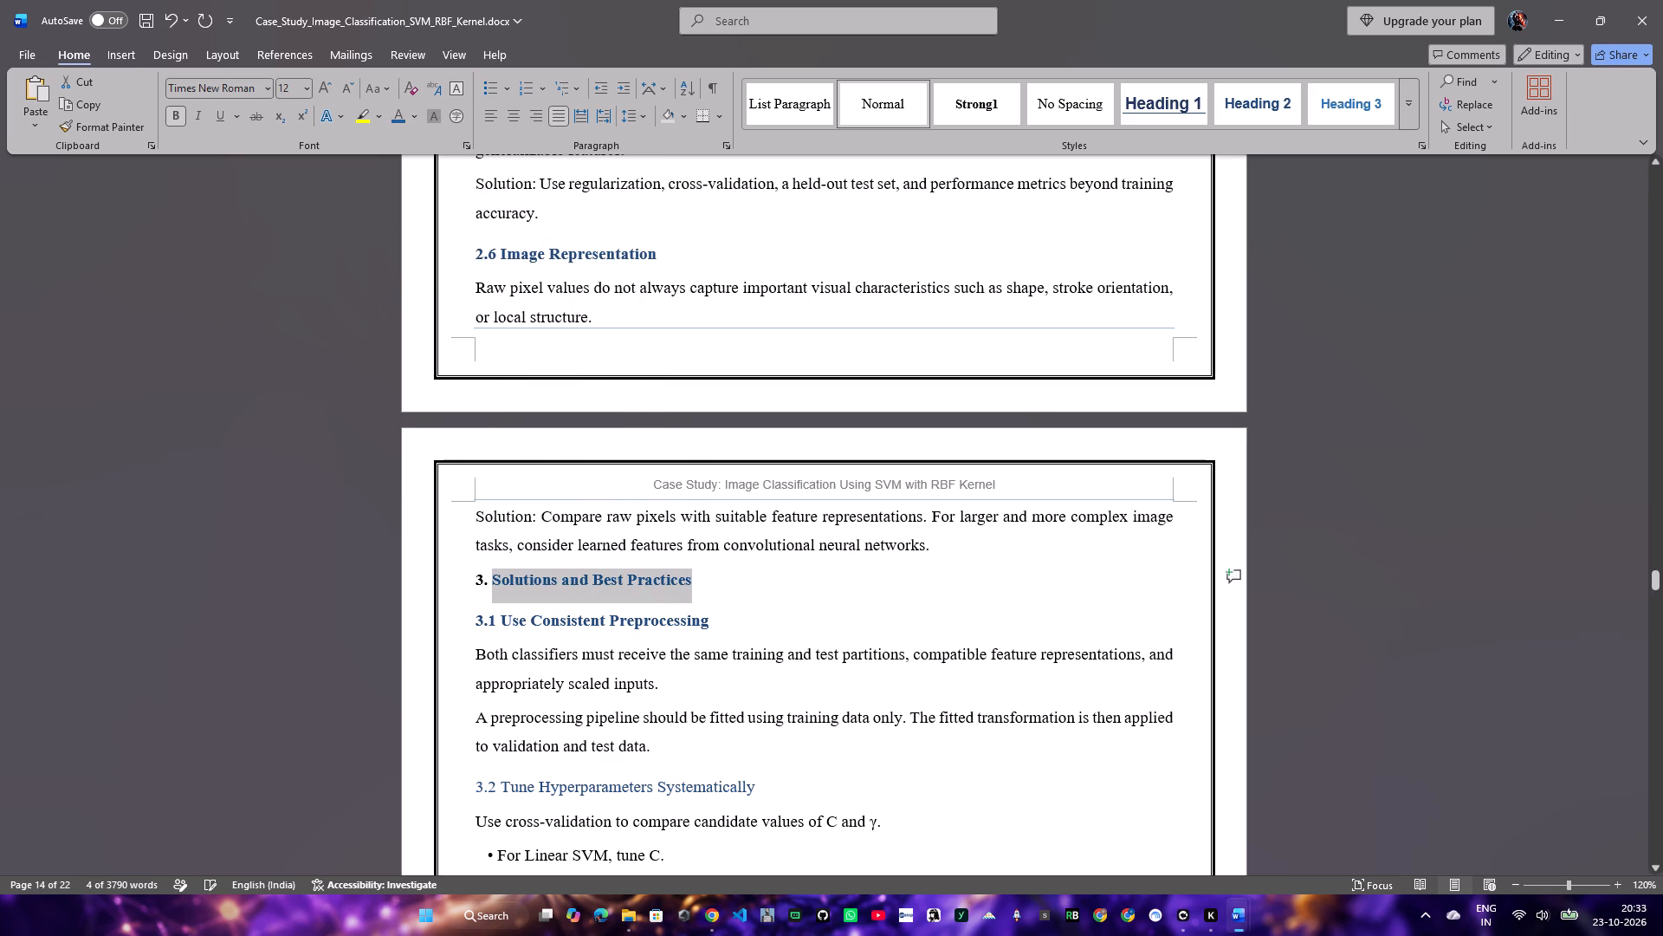
Apply the Heading 1 style to "3. Solutions and Best Practices" and set its title text to 12 pt.
left_click(1155, 110)
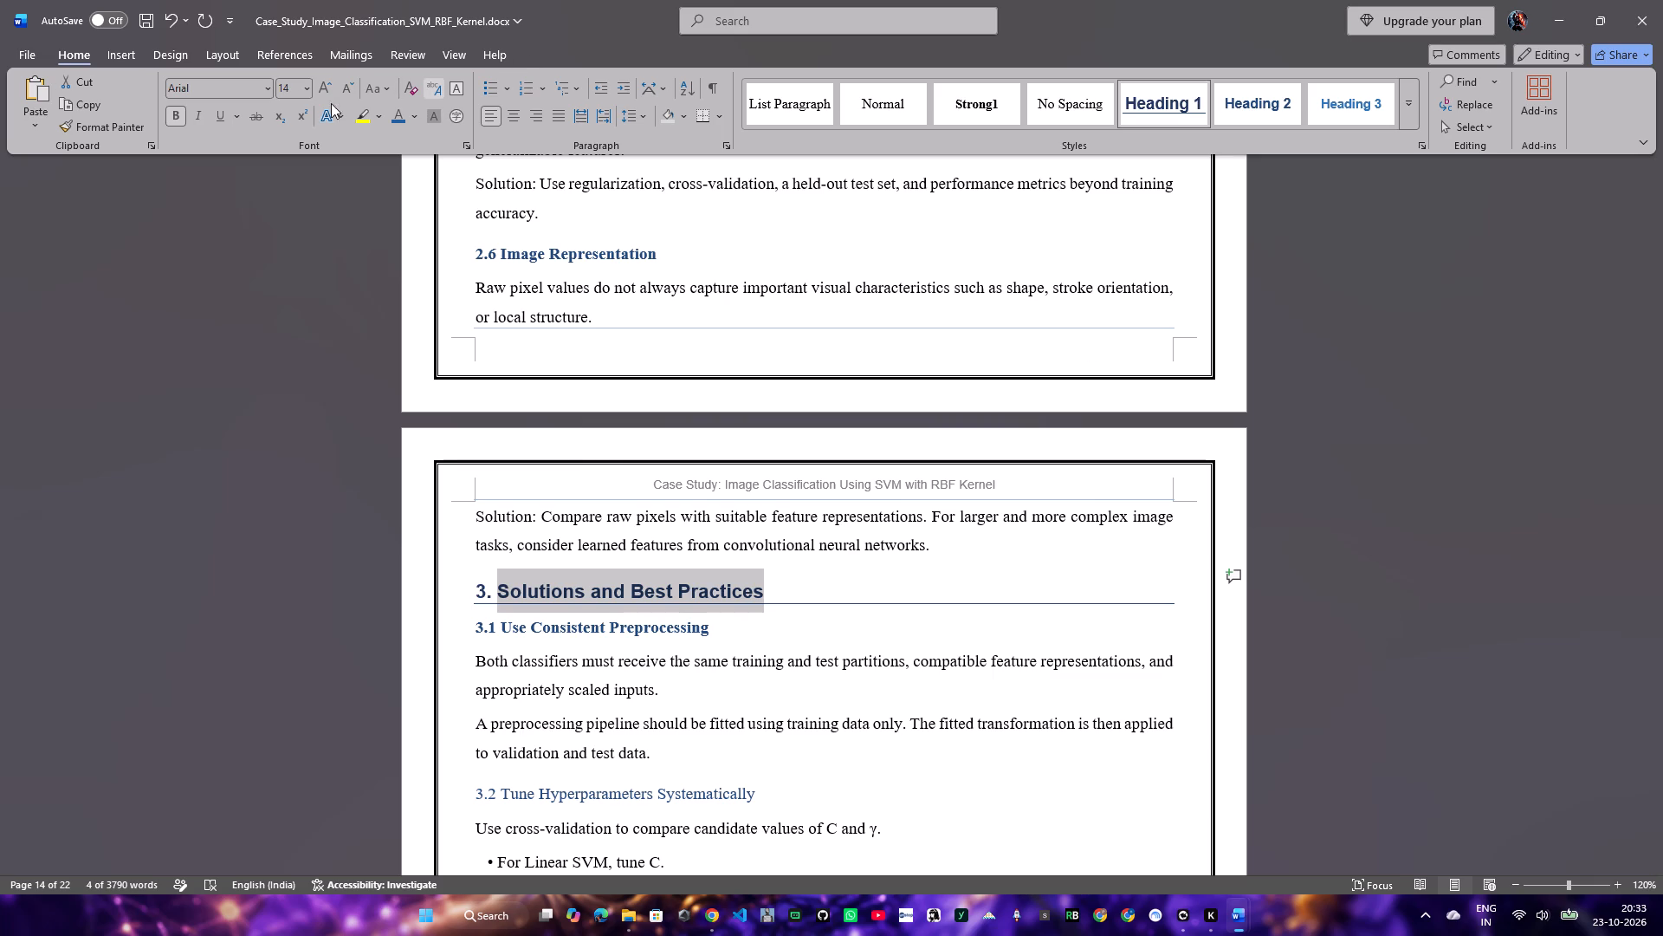
left_click(291, 89)
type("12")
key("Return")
left_click(499, 583)
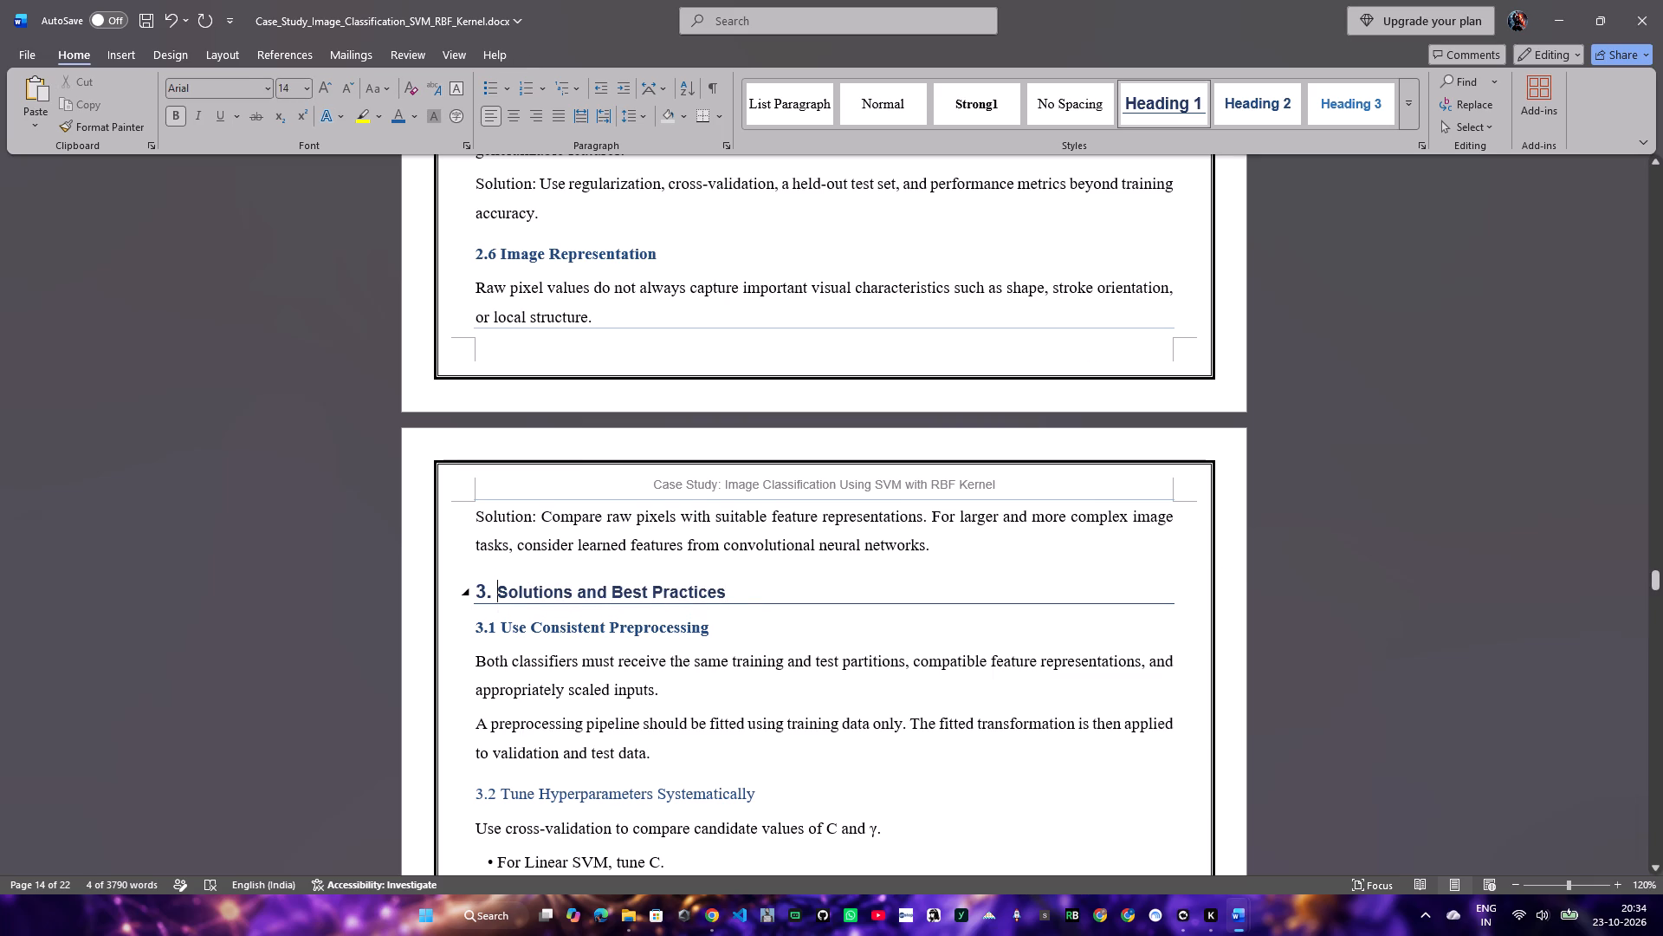
Set the entire heading "3. Solutions and Best Practices", including its number, to Times New Roman, 12 pt.
left_click_drag(819, 588, 464, 595)
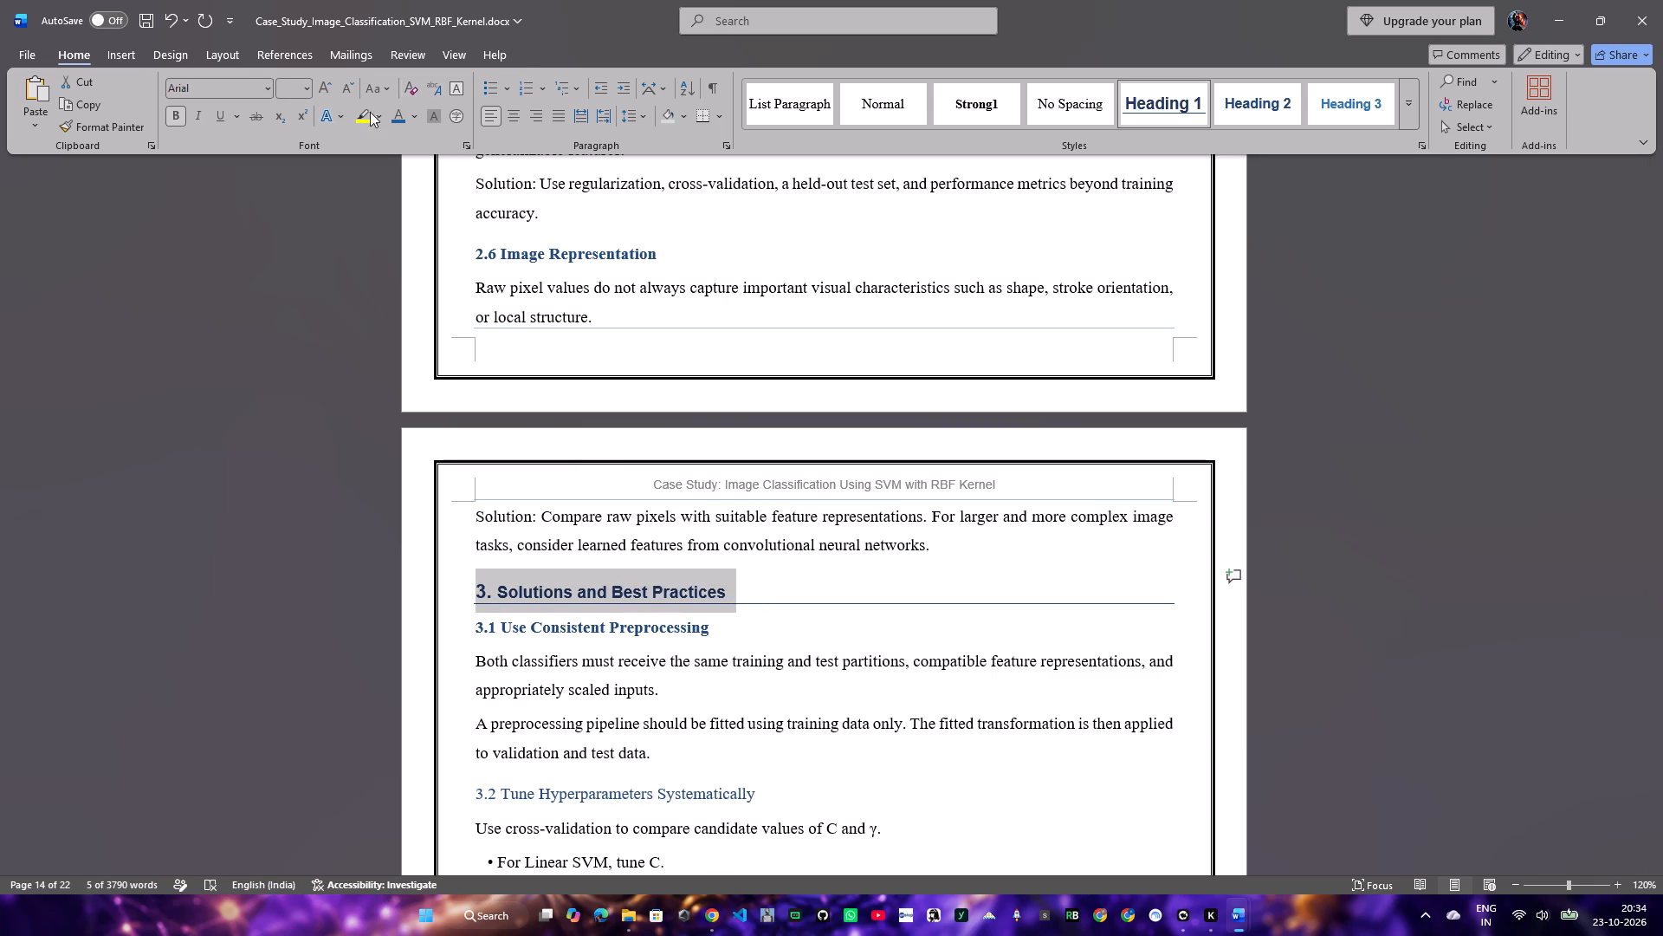
left_click(201, 89)
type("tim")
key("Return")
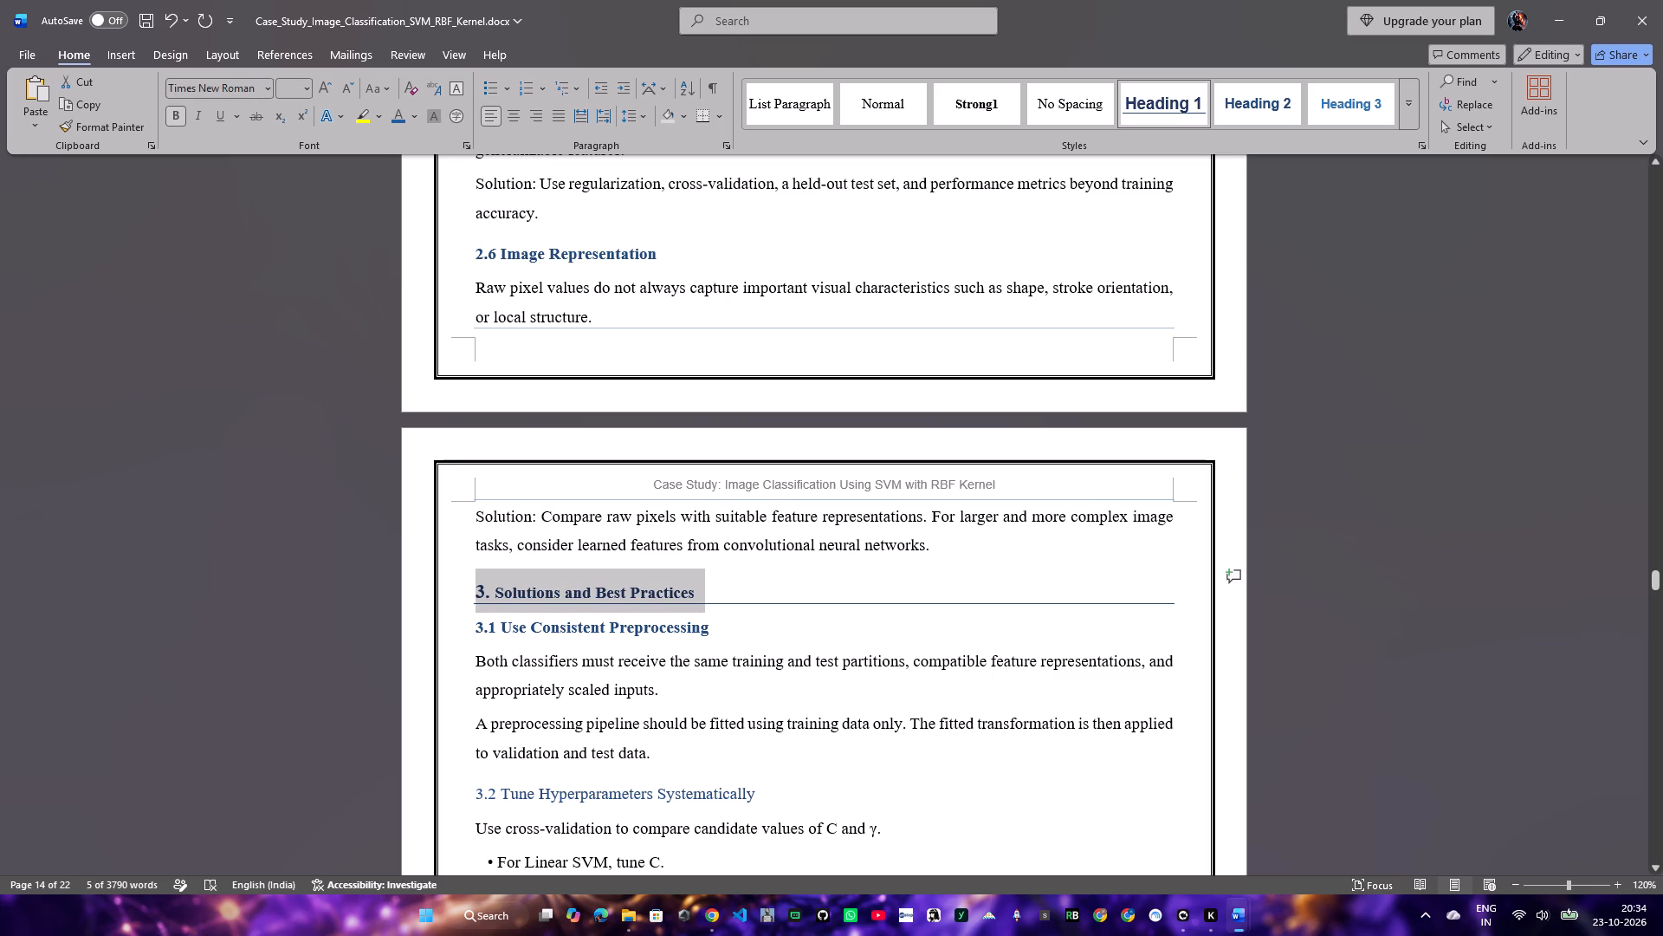
left_click(288, 85)
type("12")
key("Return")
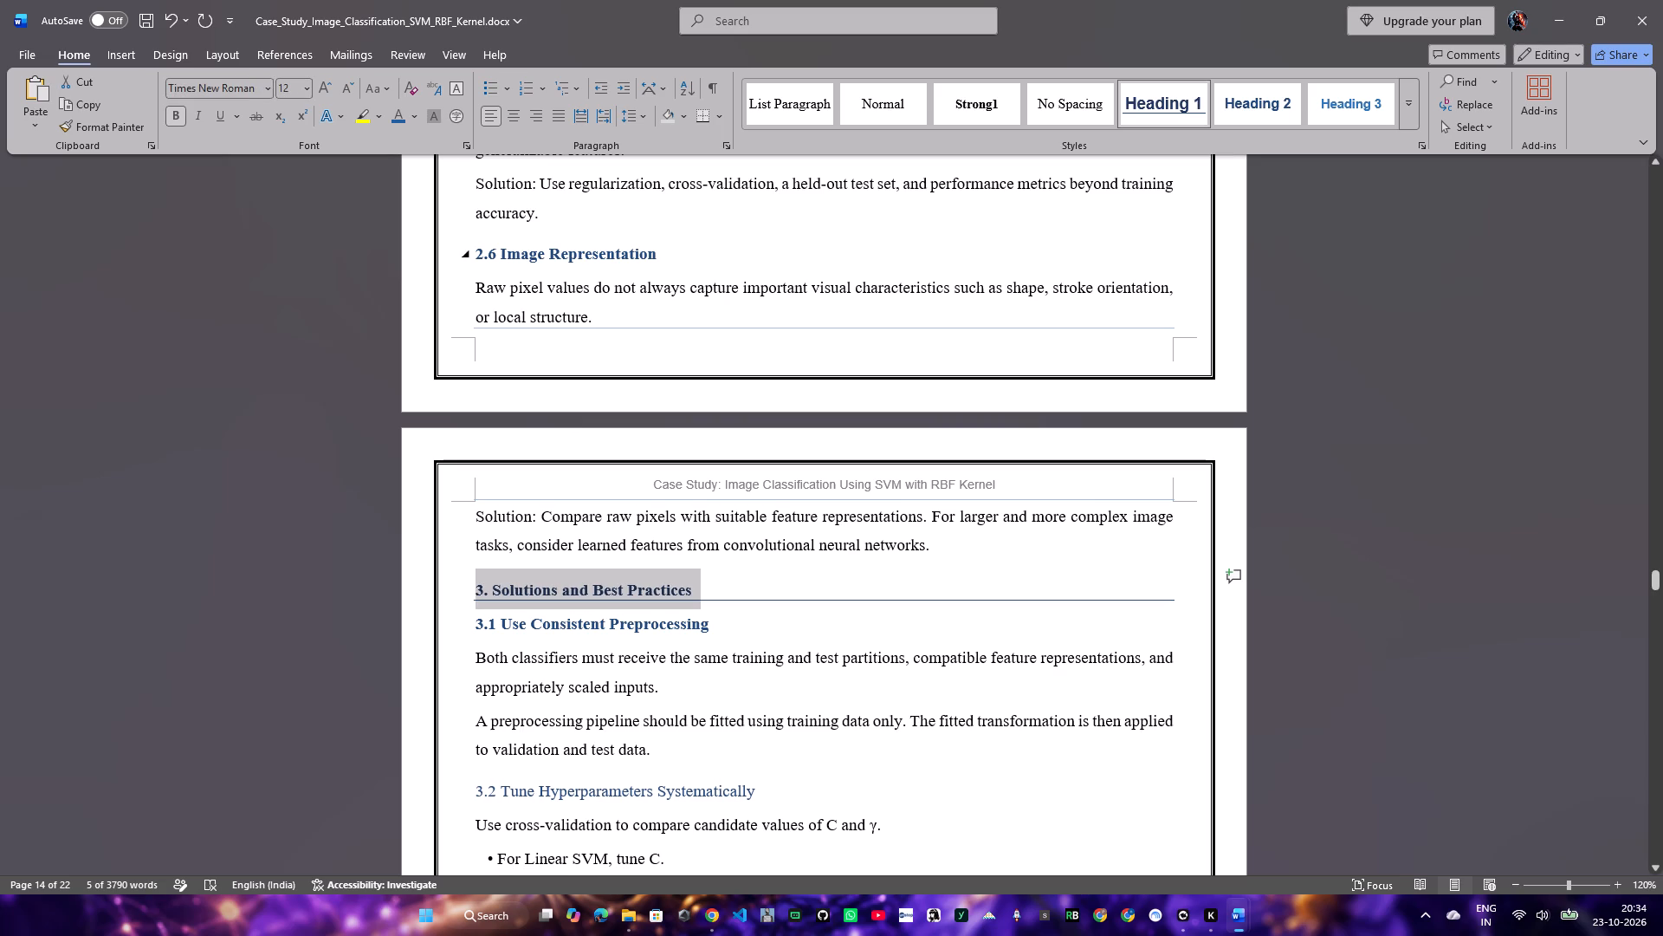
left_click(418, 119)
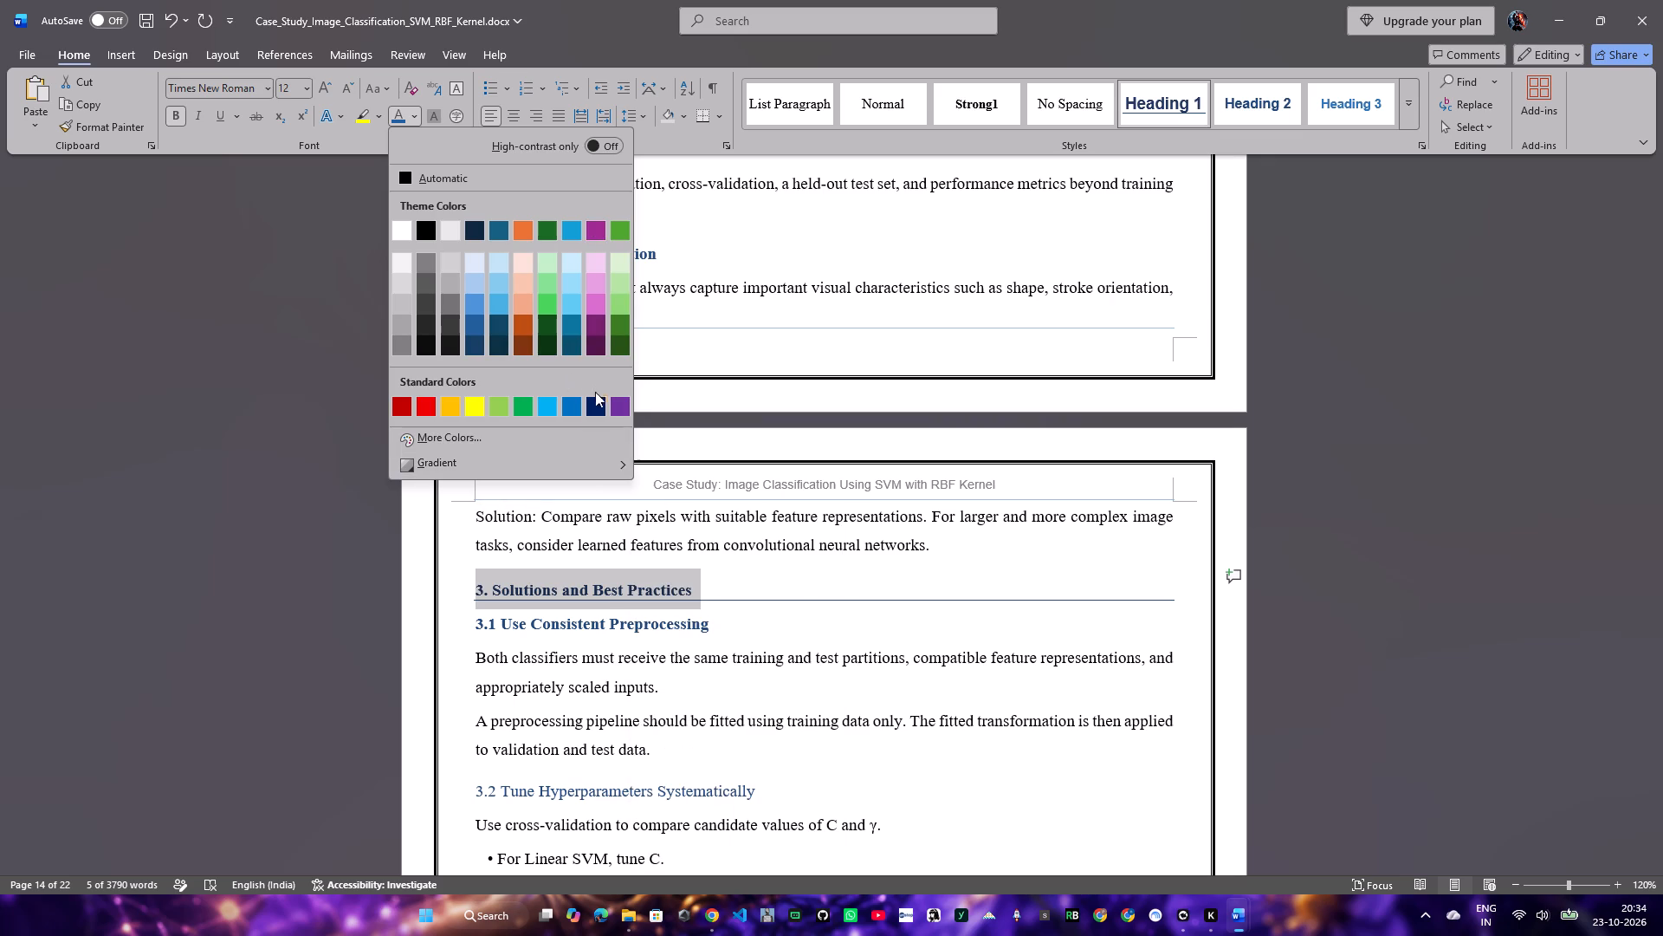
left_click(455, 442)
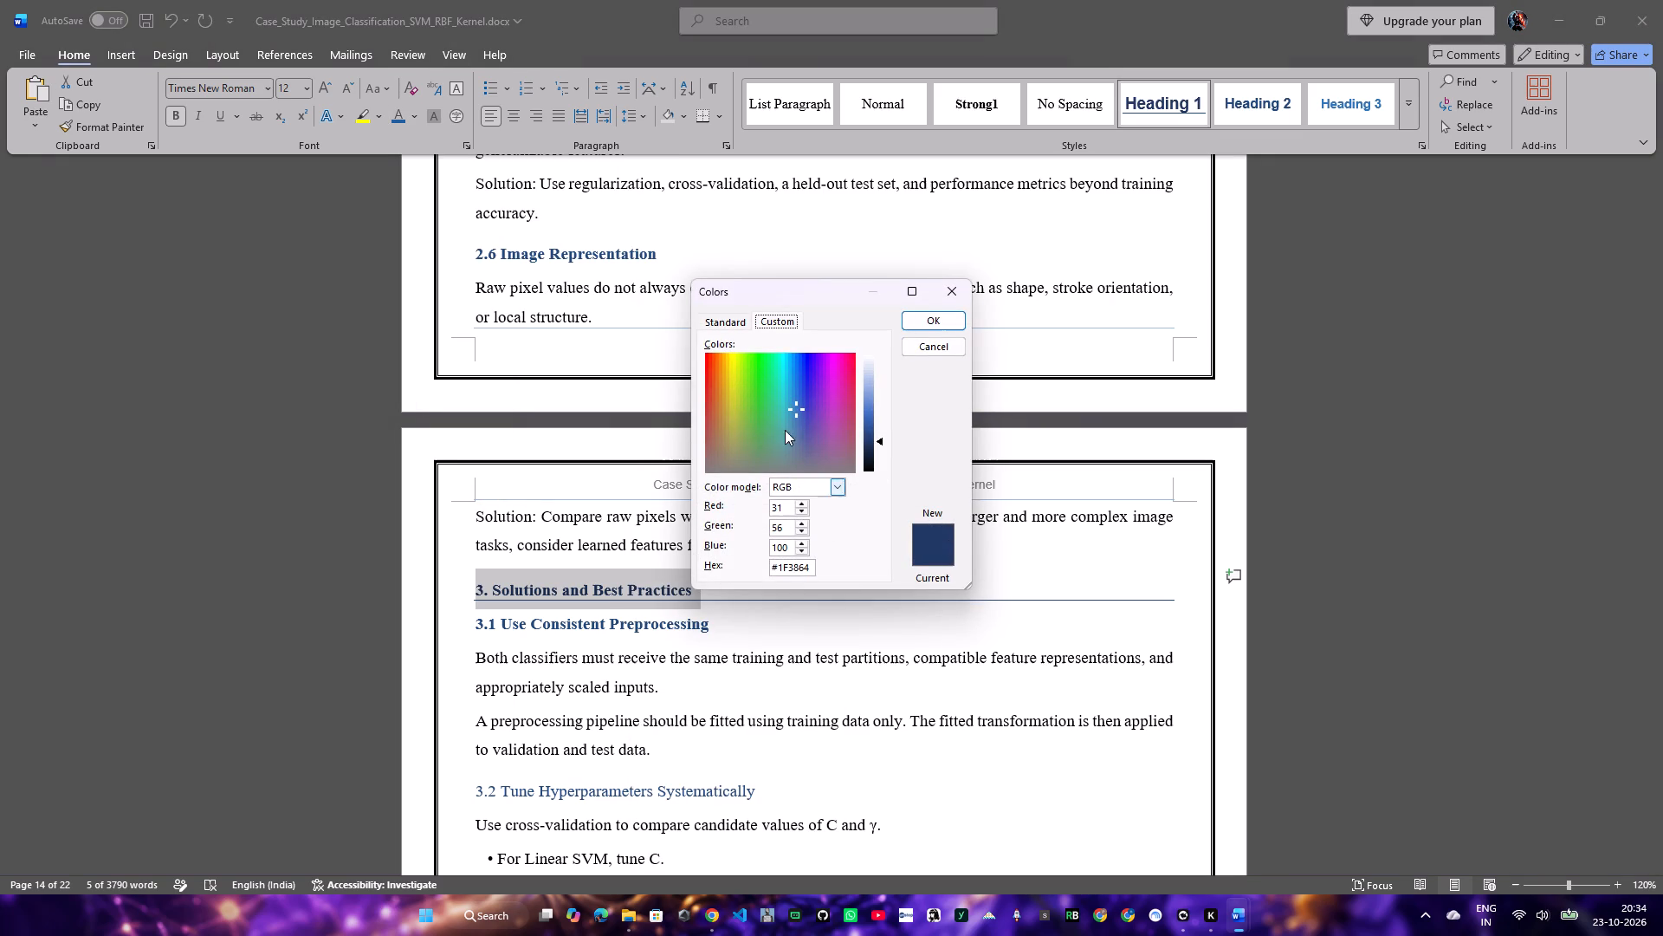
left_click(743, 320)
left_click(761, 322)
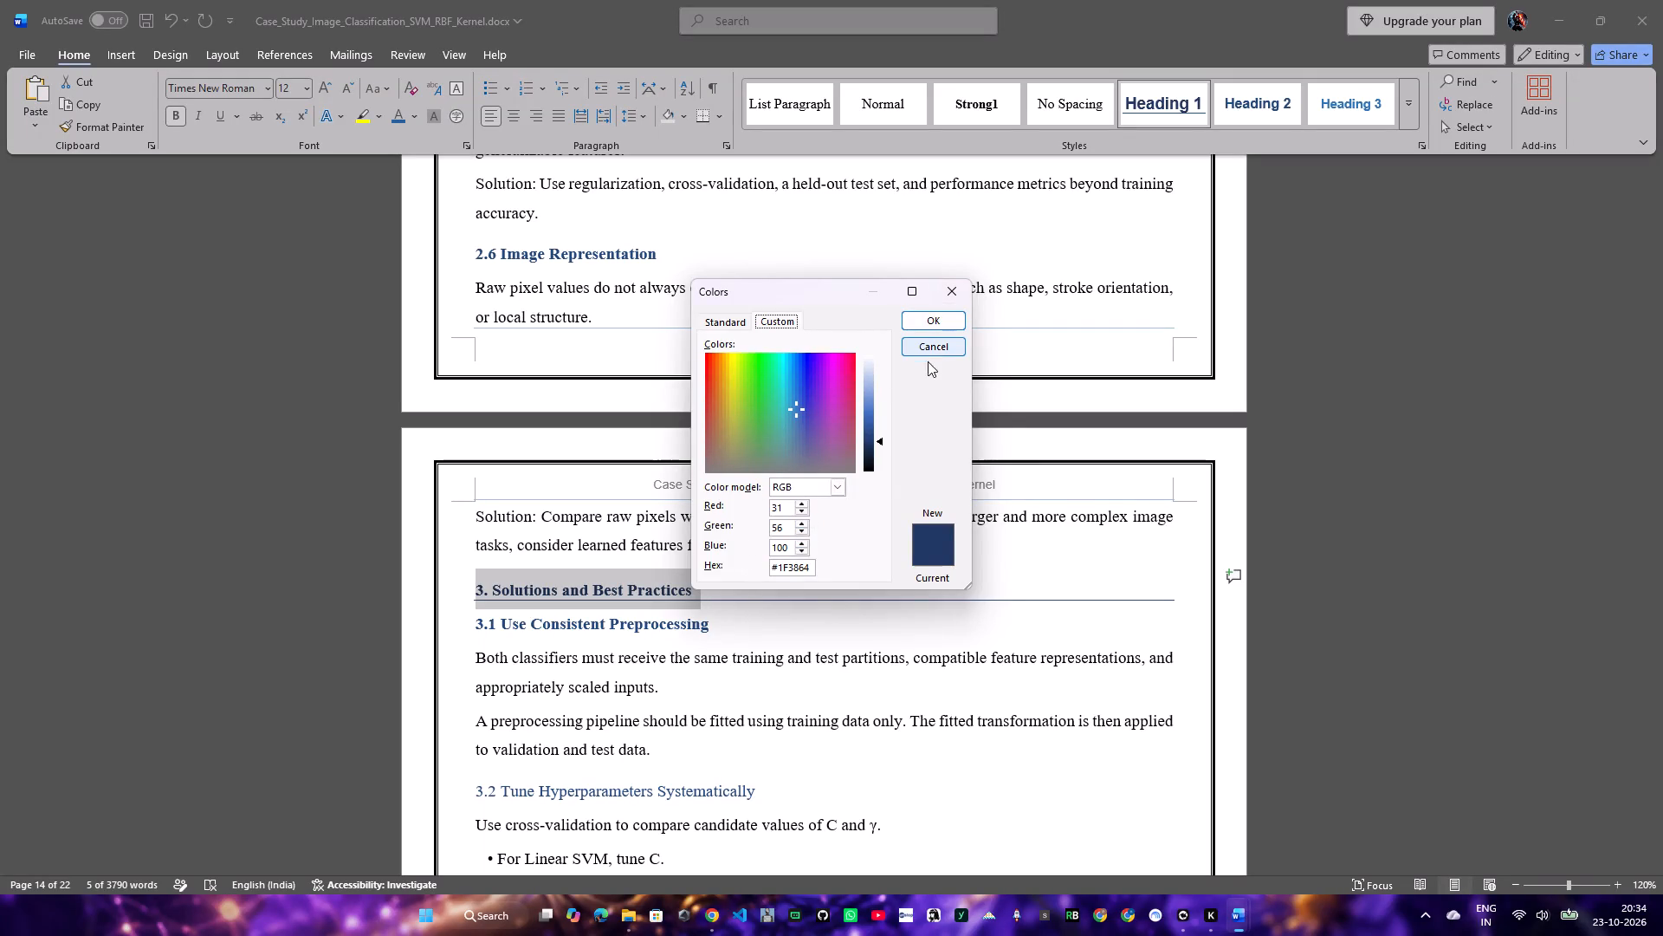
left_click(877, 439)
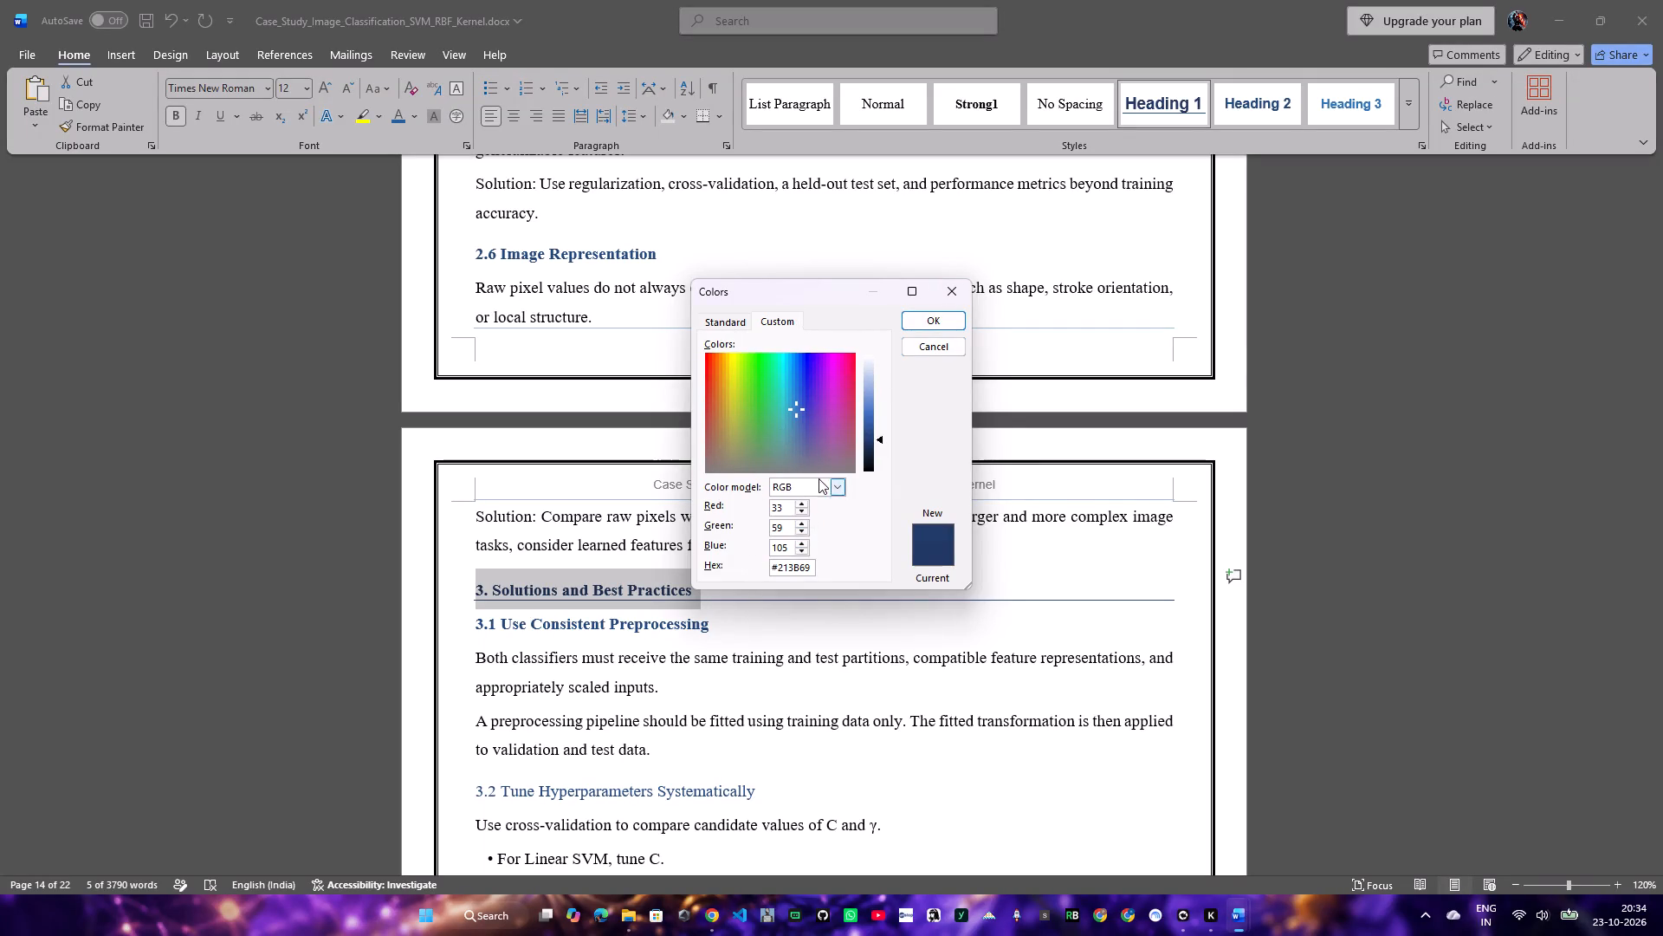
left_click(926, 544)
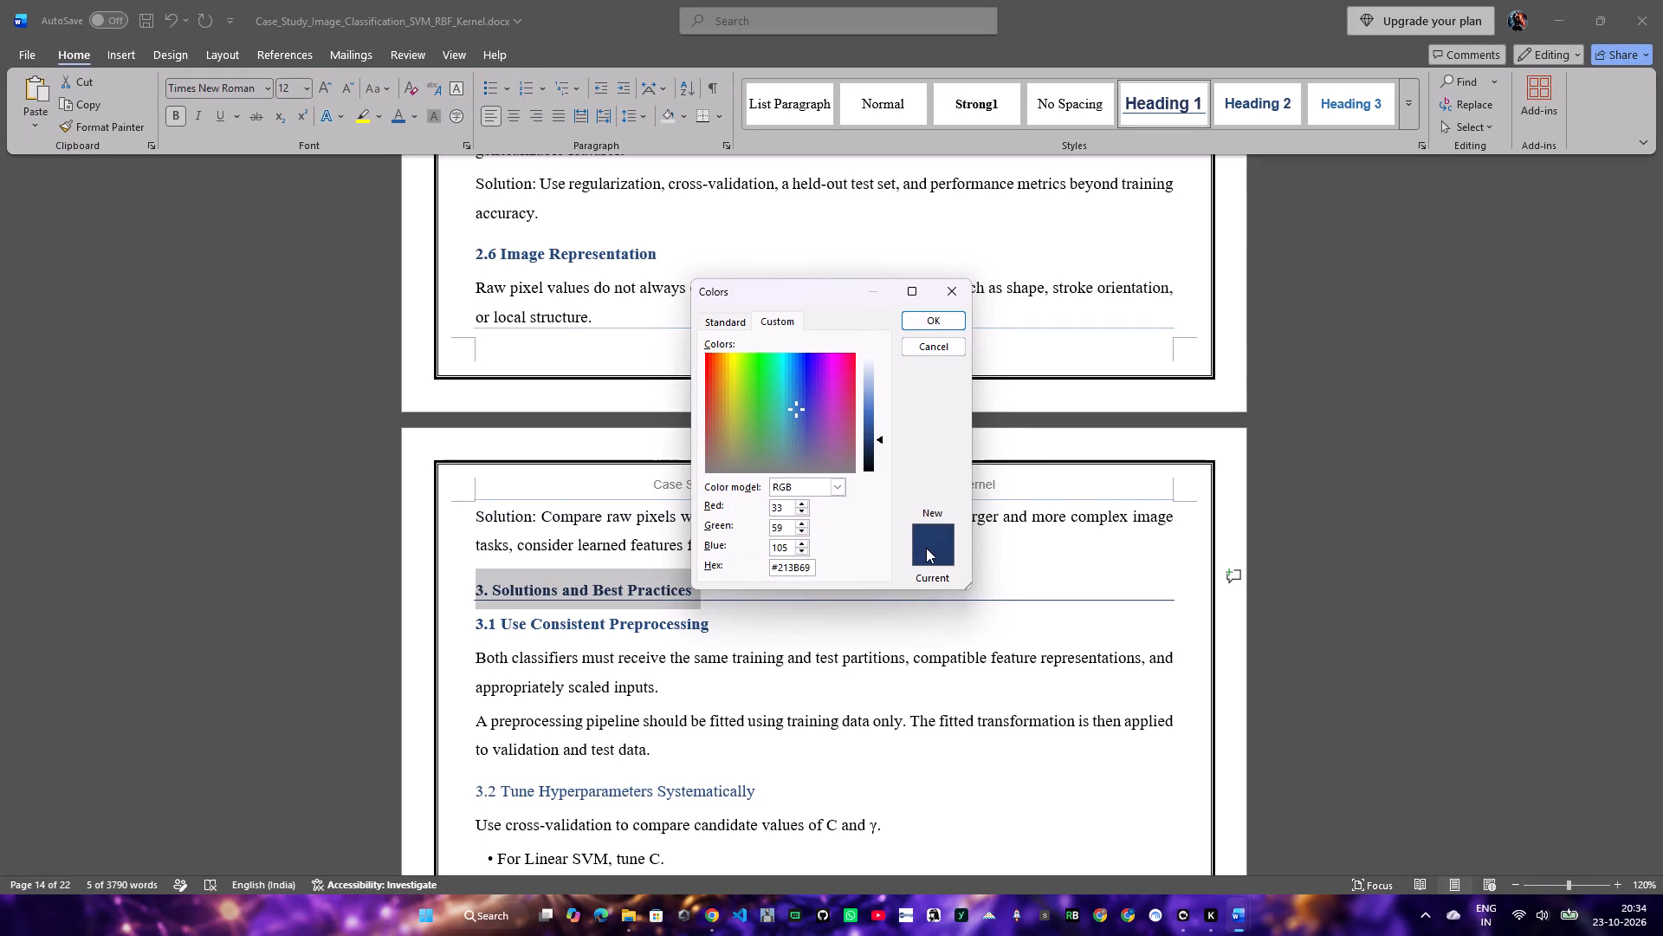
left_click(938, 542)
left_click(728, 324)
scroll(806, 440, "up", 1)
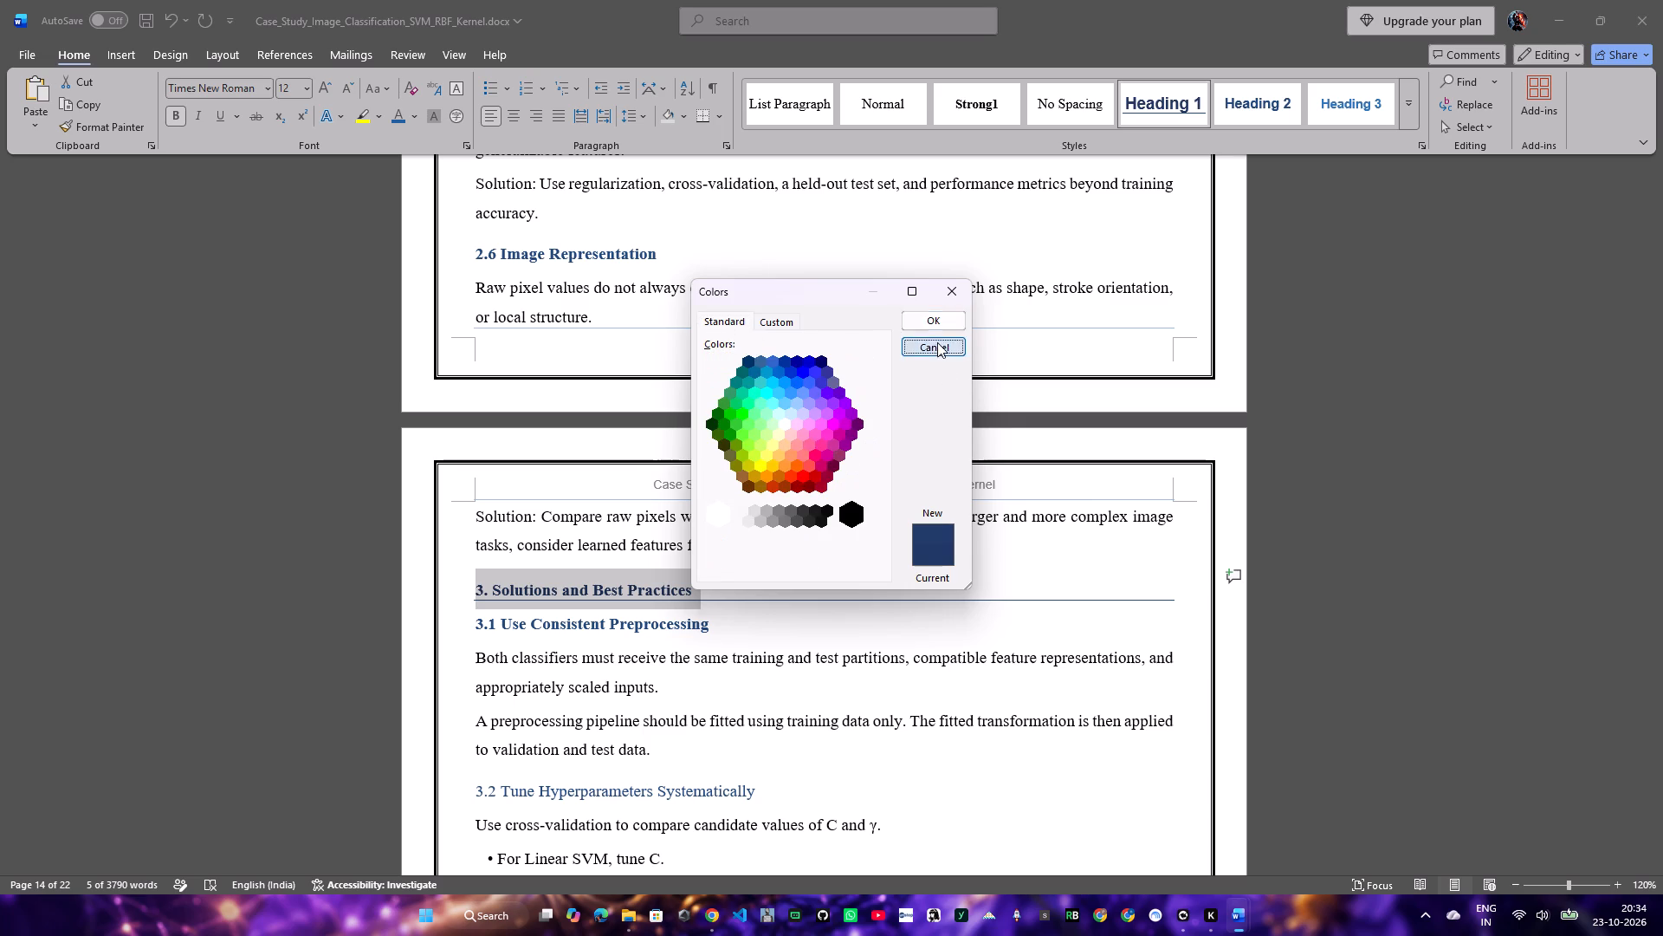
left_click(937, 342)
Color the heading "3. Solutions and Best Practices" in the same blue as its subheadings.
left_click(408, 118)
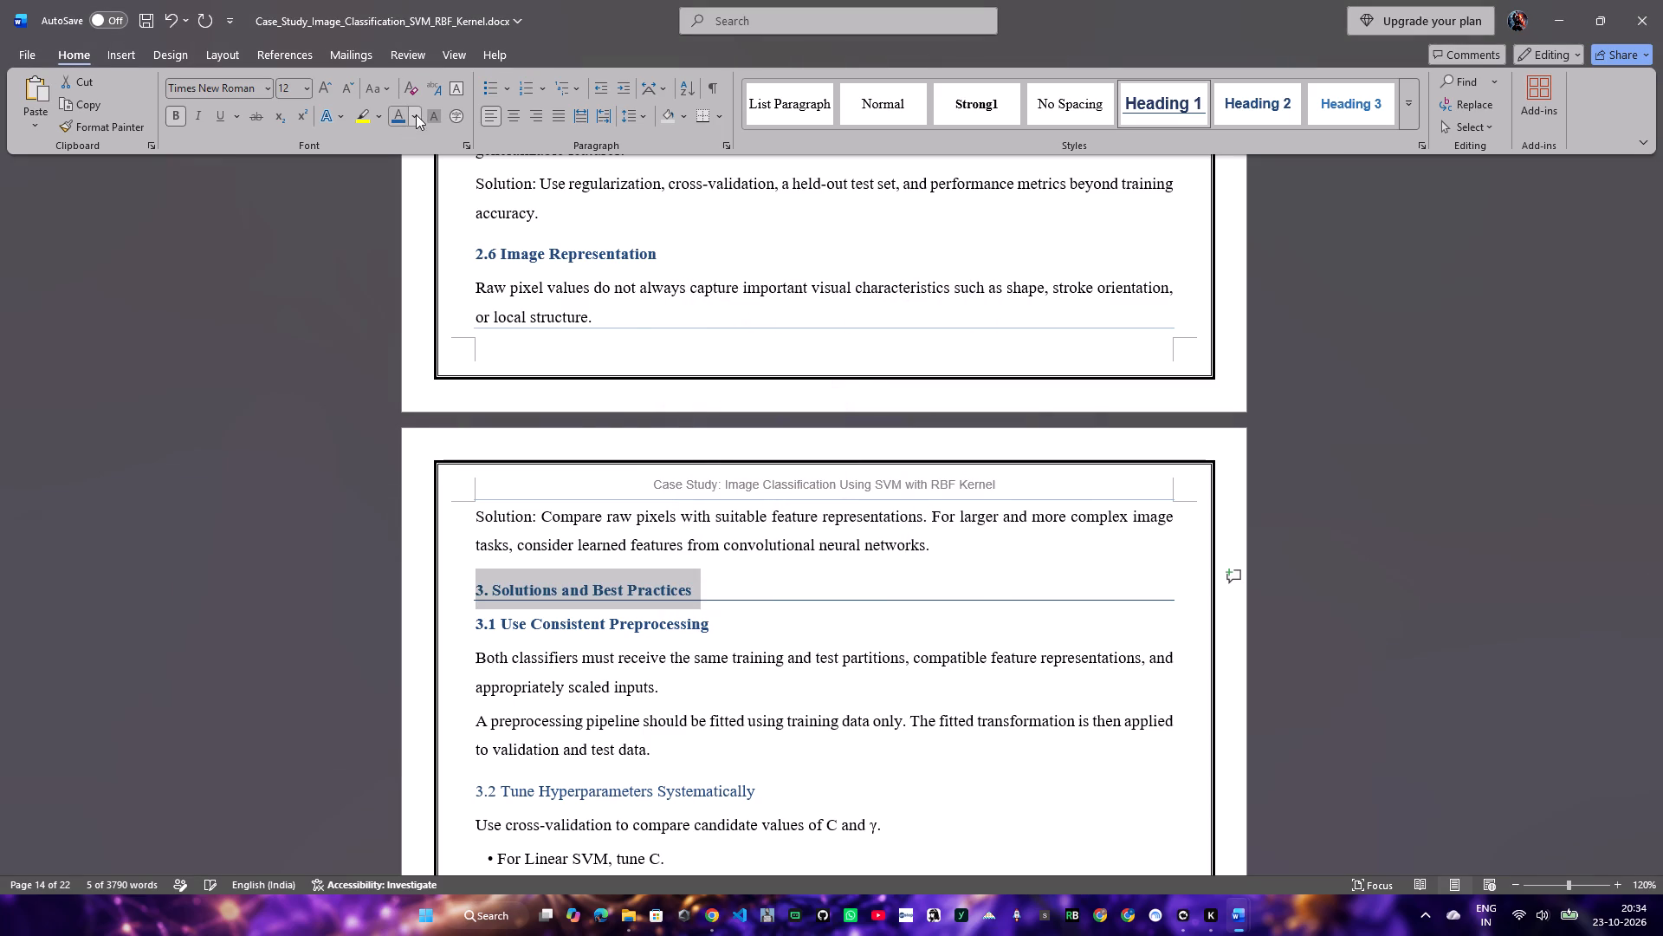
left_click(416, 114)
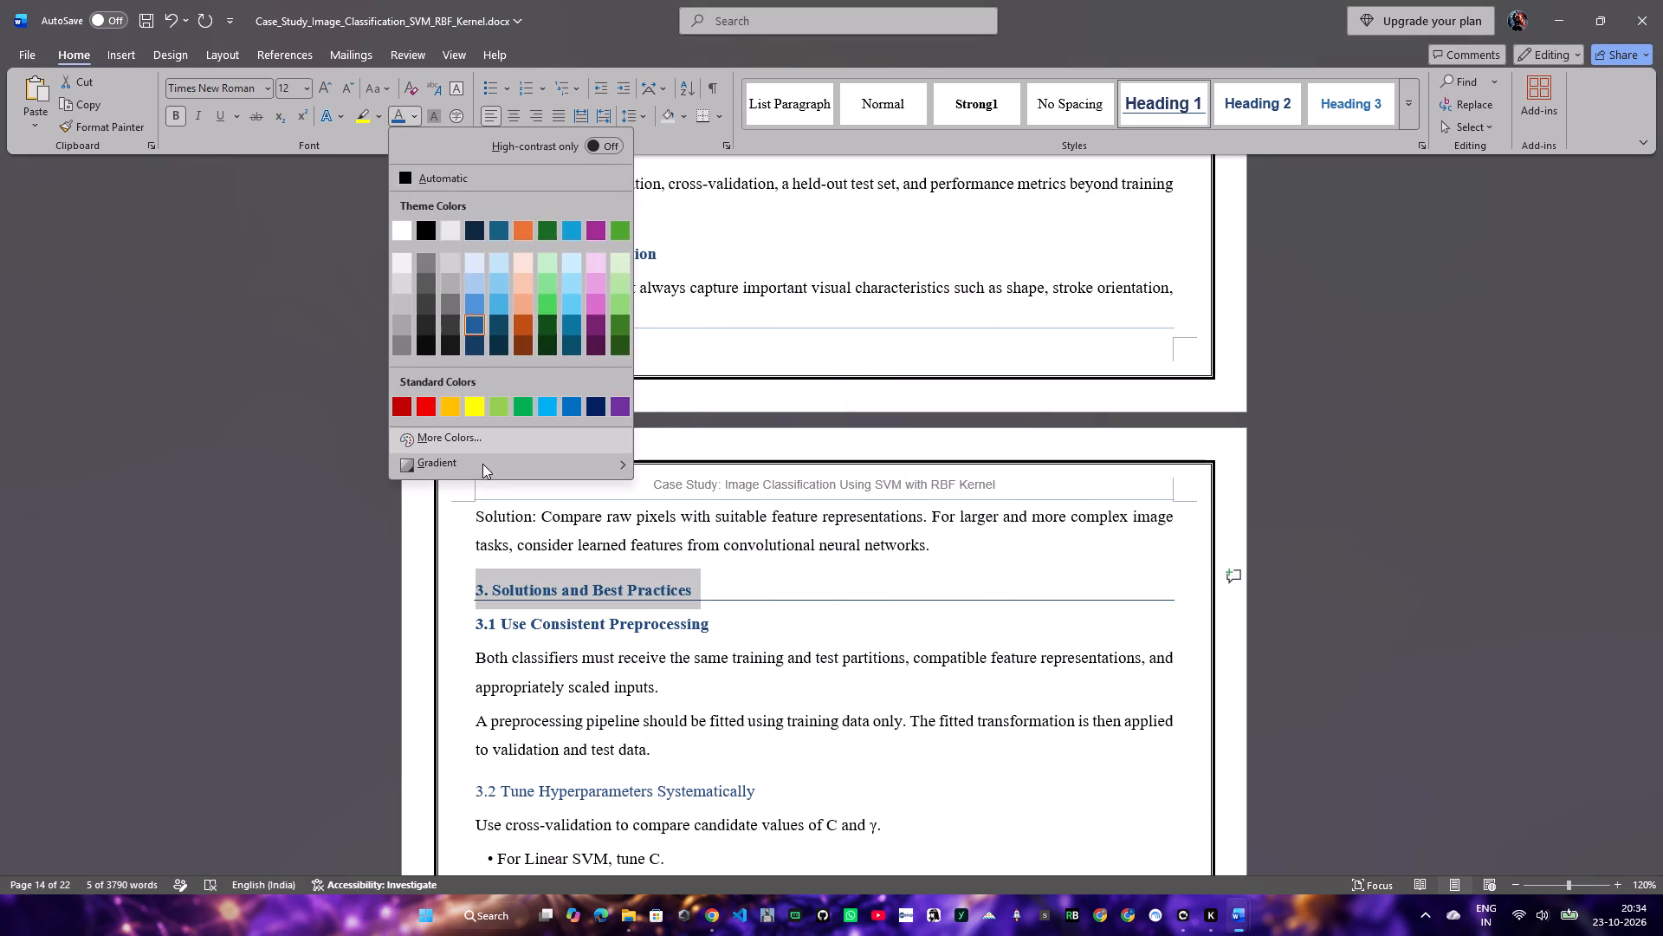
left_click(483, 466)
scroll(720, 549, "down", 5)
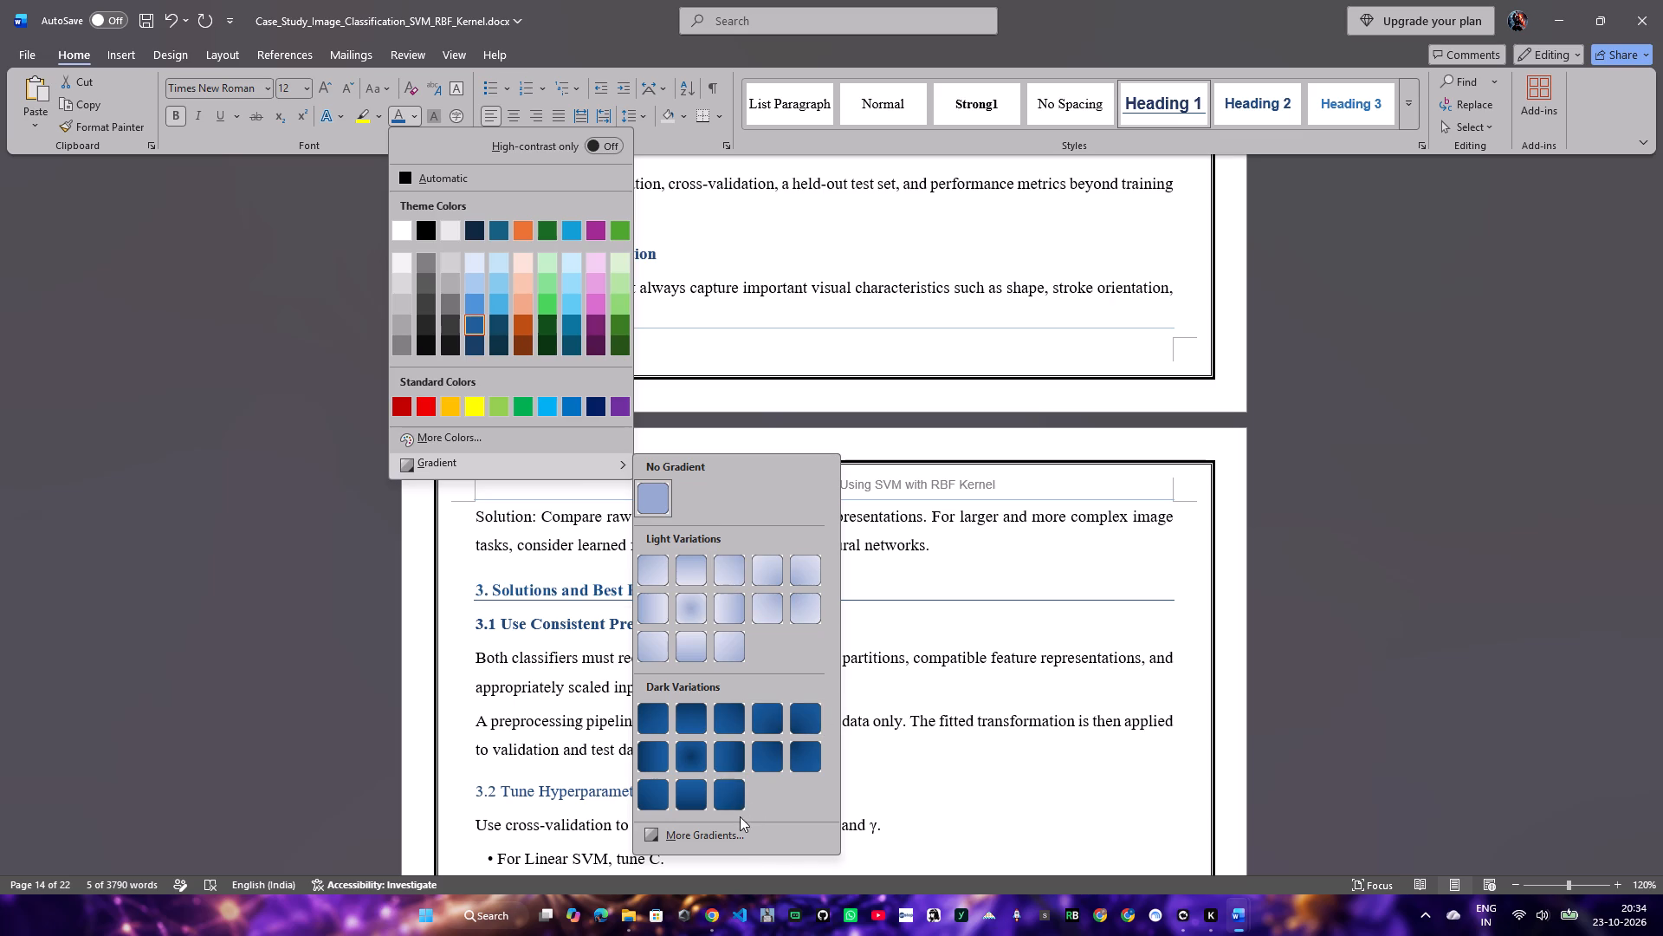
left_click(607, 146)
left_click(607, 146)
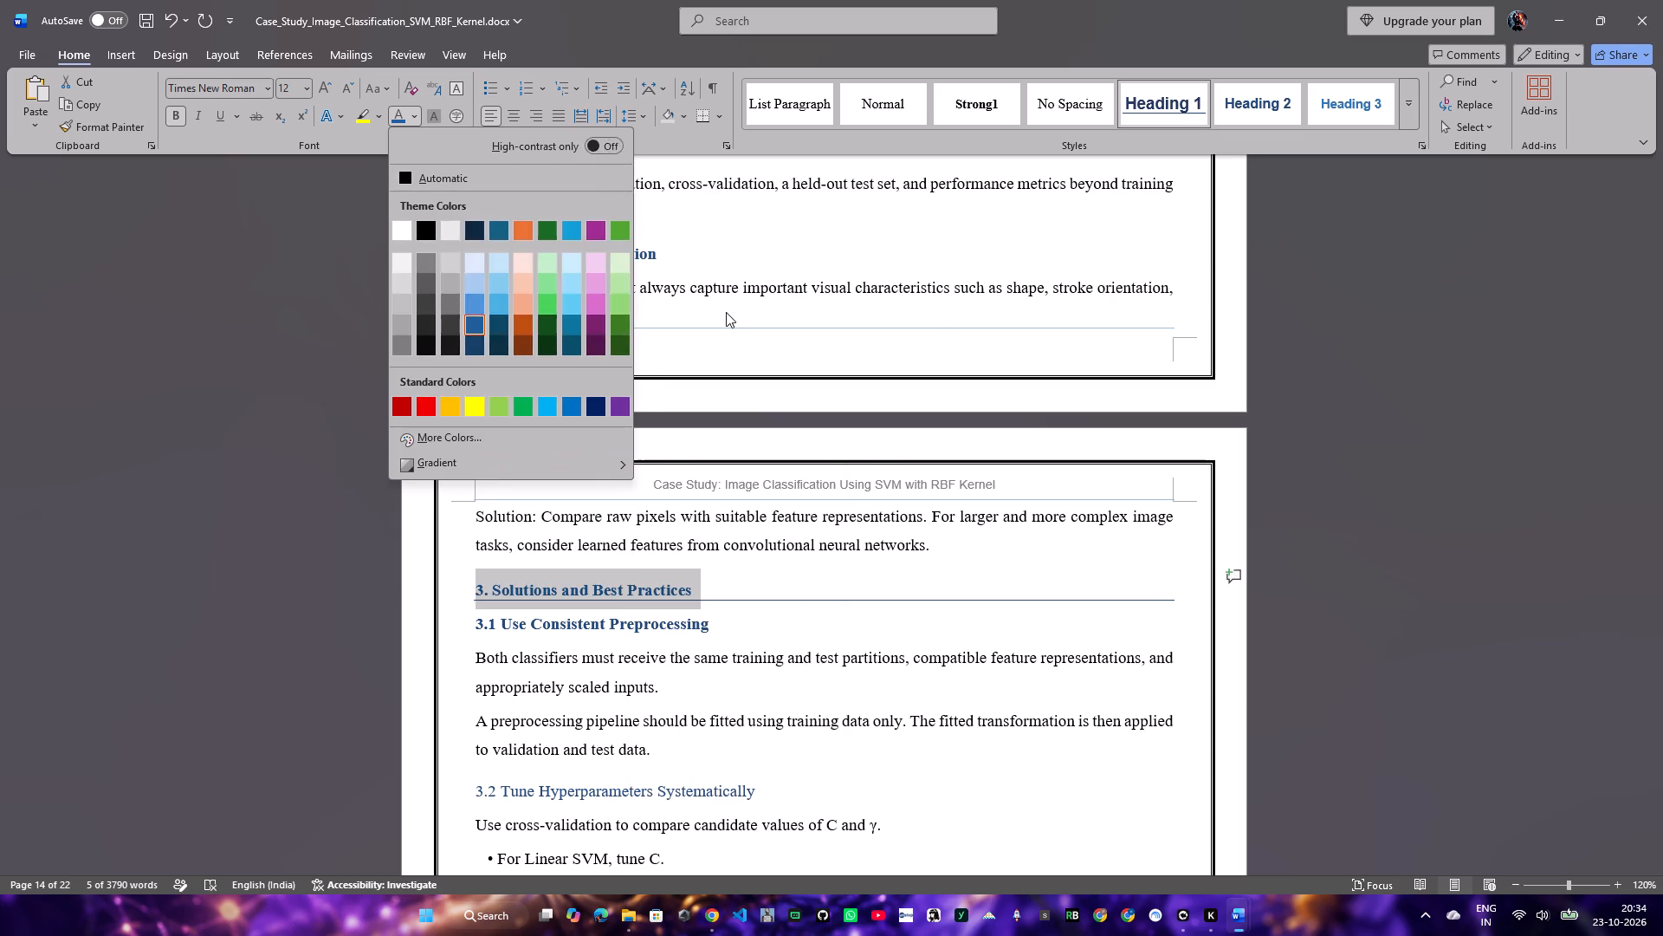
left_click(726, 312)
Make the subheading "3.2 Tune Hyperparameters Systematically" bold.
scroll(729, 476, "down", 4)
left_click(728, 468)
scroll(728, 475, "down", 11)
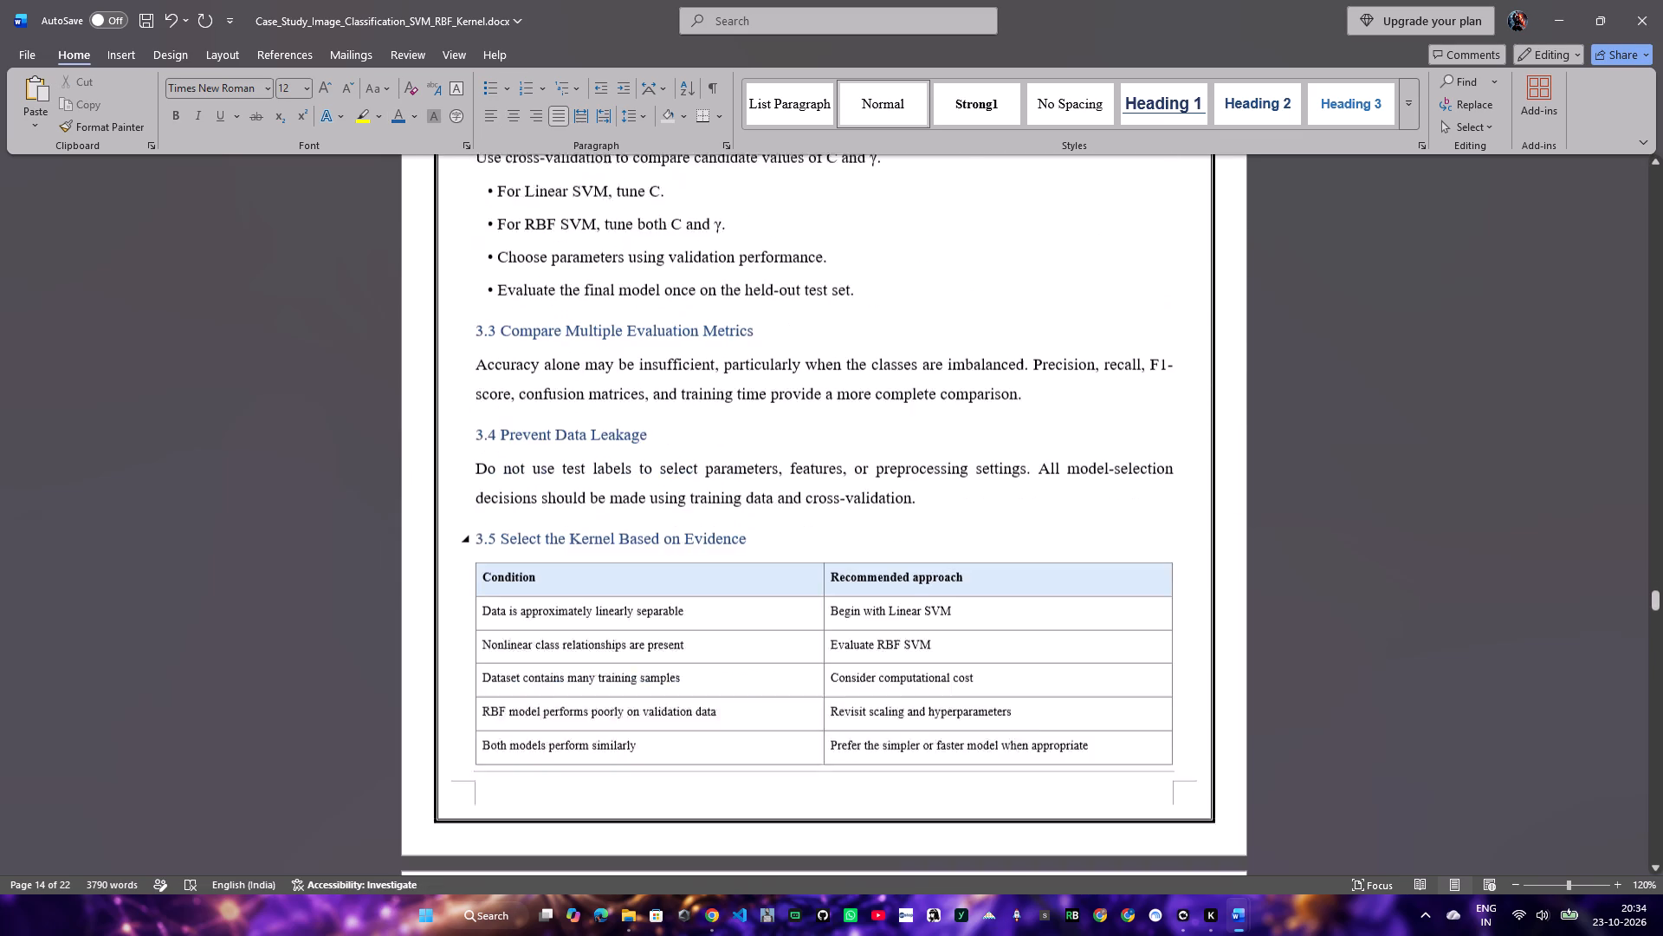
scroll(678, 257, "up", 4)
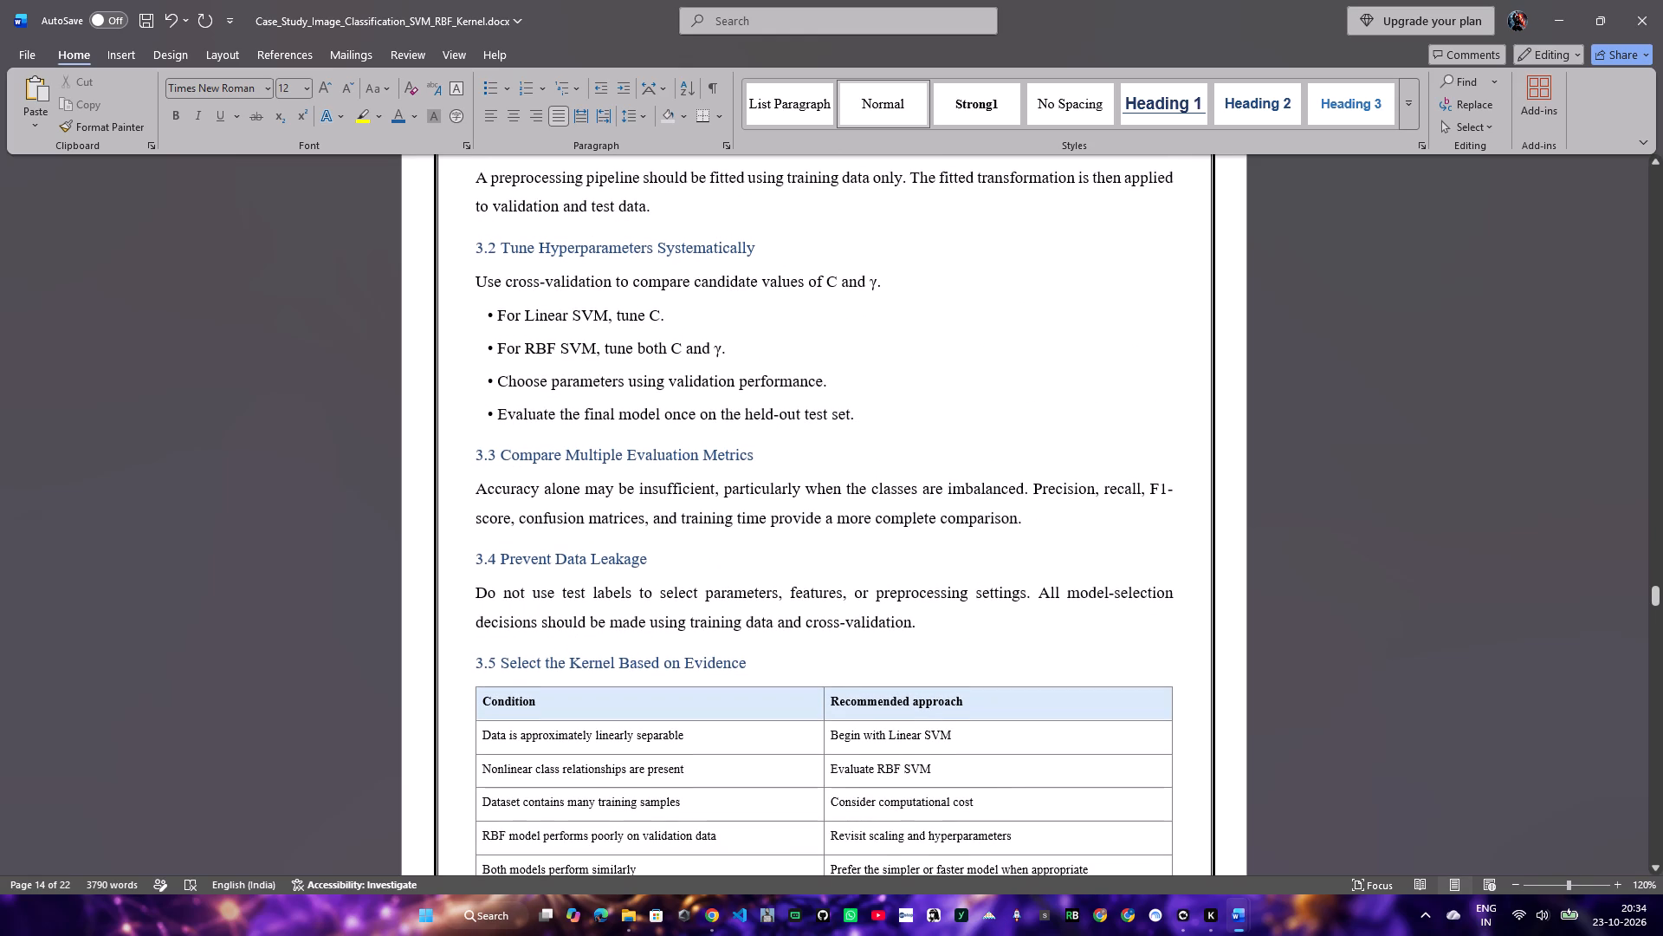
scroll(660, 149, "up", 4)
left_click_drag(767, 306, 216, 260)
left_click(667, 295)
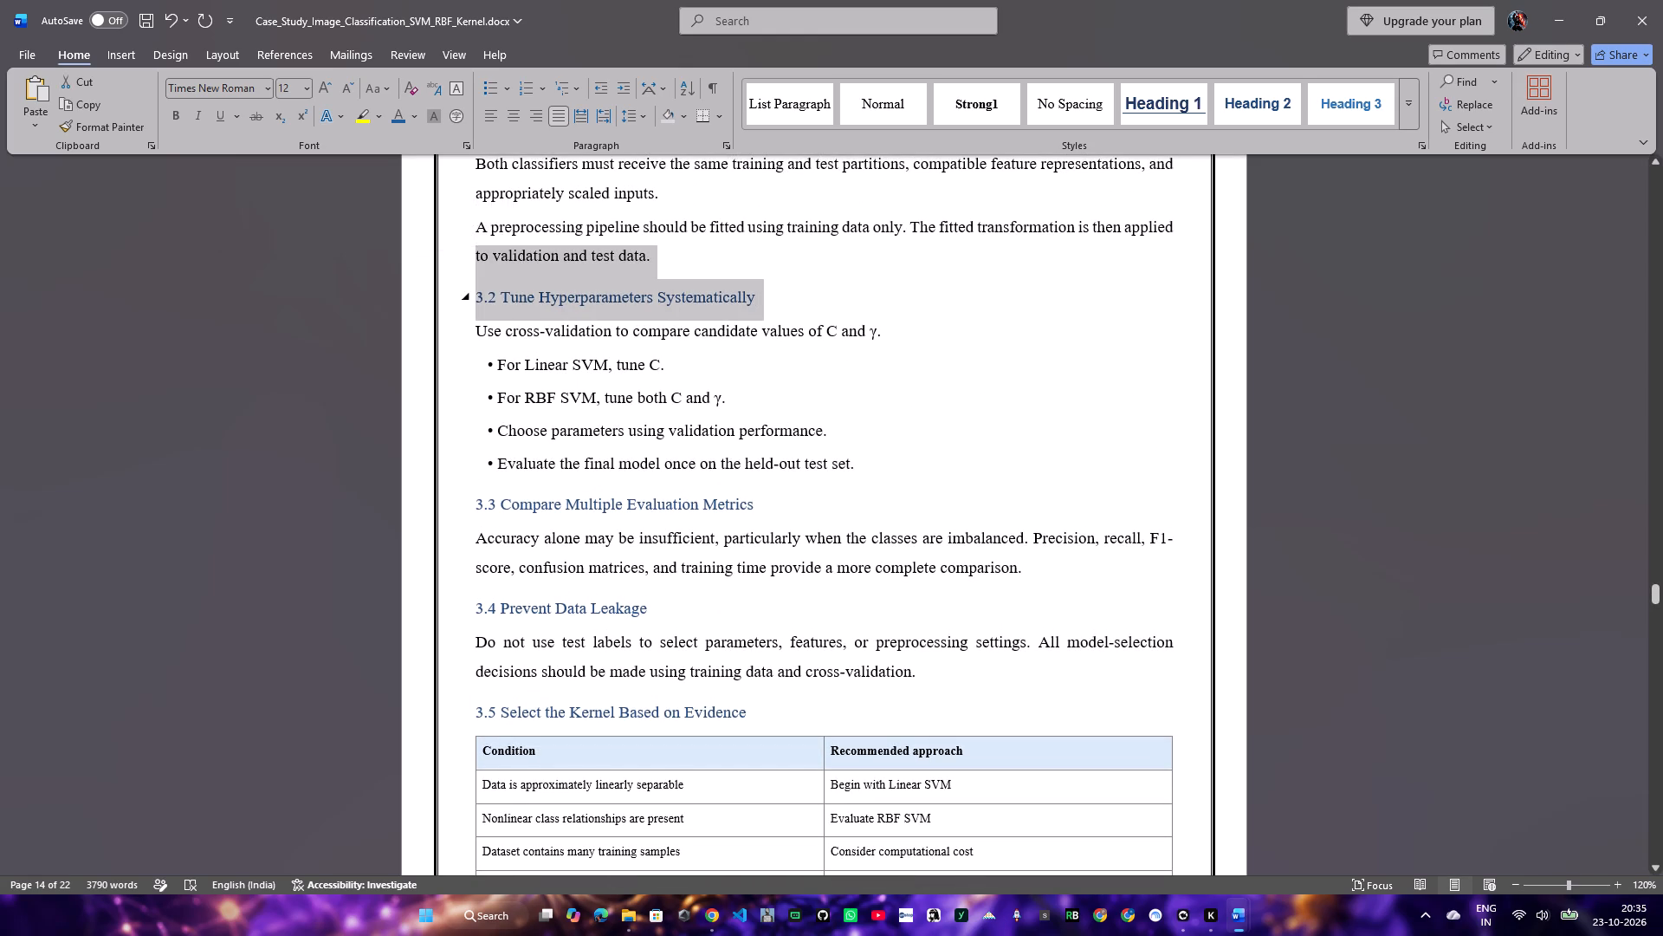
left_click_drag(775, 292, 372, 306)
left_click(388, 279)
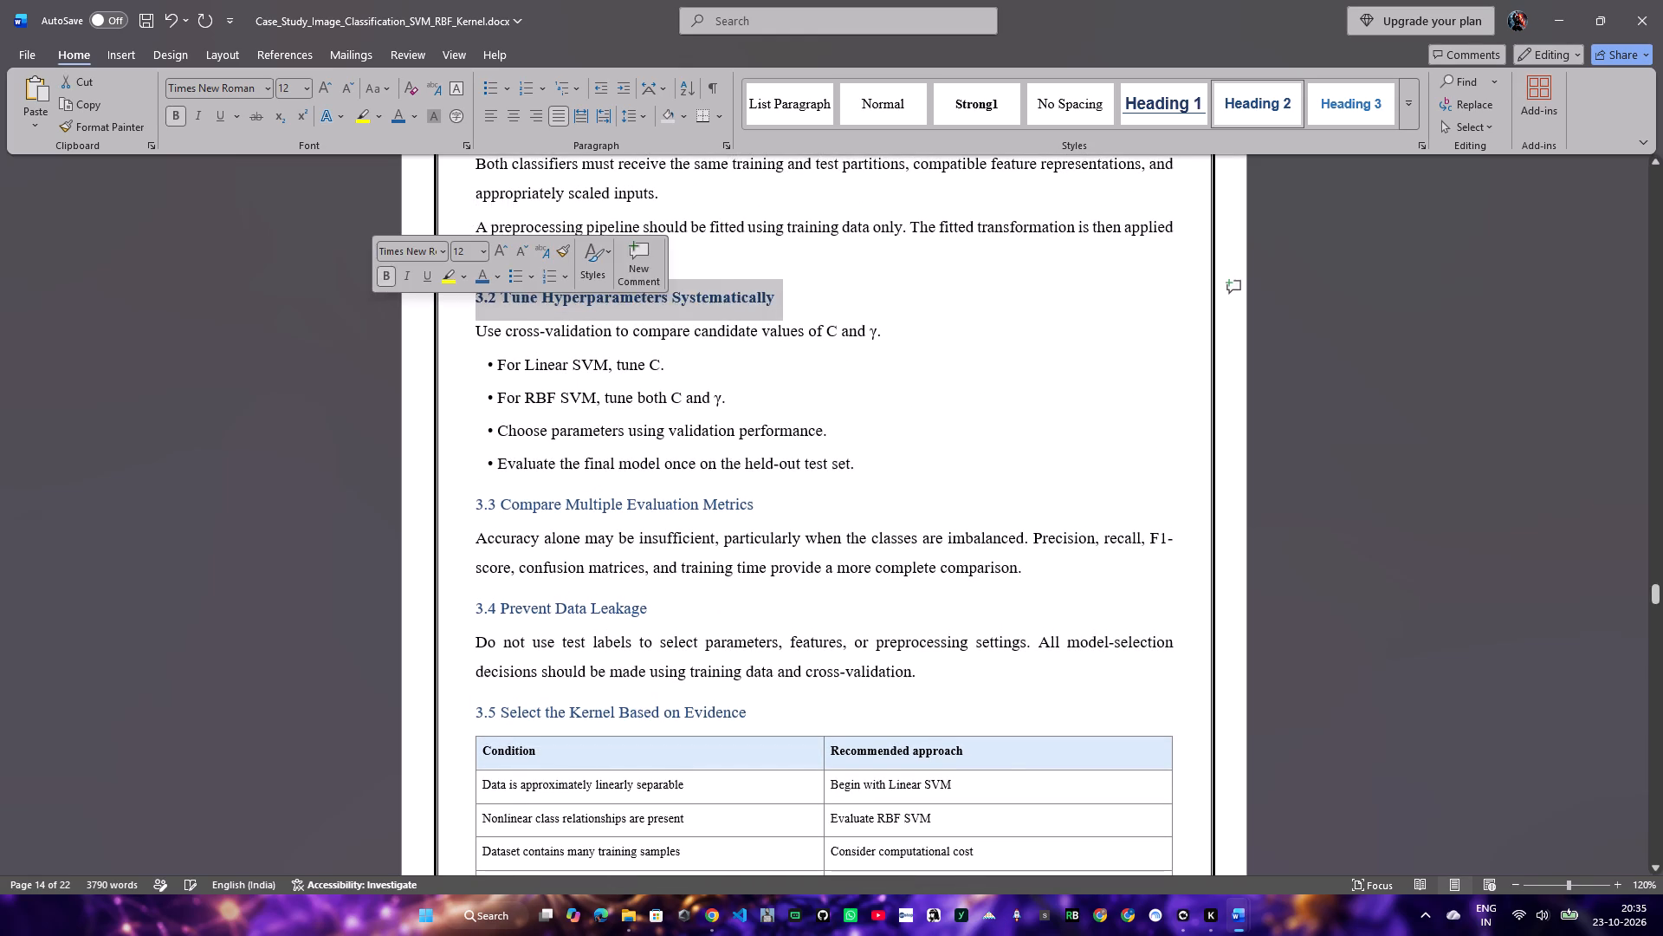
Make the subheadings 3.3 Compare Multiple Evaluation Metrics, 3.4 Prevent Data Leakage and 3.5 Select the Kernel Based on Evidence bold.
scroll(640, 537, "down", 3)
left_click_drag(780, 356, 424, 352)
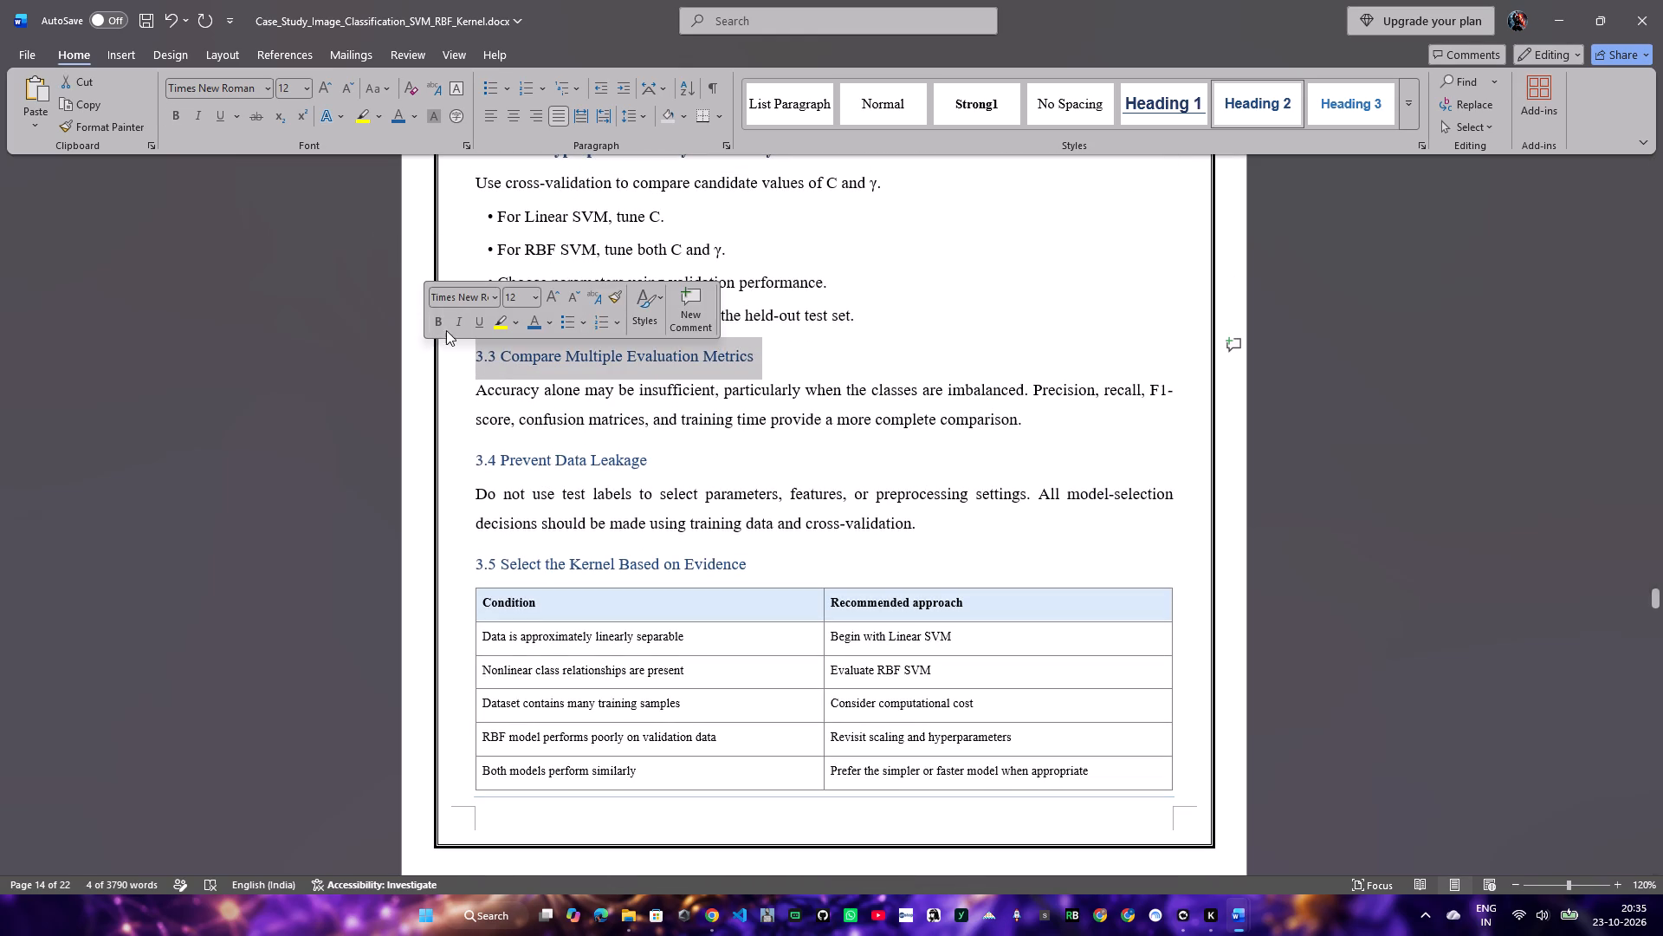
left_click(446, 330)
left_click_drag(670, 458, 462, 454)
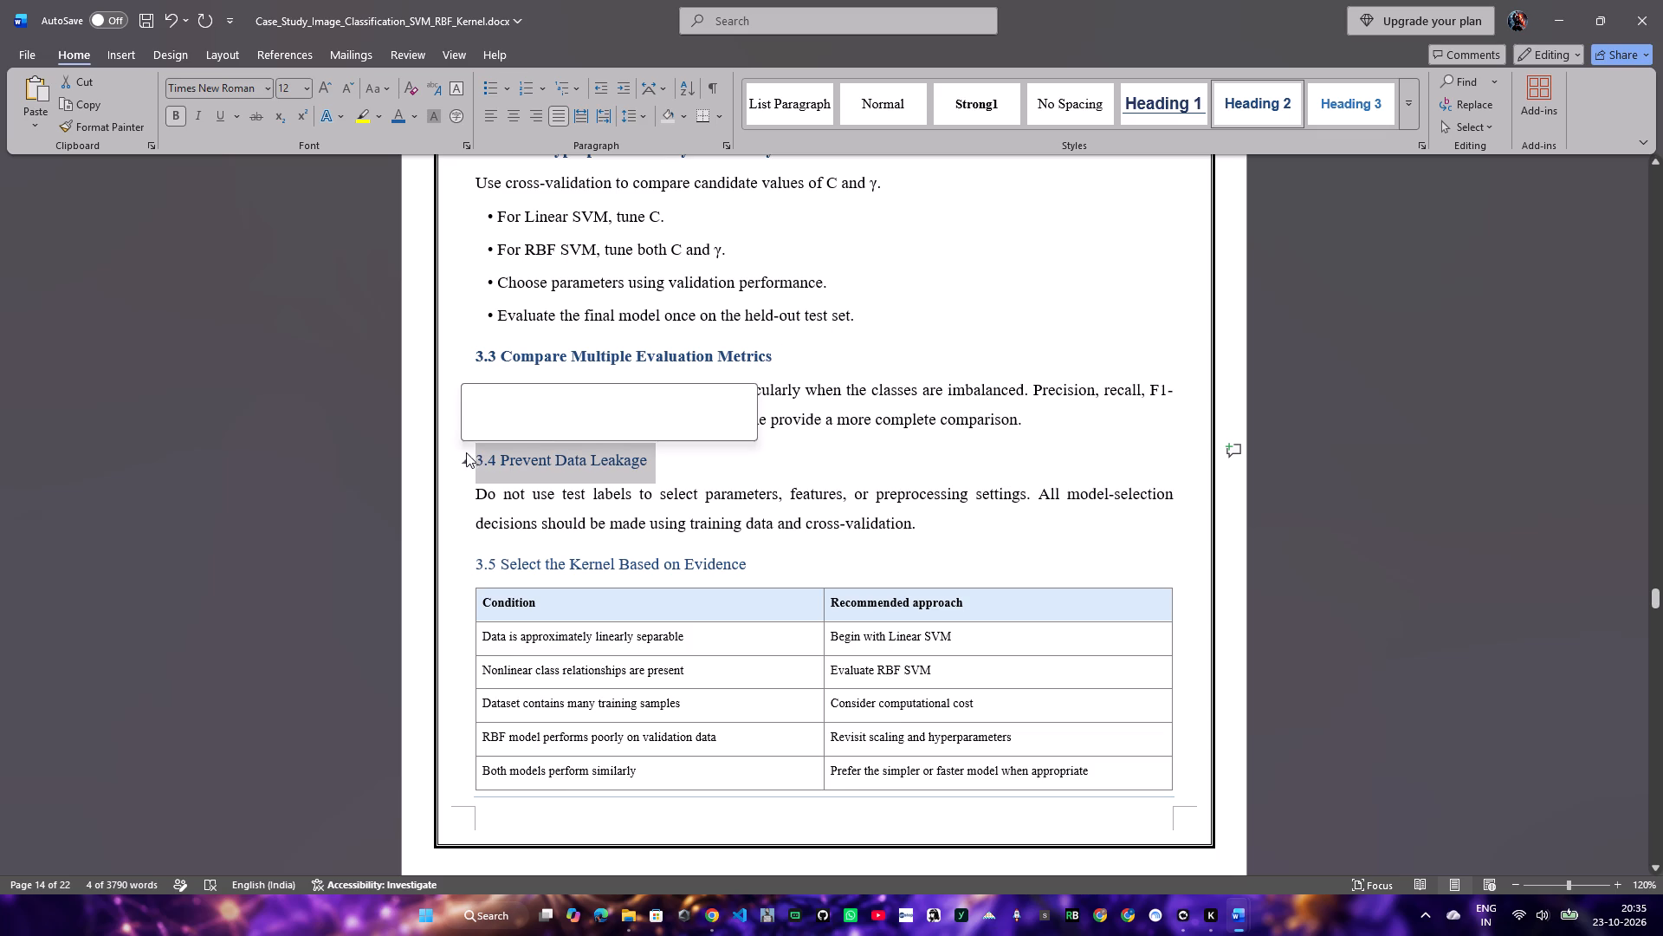
left_click(477, 417)
left_click_drag(761, 573, 462, 556)
left_click(477, 530)
Shade the "Condition" and "Recommended approach" header row of the table under heading 3.5 light gray.
left_click(489, 600)
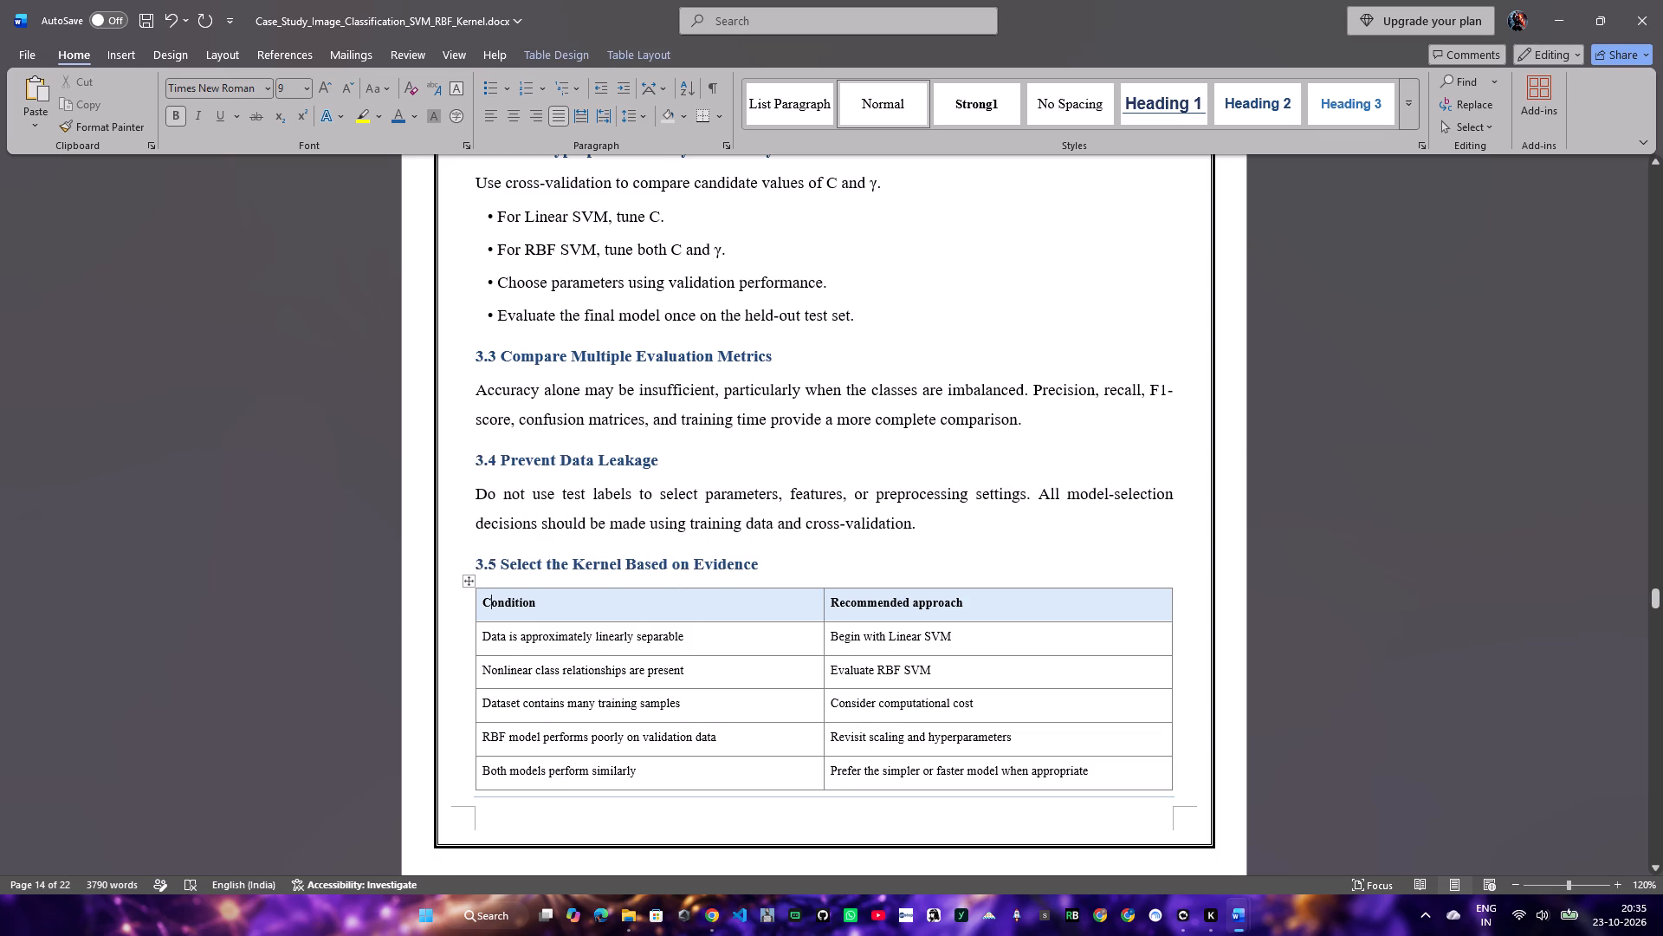
left_click(585, 606)
left_click_drag(1000, 605, 561, 586)
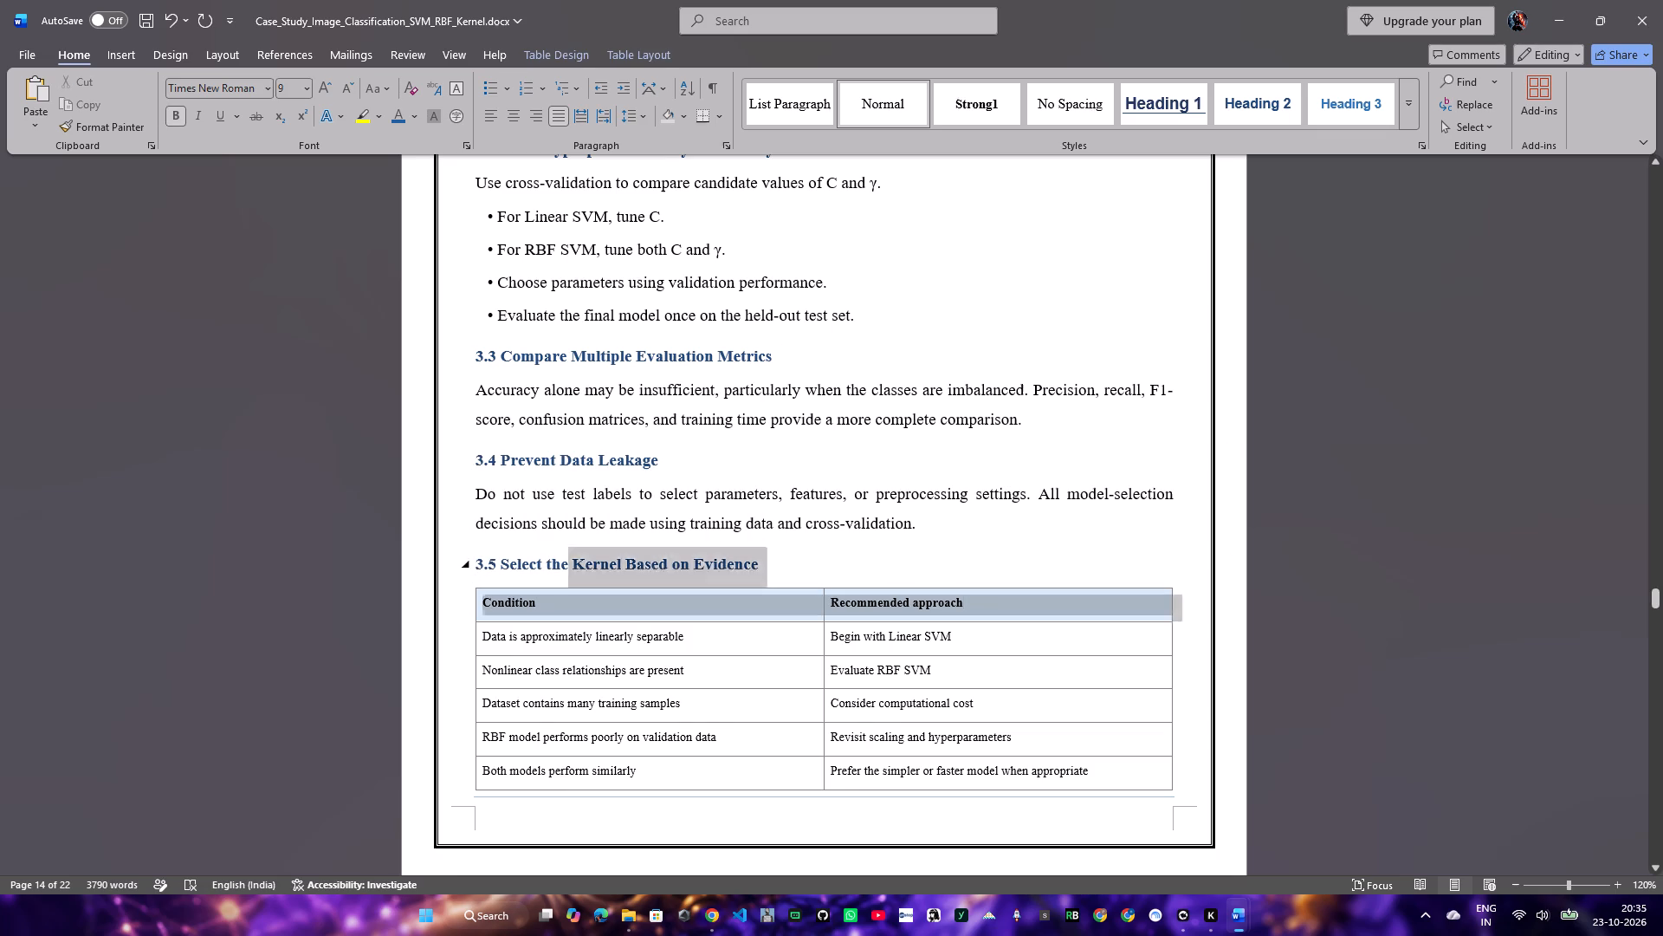
left_click_drag(561, 586, 529, 598)
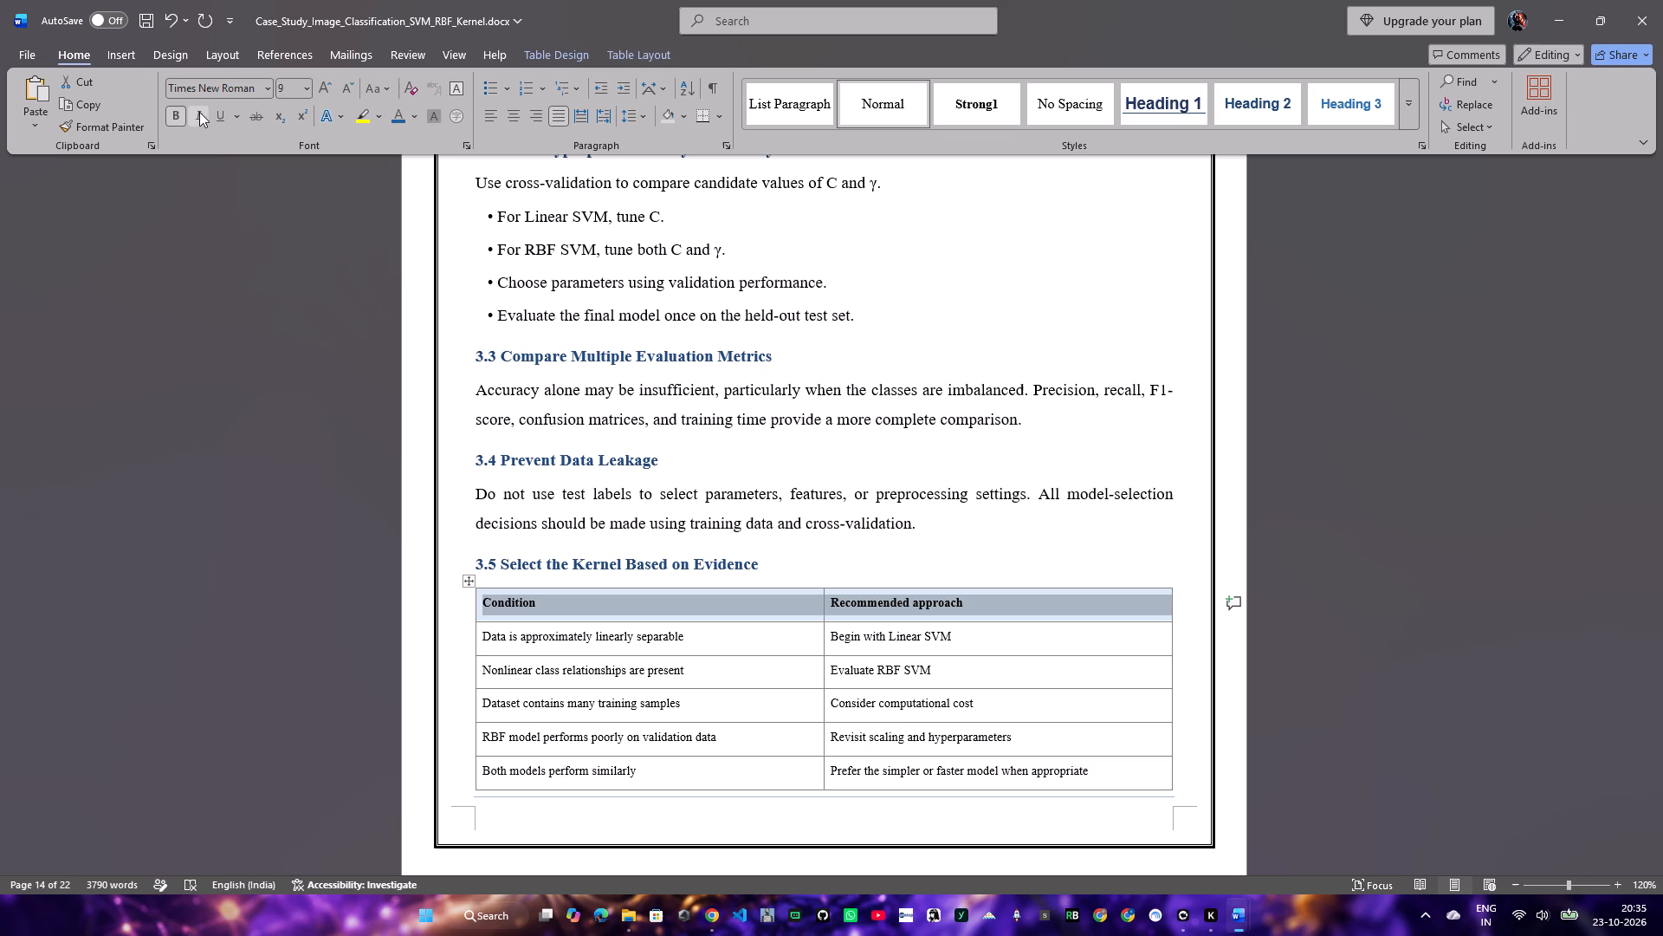
left_click(409, 118)
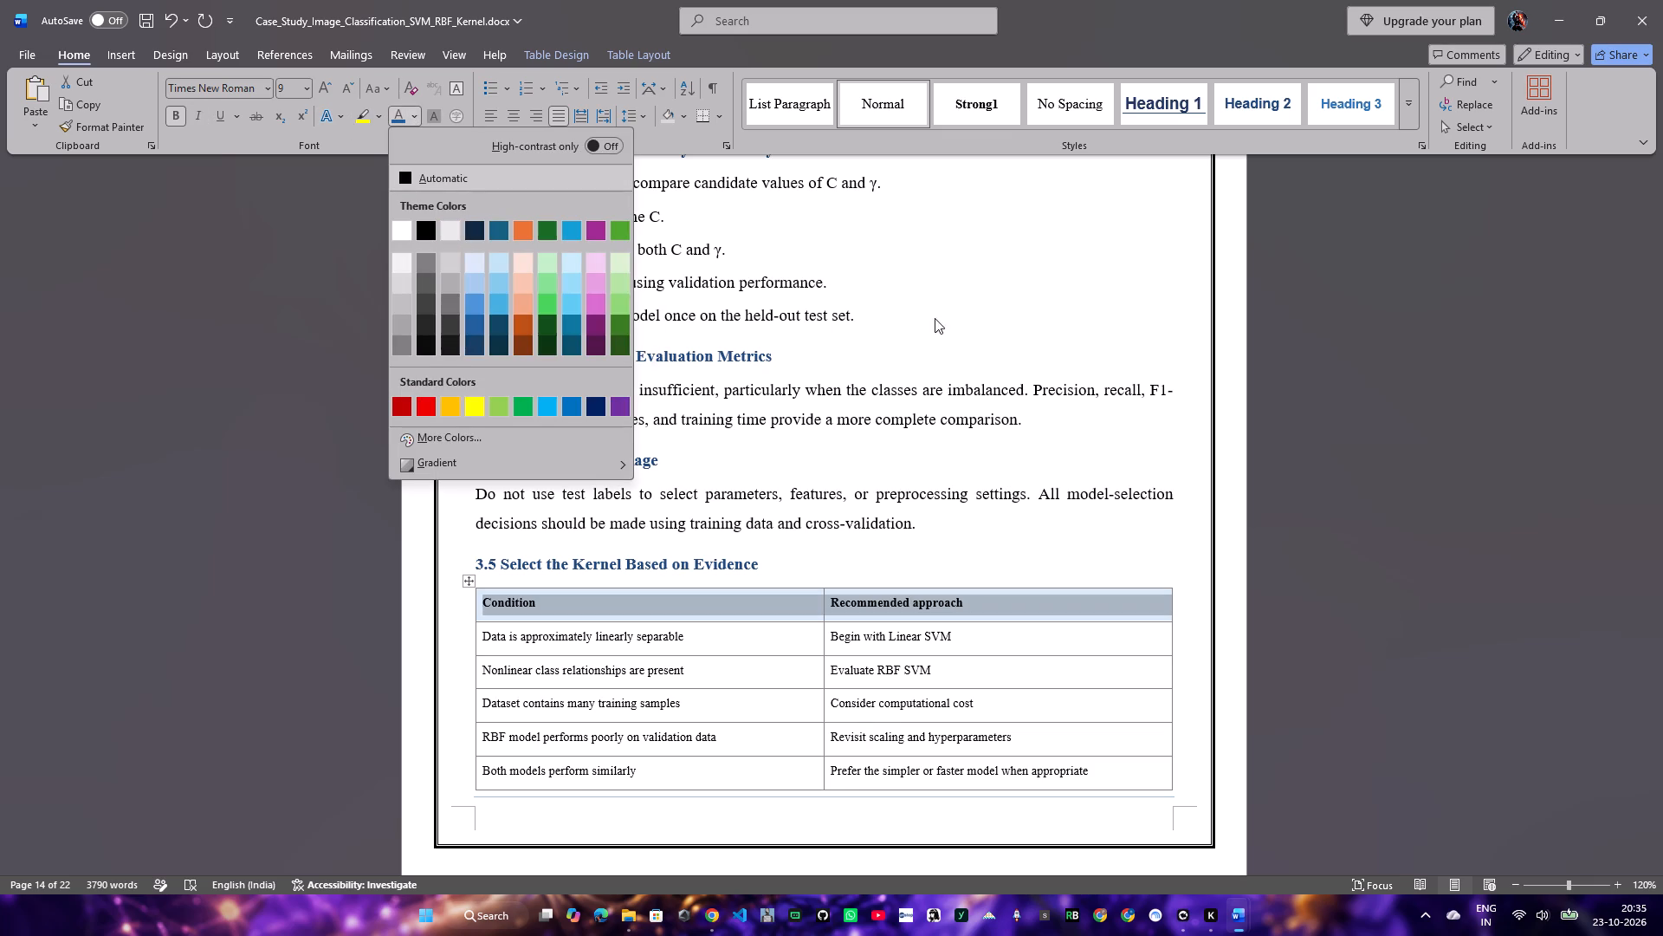
left_click(672, 117)
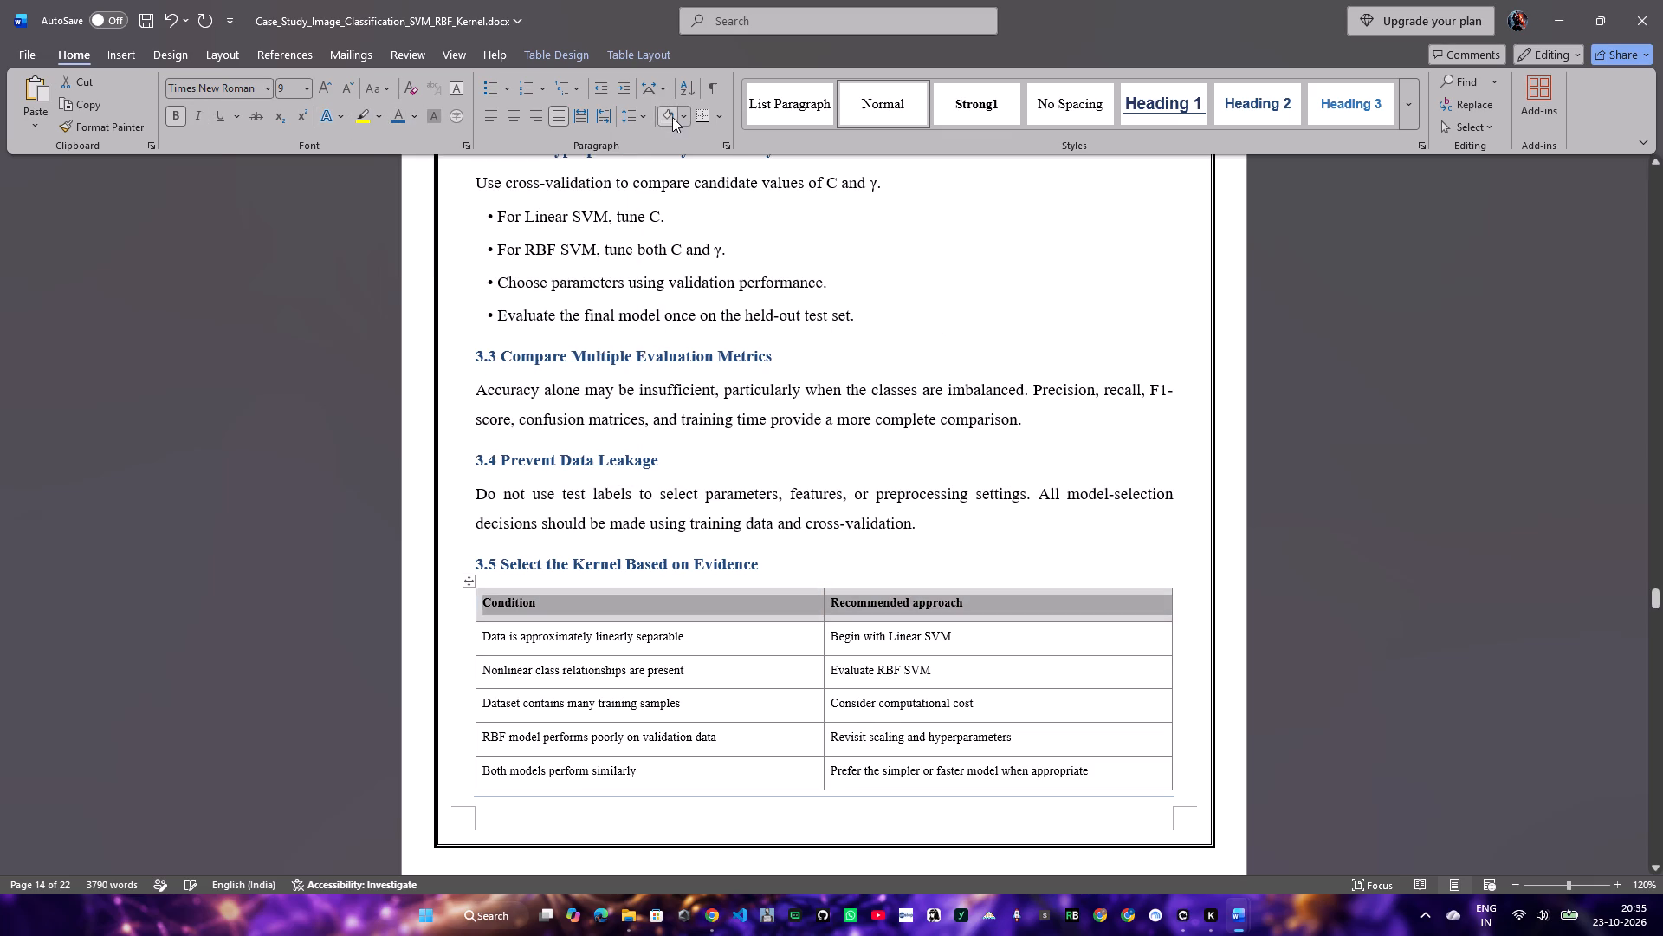
Examine the formatting of section 3's subheadings and how the table under heading 3.5 flows across pages.
scroll(762, 300, "down", 3)
left_click(742, 407)
scroll(747, 409, "down", 9)
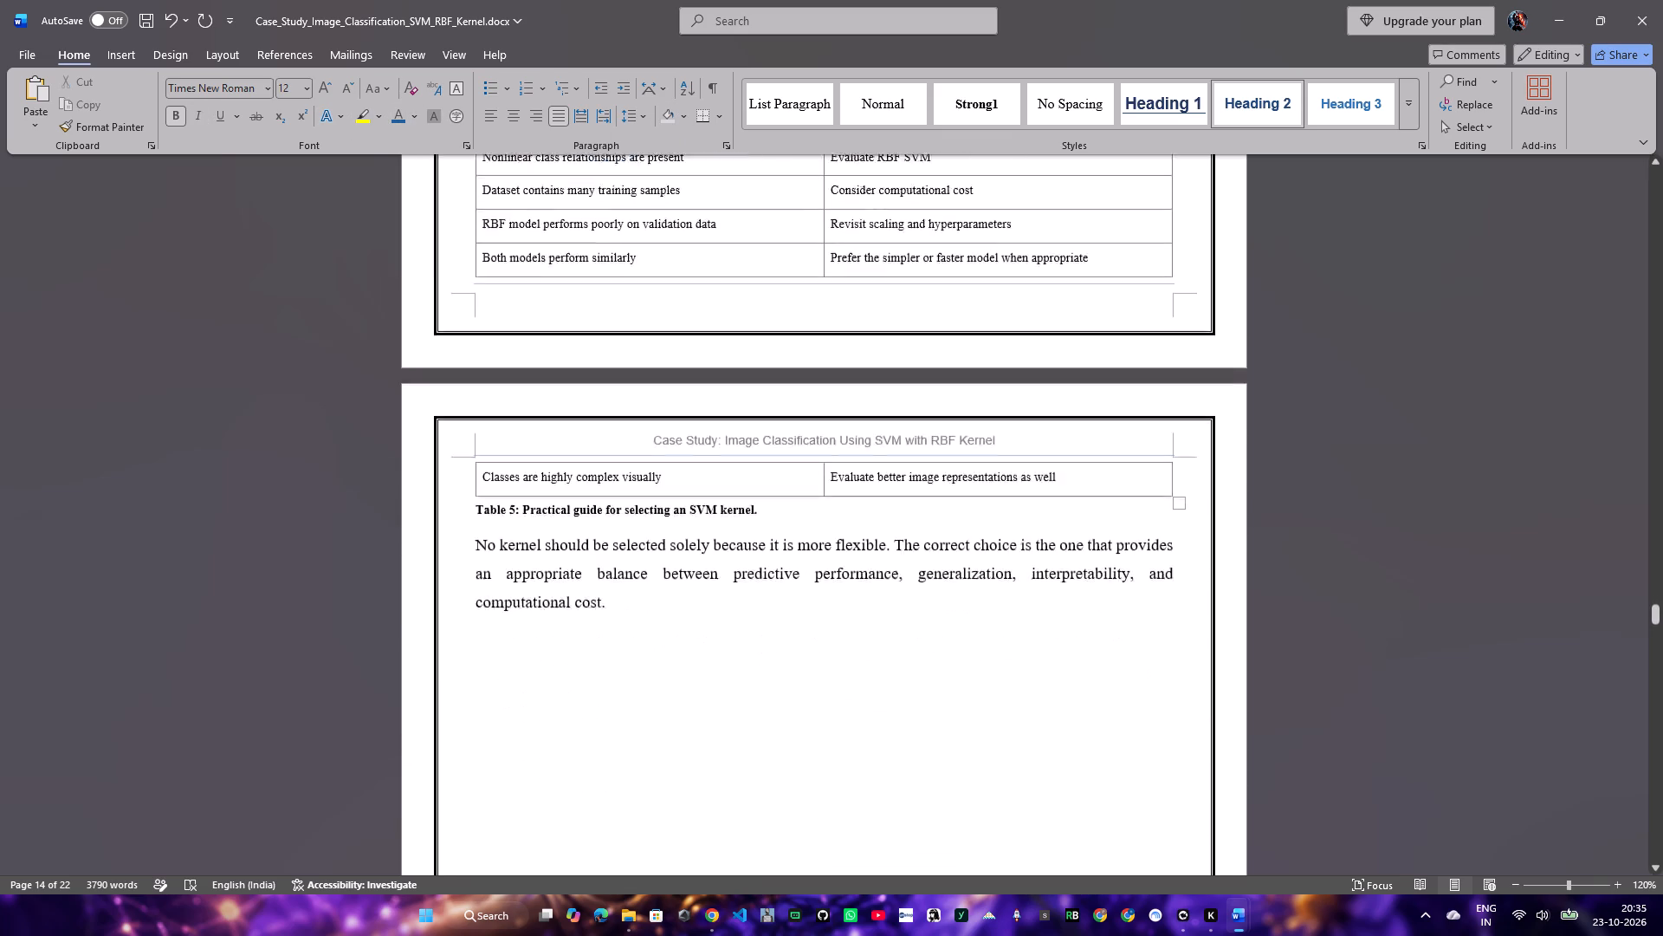
scroll(763, 406, "up", 7)
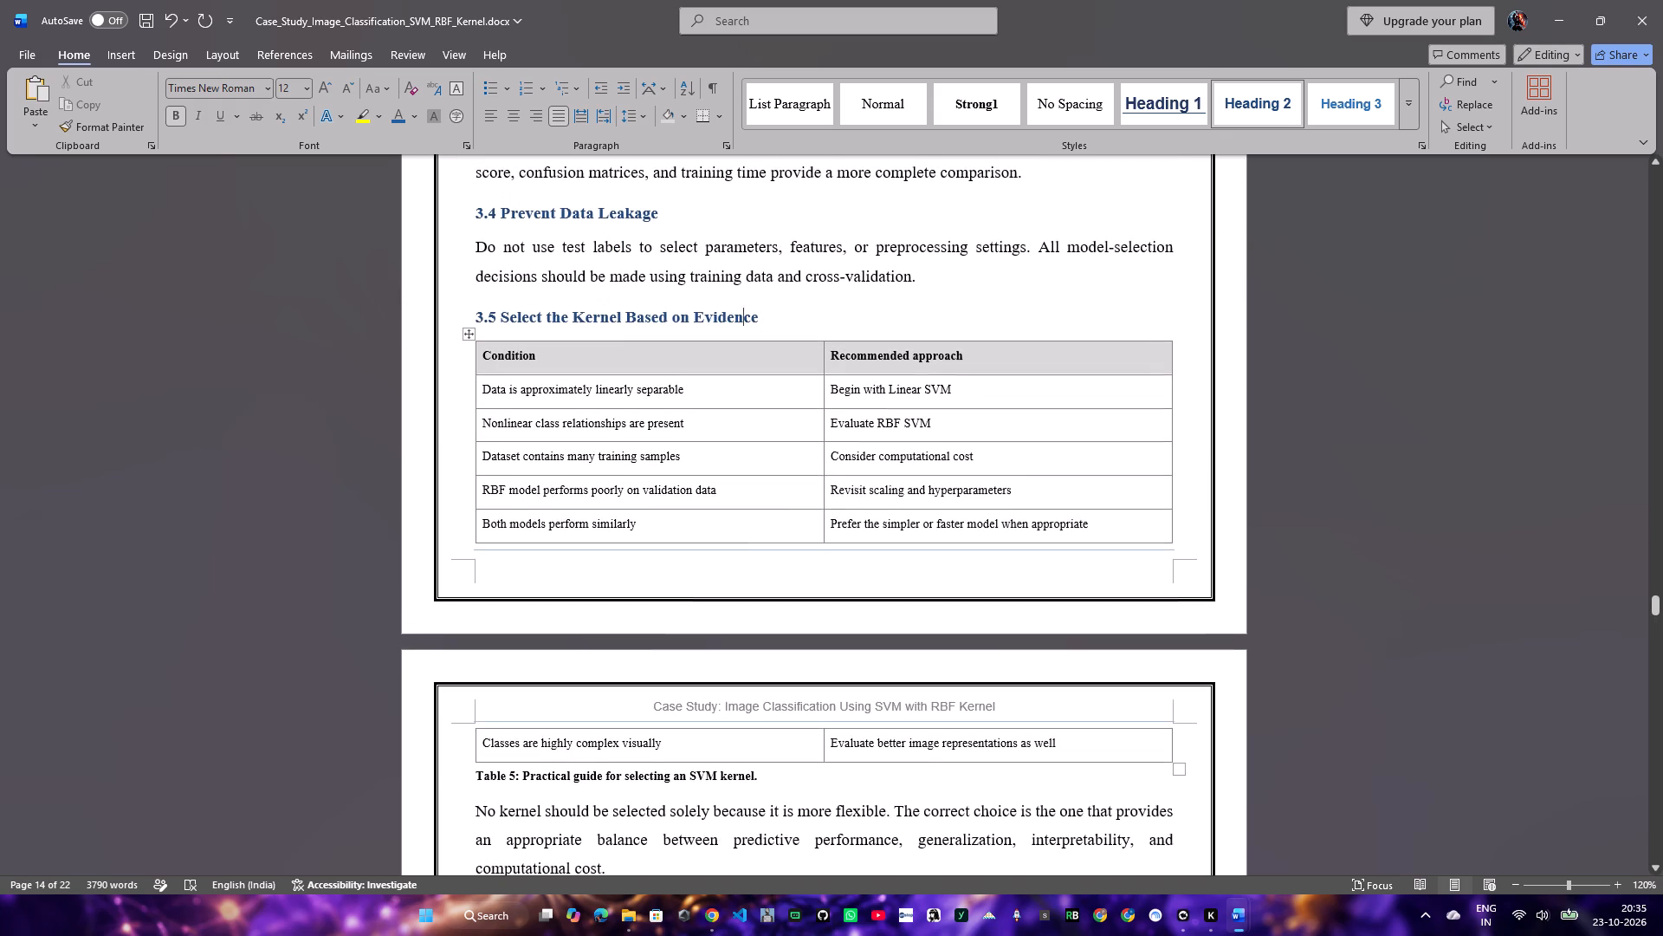
scroll(763, 341, "up", 2)
scroll(765, 325, "down", 1)
scroll(767, 320, "up", 6)
scroll(763, 315, "down", 2)
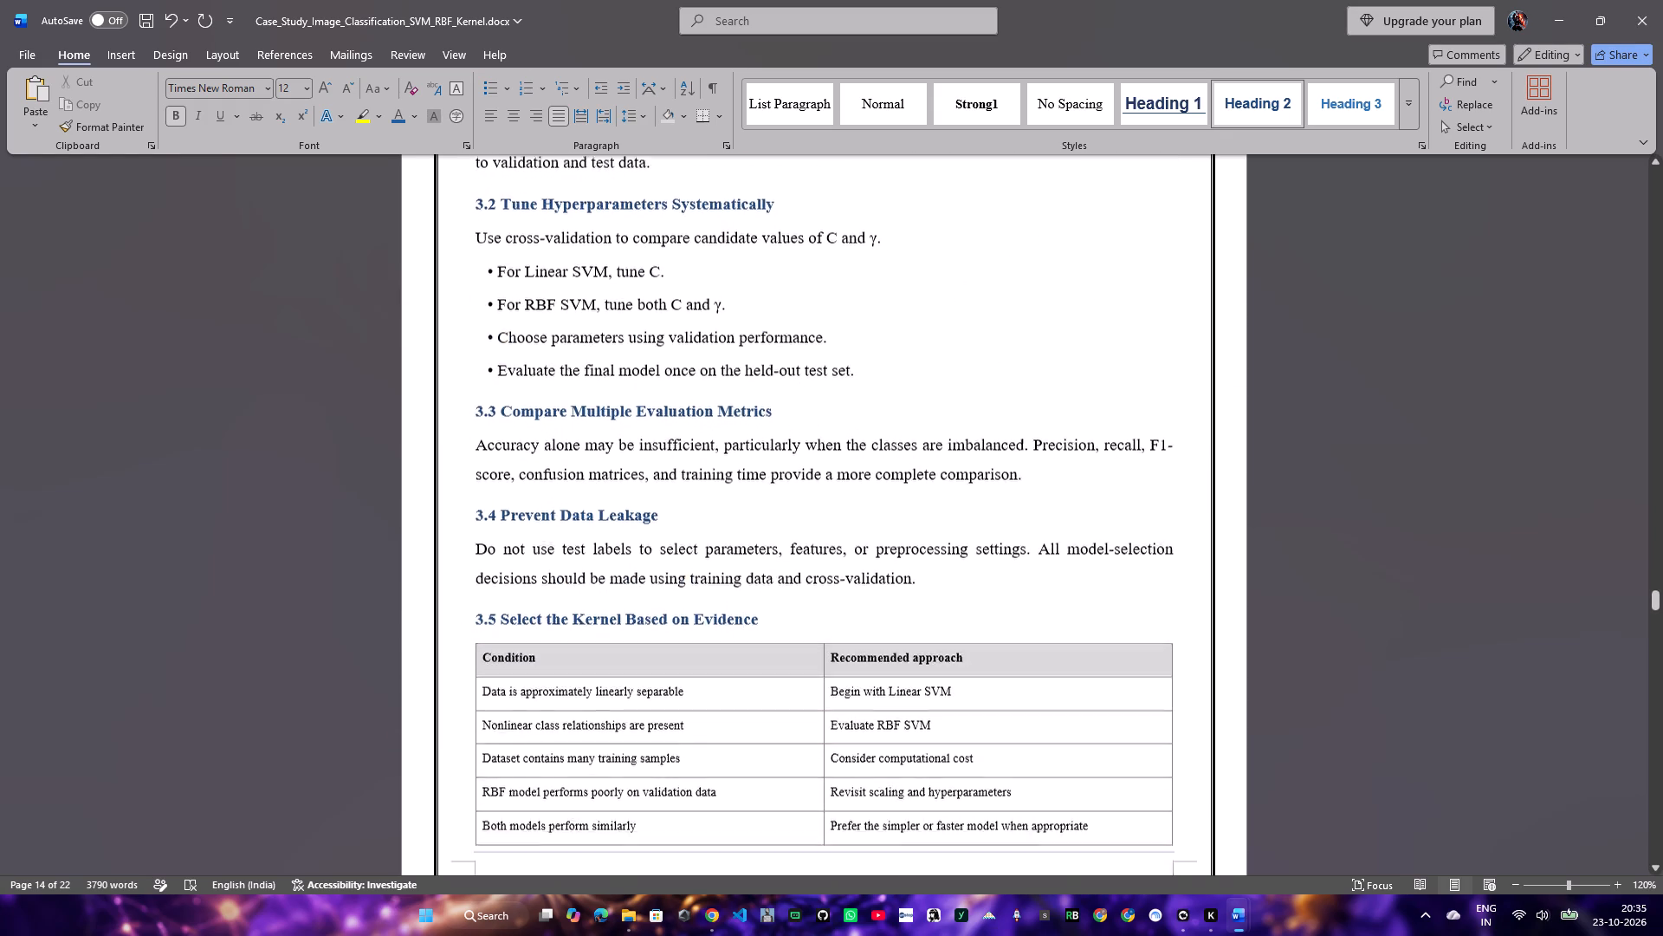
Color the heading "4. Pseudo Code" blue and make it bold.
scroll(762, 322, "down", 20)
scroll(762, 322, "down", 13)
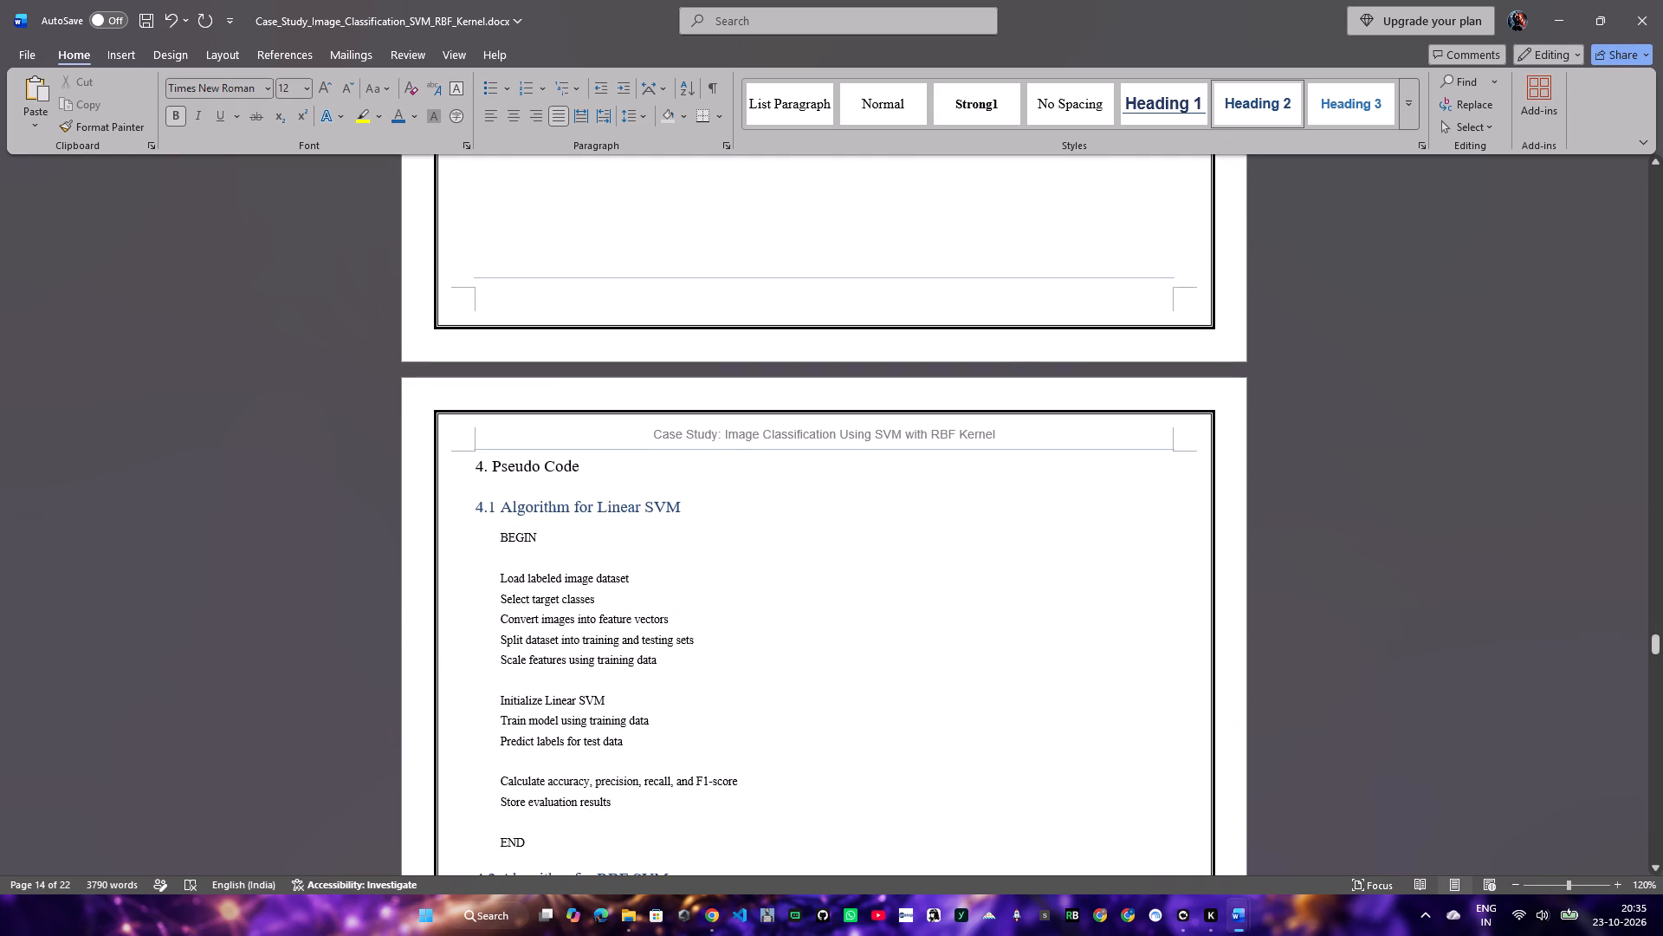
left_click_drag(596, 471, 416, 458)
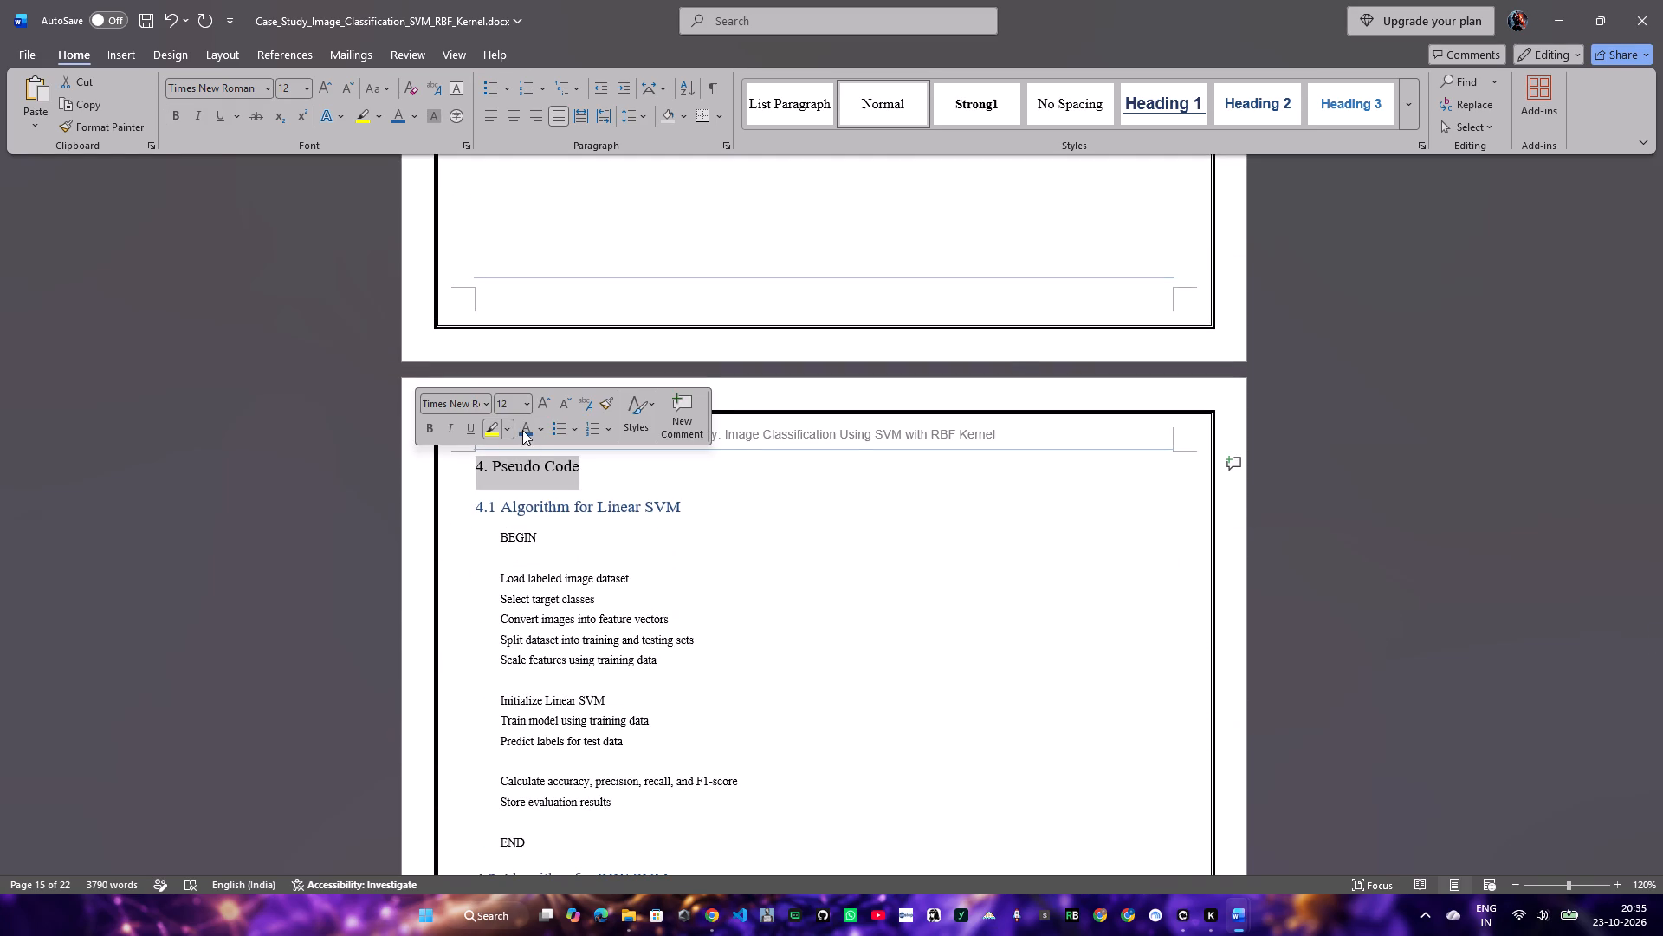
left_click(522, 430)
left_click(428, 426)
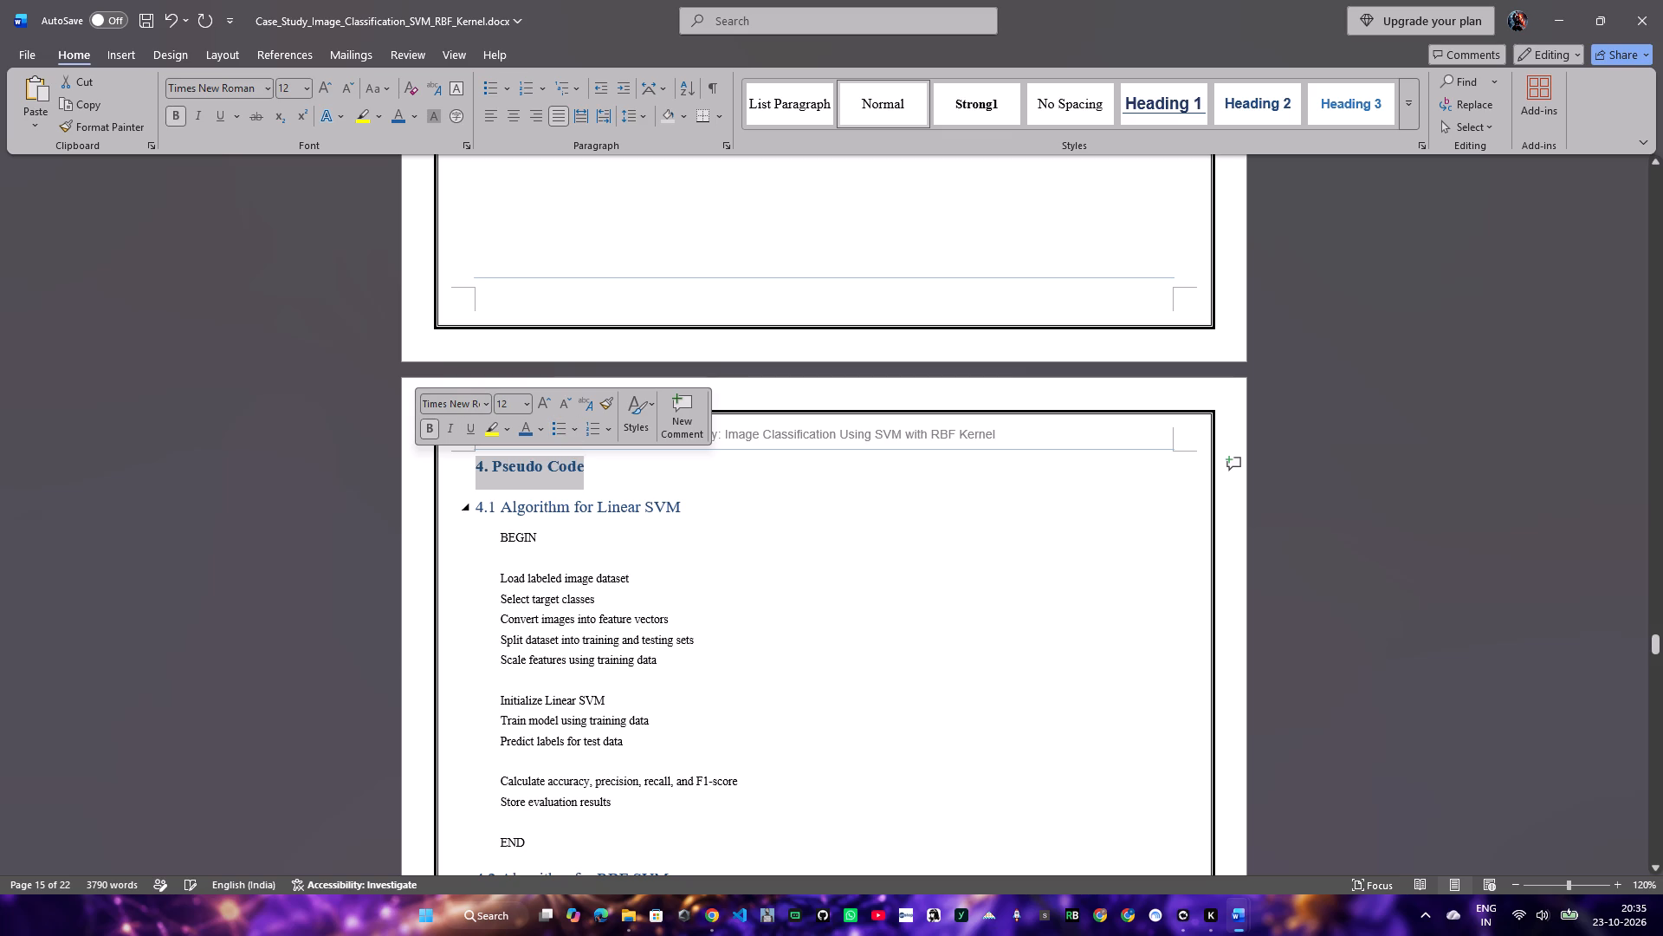
Make the subheading "4.1 Algorithm for Linear SVM" bold.
left_click_drag(709, 502, 482, 483)
double_click(495, 448)
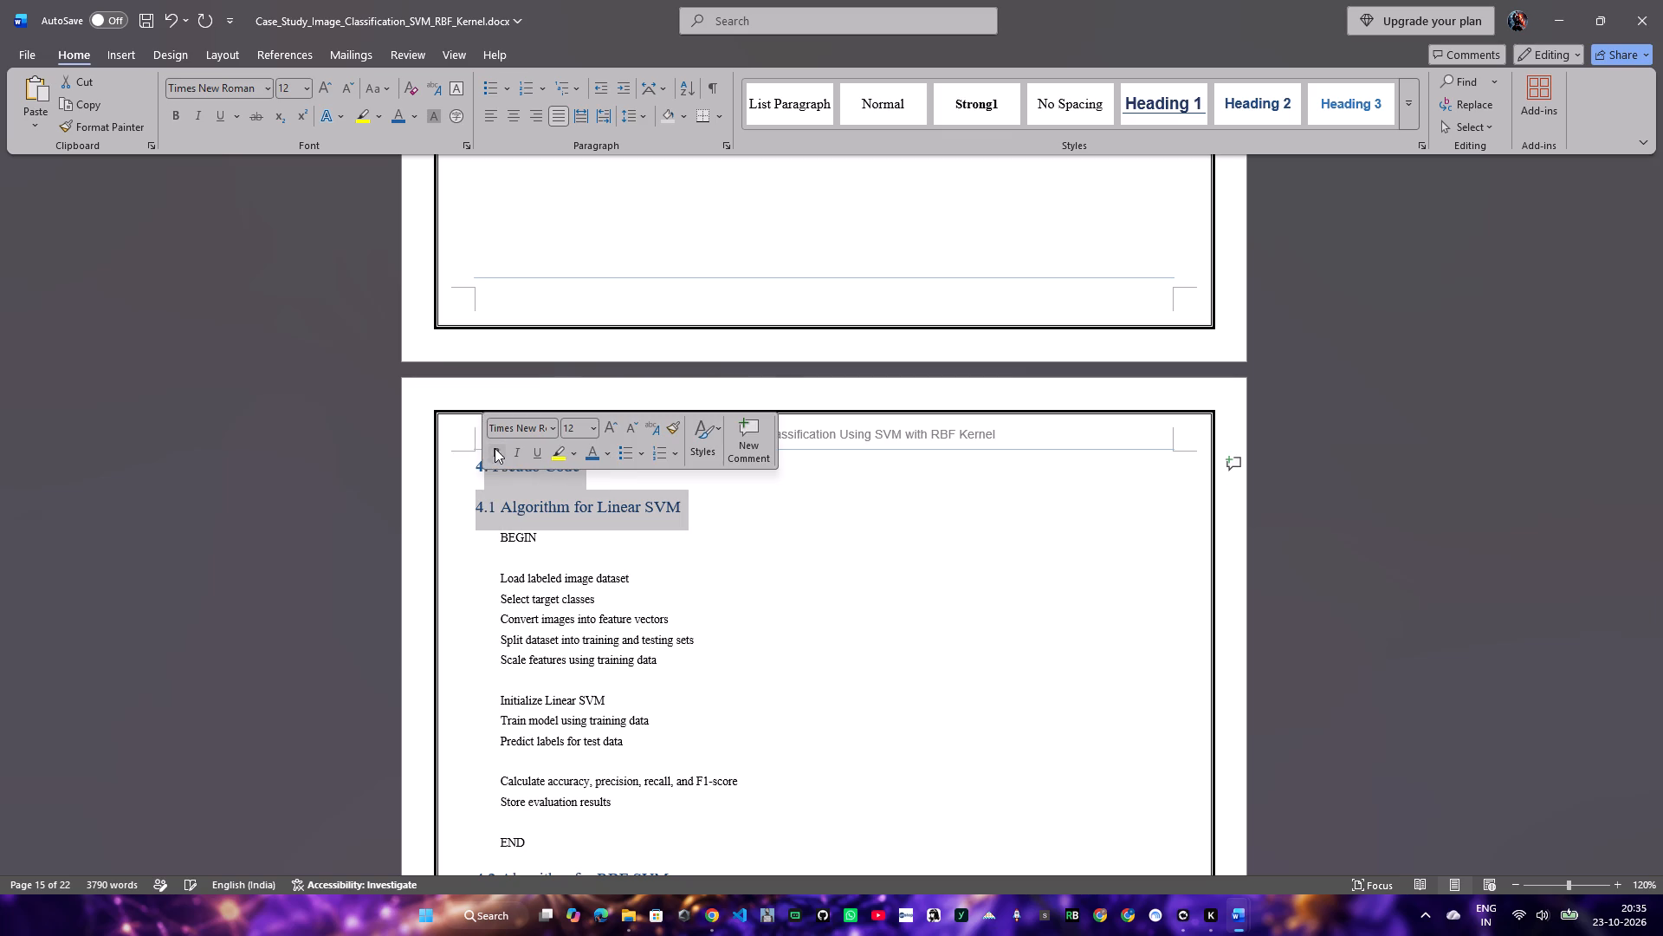
left_click(578, 492)
Apply the Heading 1 style to "4. Pseudo Code" and set its size to 12 pt.
left_click_drag(593, 471, 472, 467)
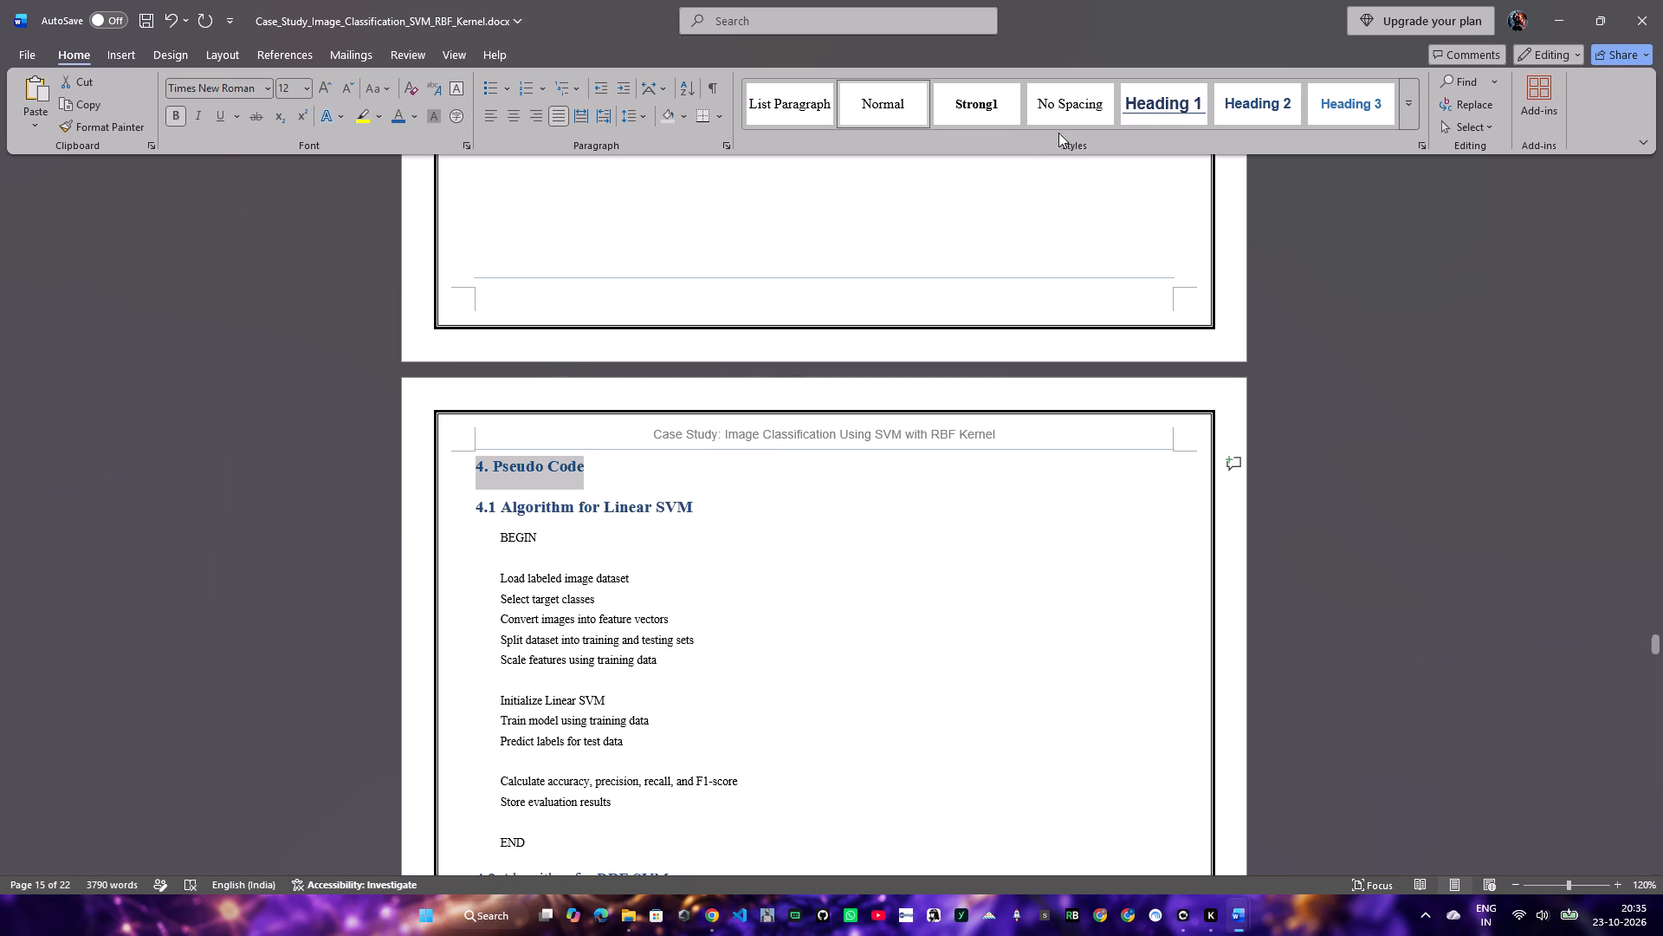
left_click(1149, 113)
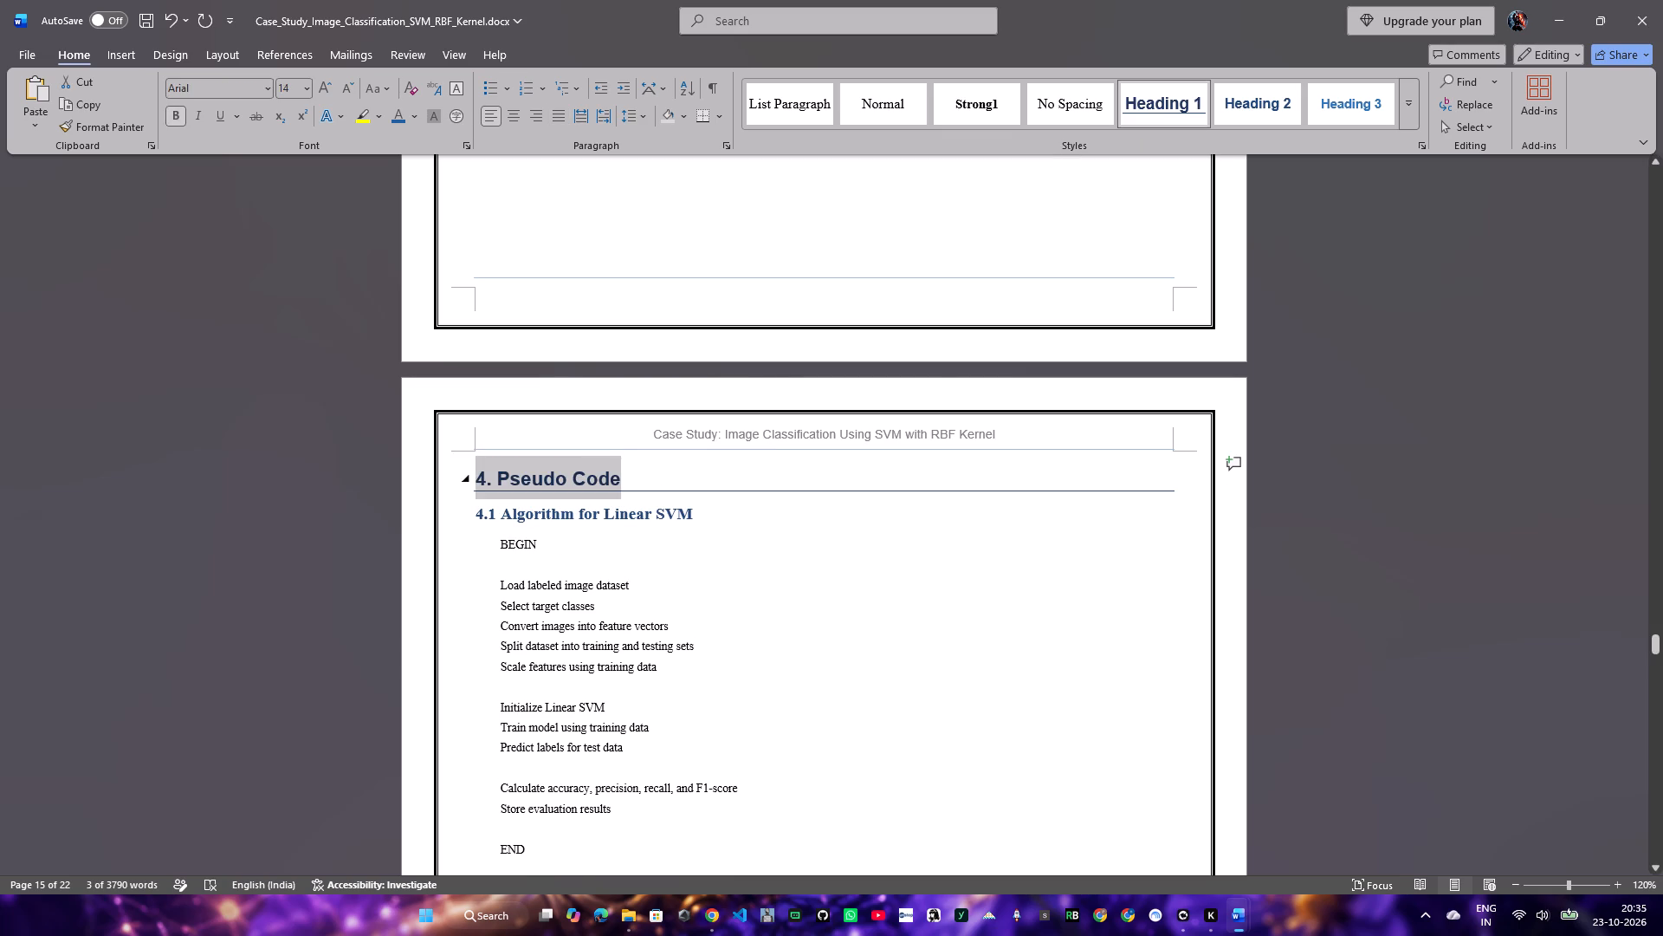
left_click(288, 84)
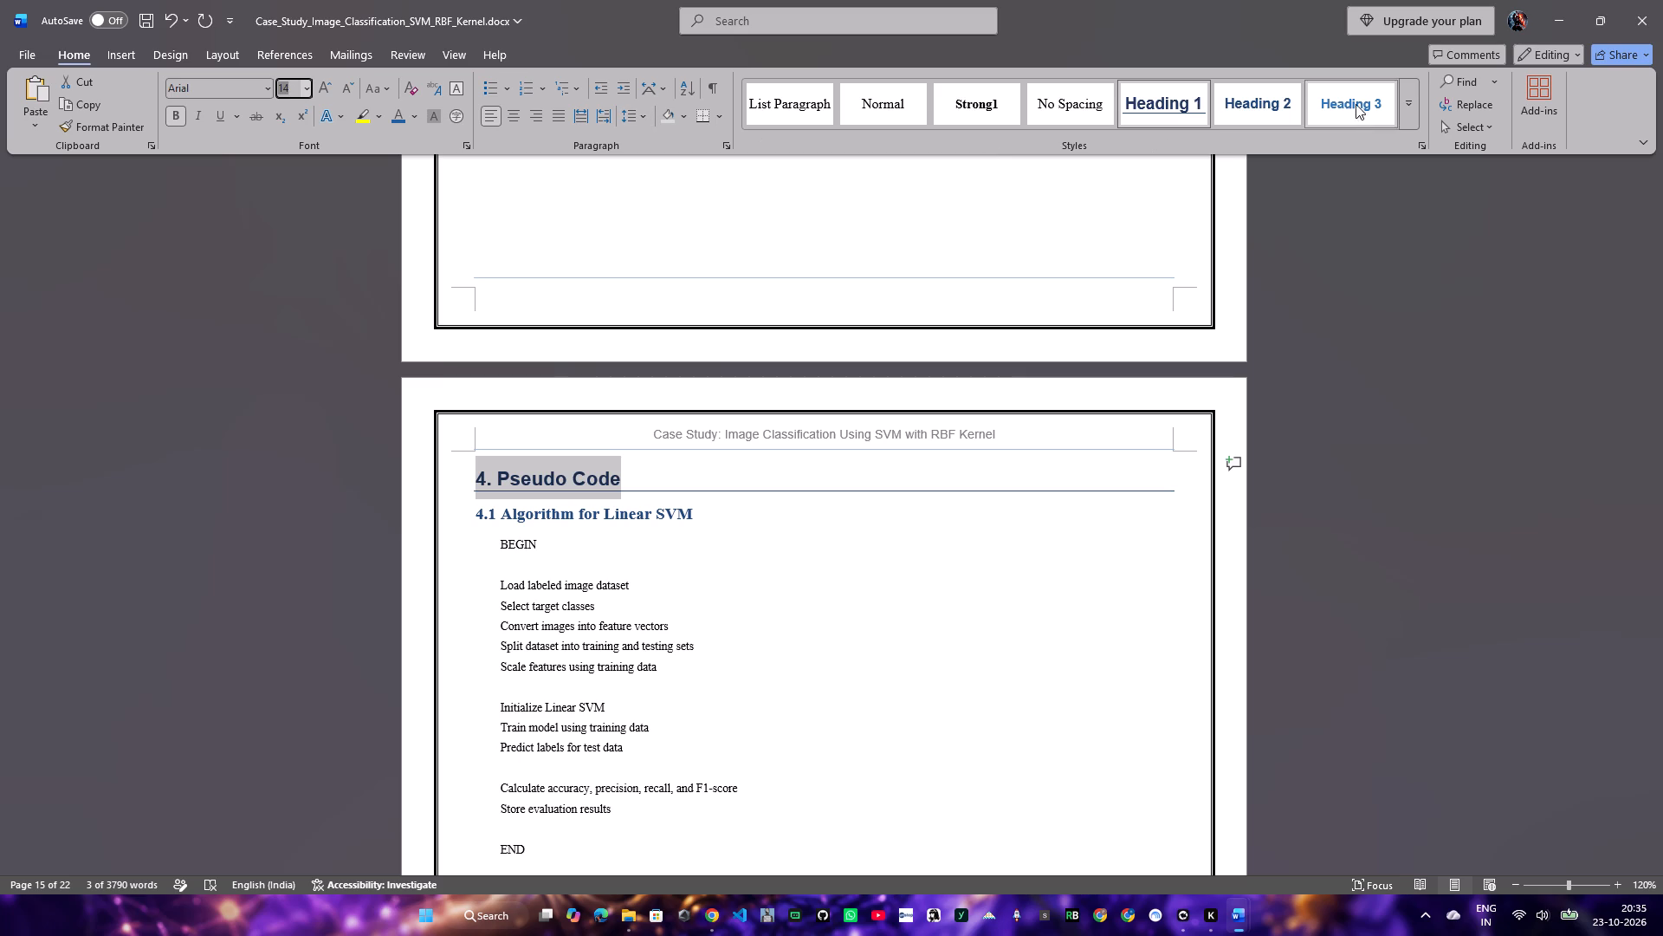
left_click(1279, 94)
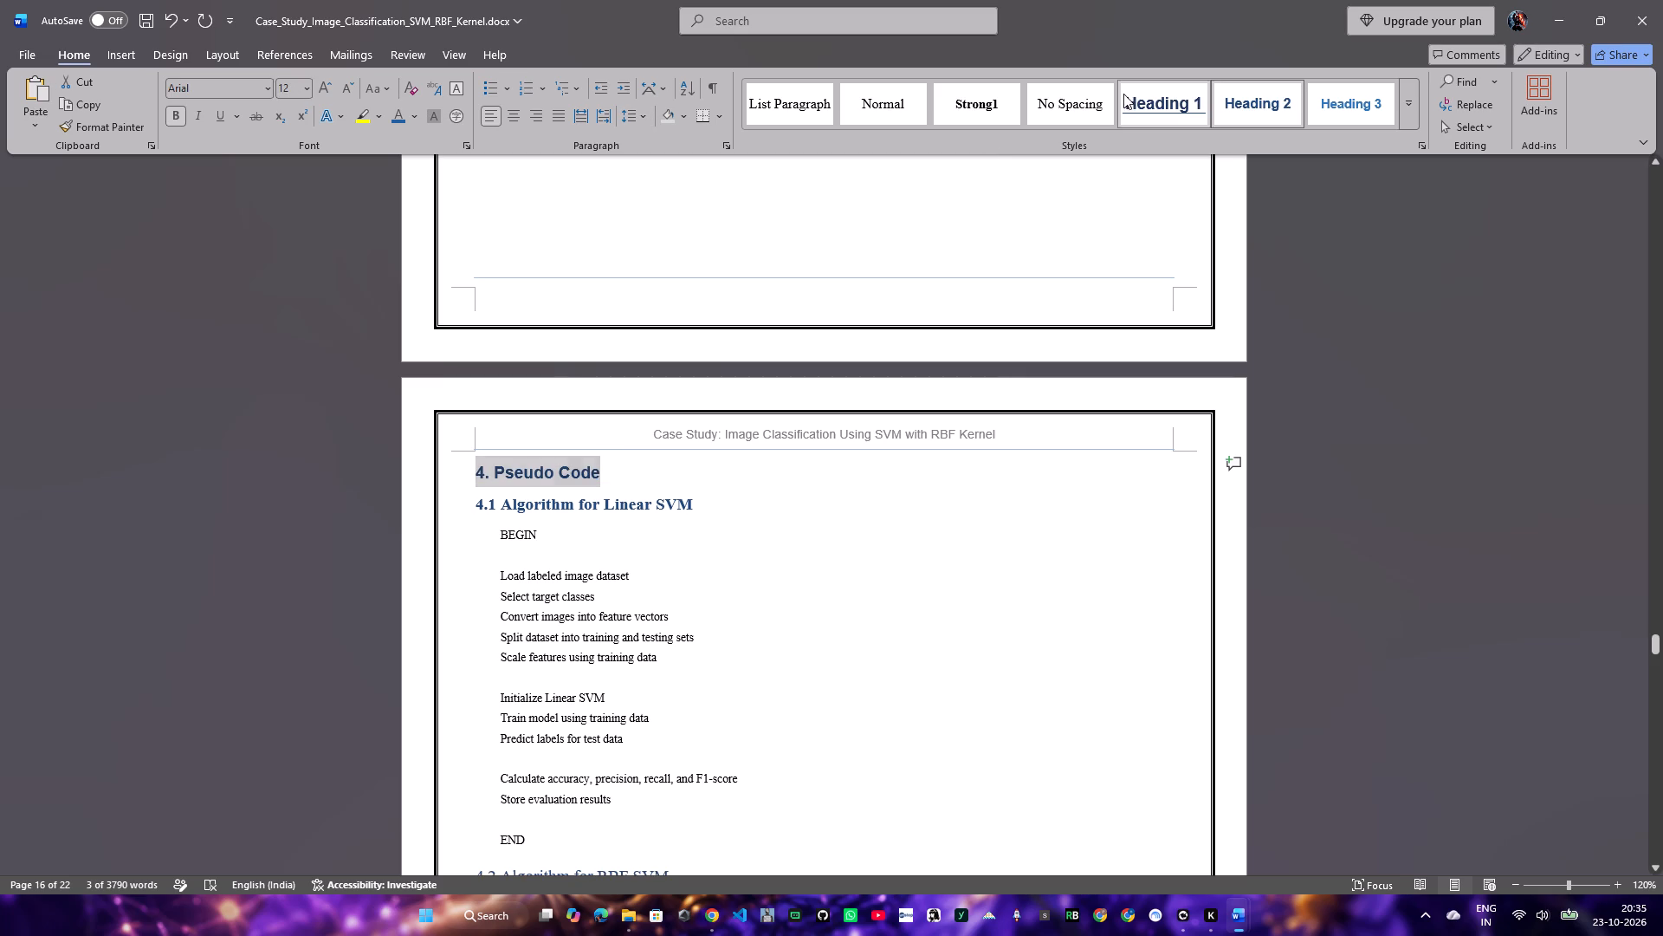
left_click(1155, 108)
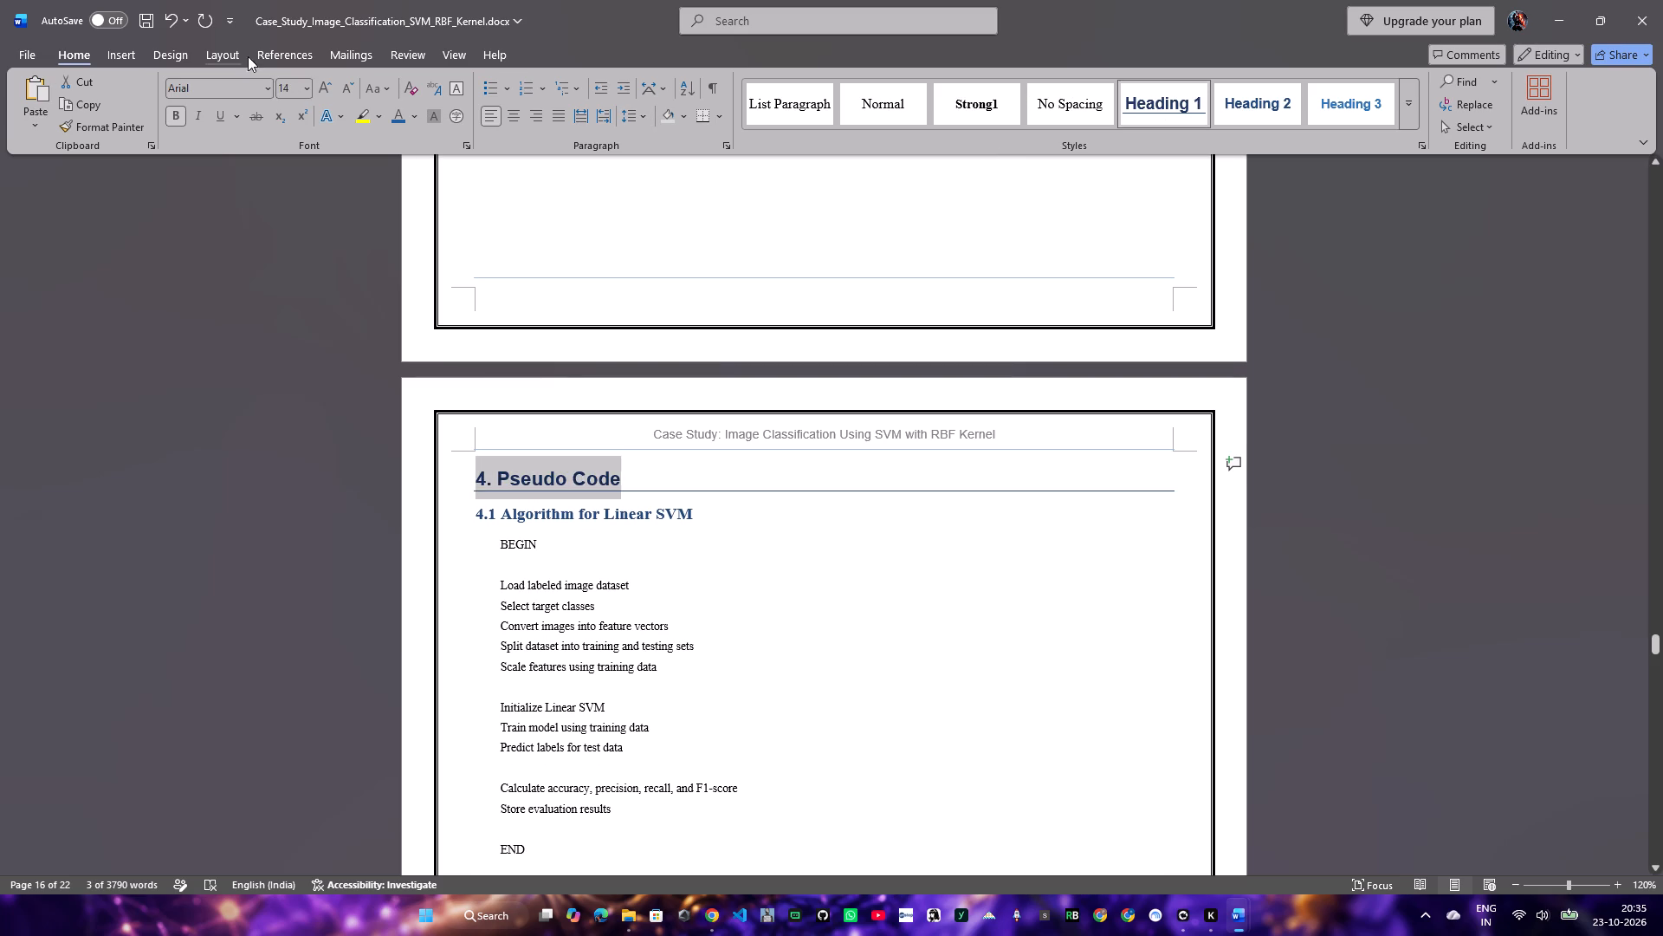
left_click(285, 83)
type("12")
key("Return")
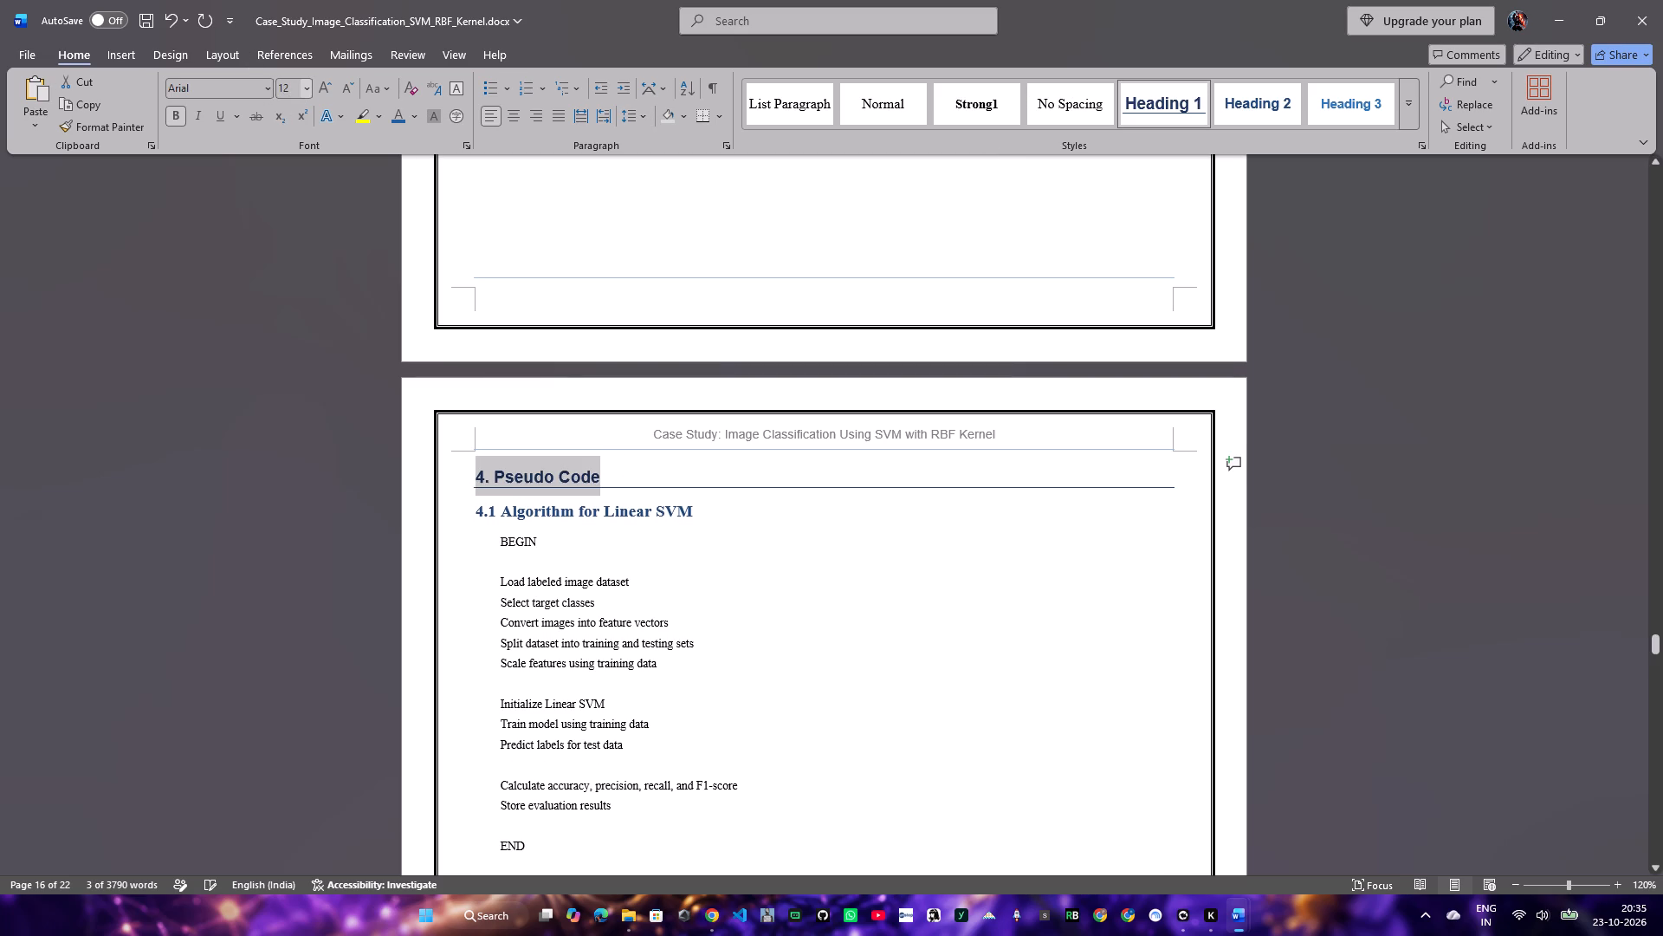
Change the font of the heading "4. Pseudo Code" to Times New Roman.
left_click(240, 92)
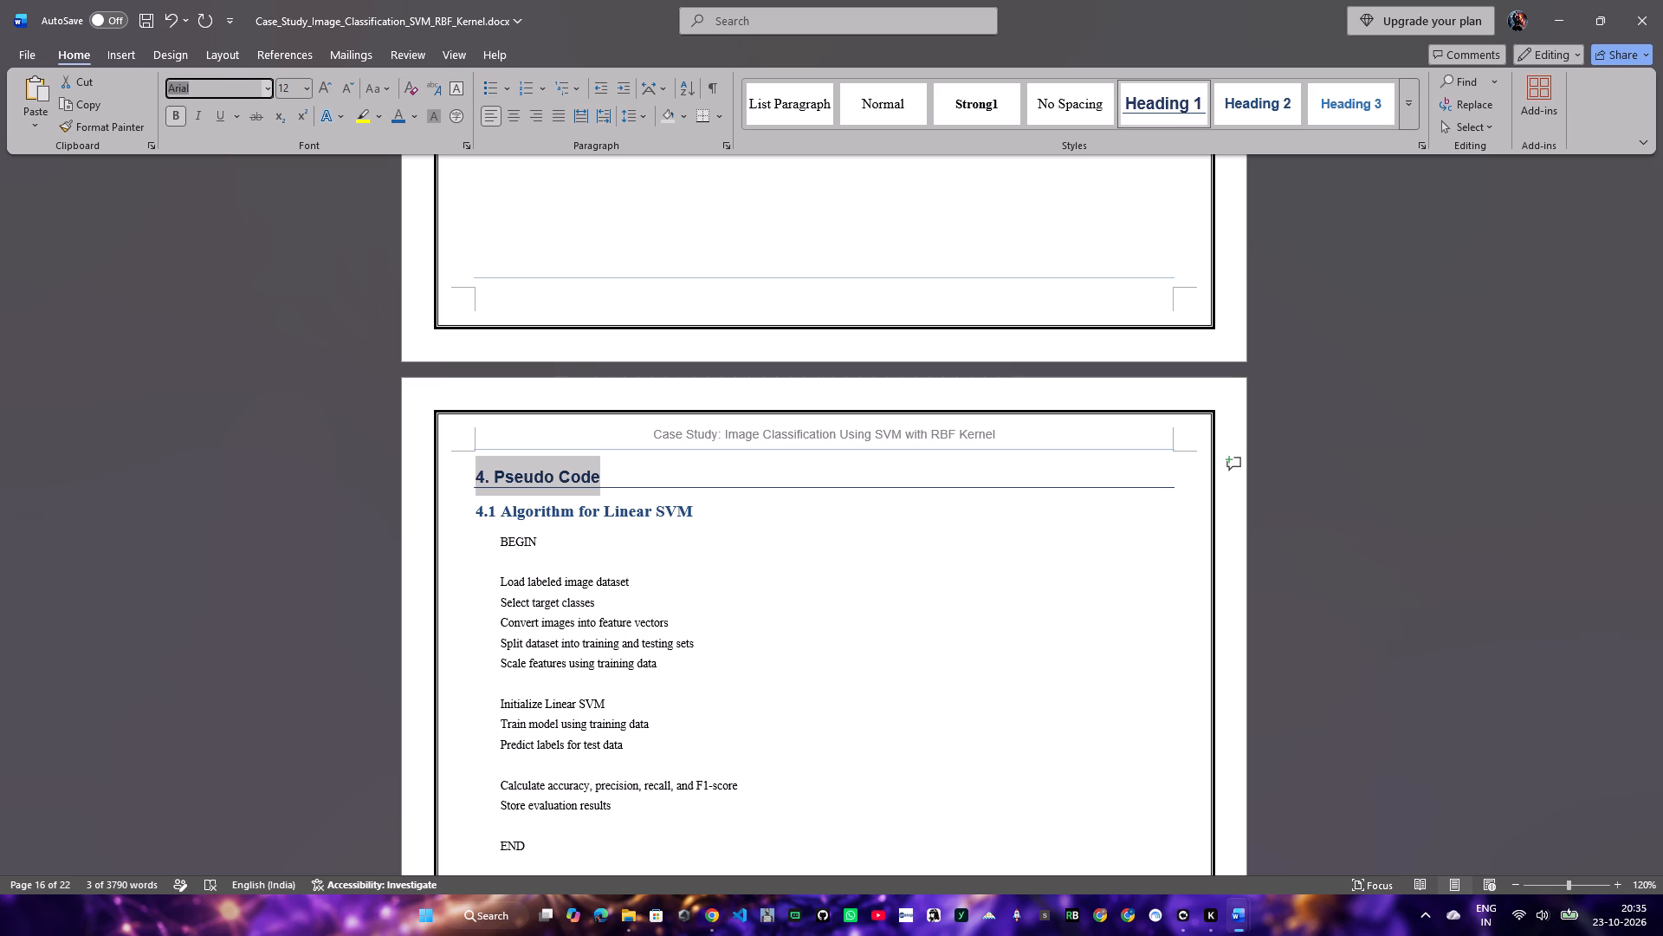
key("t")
key("Return")
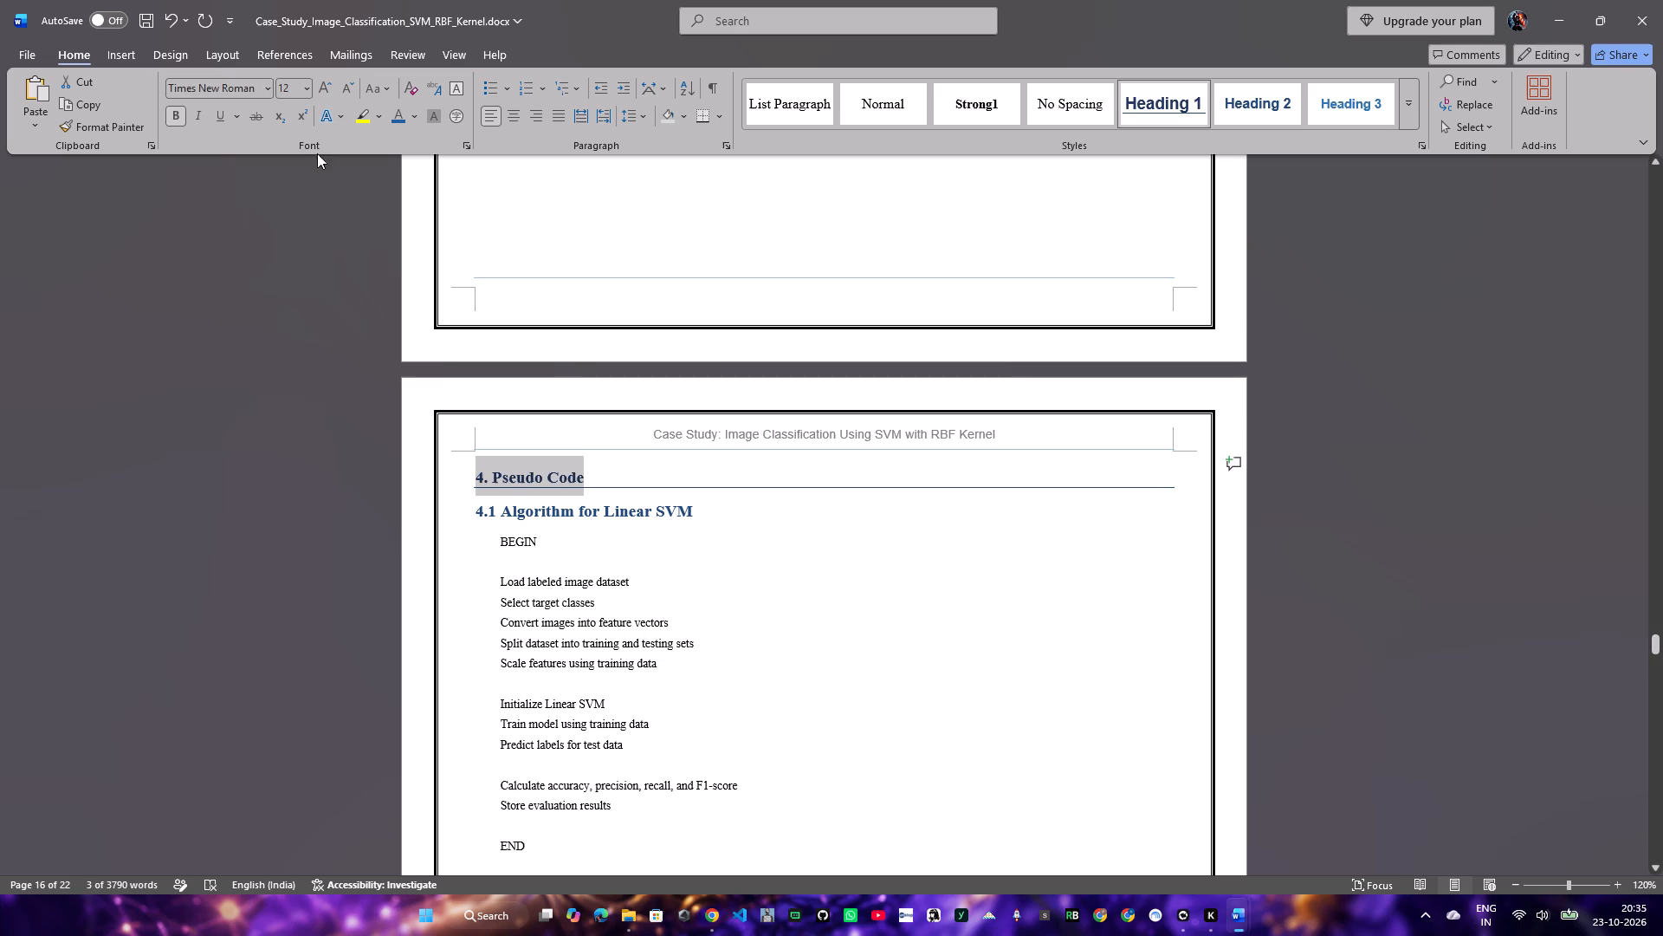
Remove the break before "4. Pseudo Code" so the heading moves up to the preceding page.
left_click(473, 486)
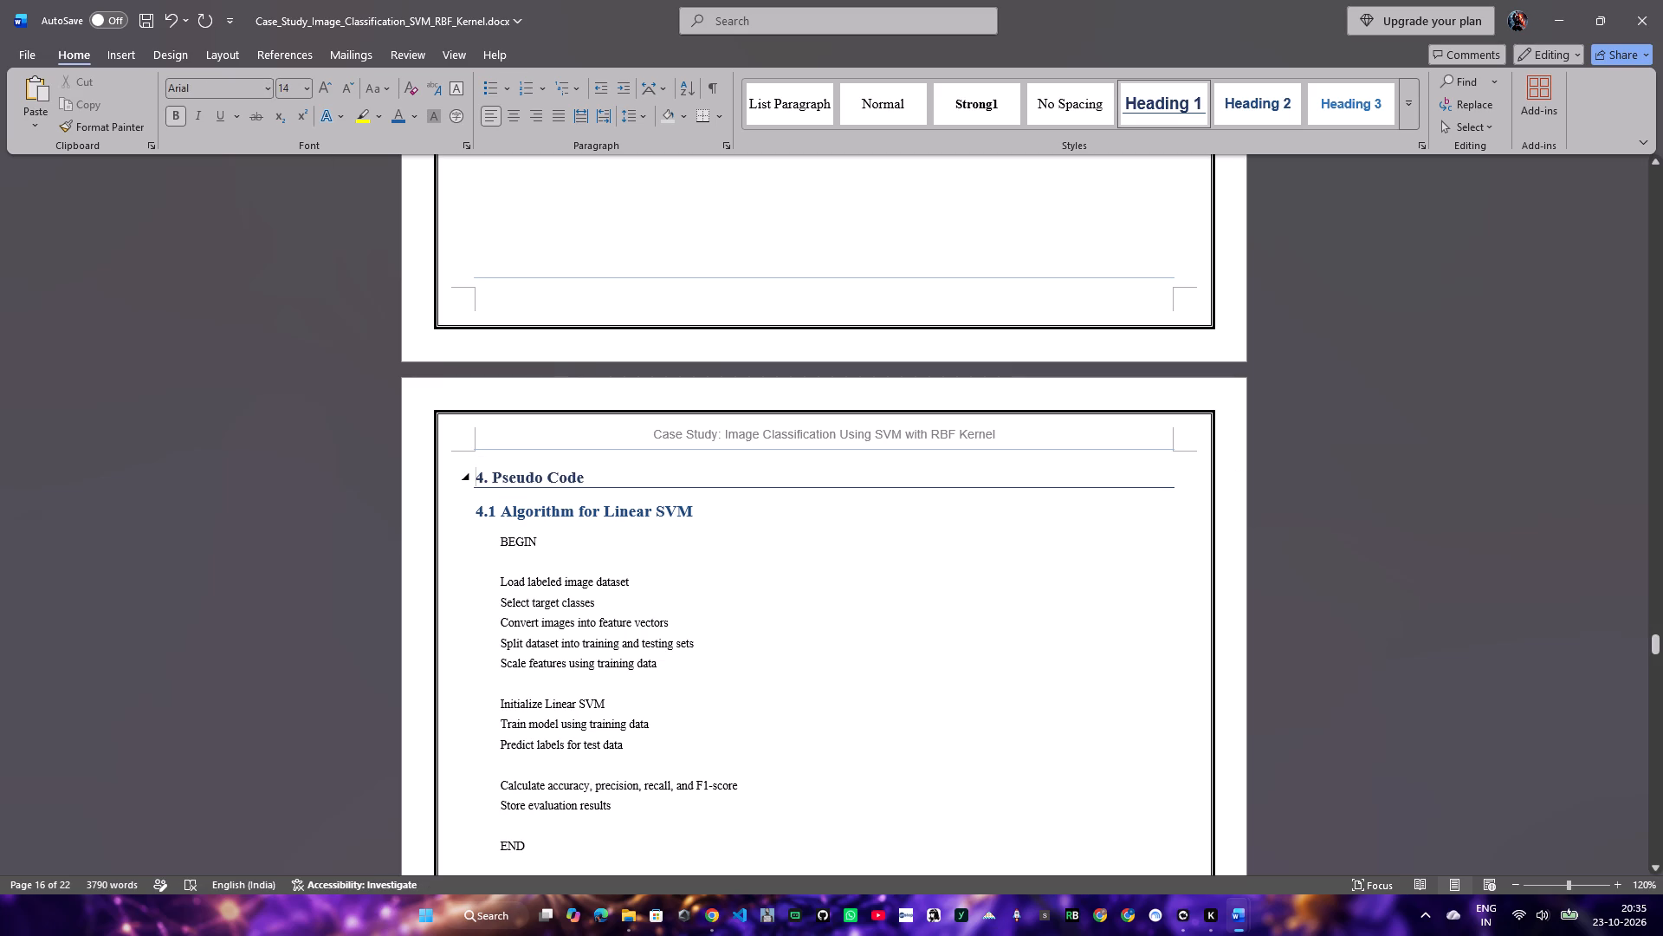
key("BackSpace")
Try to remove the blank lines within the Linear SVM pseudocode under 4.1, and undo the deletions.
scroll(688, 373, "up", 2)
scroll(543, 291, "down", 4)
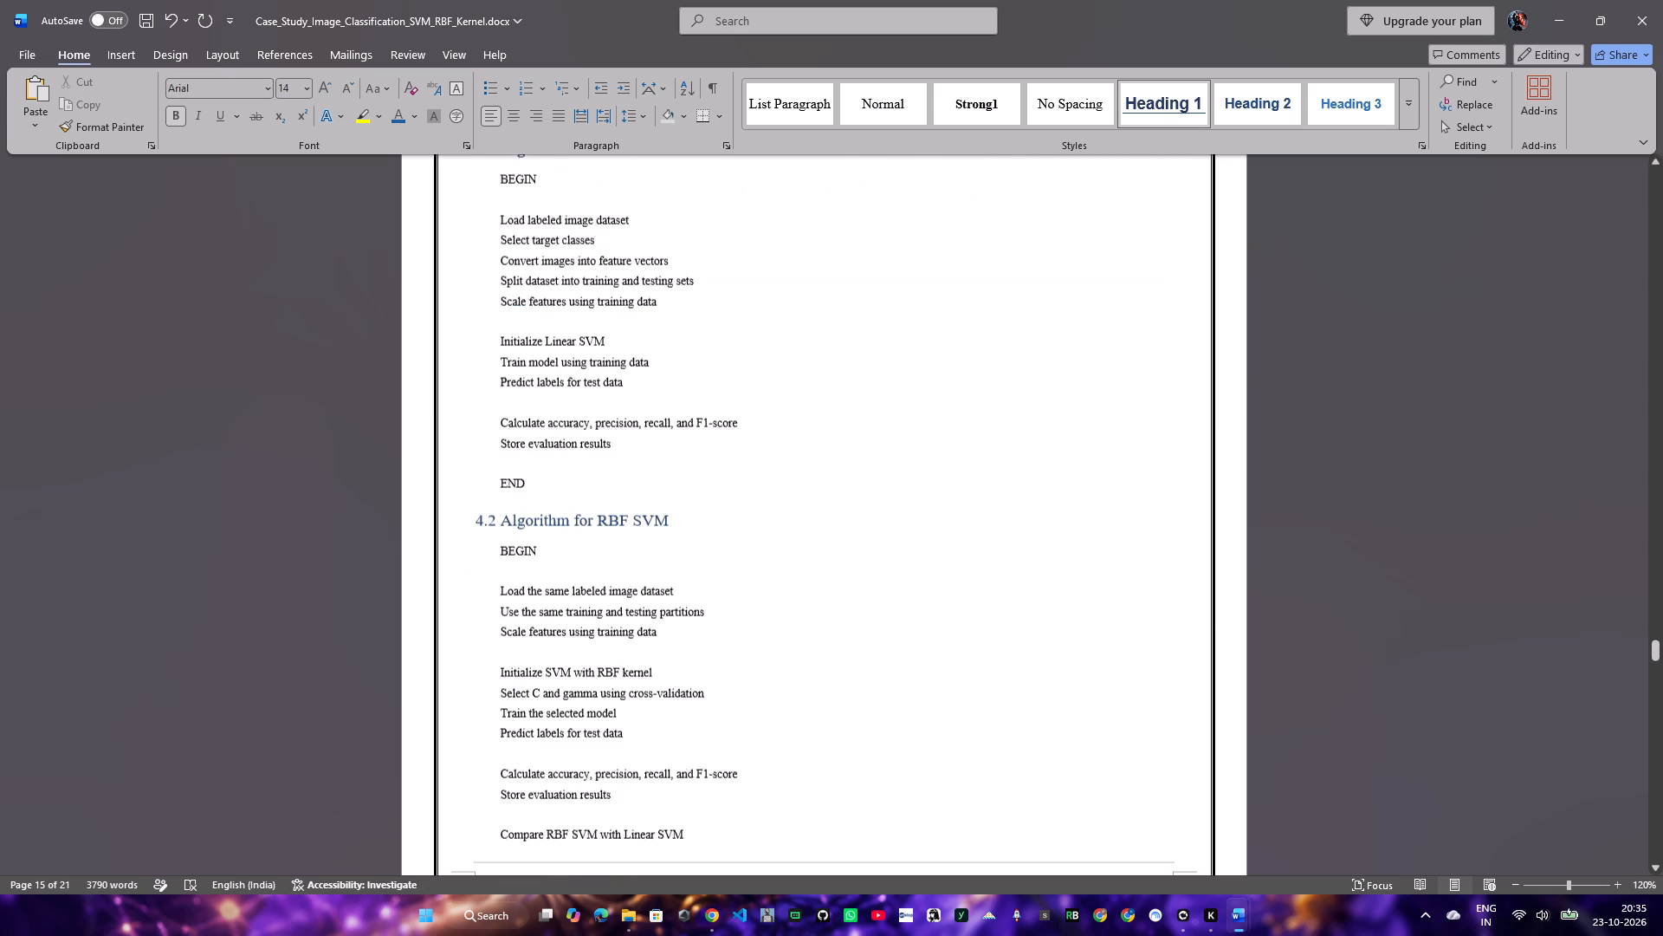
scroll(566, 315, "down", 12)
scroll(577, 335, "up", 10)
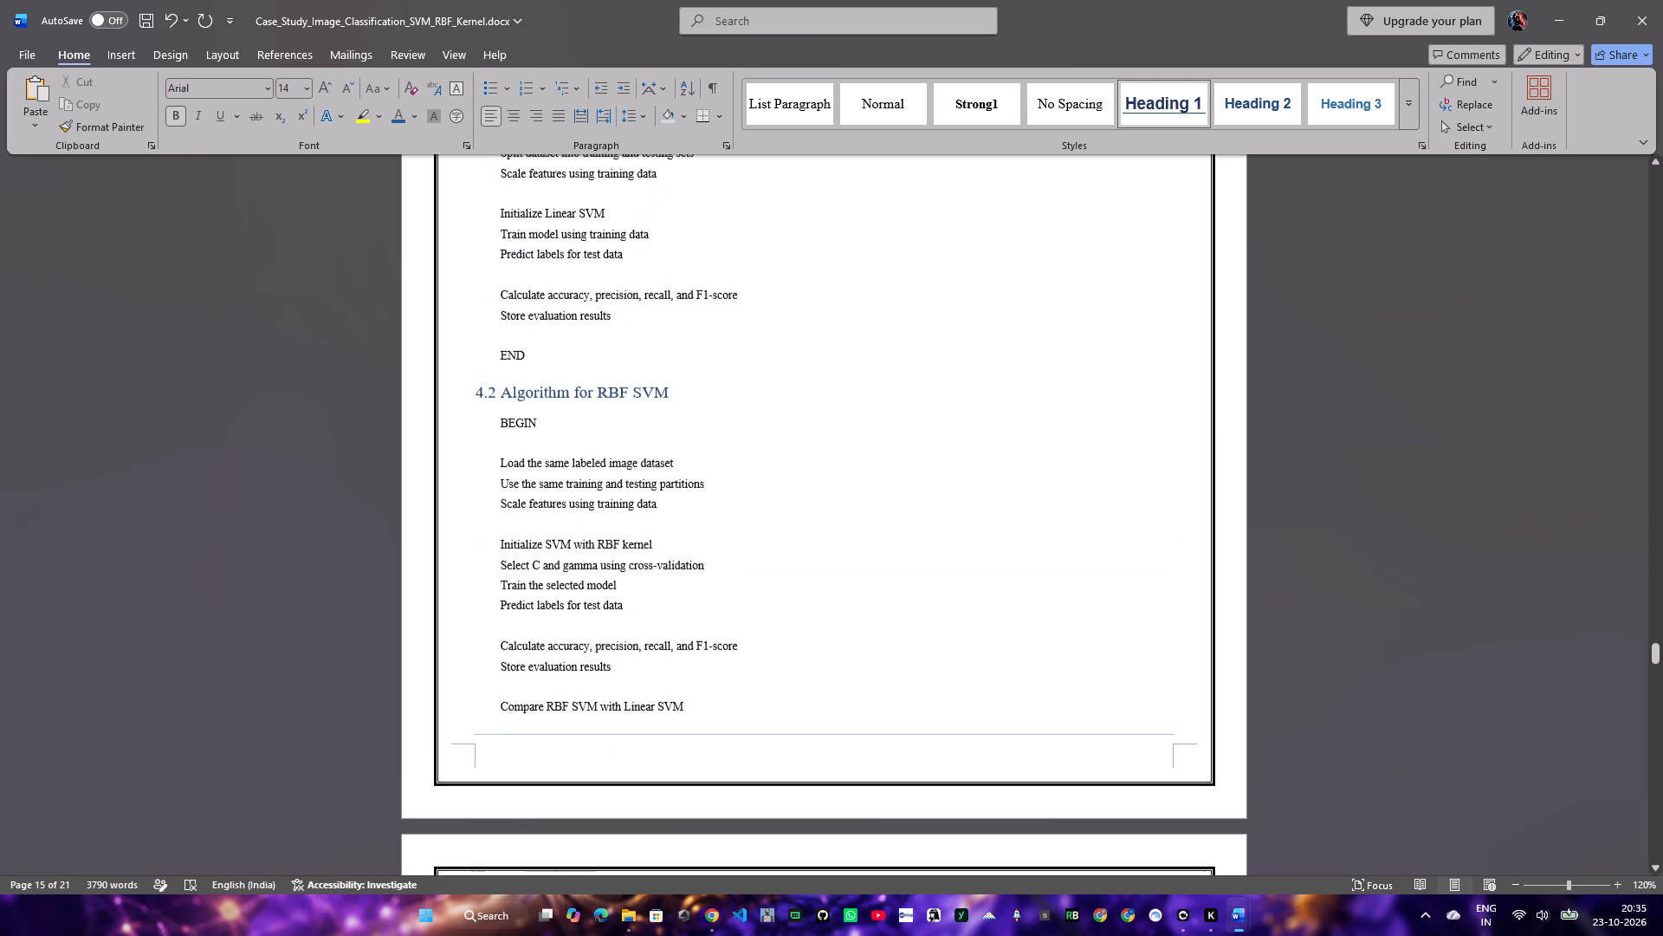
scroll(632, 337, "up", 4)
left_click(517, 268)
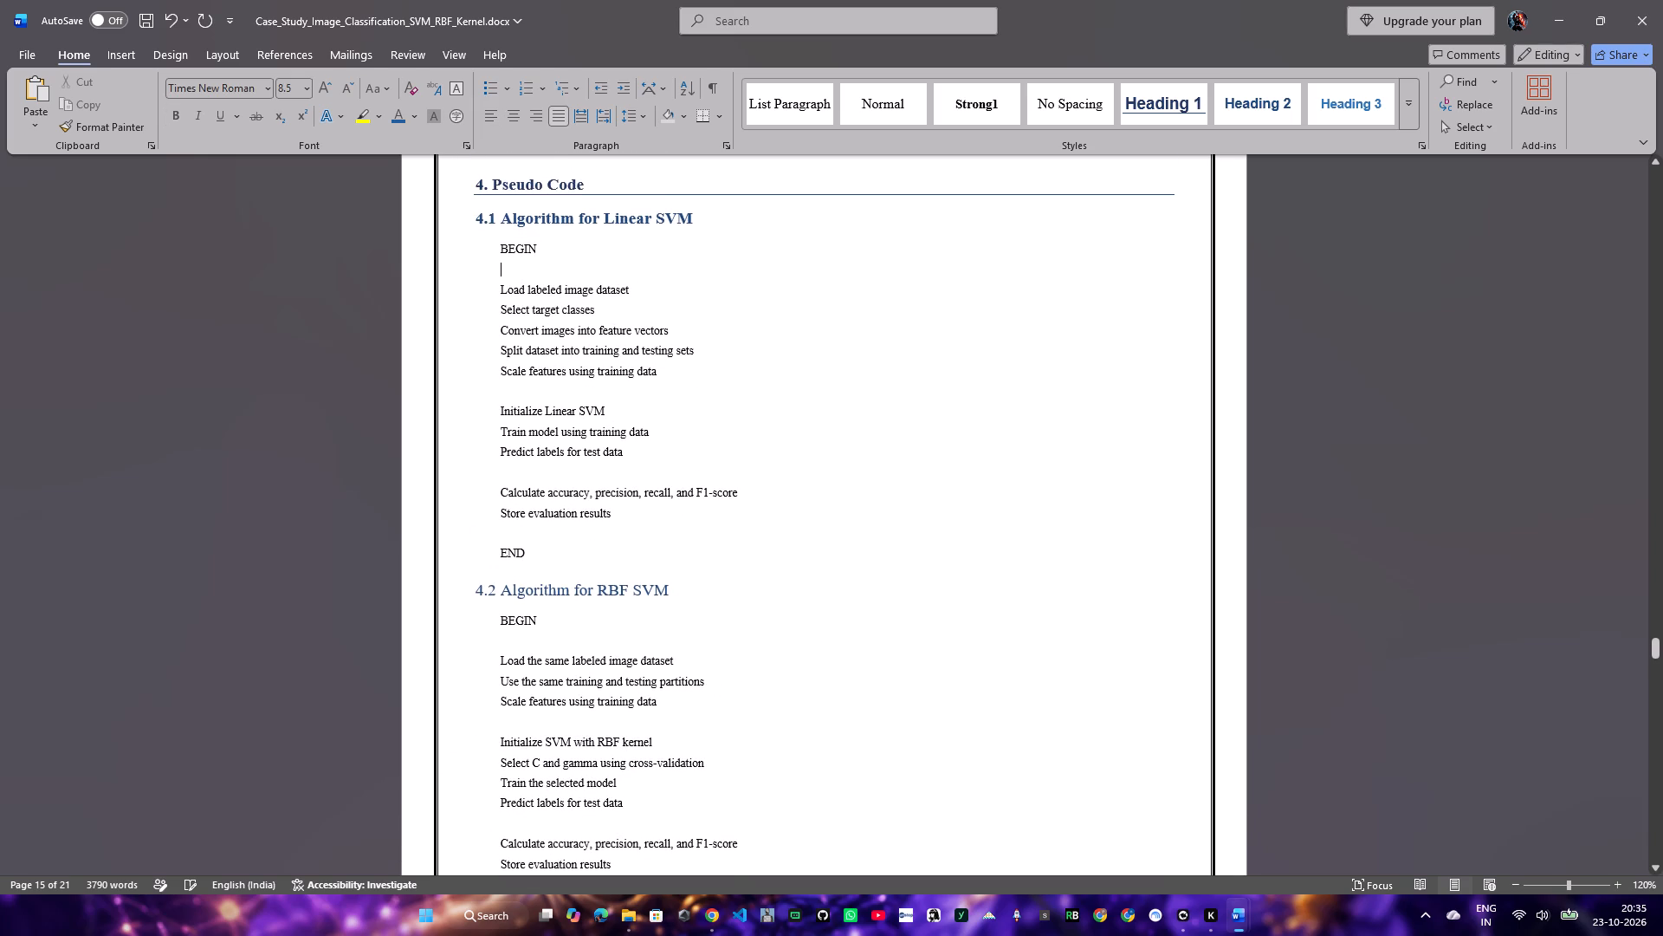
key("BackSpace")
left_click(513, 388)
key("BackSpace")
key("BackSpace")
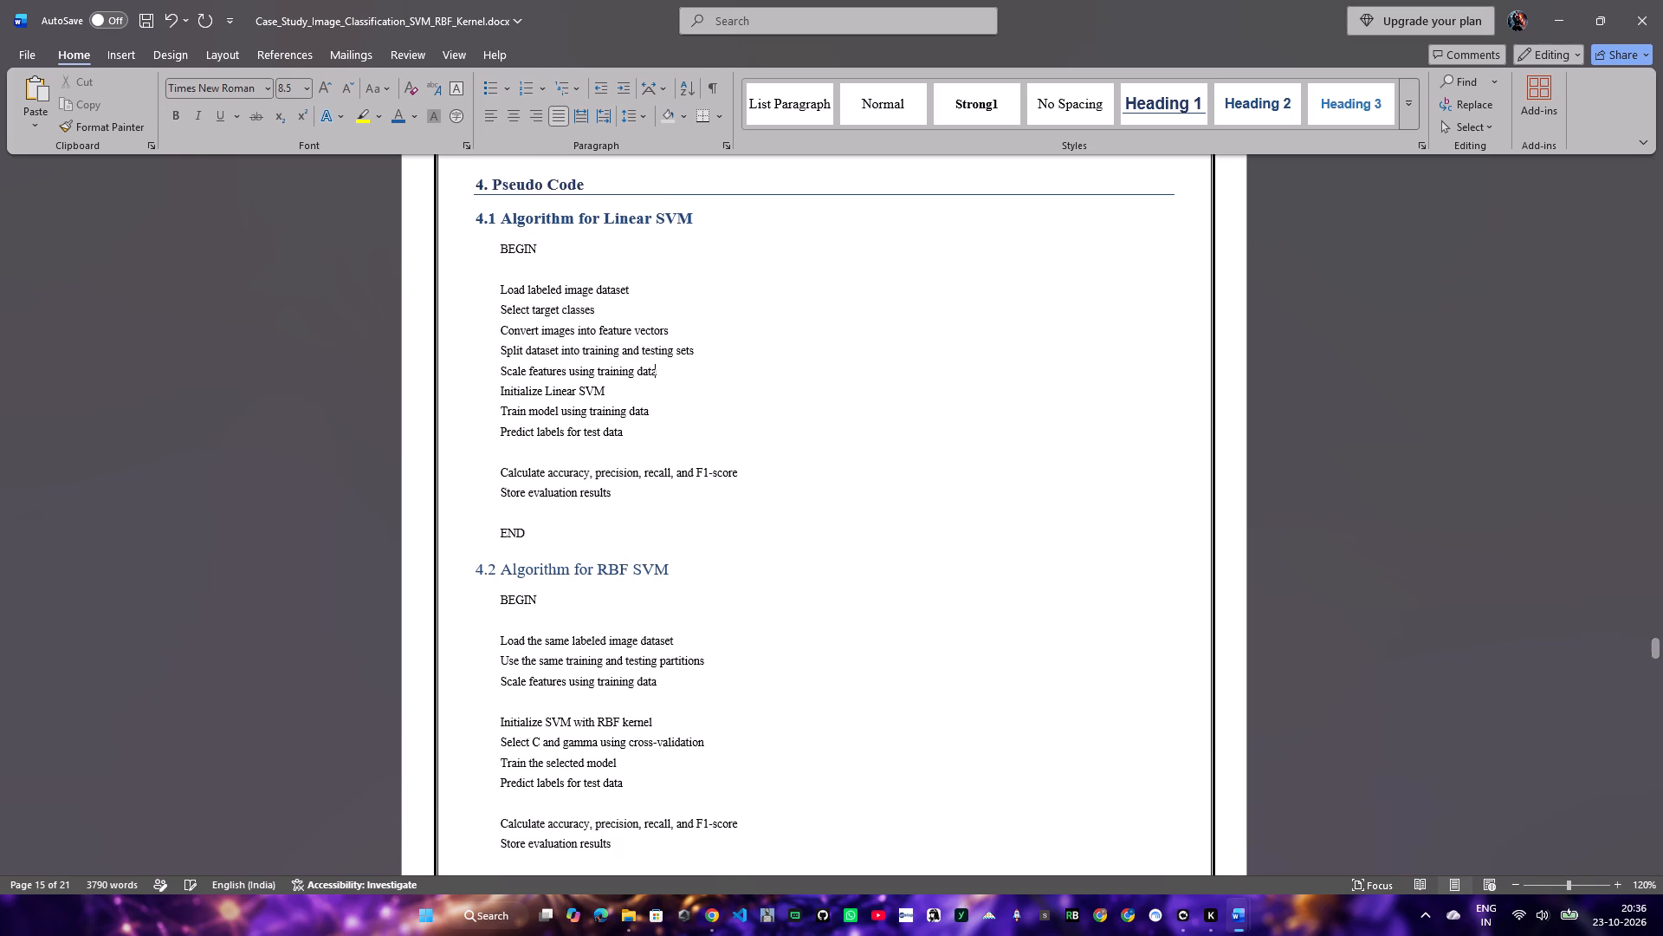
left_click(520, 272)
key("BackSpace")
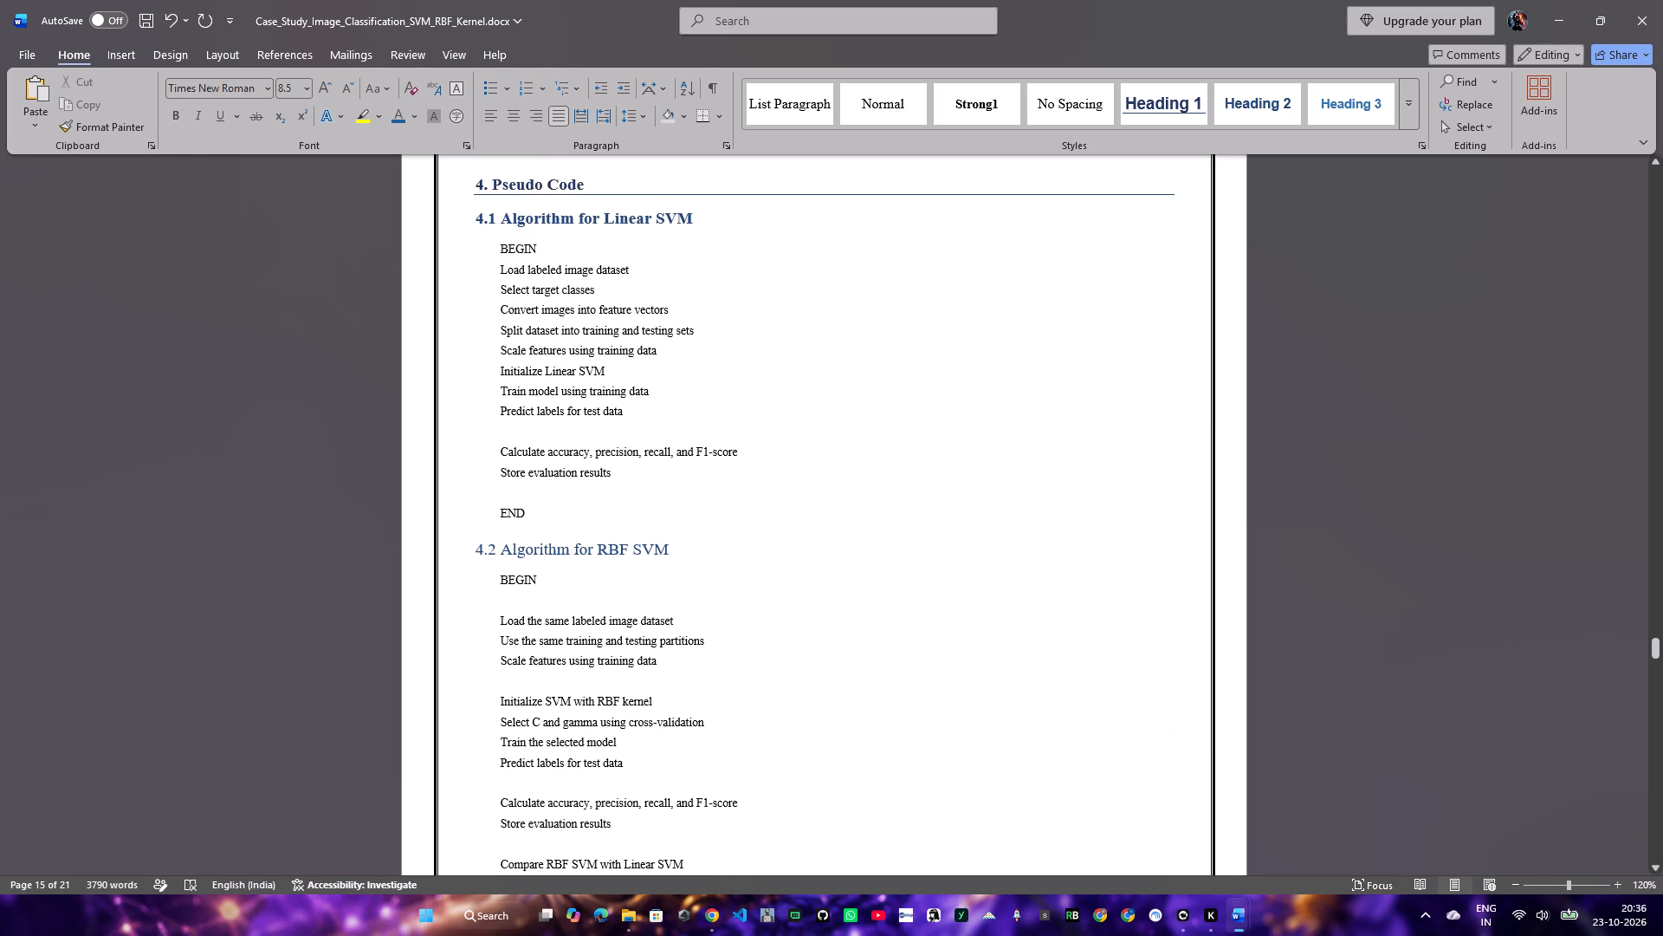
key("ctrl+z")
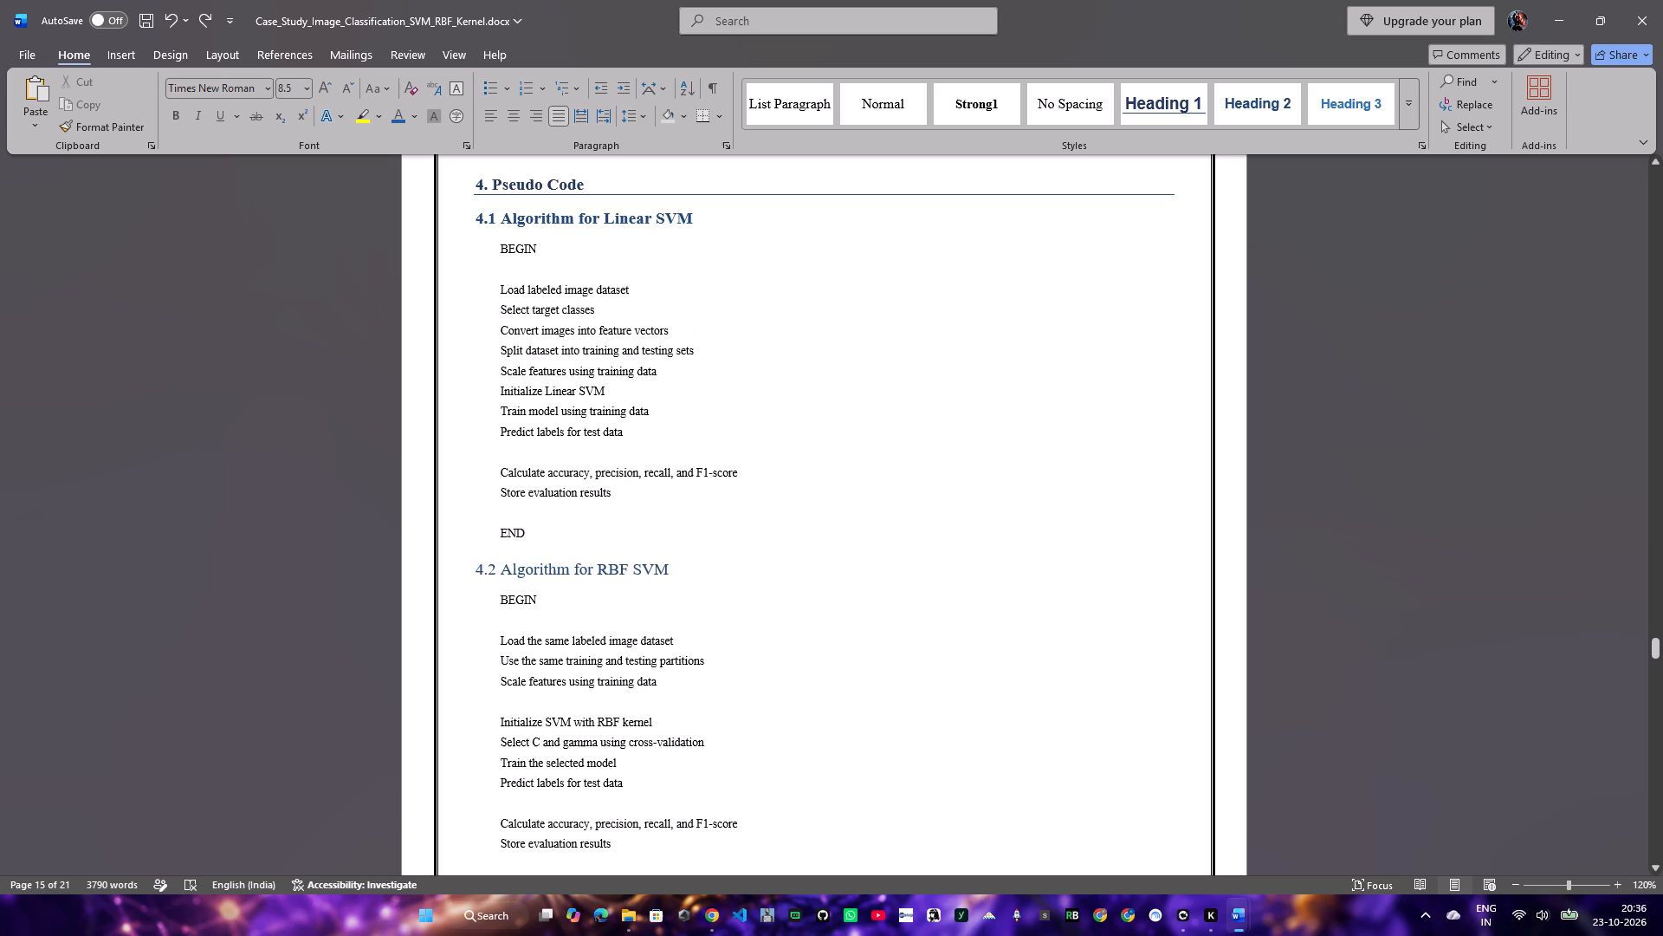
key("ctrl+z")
Italicize the pseudocode blocks under 4.1 and 4.2, each from BEGIN through END.
left_click_drag(501, 245, 584, 545)
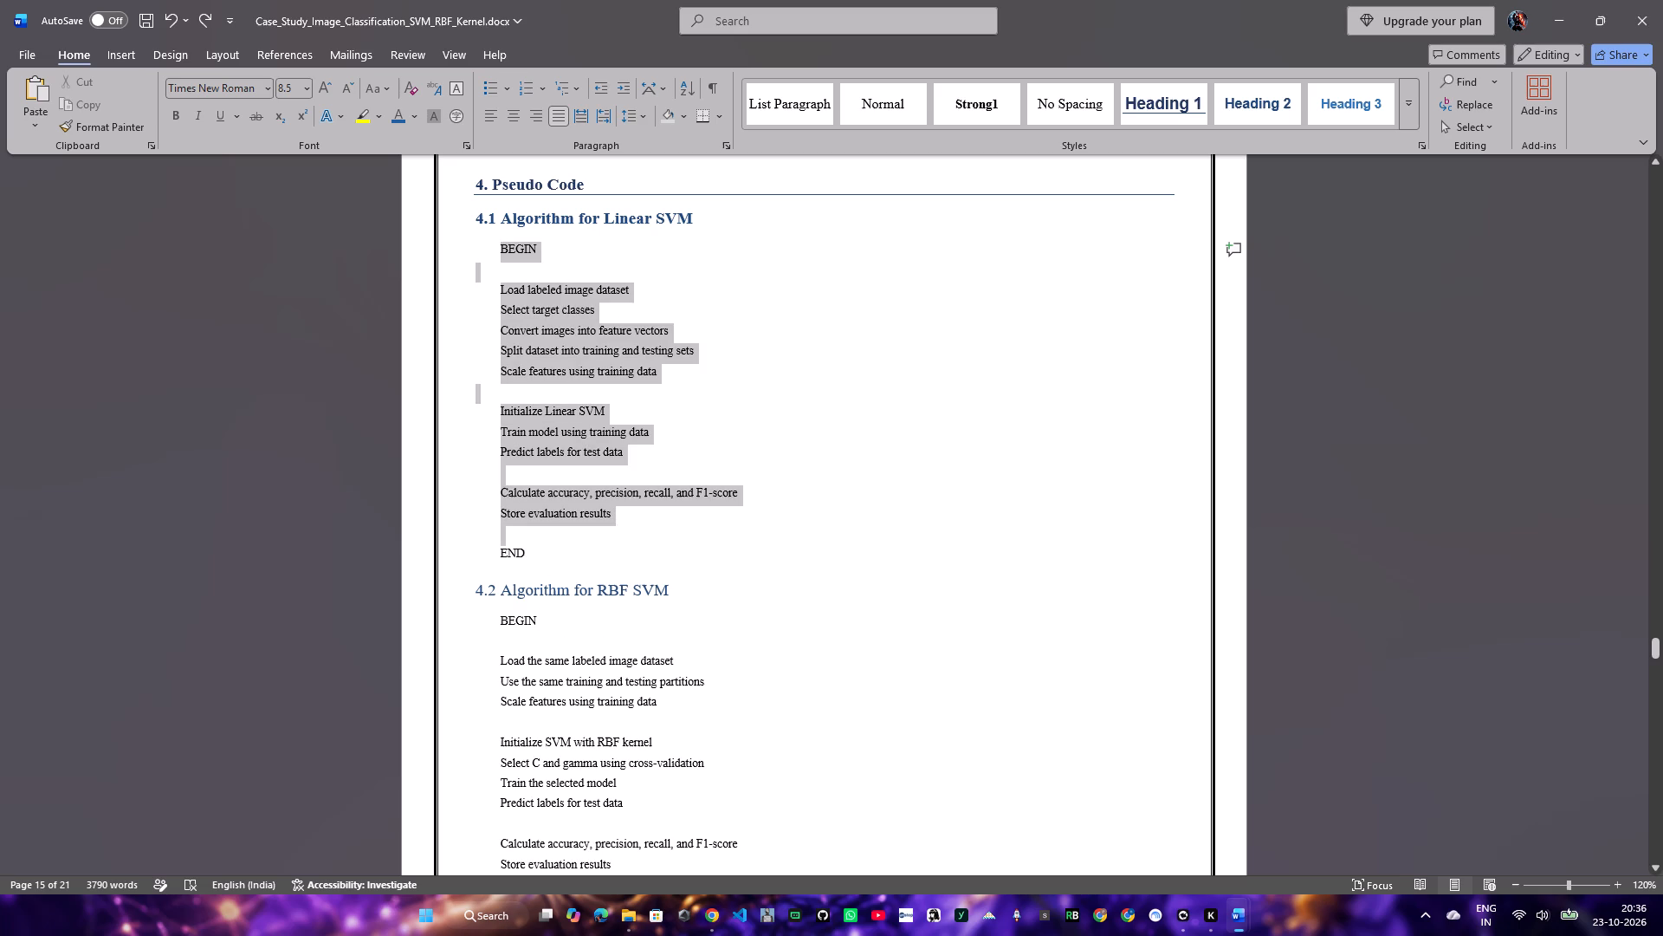
left_click_drag(584, 545, 584, 558)
left_click(618, 530)
scroll(557, 616, "down", 4)
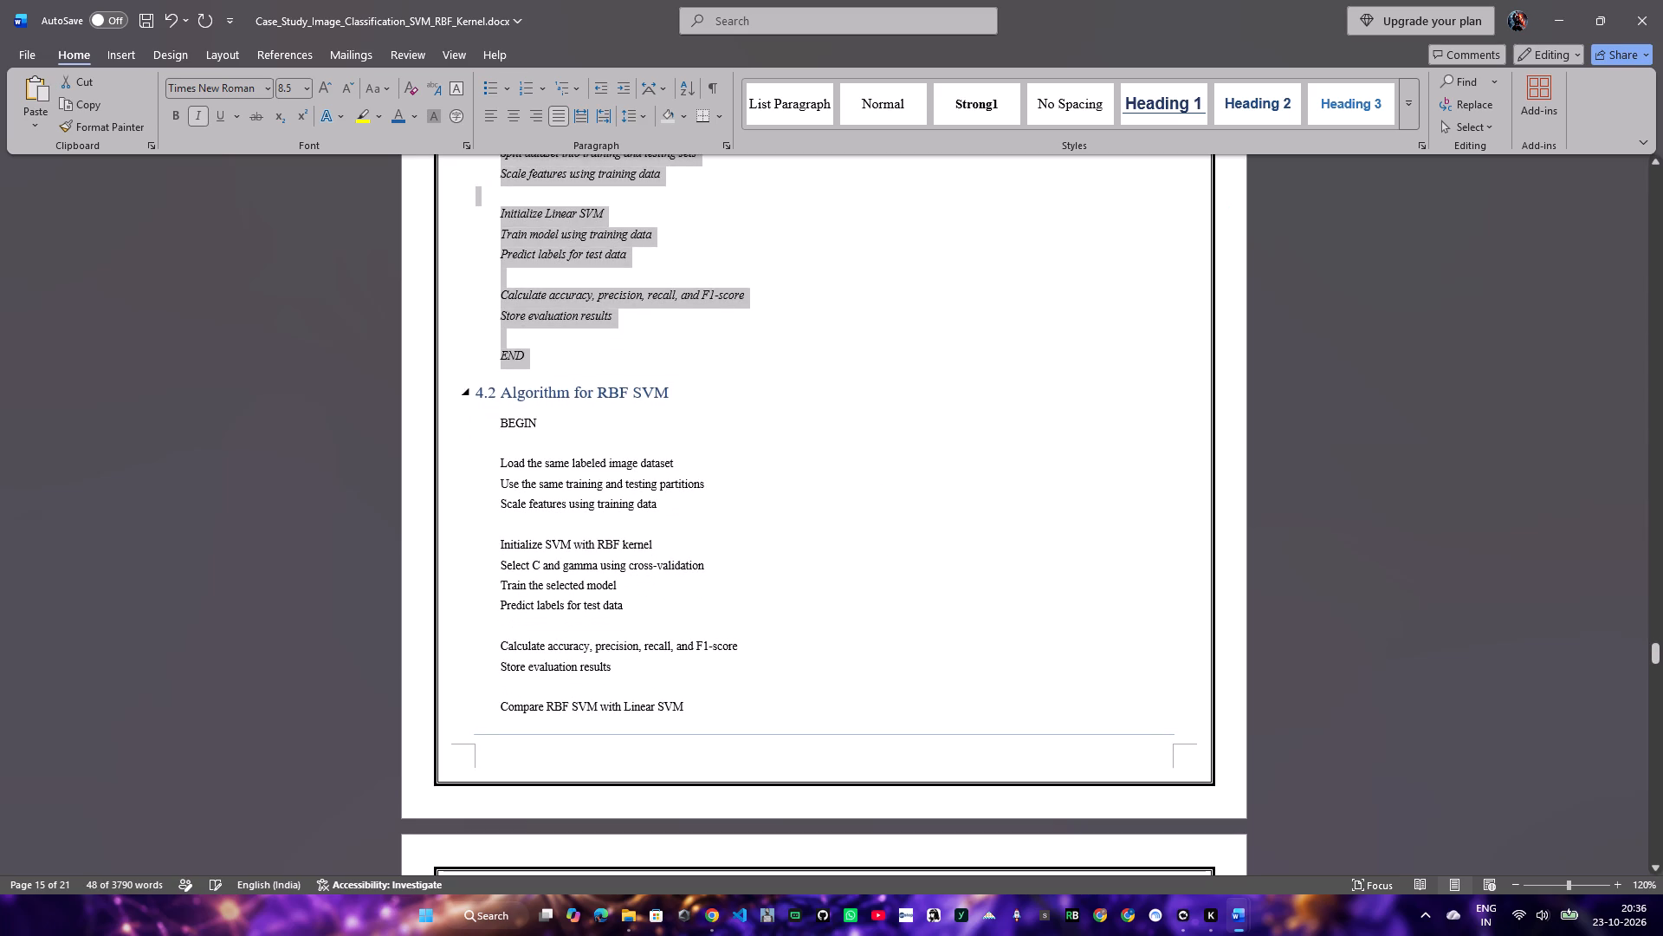
left_click_drag(501, 419, 582, 755)
scroll(582, 723, "down", 5)
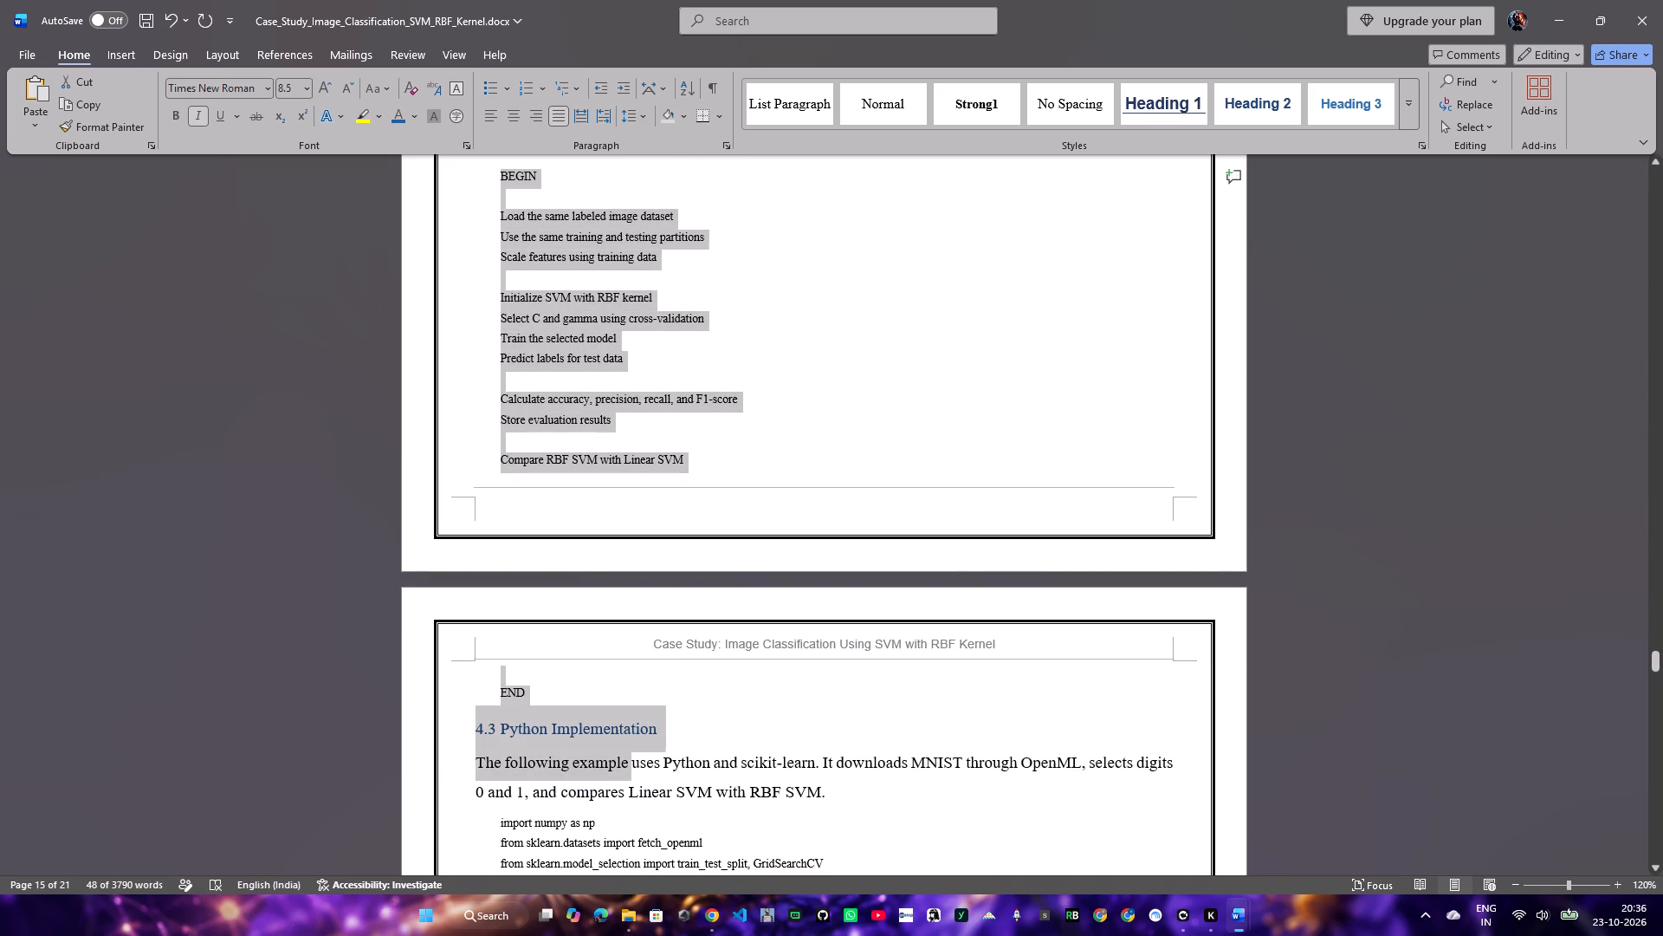
left_click_drag(582, 755, 562, 700)
left_click(587, 666)
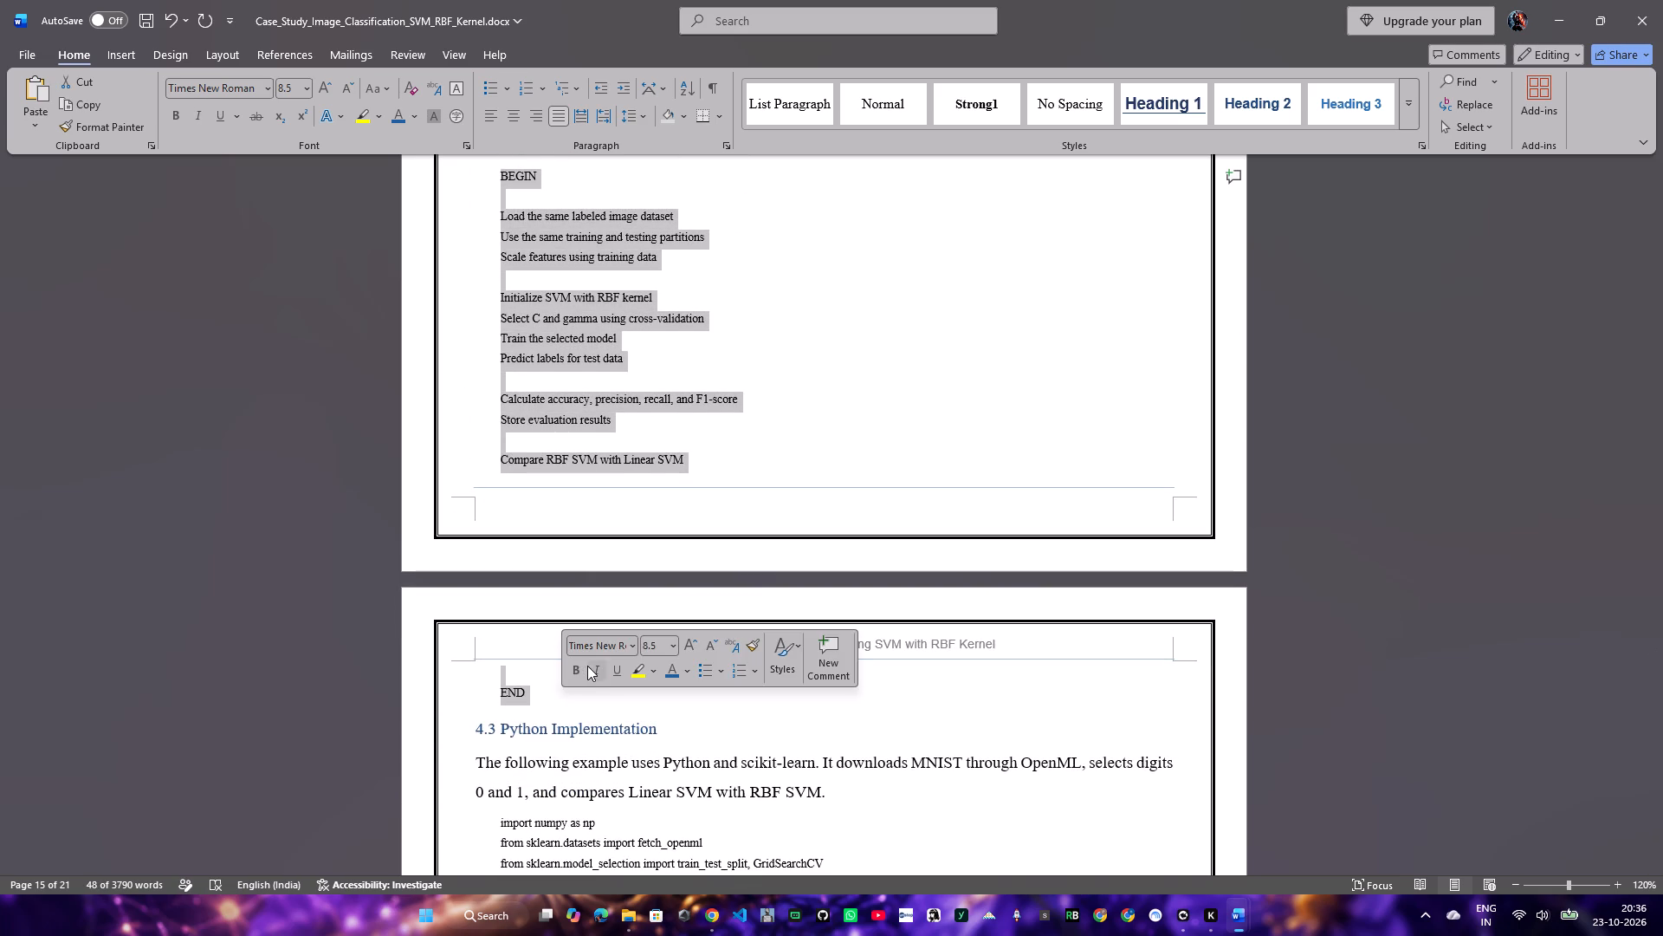
Make the subheadings "4.2 Algorithm for RBF SVM" and "4.3 Python Implementation" bold.
scroll(564, 564, "up", 5)
left_click_drag(698, 388, 463, 400)
left_click(475, 371)
scroll(778, 589, "down", 10)
left_click_drag(675, 473, 531, 481)
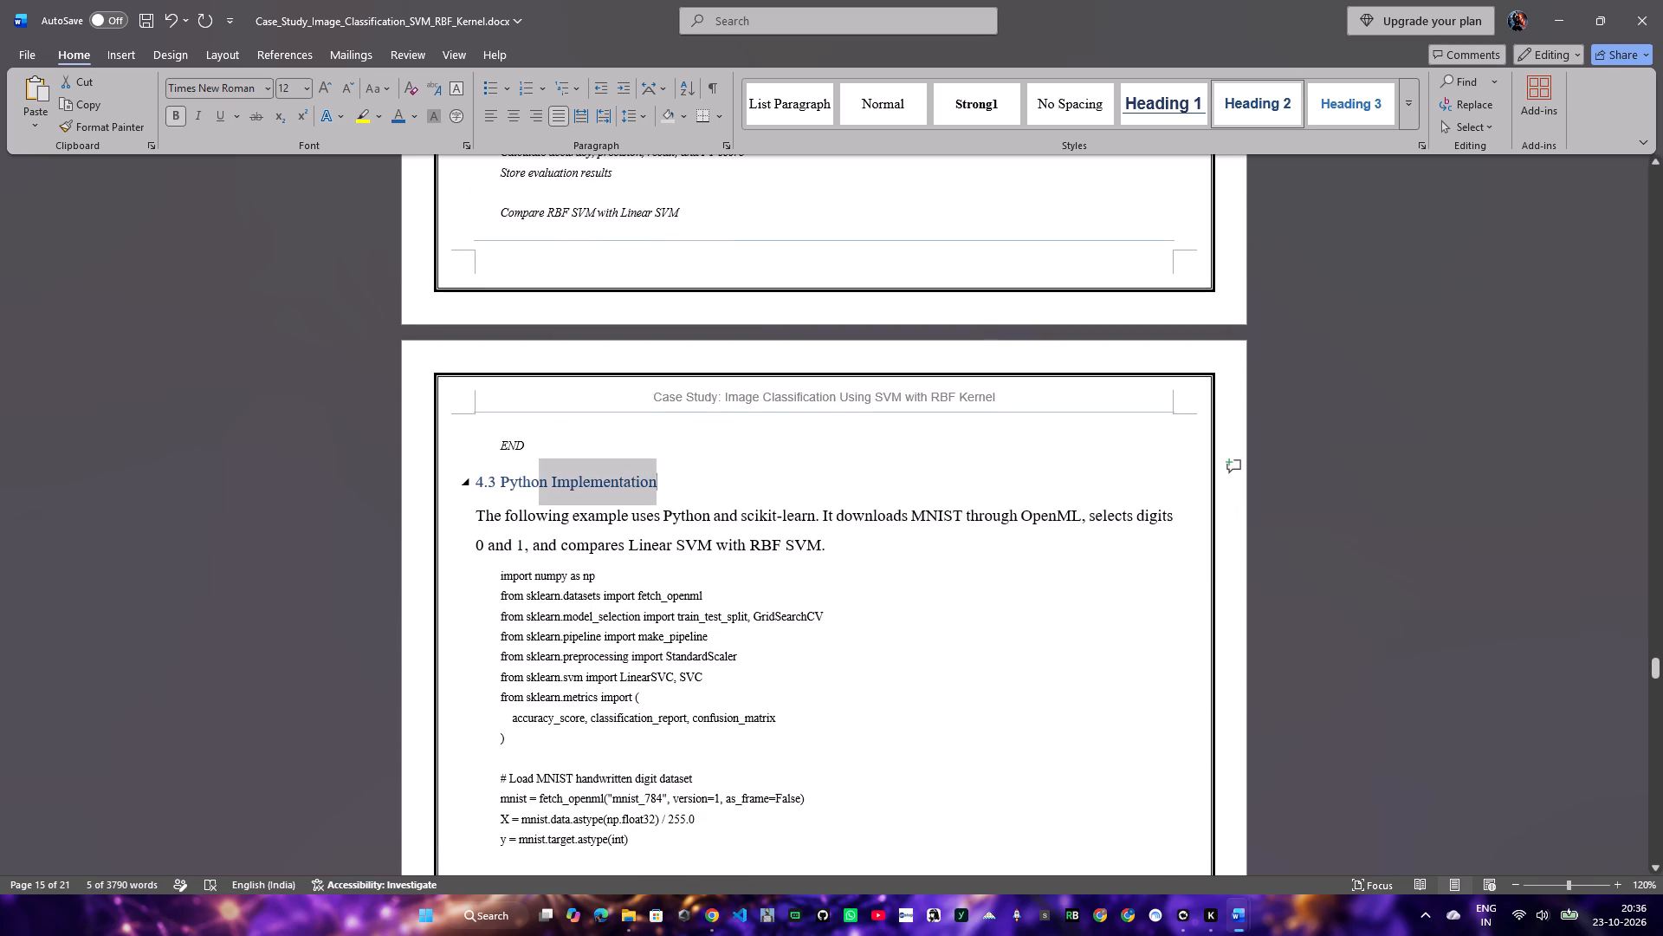
left_click_drag(531, 481, 472, 483)
left_click(481, 454)
Italicize the whole Python code listing under 4.3, from the numpy import through the final confusion-matrix print line.
scroll(840, 601, "down", 9)
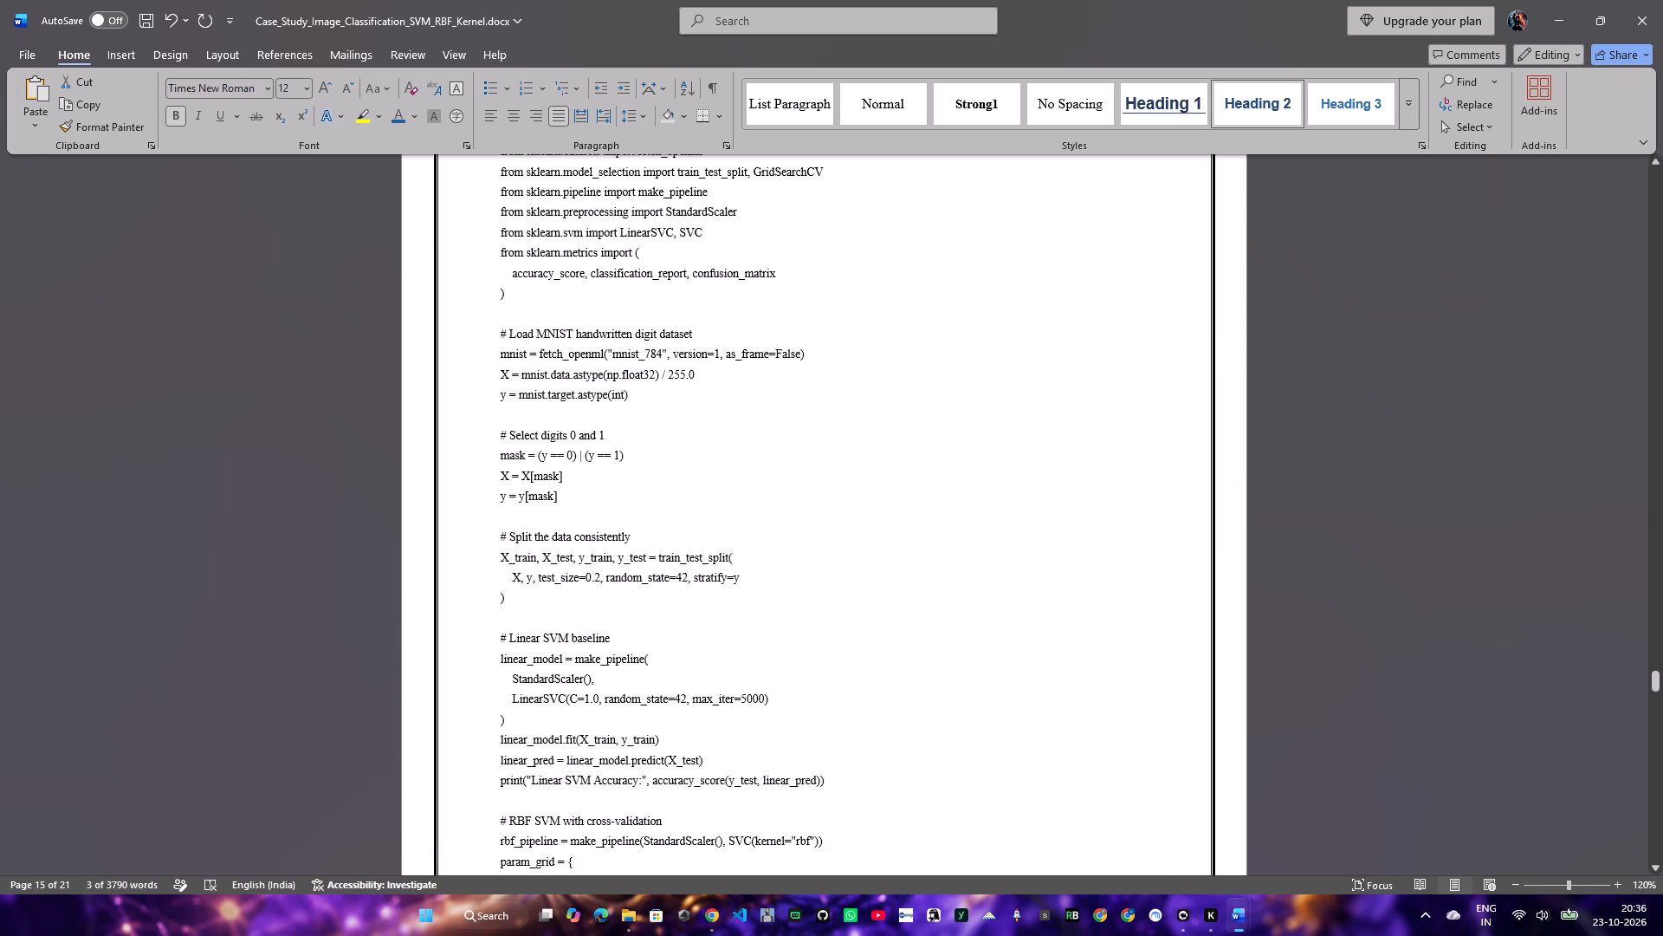
scroll(703, 558, "down", 5)
scroll(677, 561, "up", 12)
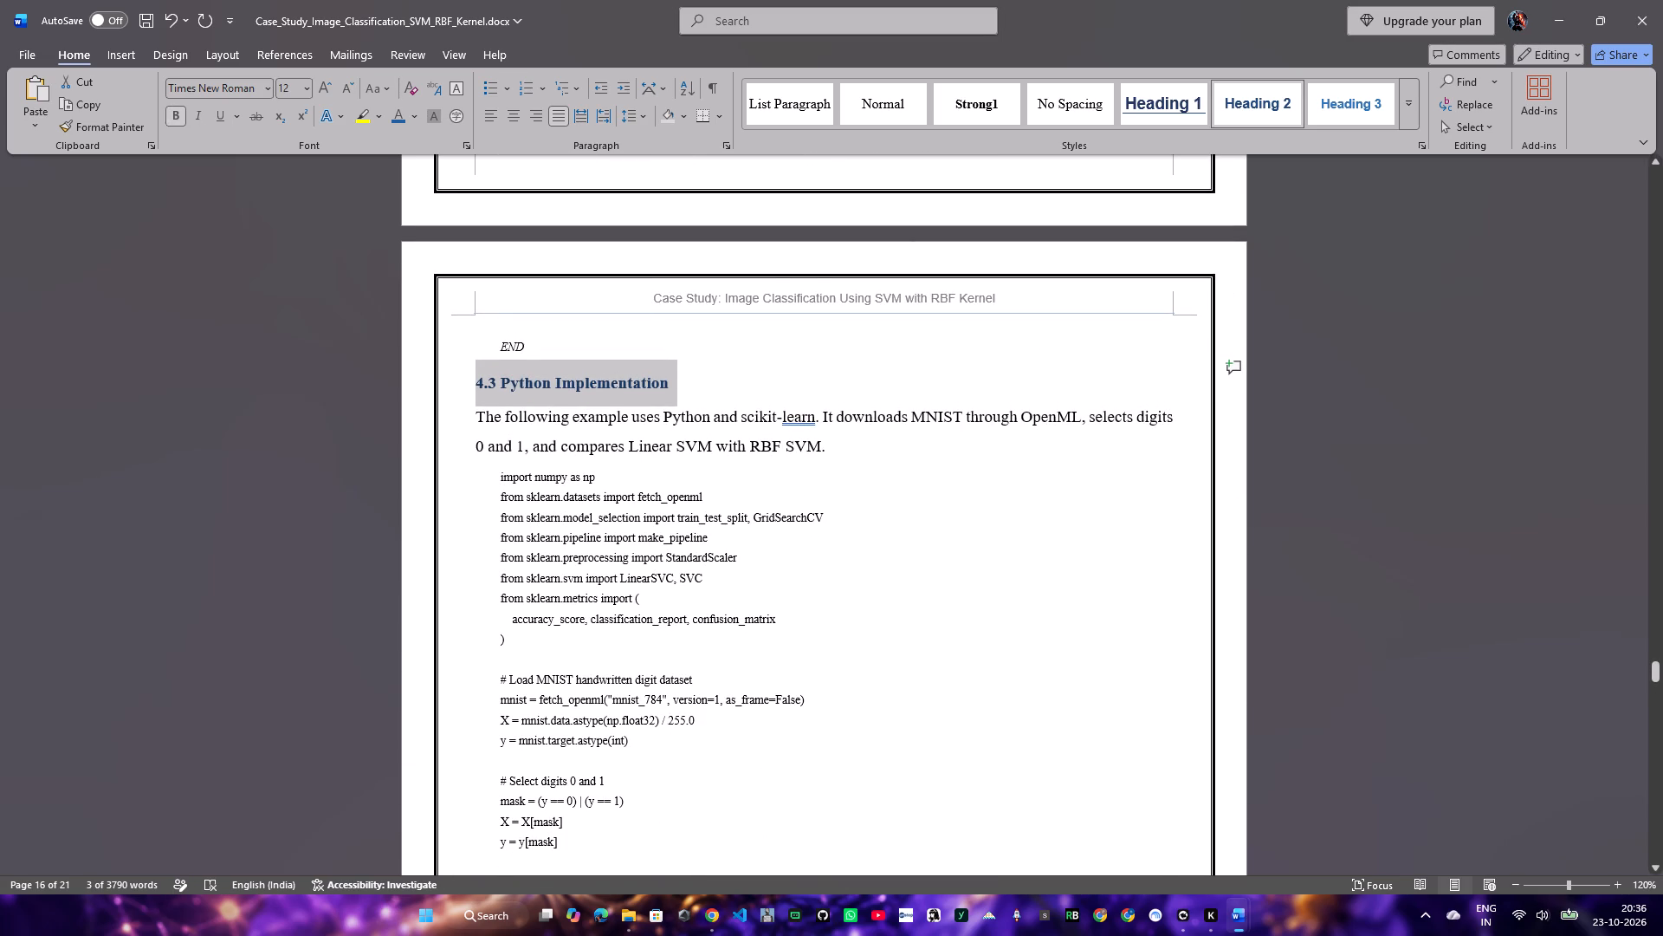
left_click(825, 452)
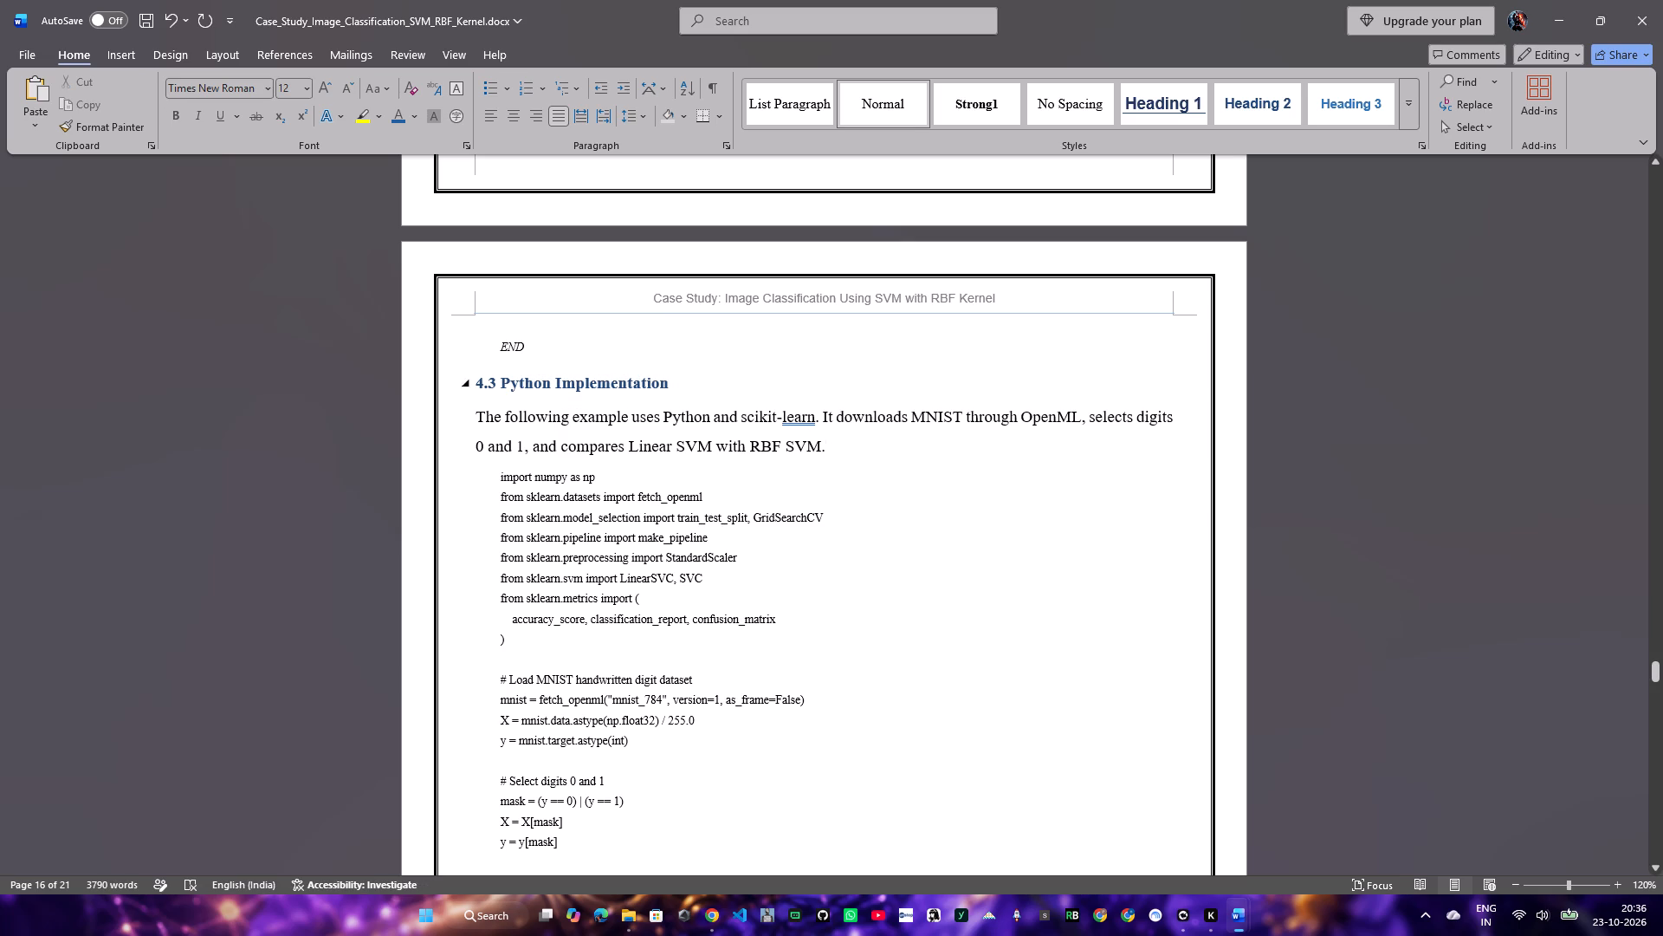
scroll(498, 457, "down", 2)
left_click_drag(502, 380, 643, 935)
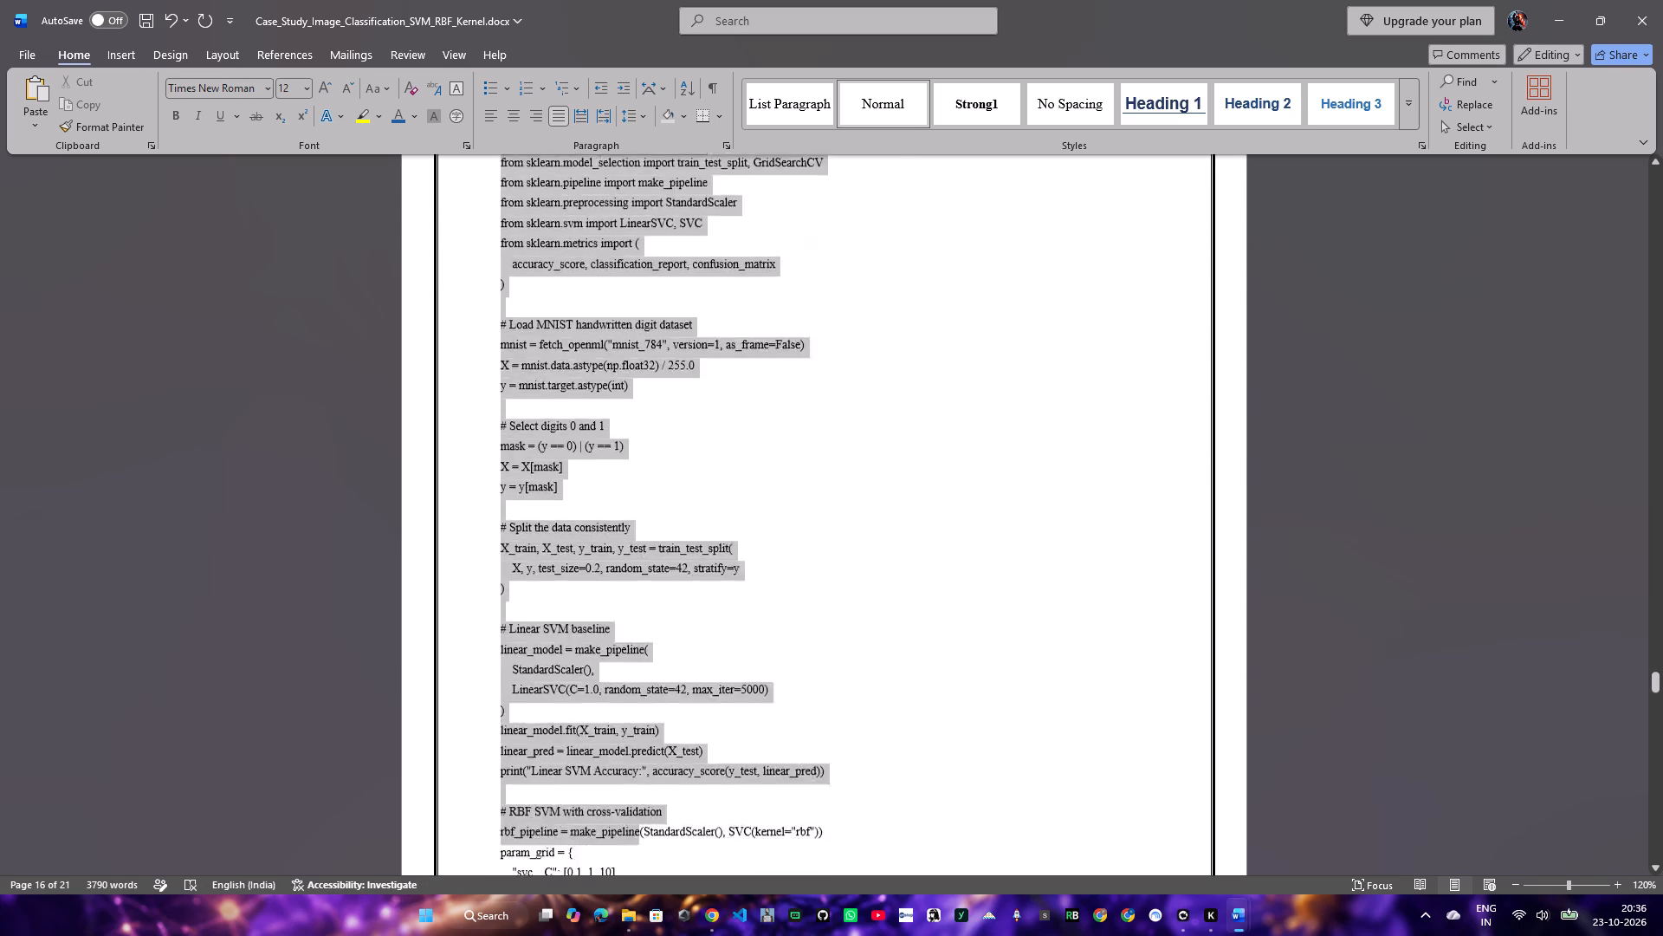
left_click_drag(643, 935, 667, 728)
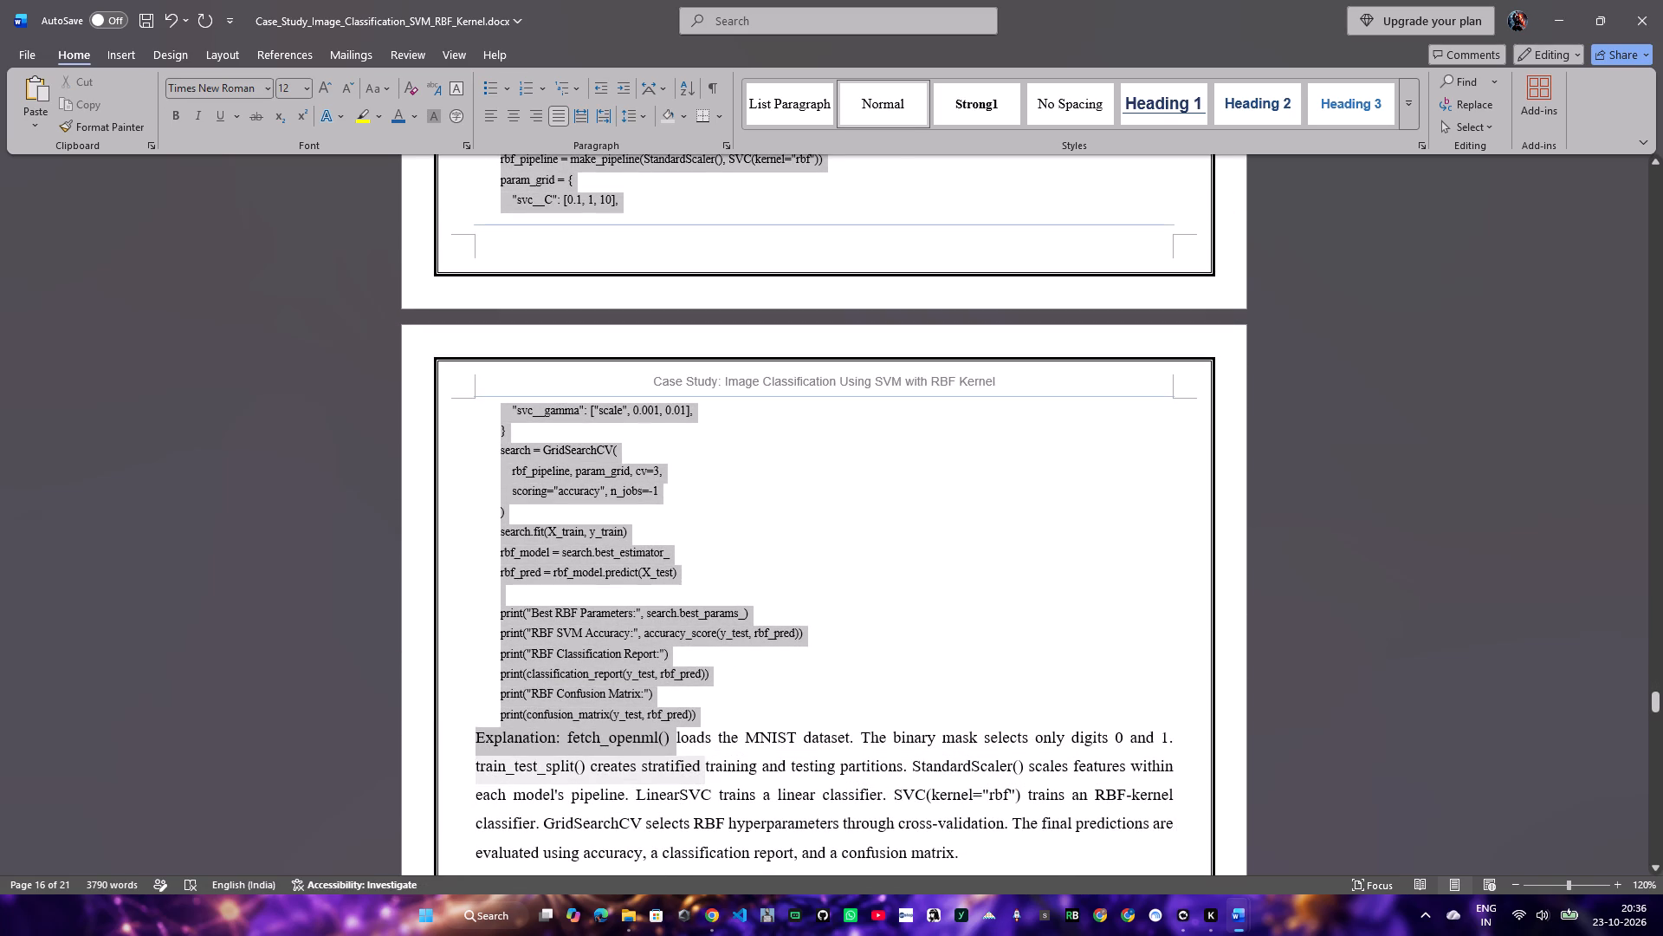
left_click_drag(667, 728, 737, 711)
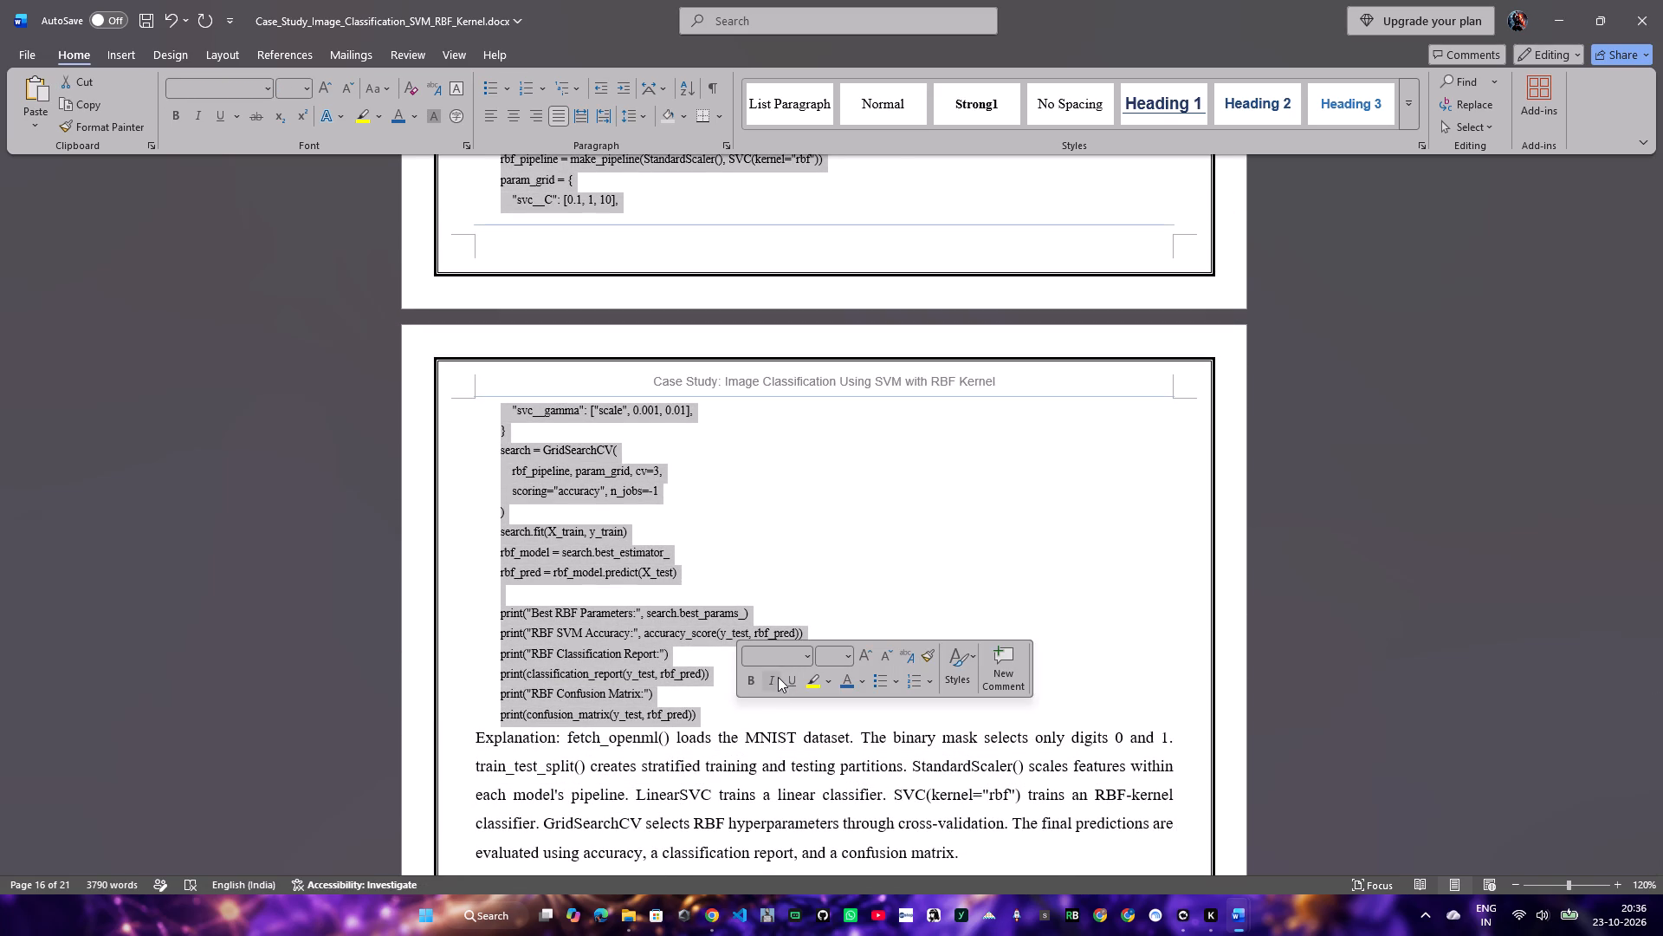
left_click(778, 677)
left_click(817, 517)
Make the subheading "4.4 Performance Comparison Table" bold.
scroll(817, 523, "down", 6)
scroll(653, 556, "down", 3)
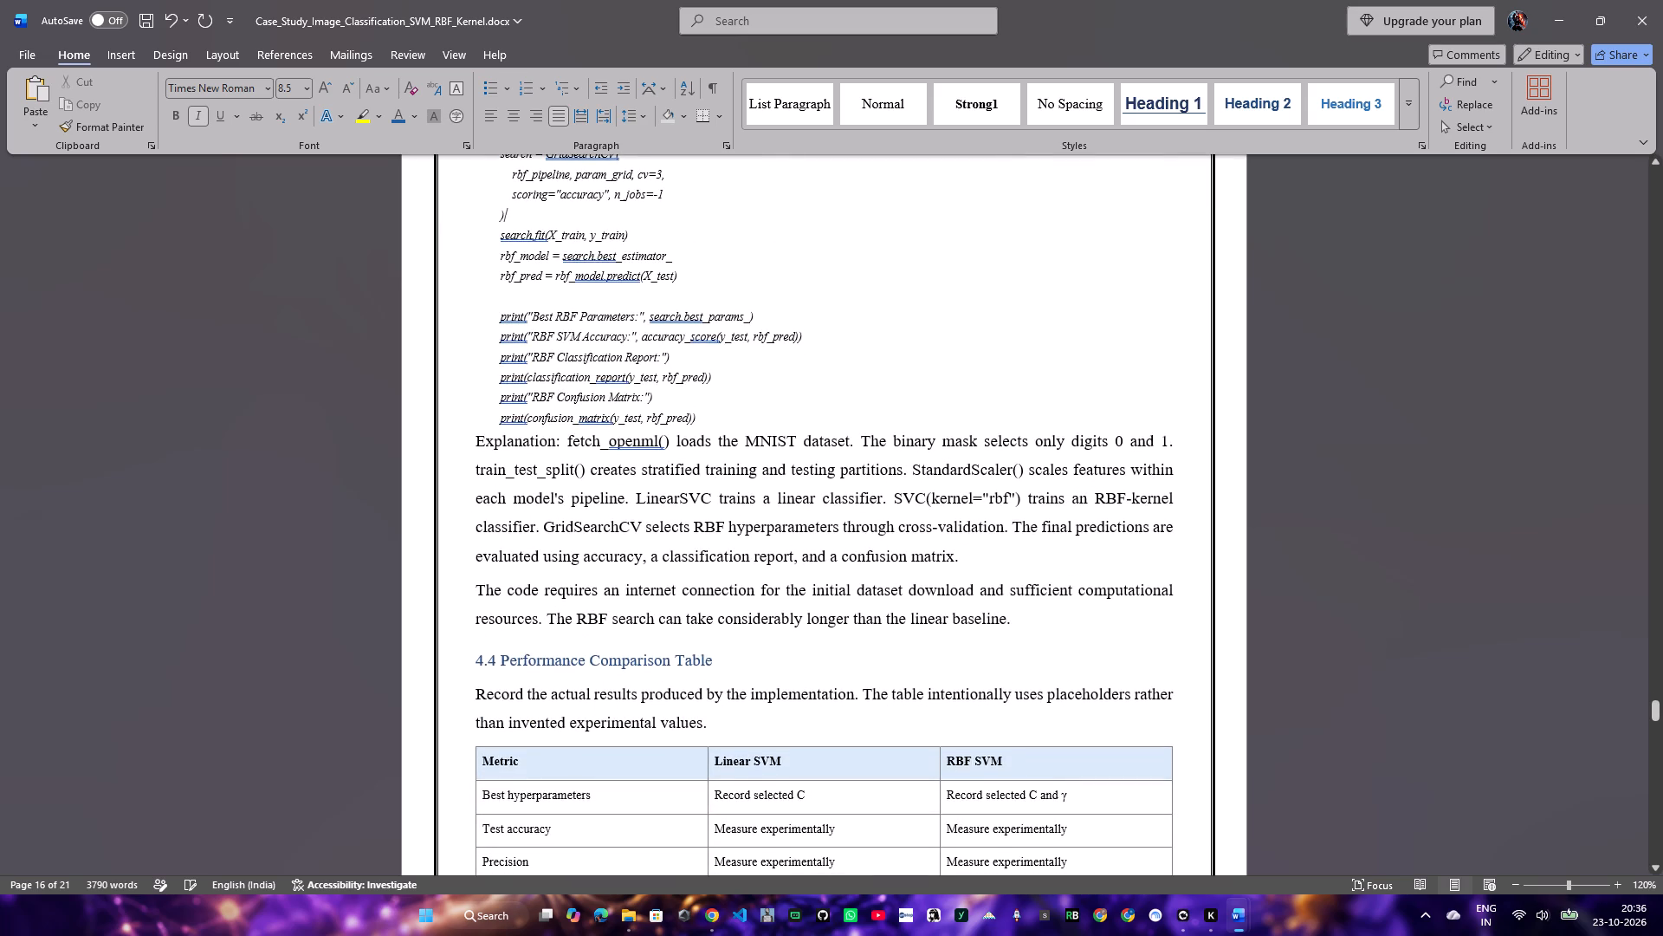
scroll(653, 556, "down", 2)
left_click_drag(779, 406, 763, 420)
left_click(760, 420)
left_click_drag(754, 420, 440, 409)
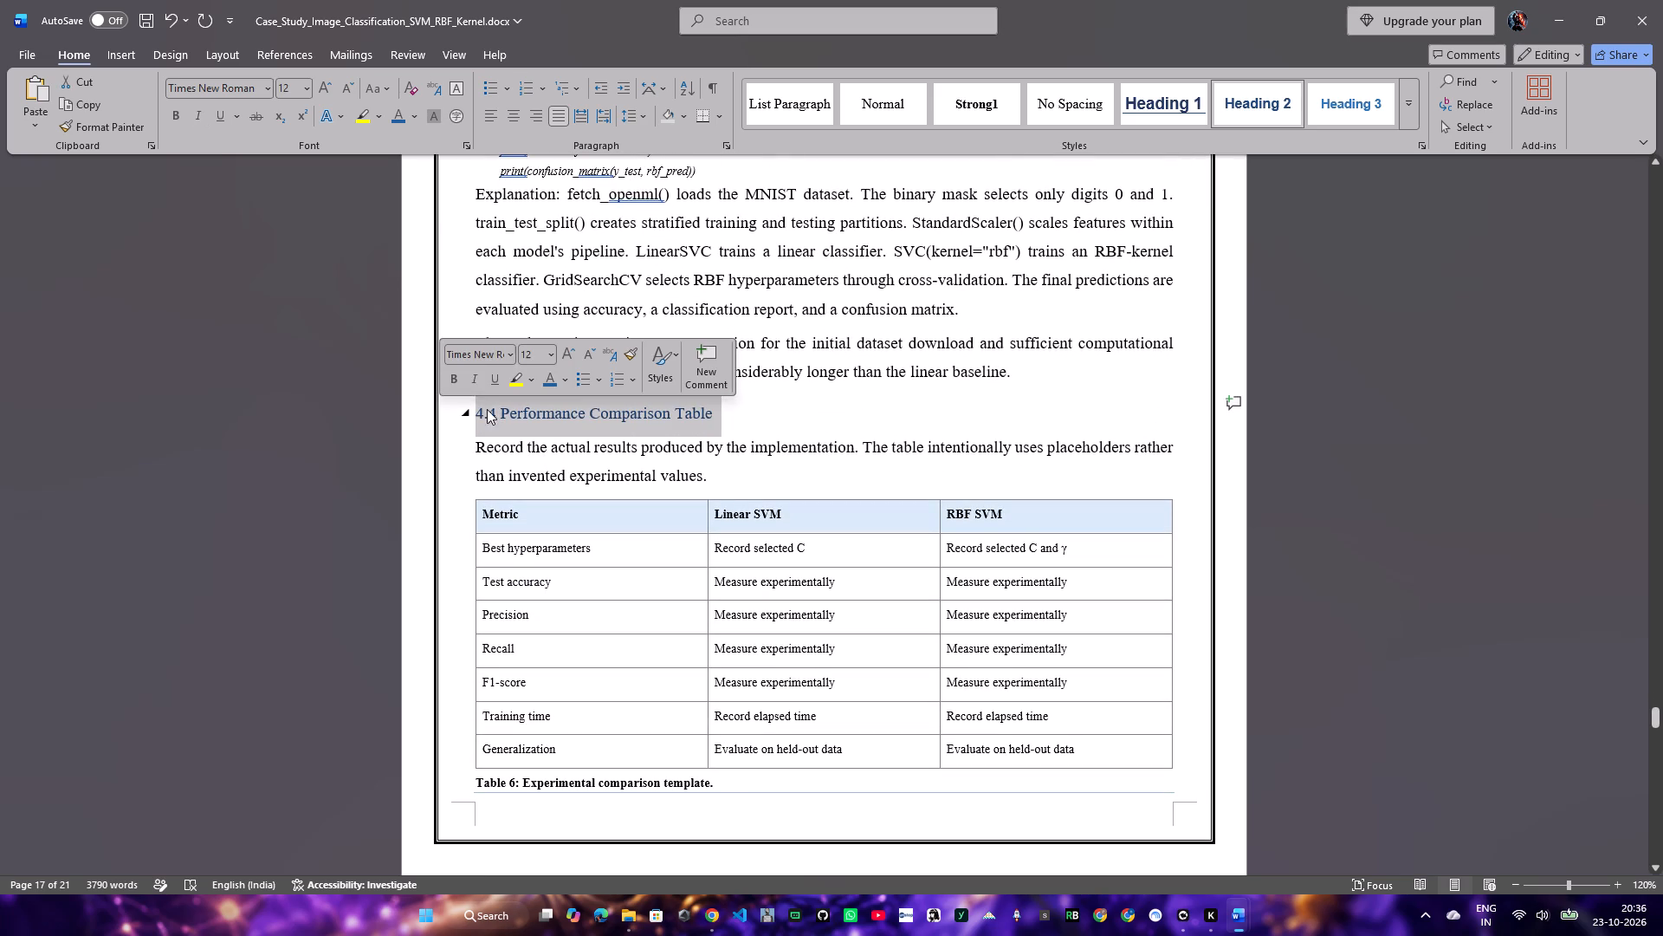
left_click(458, 381)
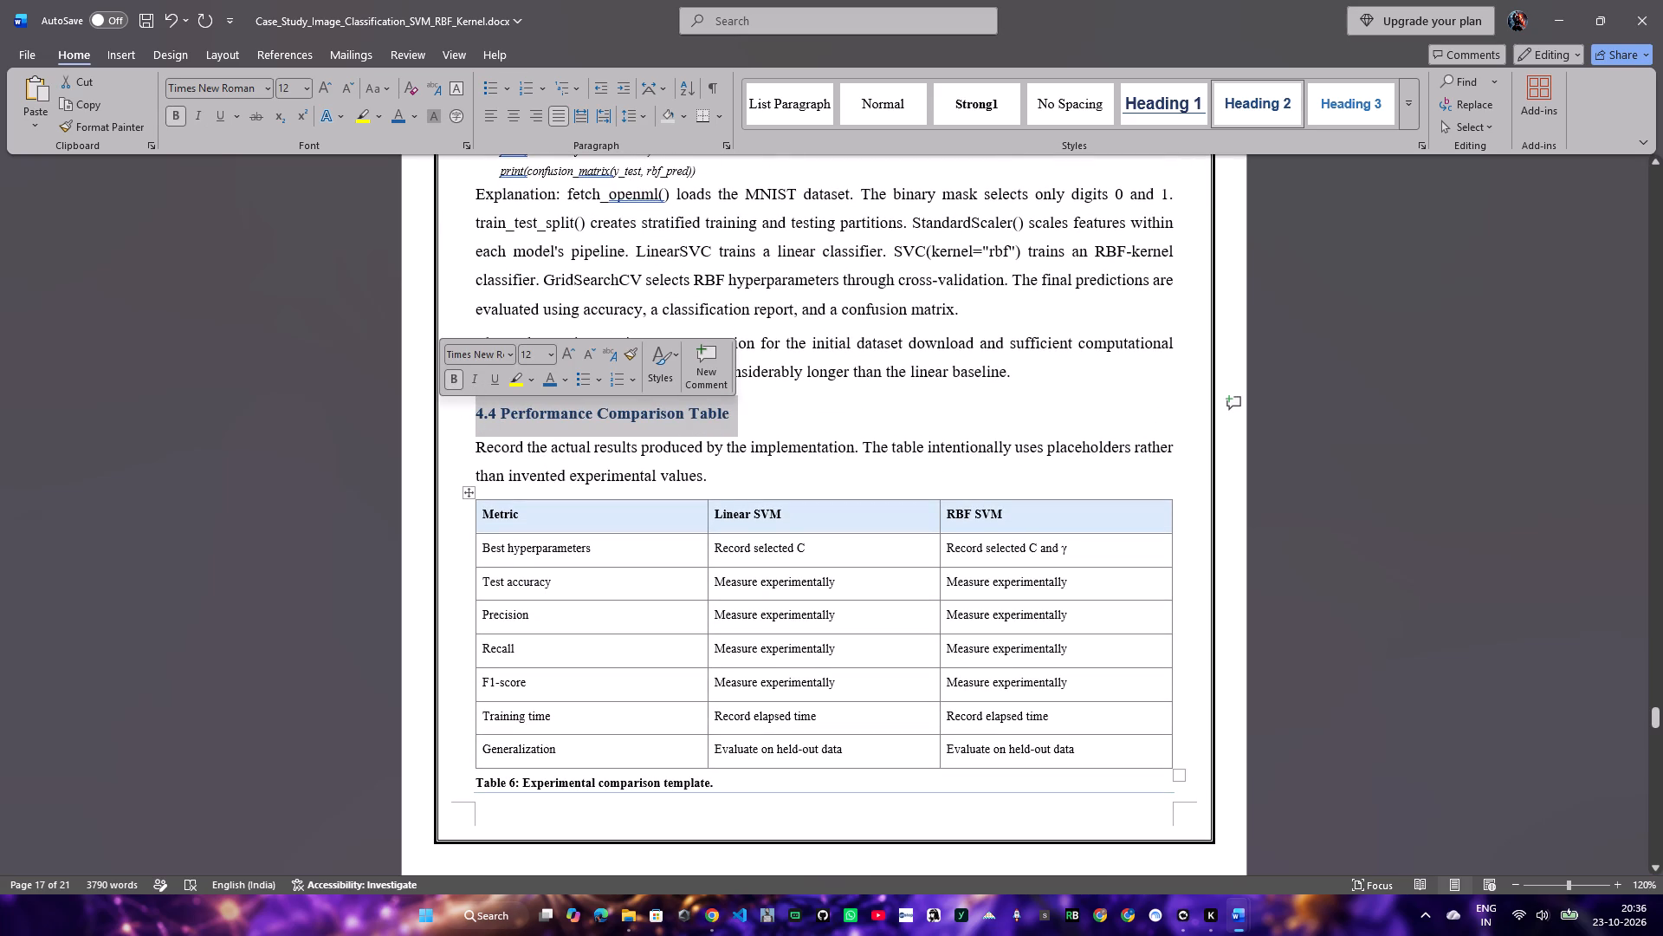
Shade the header rows of Table 6 (experimental comparison) and Table 7 (confusion matrix) light grey.
left_click_drag(485, 515, 1118, 525)
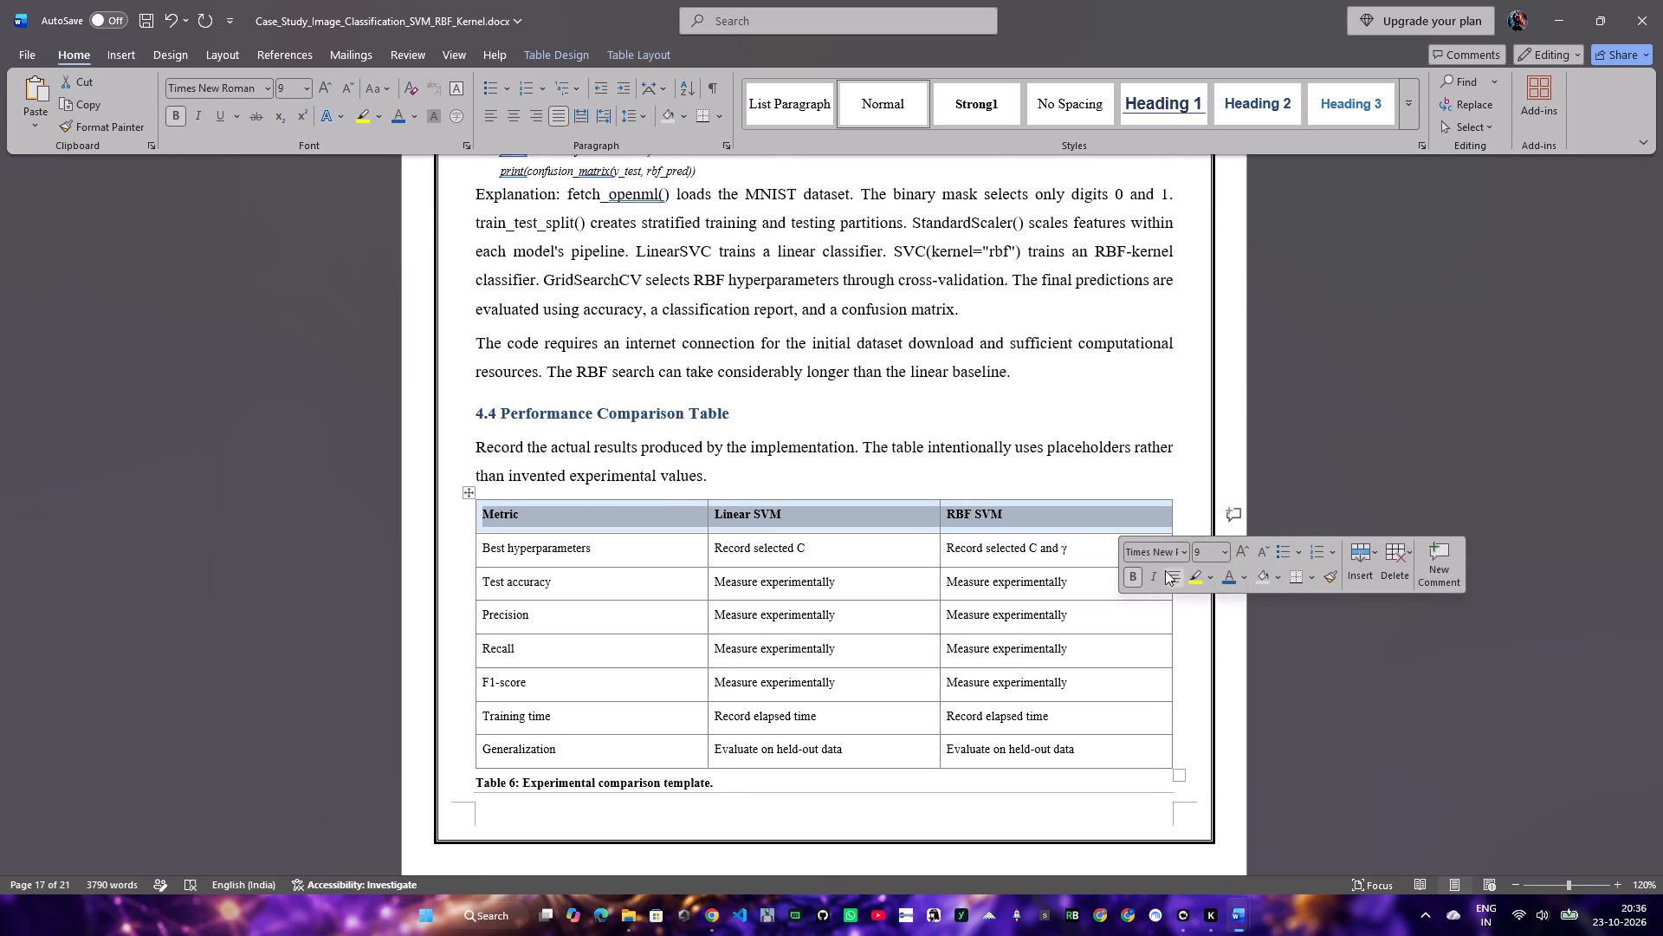
left_click(1260, 577)
left_click(939, 460)
scroll(906, 462, "down", 4)
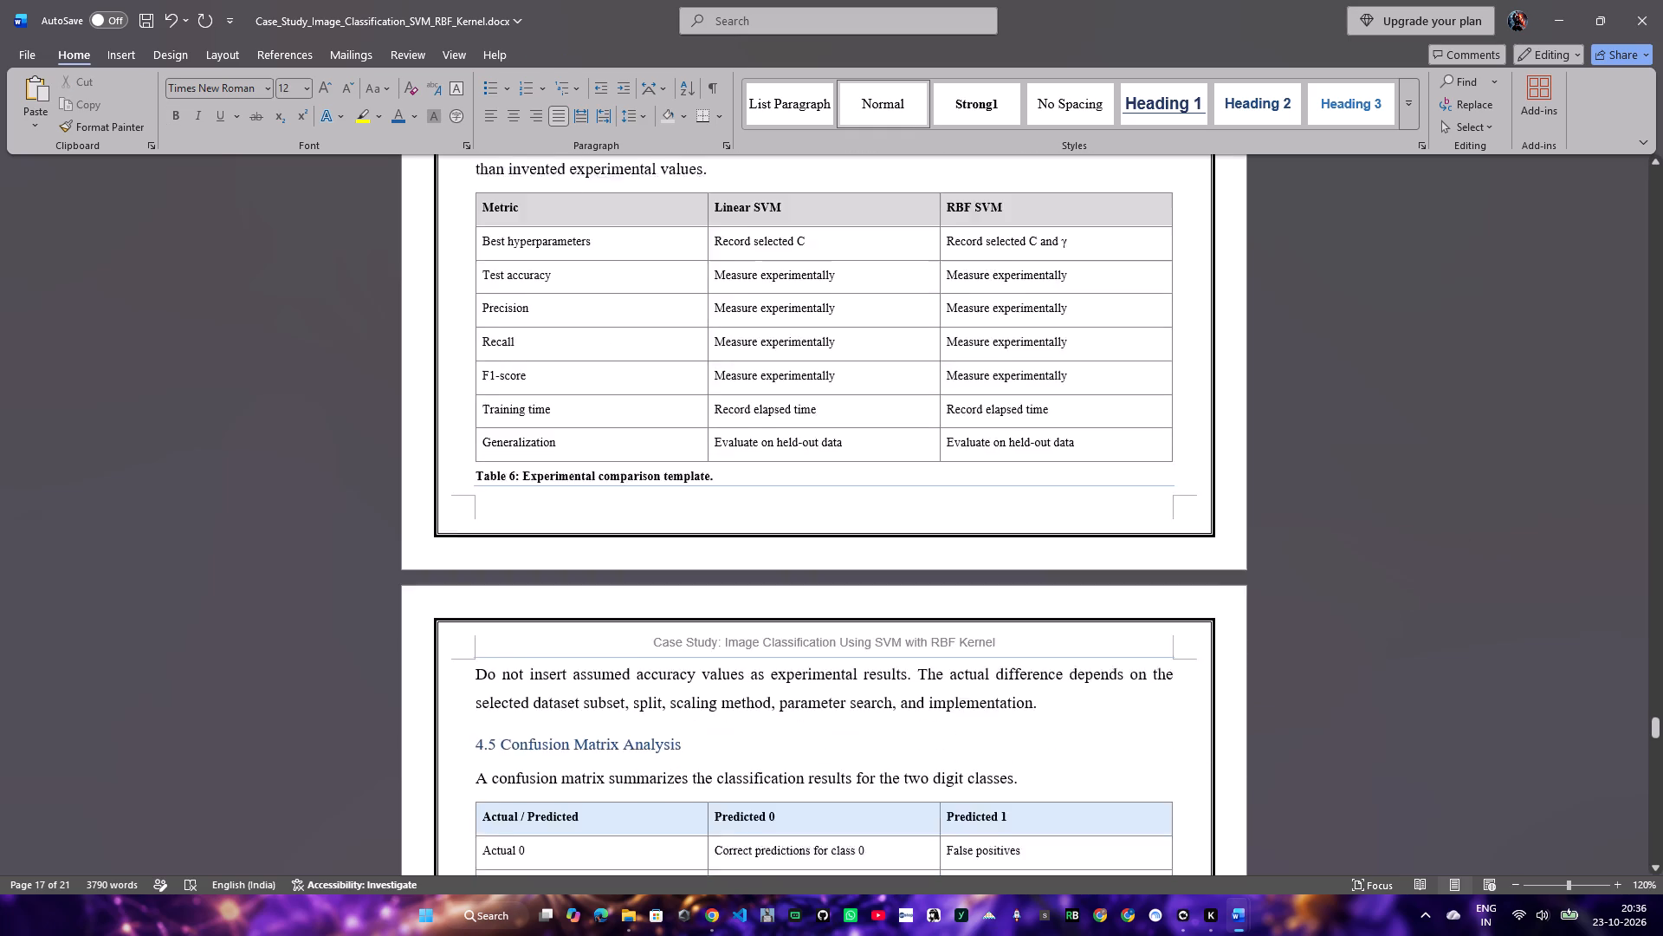
scroll(774, 452, "down", 7)
scroll(656, 510, "down", 3)
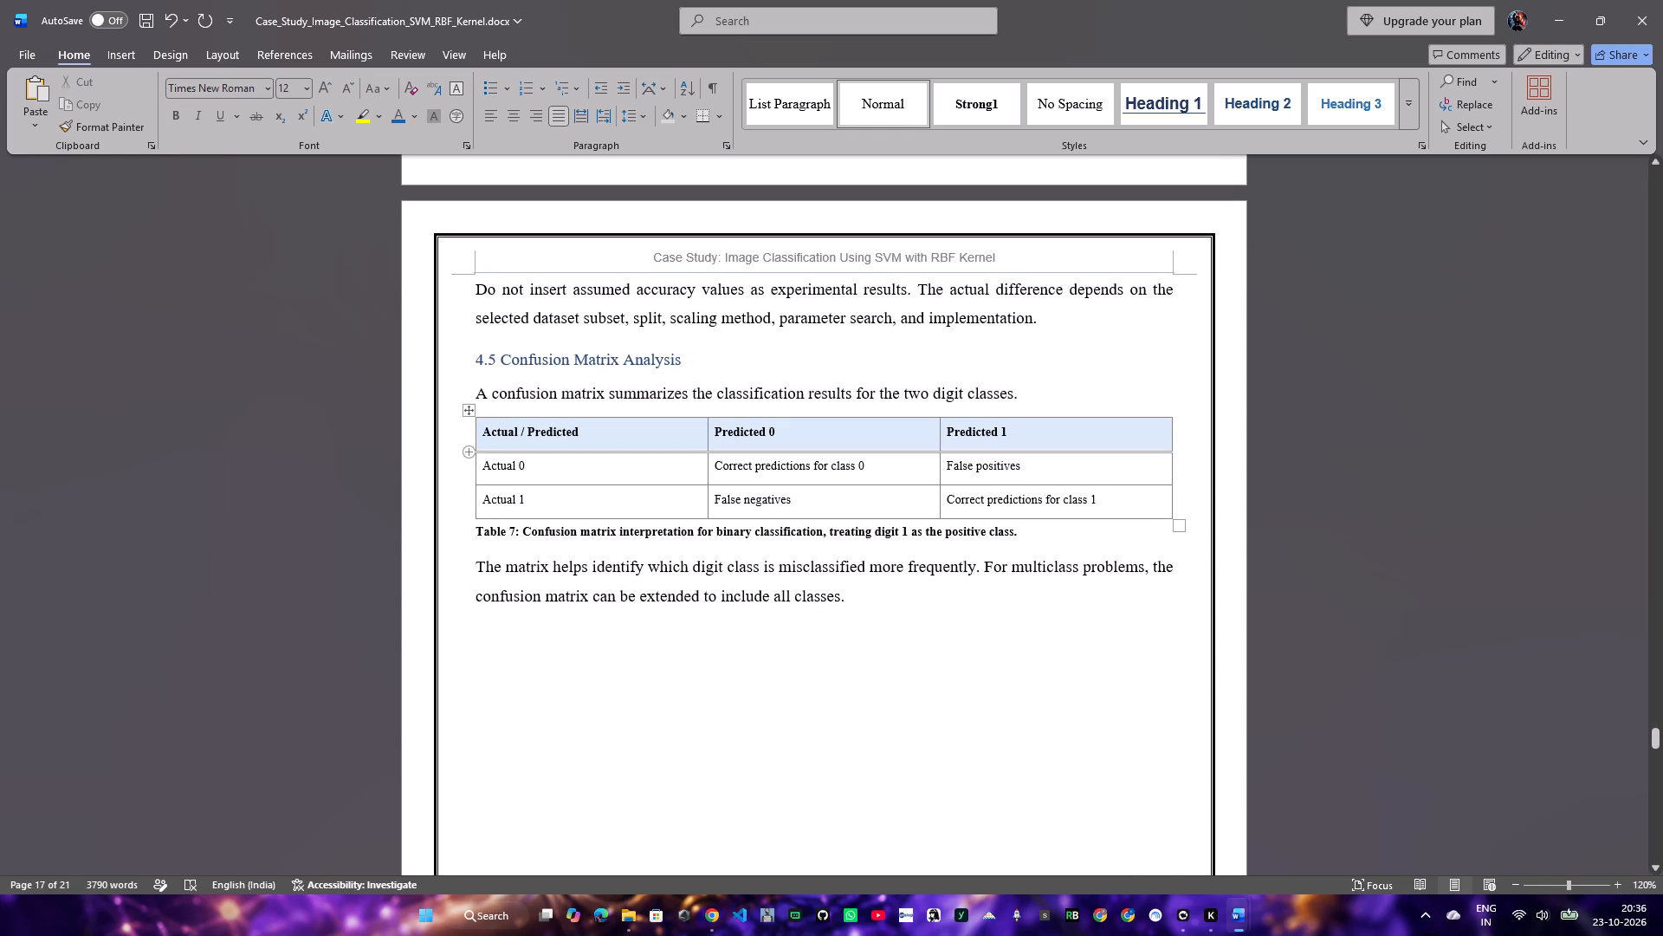
left_click_drag(482, 432, 1135, 438)
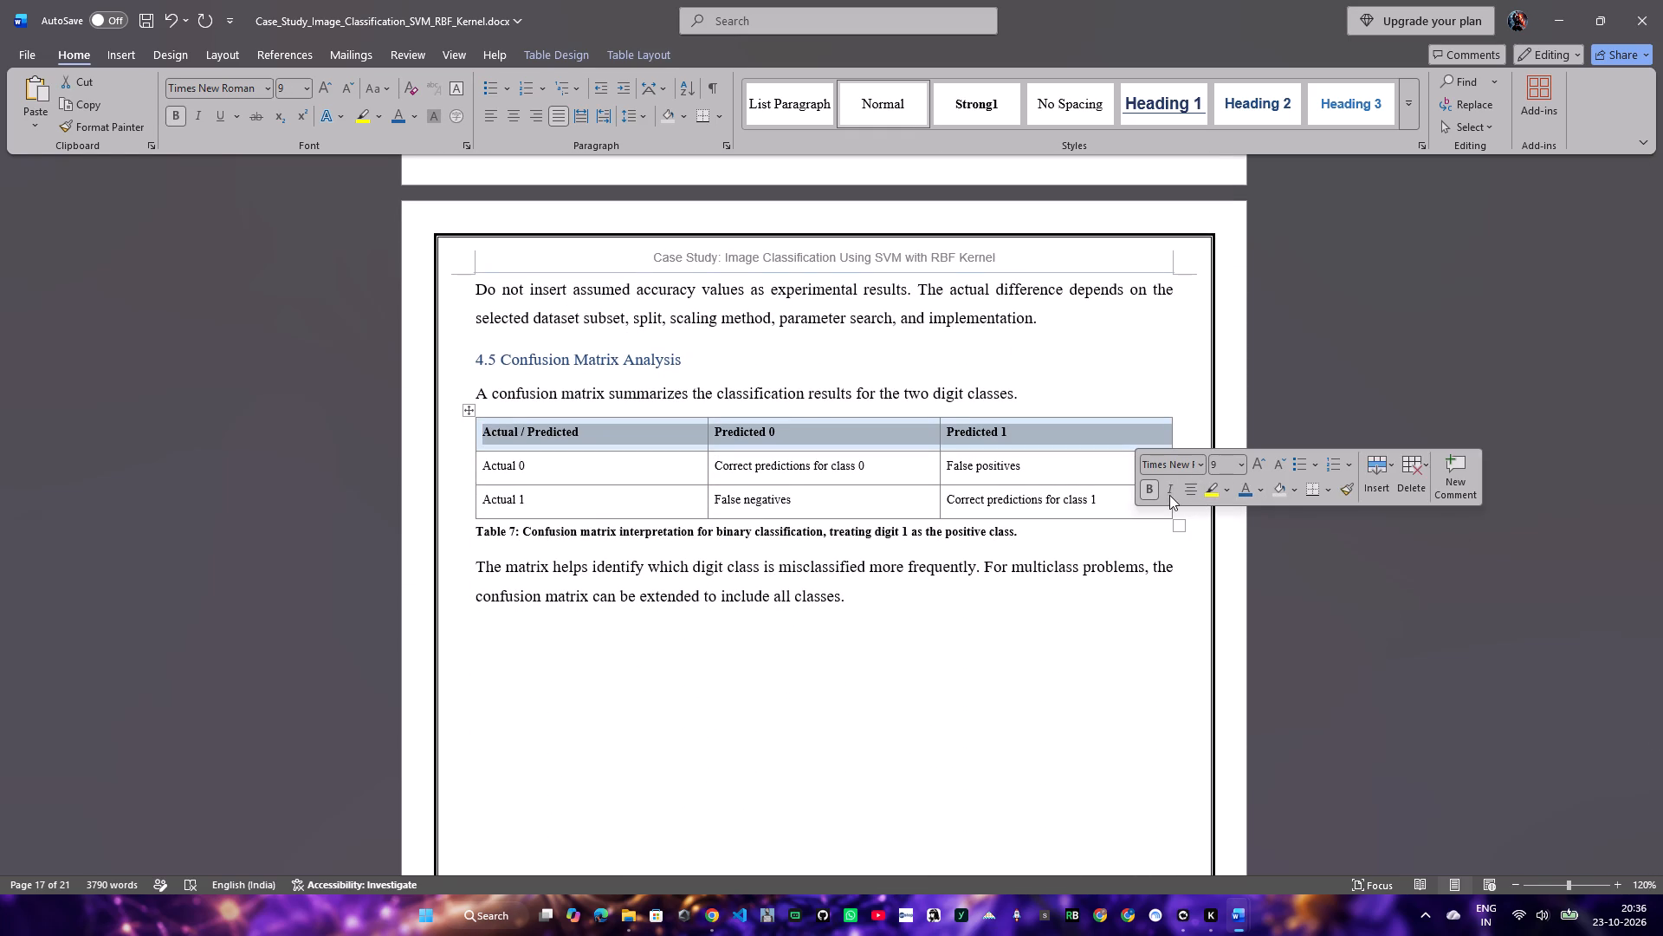
left_click(1276, 491)
left_click(731, 613)
Make the heading "5. Observations & Key Findings" and the subheading "5.1 Nonlinear Decision Boundaries" bold.
scroll(838, 623, "down", 19)
scroll(834, 604, "up", 1)
scroll(833, 603, "down", 3)
left_click_drag(689, 361, 387, 360)
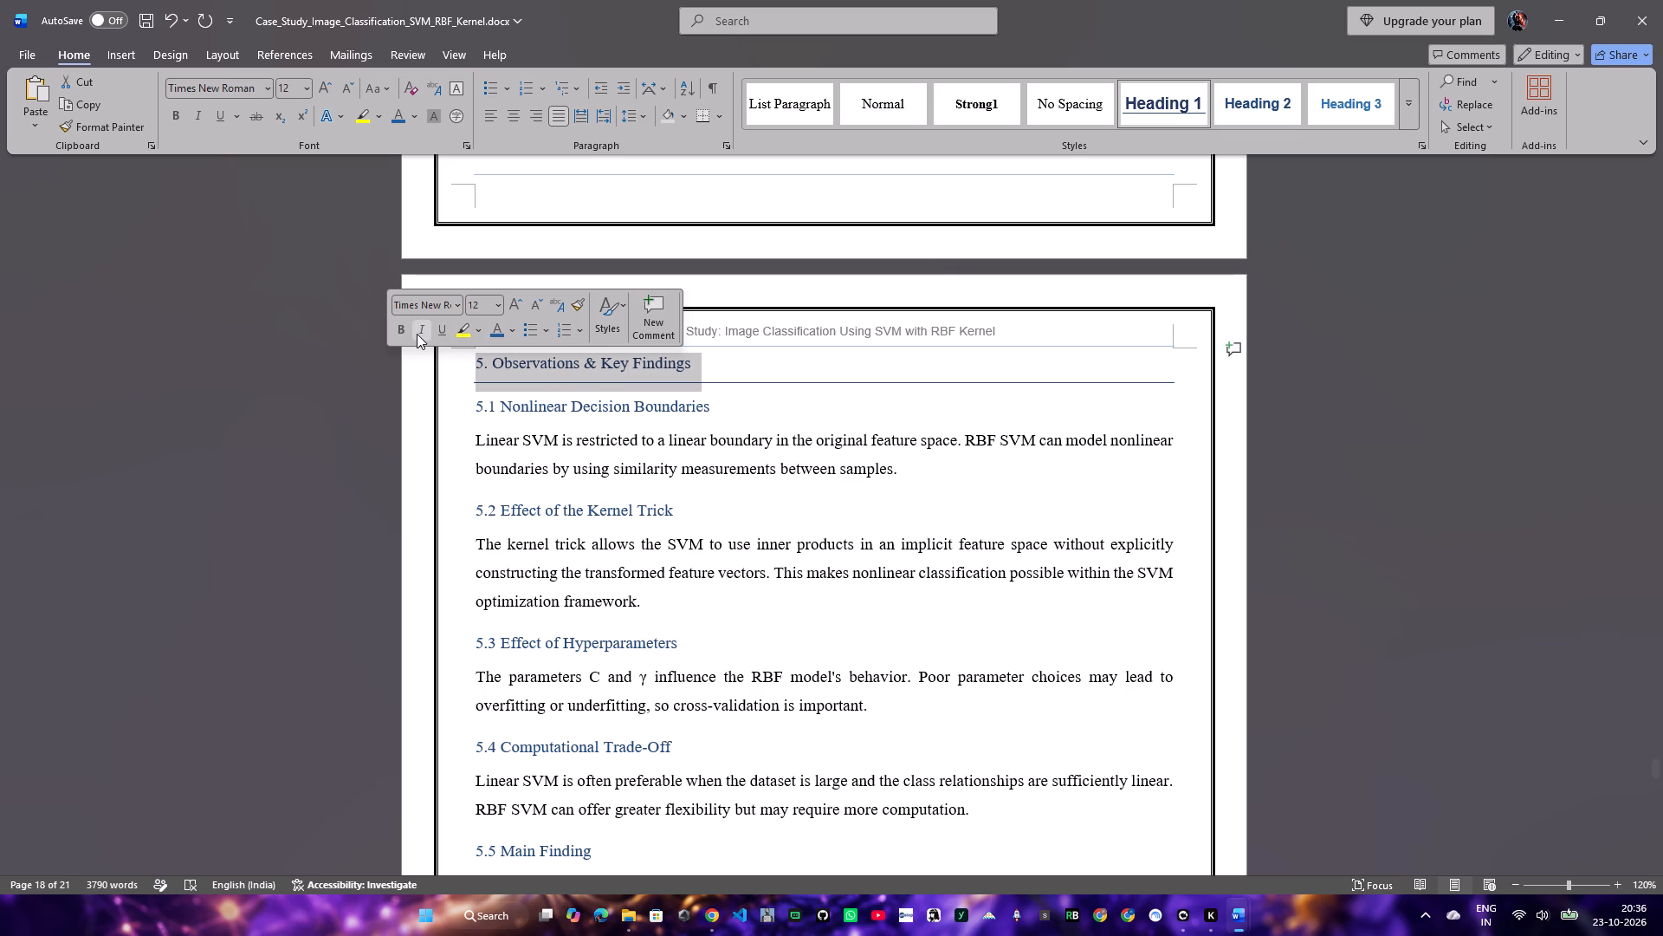
left_click(408, 334)
left_click_drag(757, 404, 462, 406)
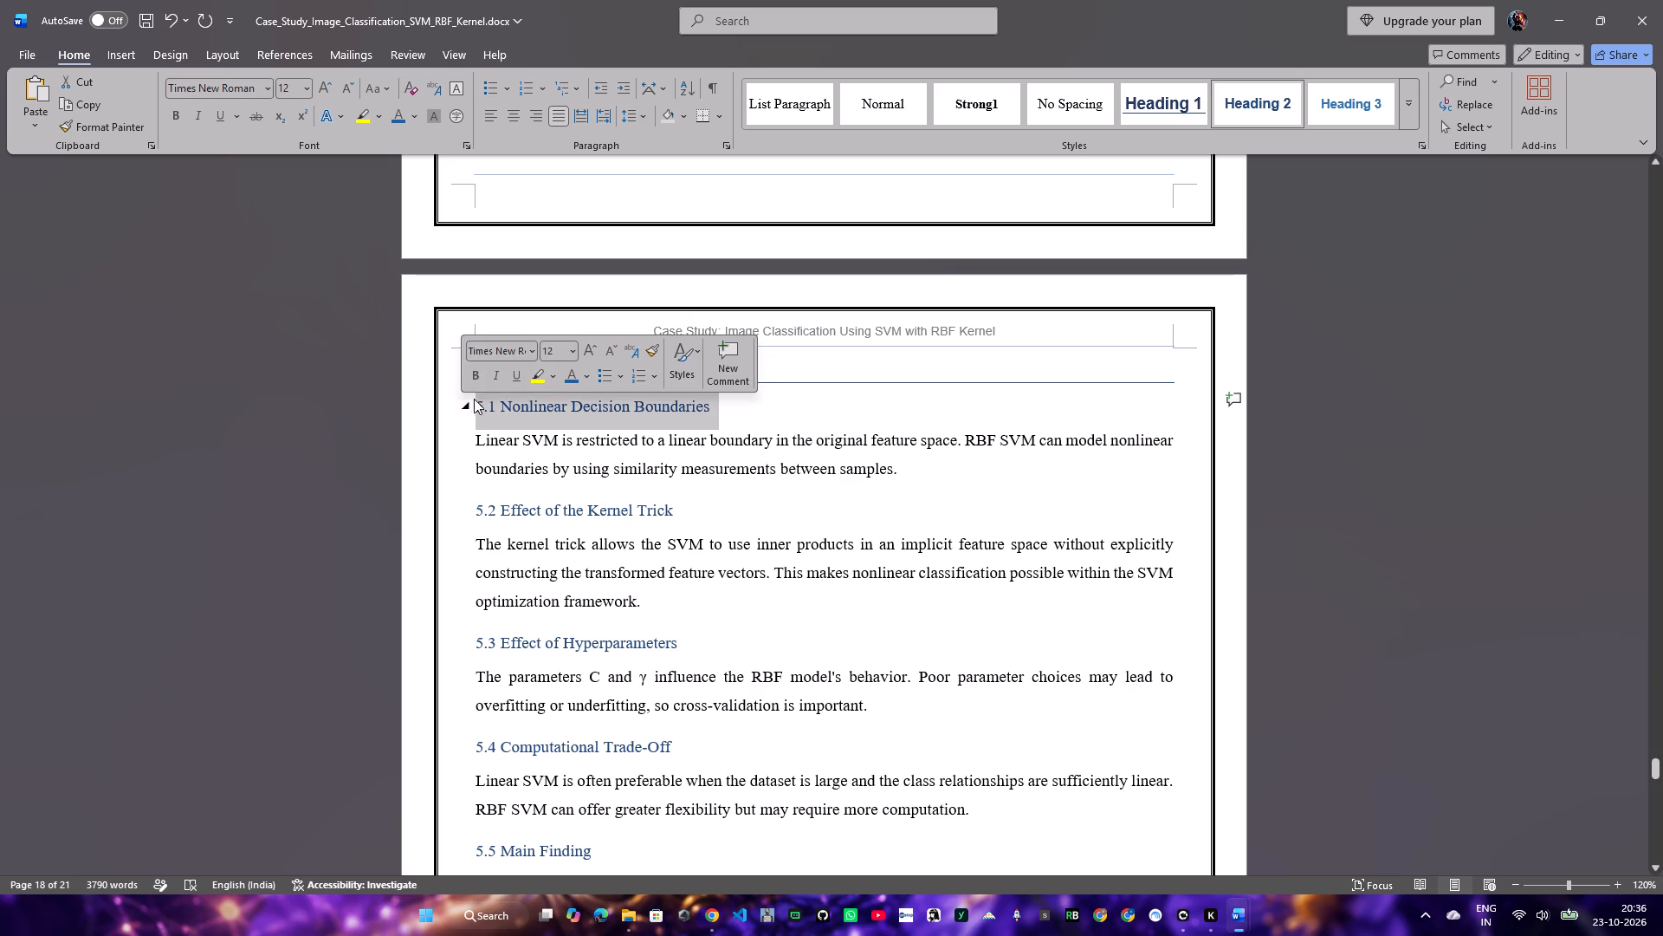
left_click(476, 375)
Make the subheading "4.5 Confusion Matrix Analysis" bold.
scroll(777, 520, "up", 20)
scroll(777, 520, "up", 3)
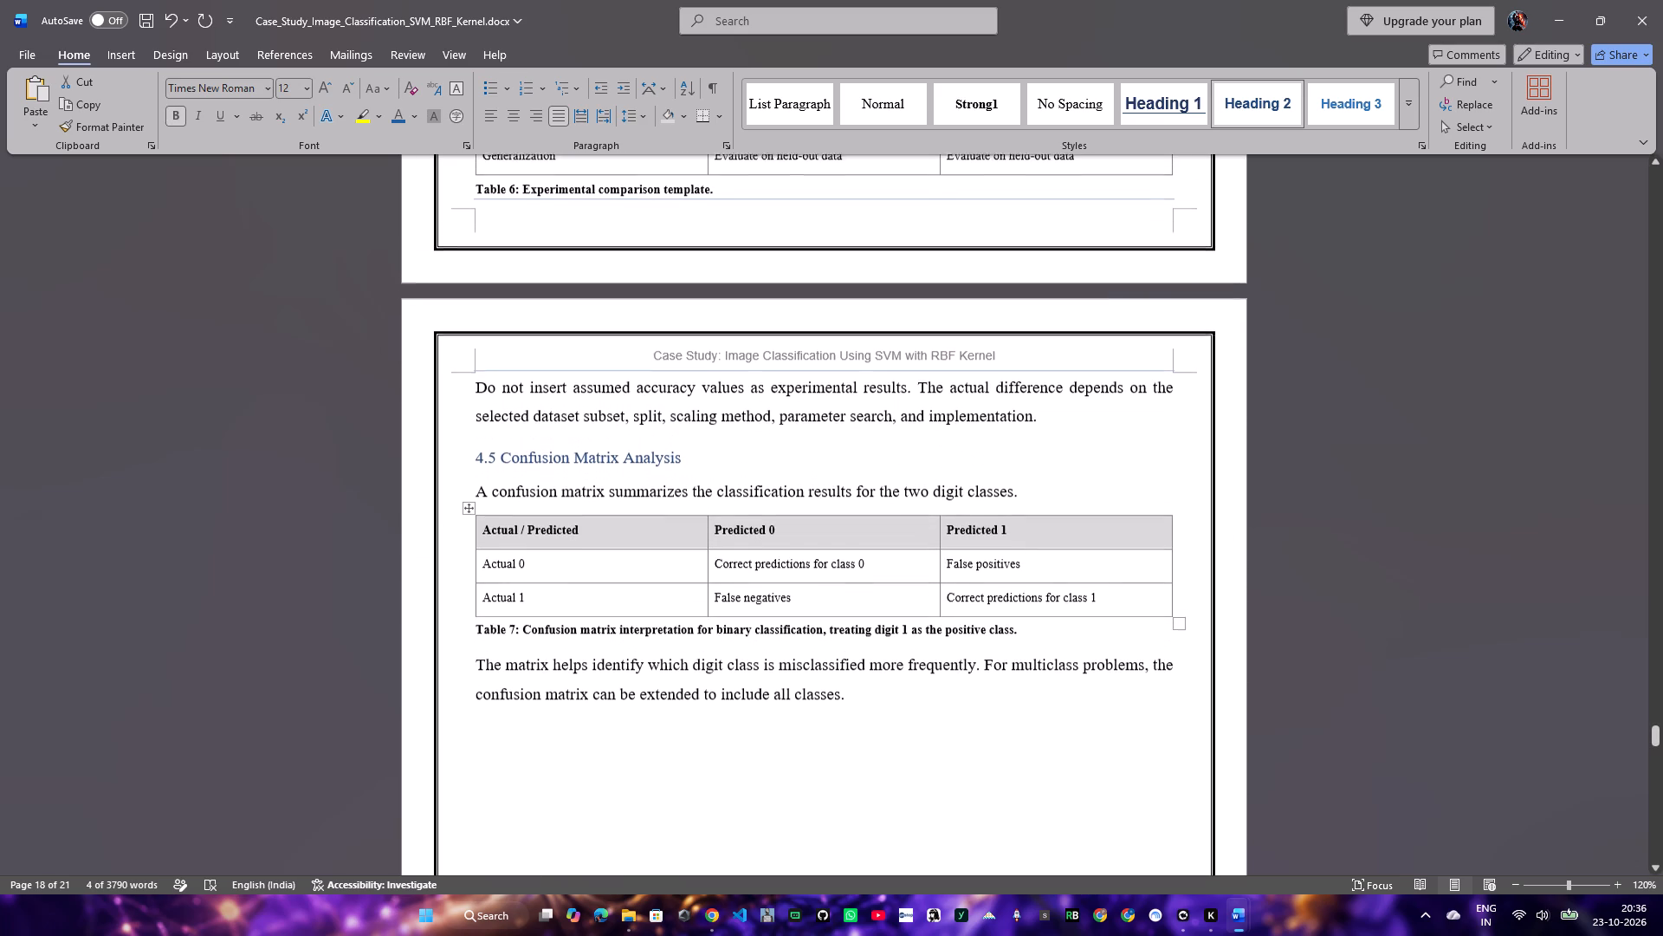
left_click_drag(711, 457, 450, 466)
left_click(463, 439)
Review section 4 from the comparison table back to its opening heading, checking heading styles, italic code and page flow.
scroll(867, 554, "up", 7)
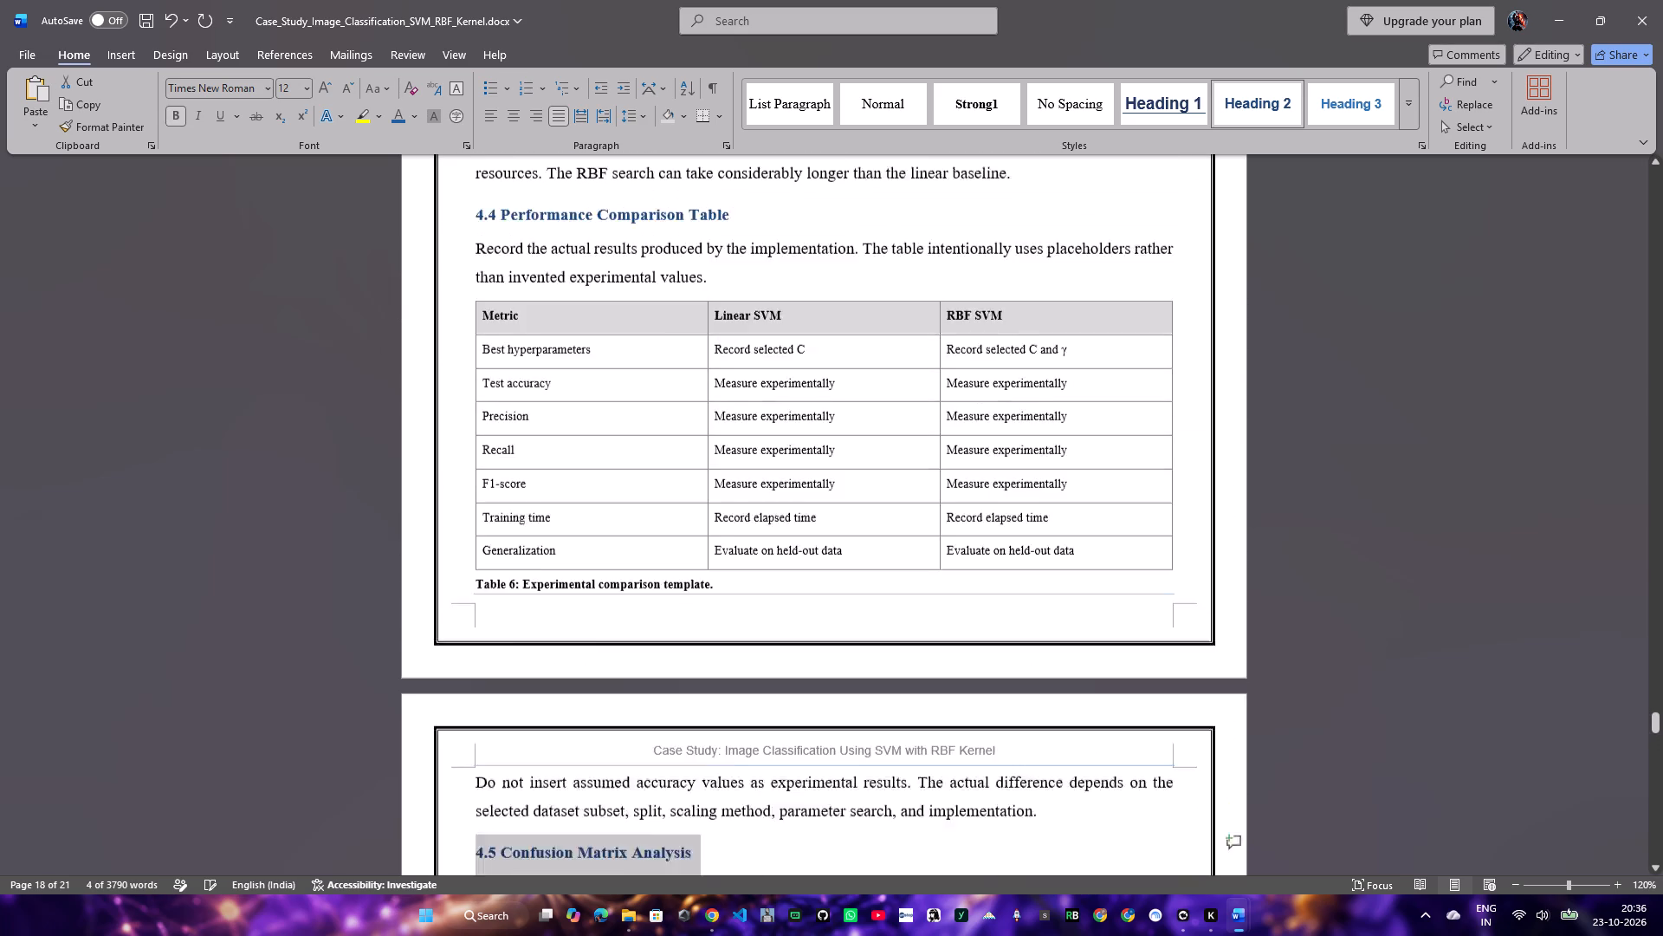
scroll(867, 556, "up", 5)
scroll(706, 435, "up", 17)
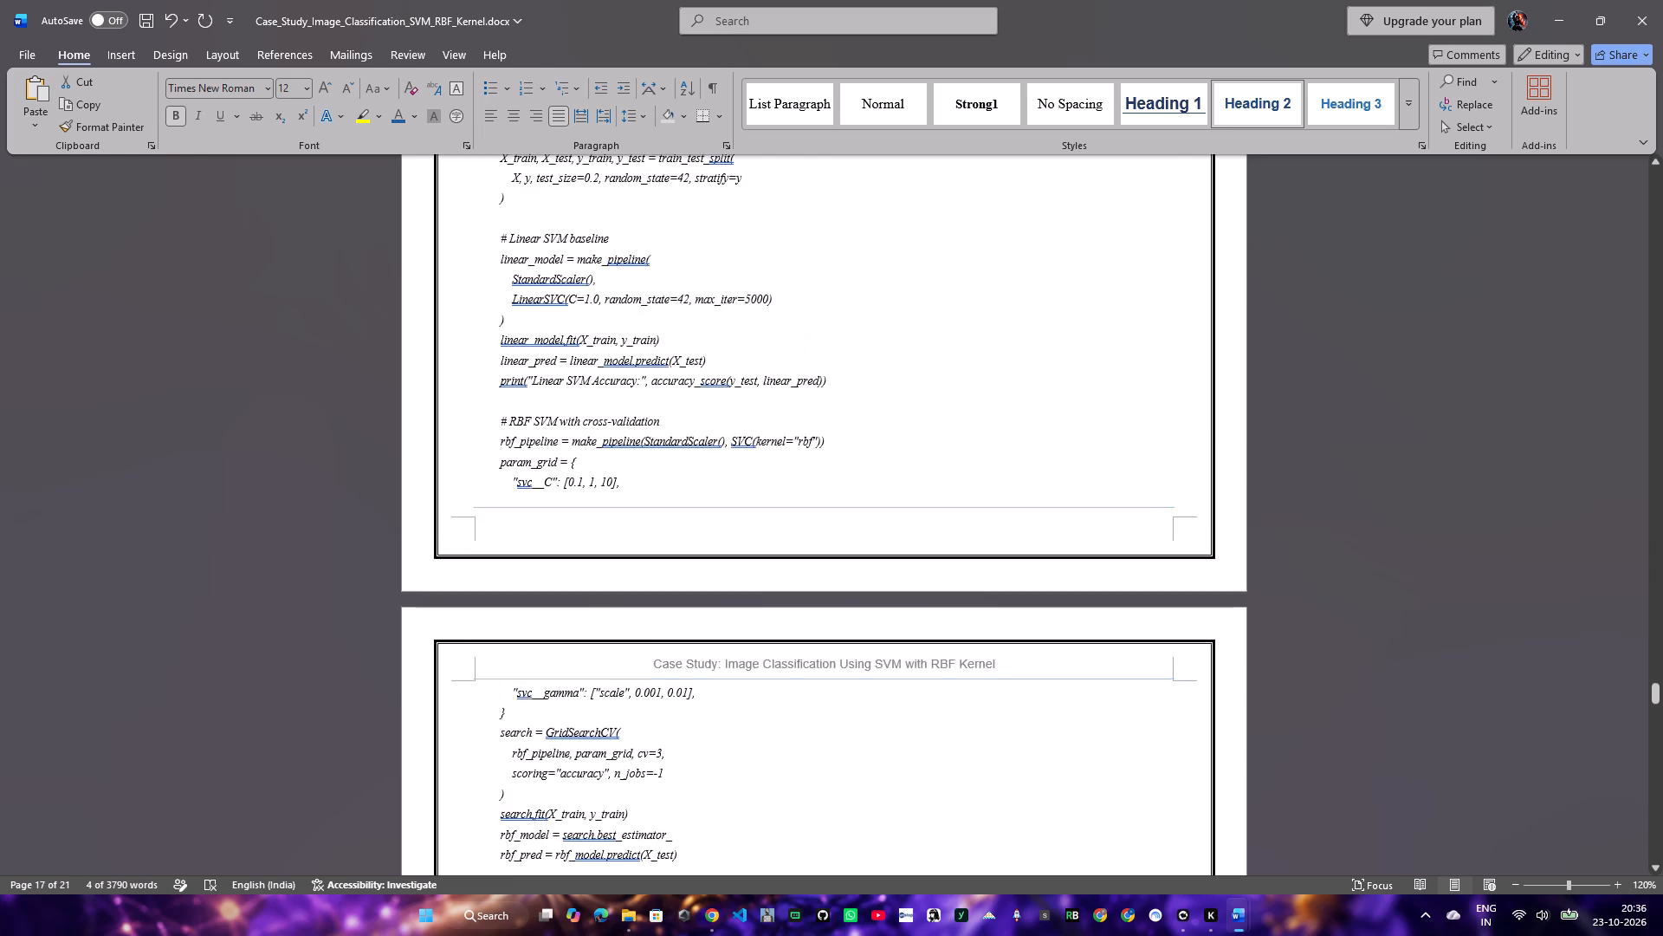
scroll(706, 436, "up", 15)
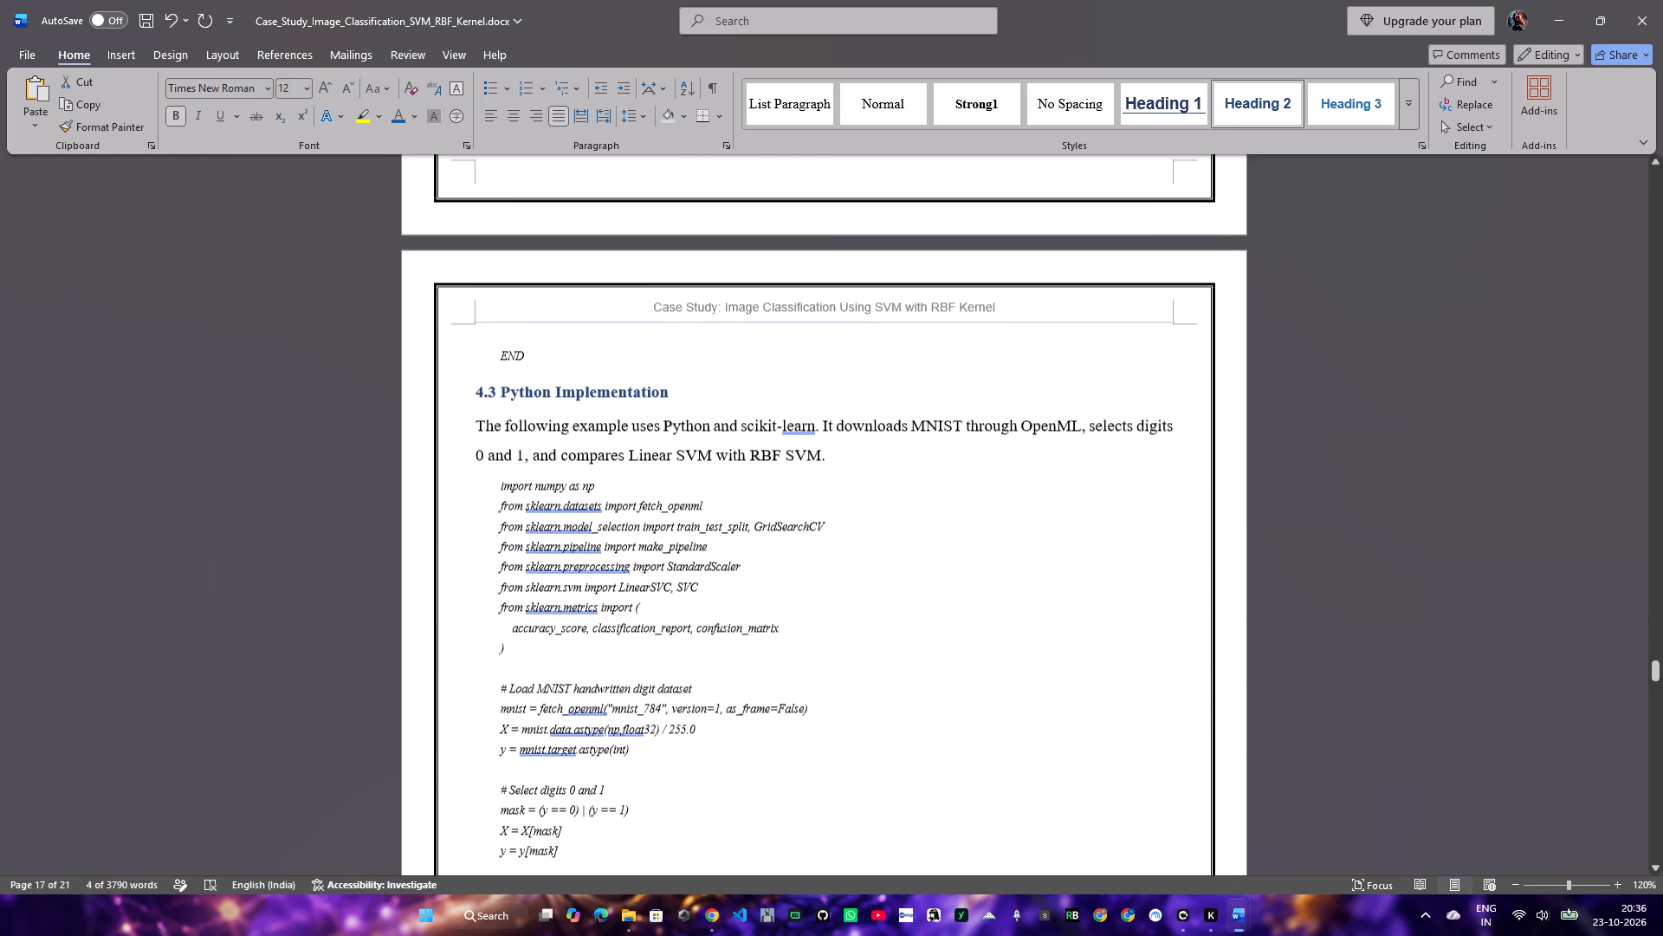
scroll(778, 458, "down", 7)
scroll(778, 463, "up", 3)
scroll(487, 213, "up", 3)
scroll(585, 310, "up", 4)
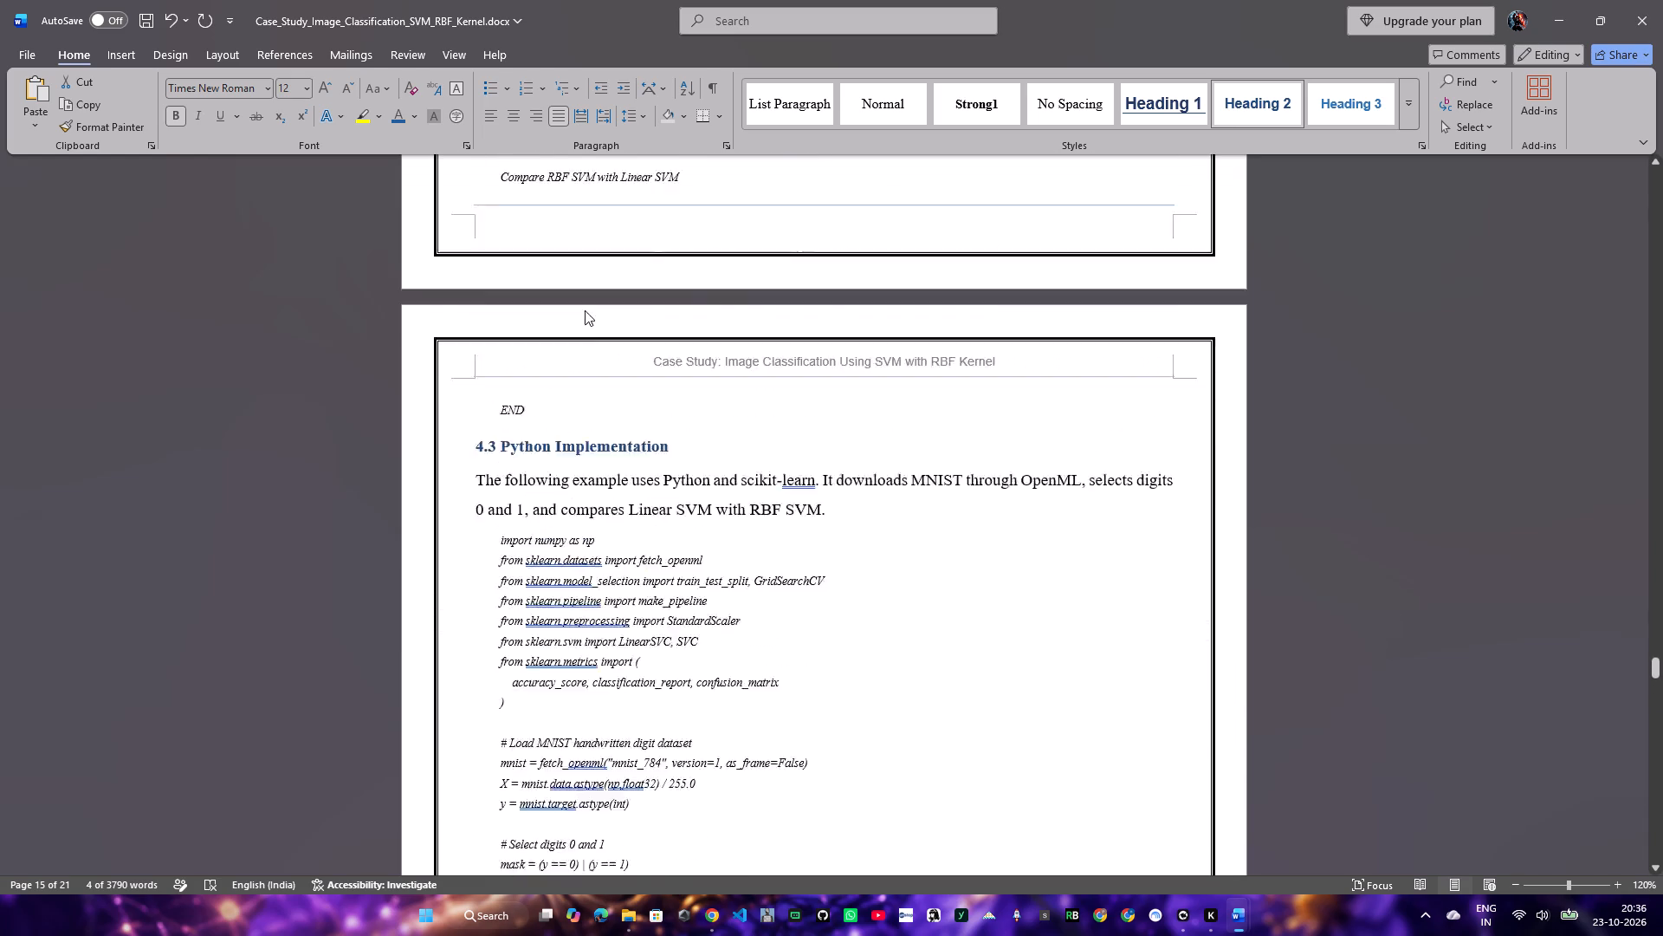
scroll(584, 325, "up", 15)
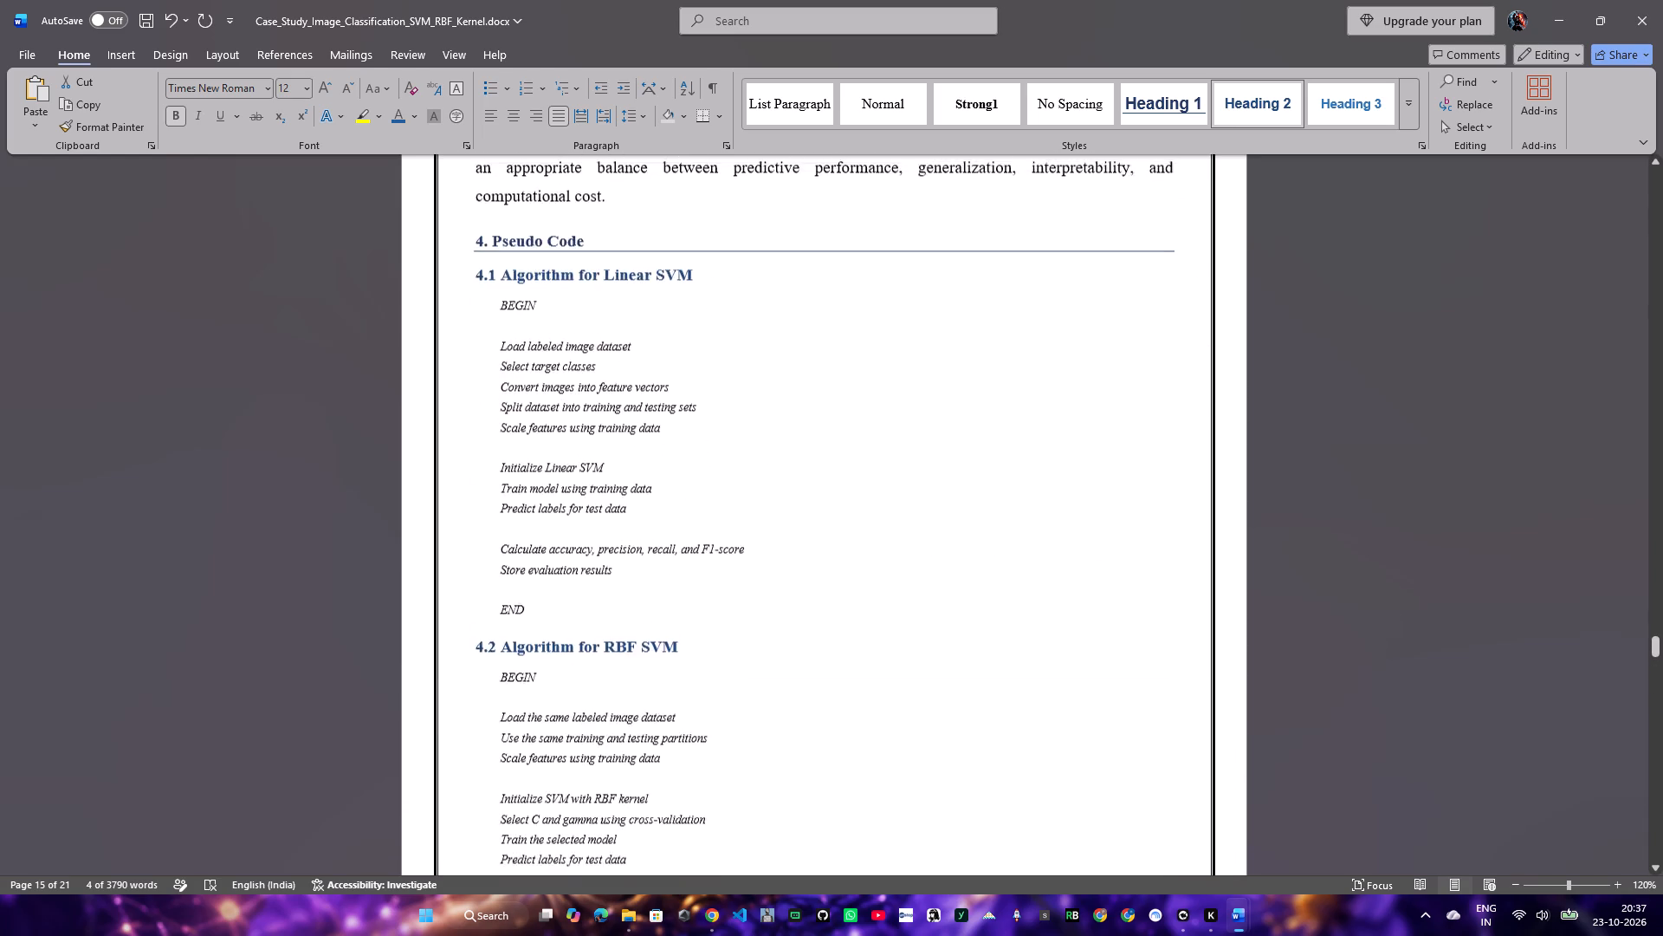
Make the subheadings "5.2 Effect of the Kernel Trick" and "5.3 Effect of Hyperparameters" bold.
scroll(574, 339, "up", 2)
left_click(509, 359)
left_click(503, 367)
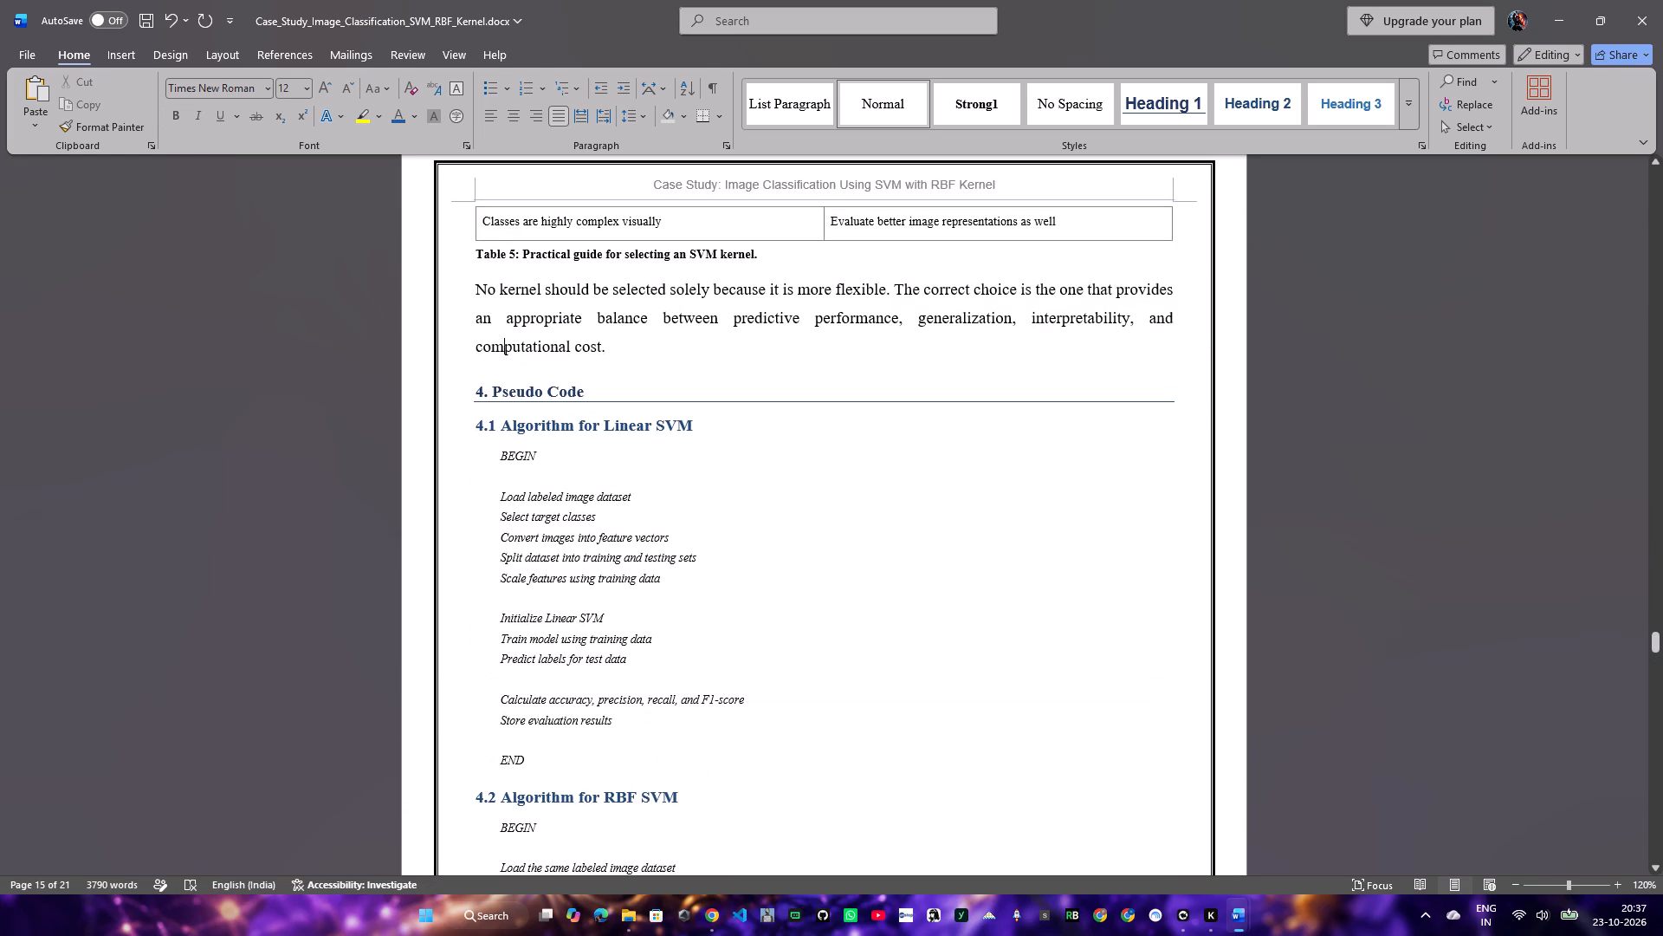
scroll(534, 478, "down", 20)
scroll(534, 478, "down", 16)
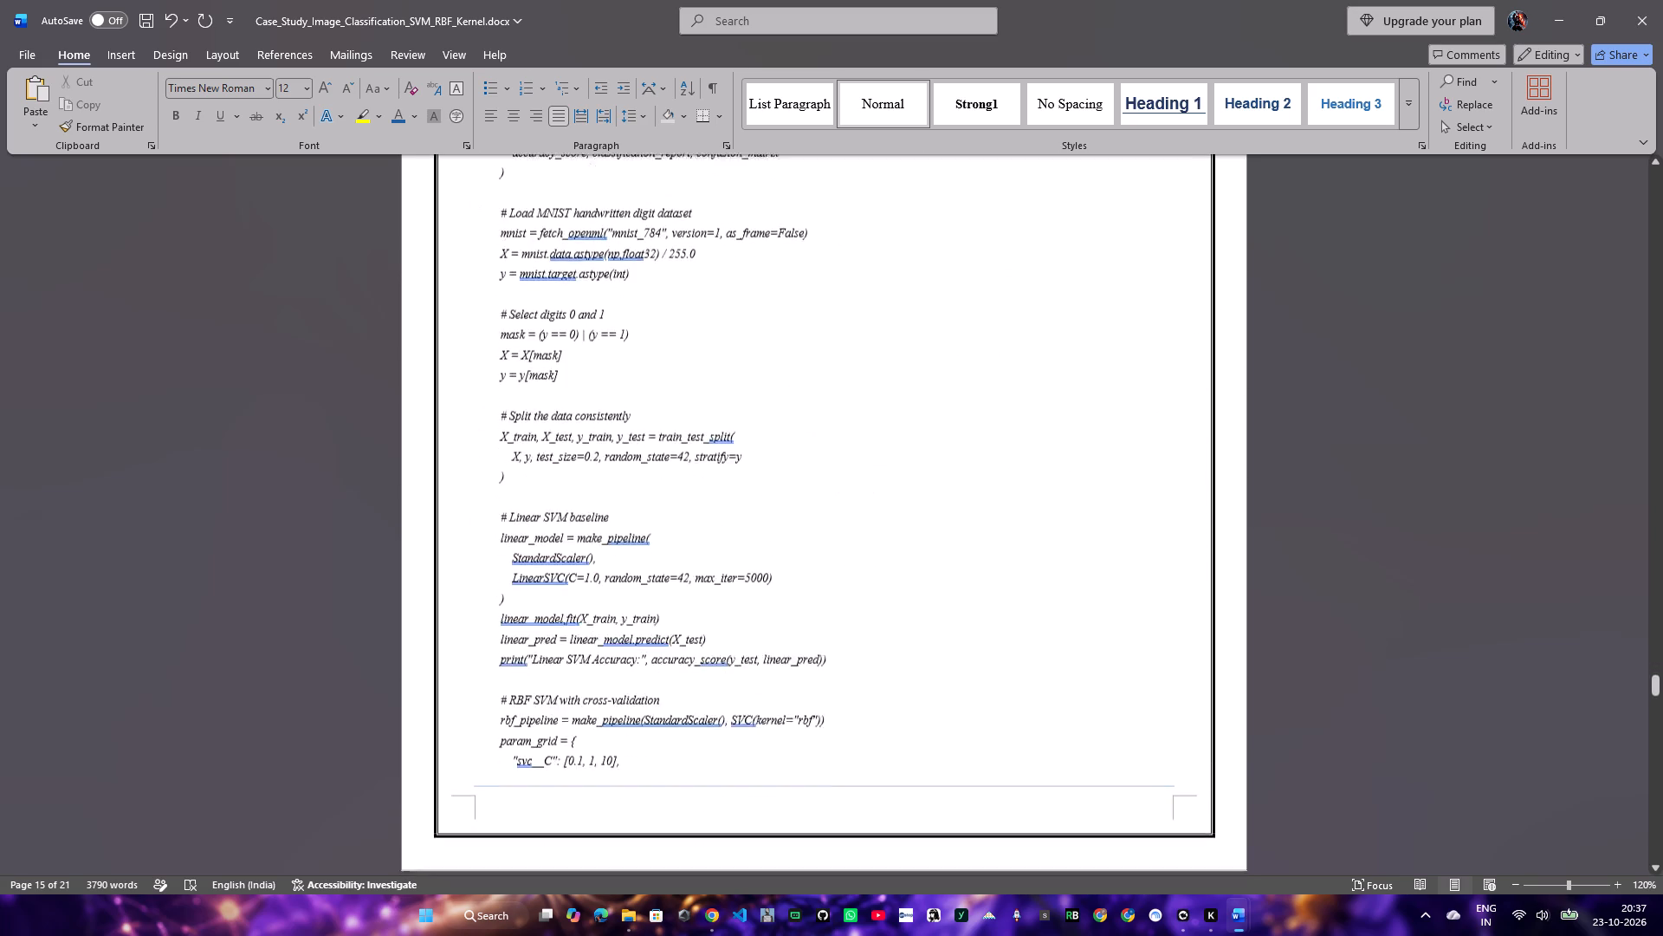
scroll(601, 523, "down", 20)
scroll(601, 523, "down", 20)
scroll(601, 523, "down", 6)
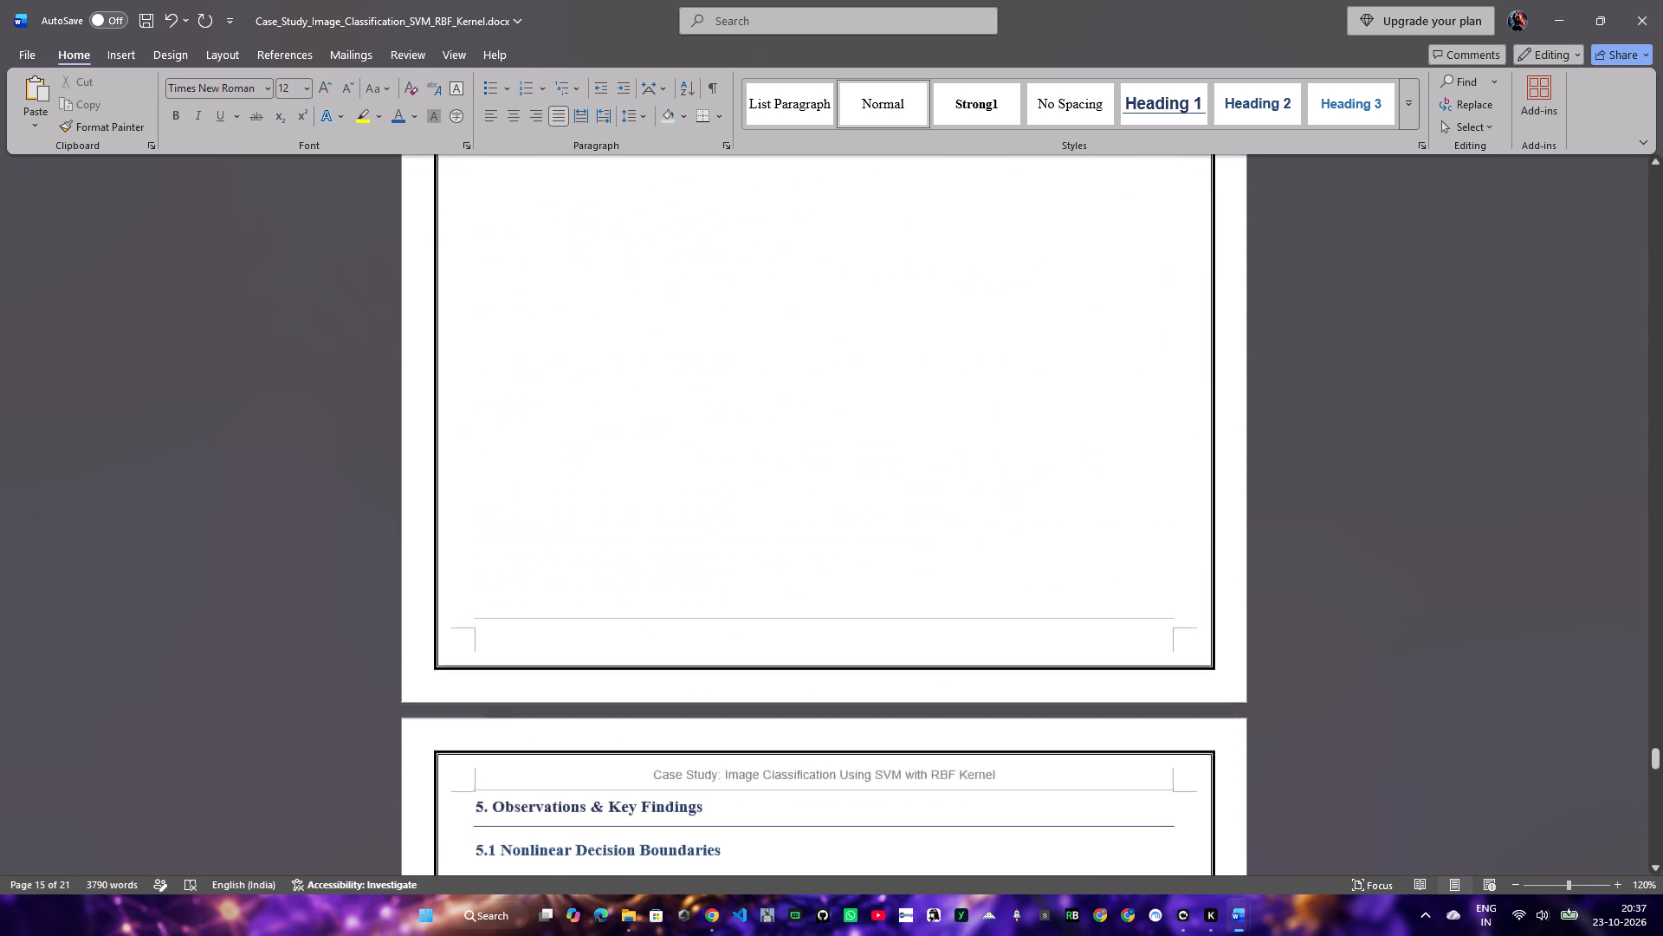
scroll(620, 465, "down", 9)
scroll(622, 475, "up", 3)
left_click_drag(693, 457, 436, 476)
left_click(442, 453)
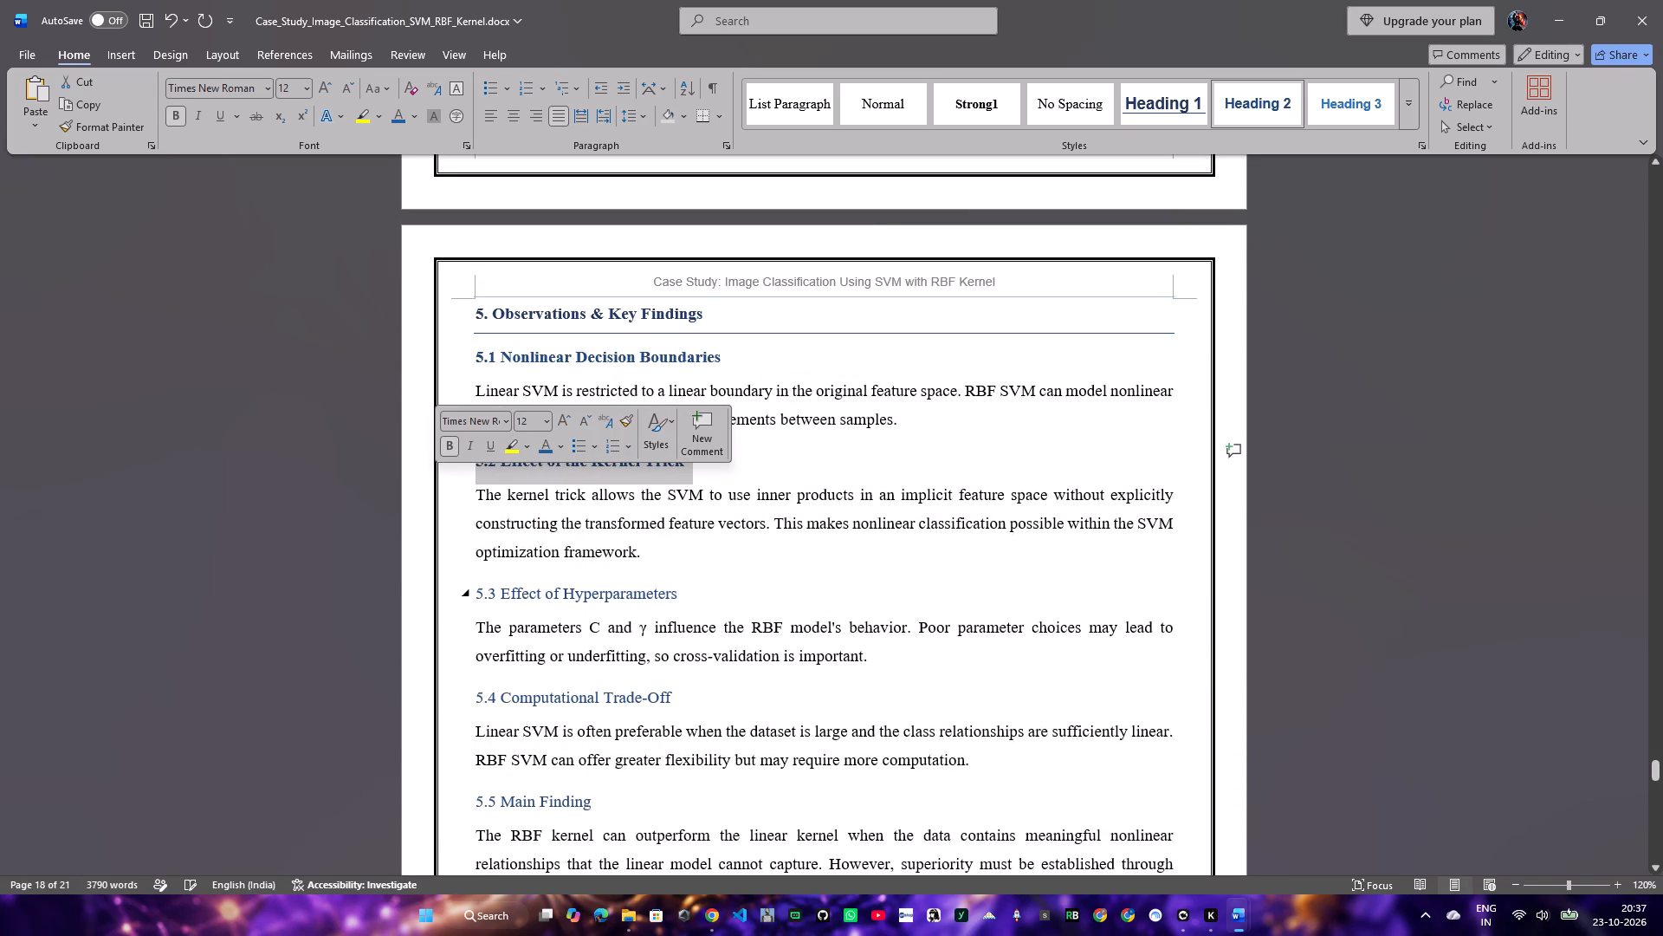
left_click_drag(685, 585, 457, 600)
left_click(473, 575)
Make the subheadings "5.4 Computational Trade-Off", "5.5 Main Finding" and "5.6 Interpretation of the Comparison" bold.
scroll(772, 641, "down", 6)
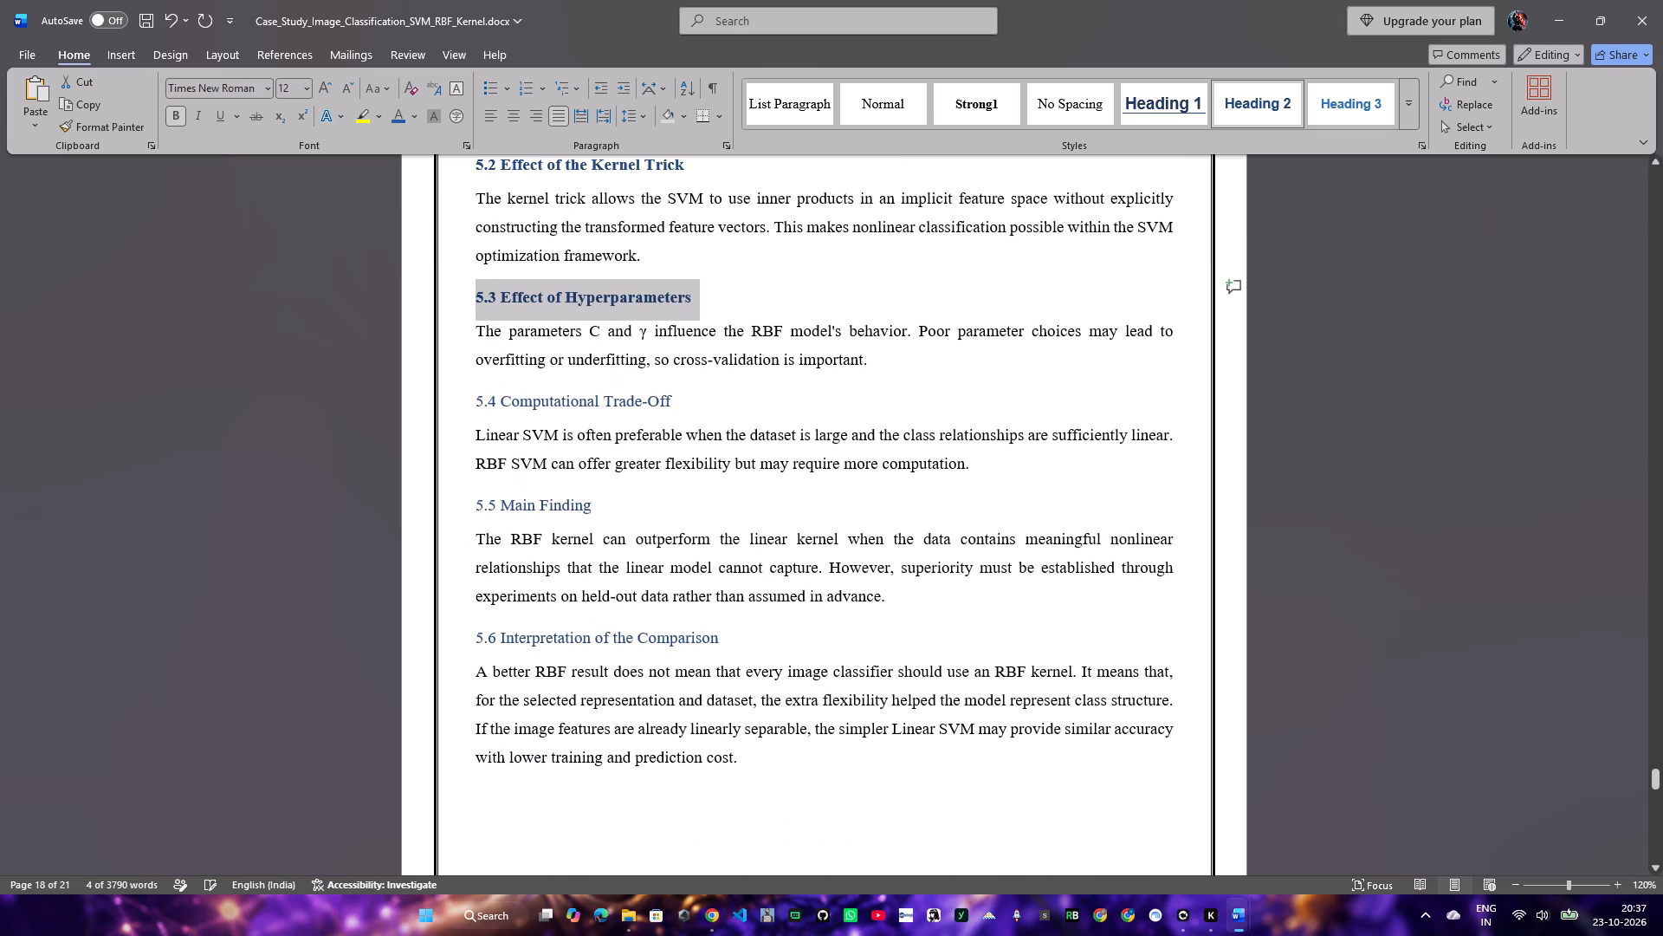
left_click_drag(692, 406, 448, 411)
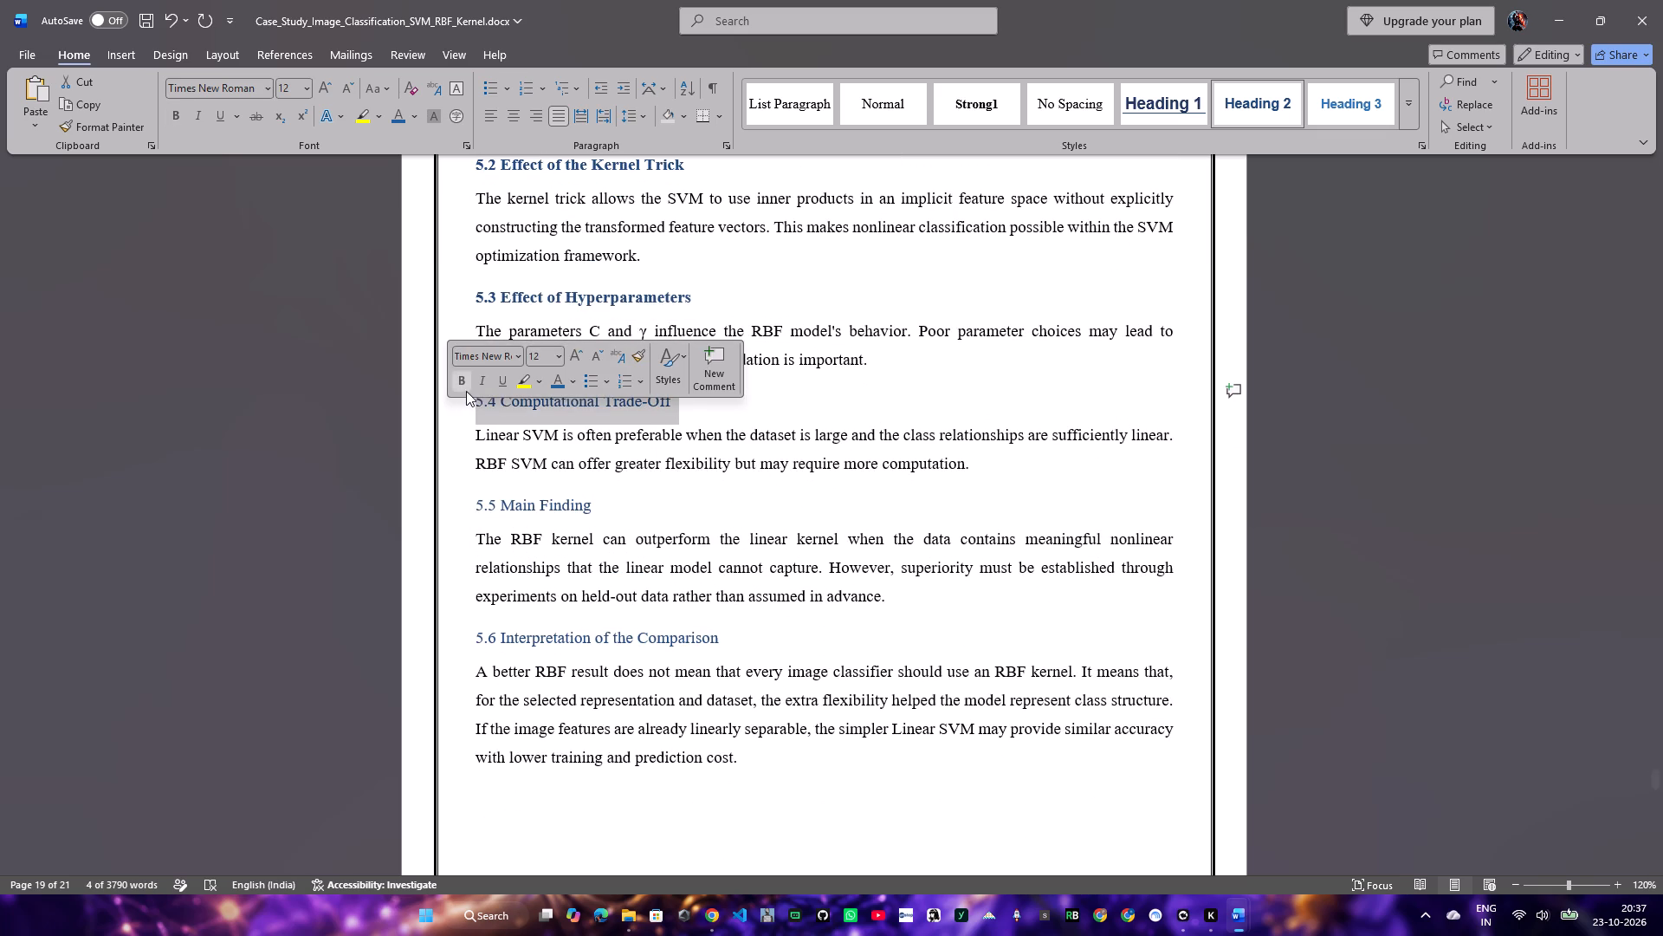
left_click(466, 391)
left_click_drag(622, 510, 448, 508)
left_click(453, 473)
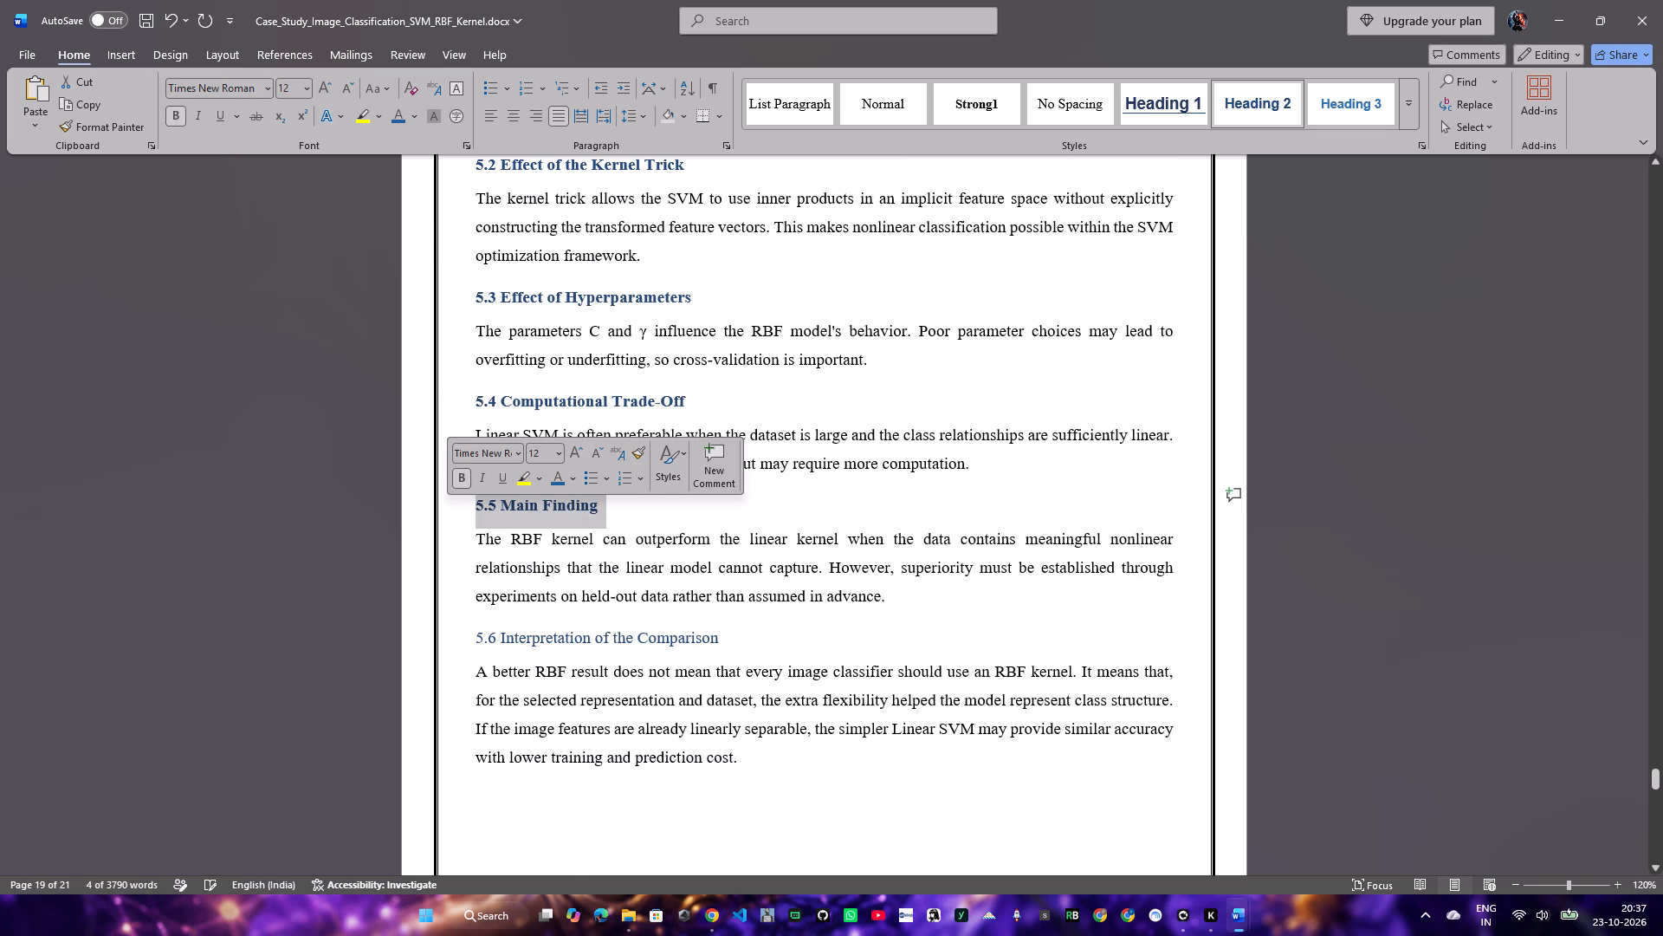
left_click_drag(730, 632, 471, 627)
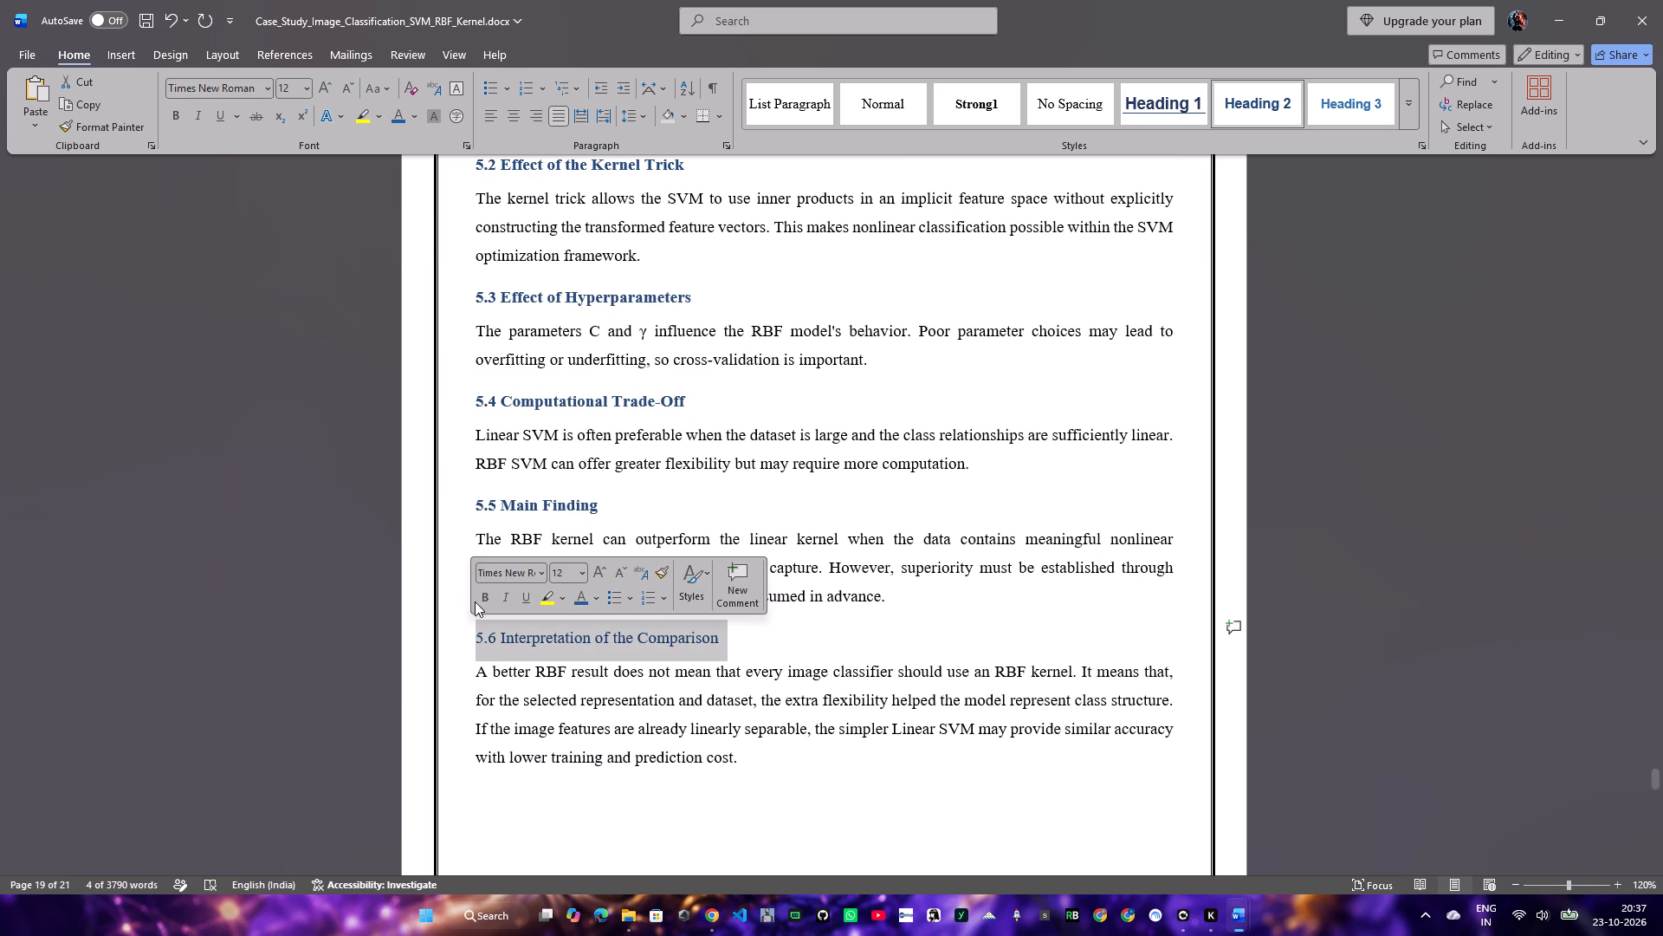
left_click(485, 600)
left_click(759, 692)
Make the section heading "6. Conclusion" bold.
scroll(741, 691, "down", 13)
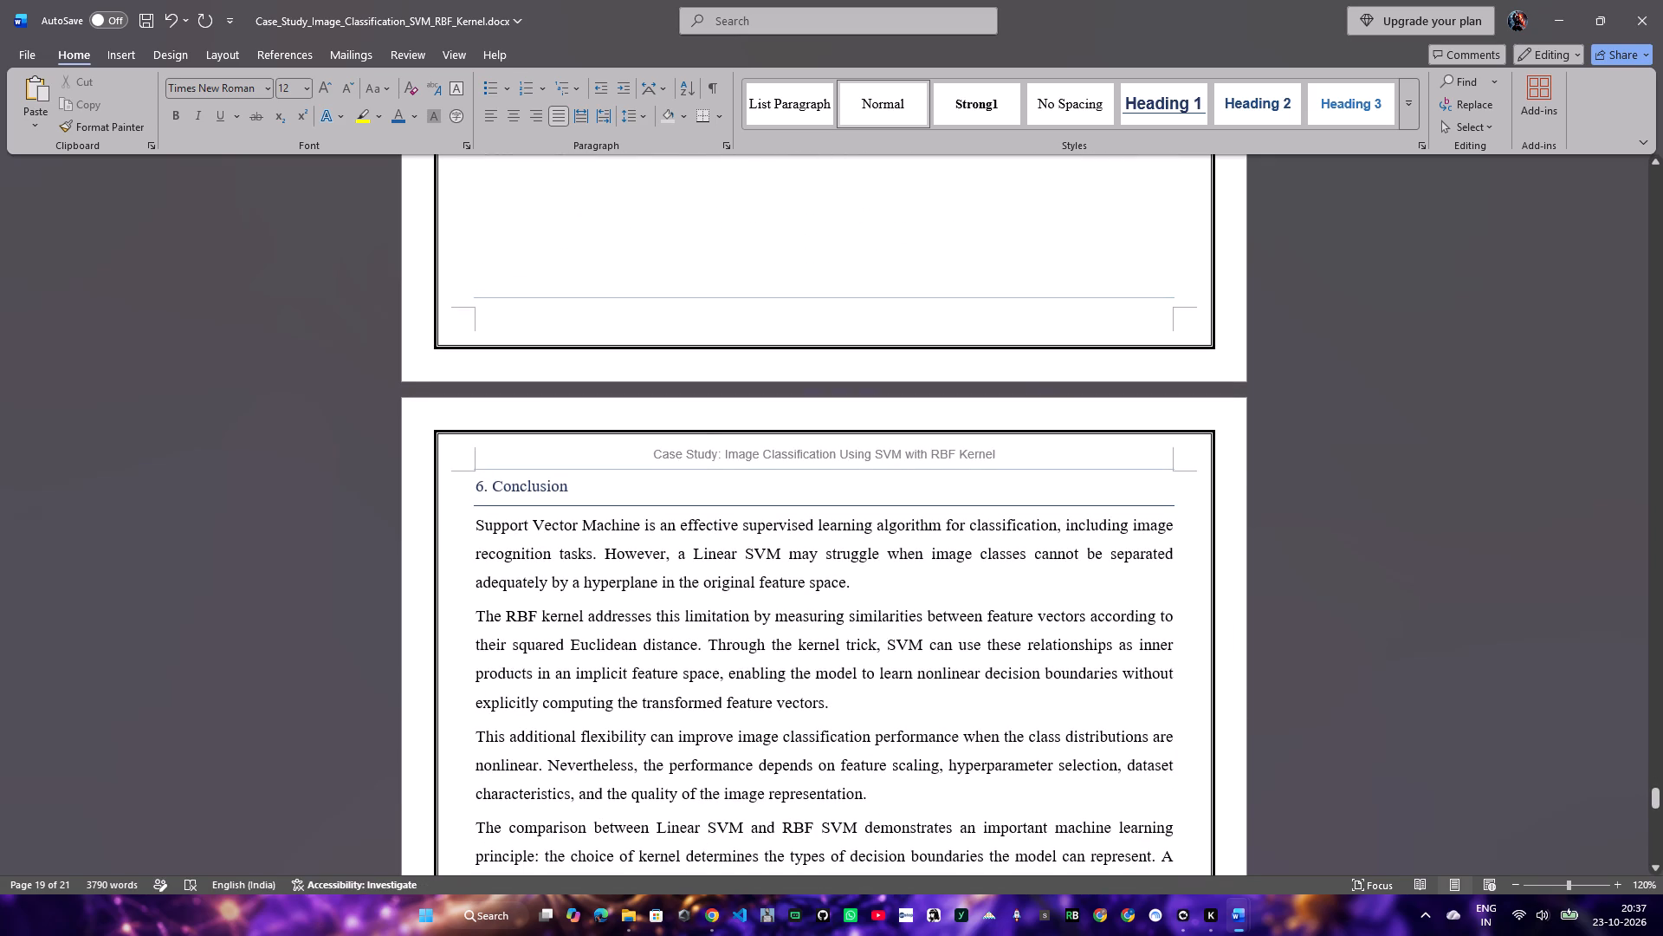
left_click_drag(578, 478, 413, 484)
left_click(420, 457)
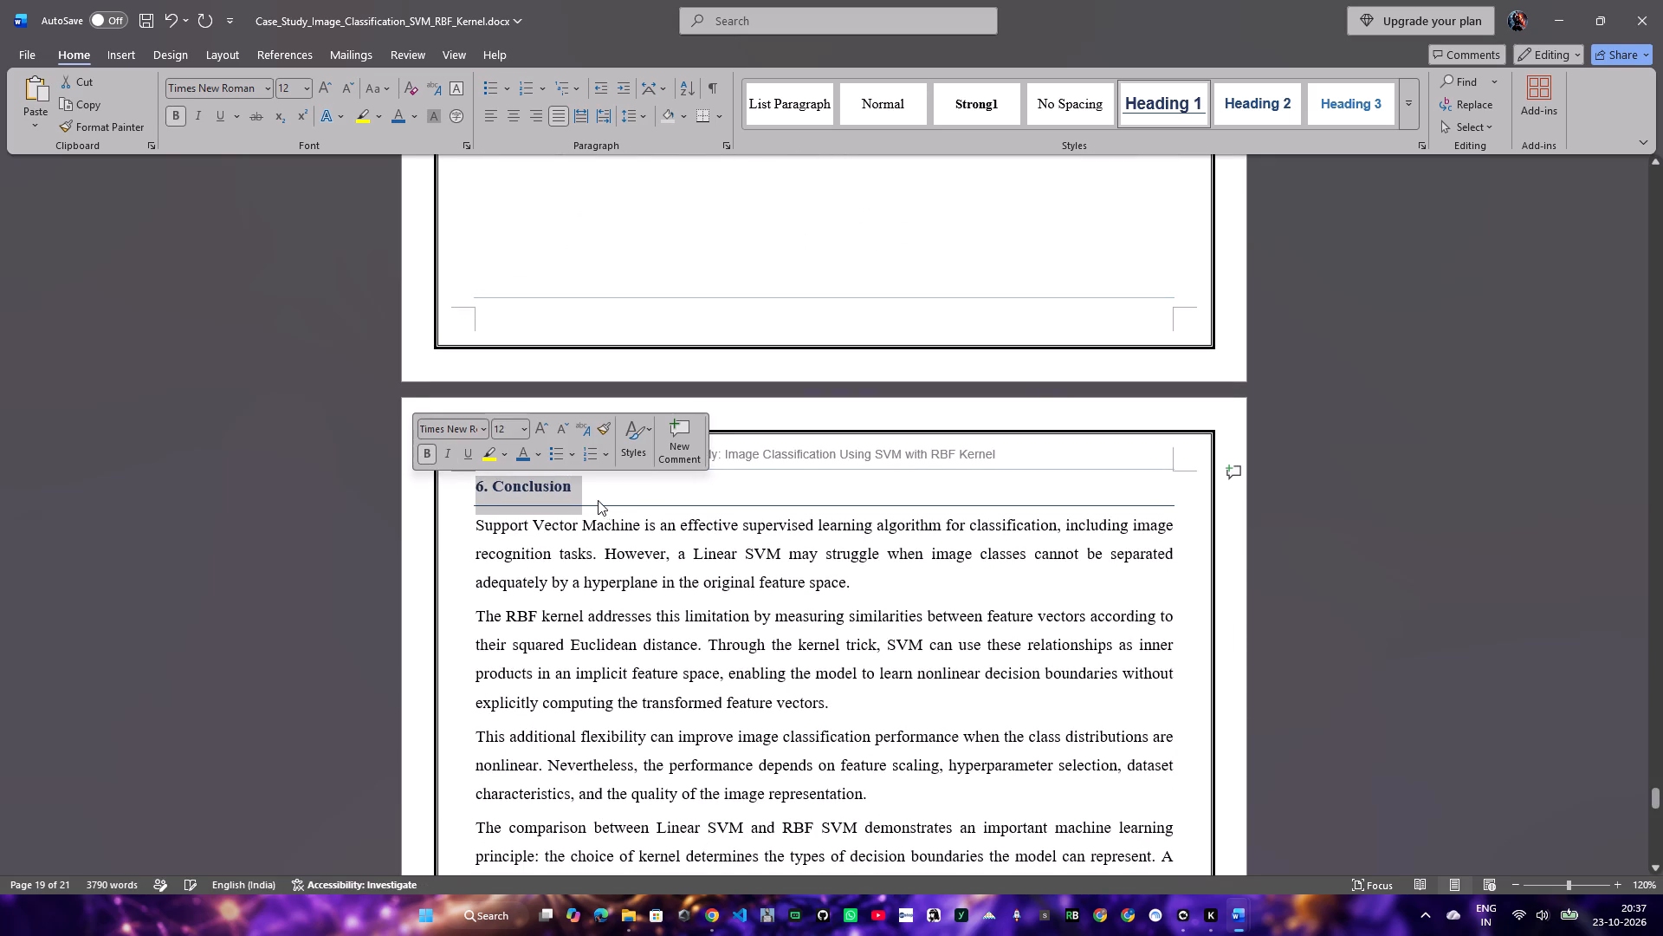
left_click(605, 501)
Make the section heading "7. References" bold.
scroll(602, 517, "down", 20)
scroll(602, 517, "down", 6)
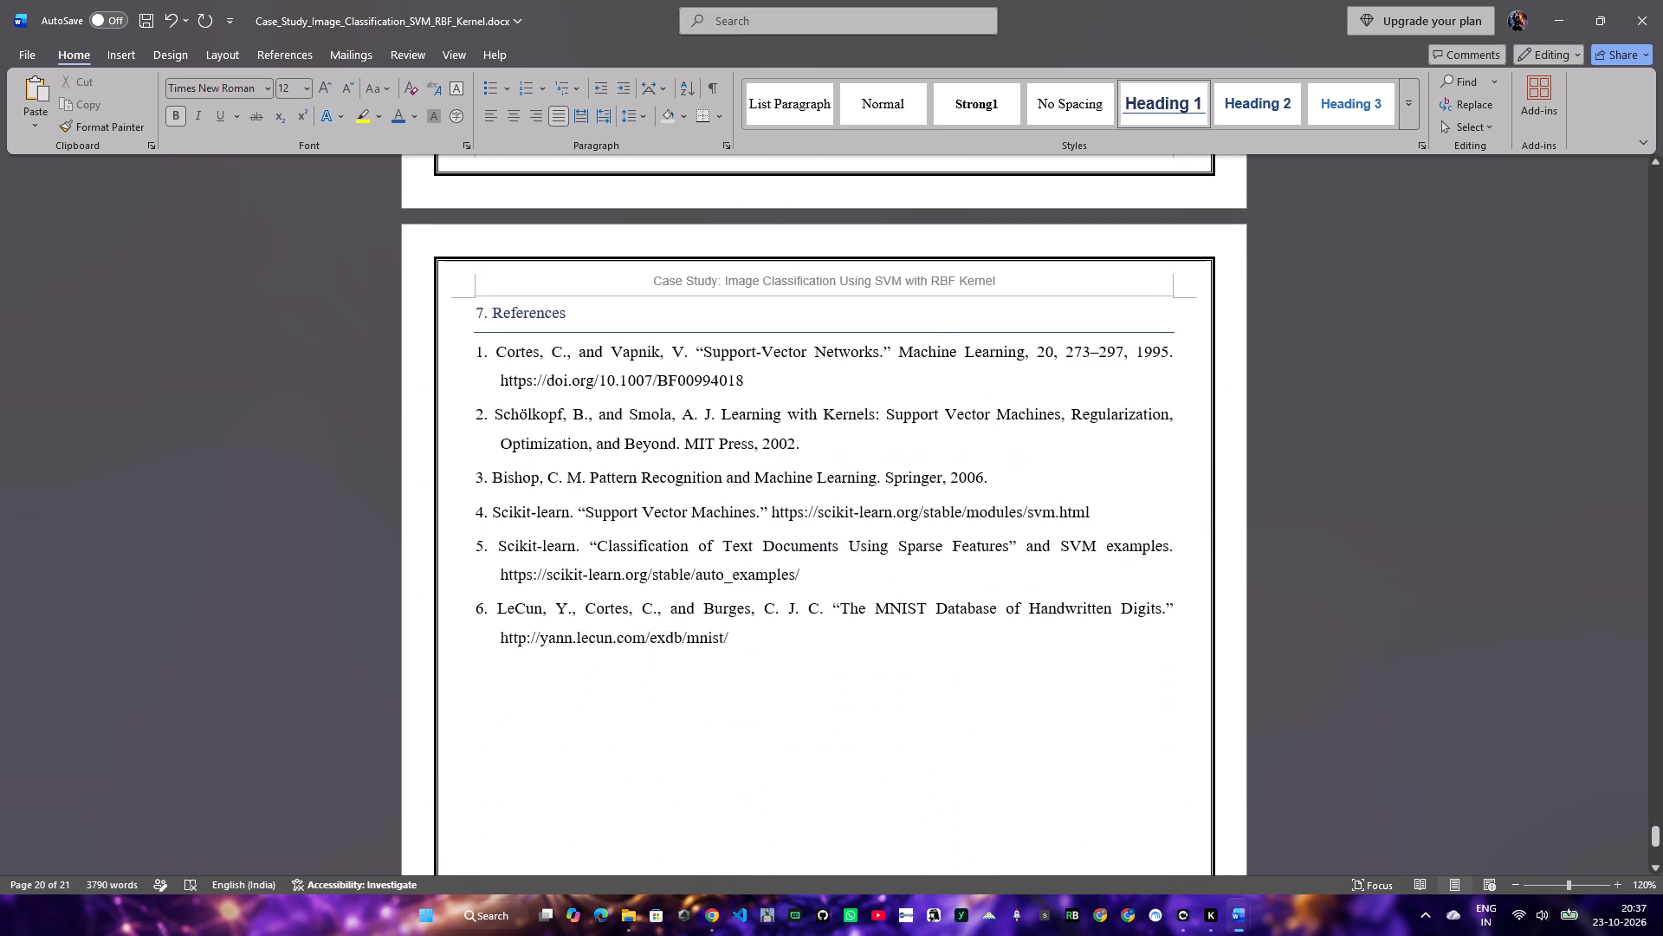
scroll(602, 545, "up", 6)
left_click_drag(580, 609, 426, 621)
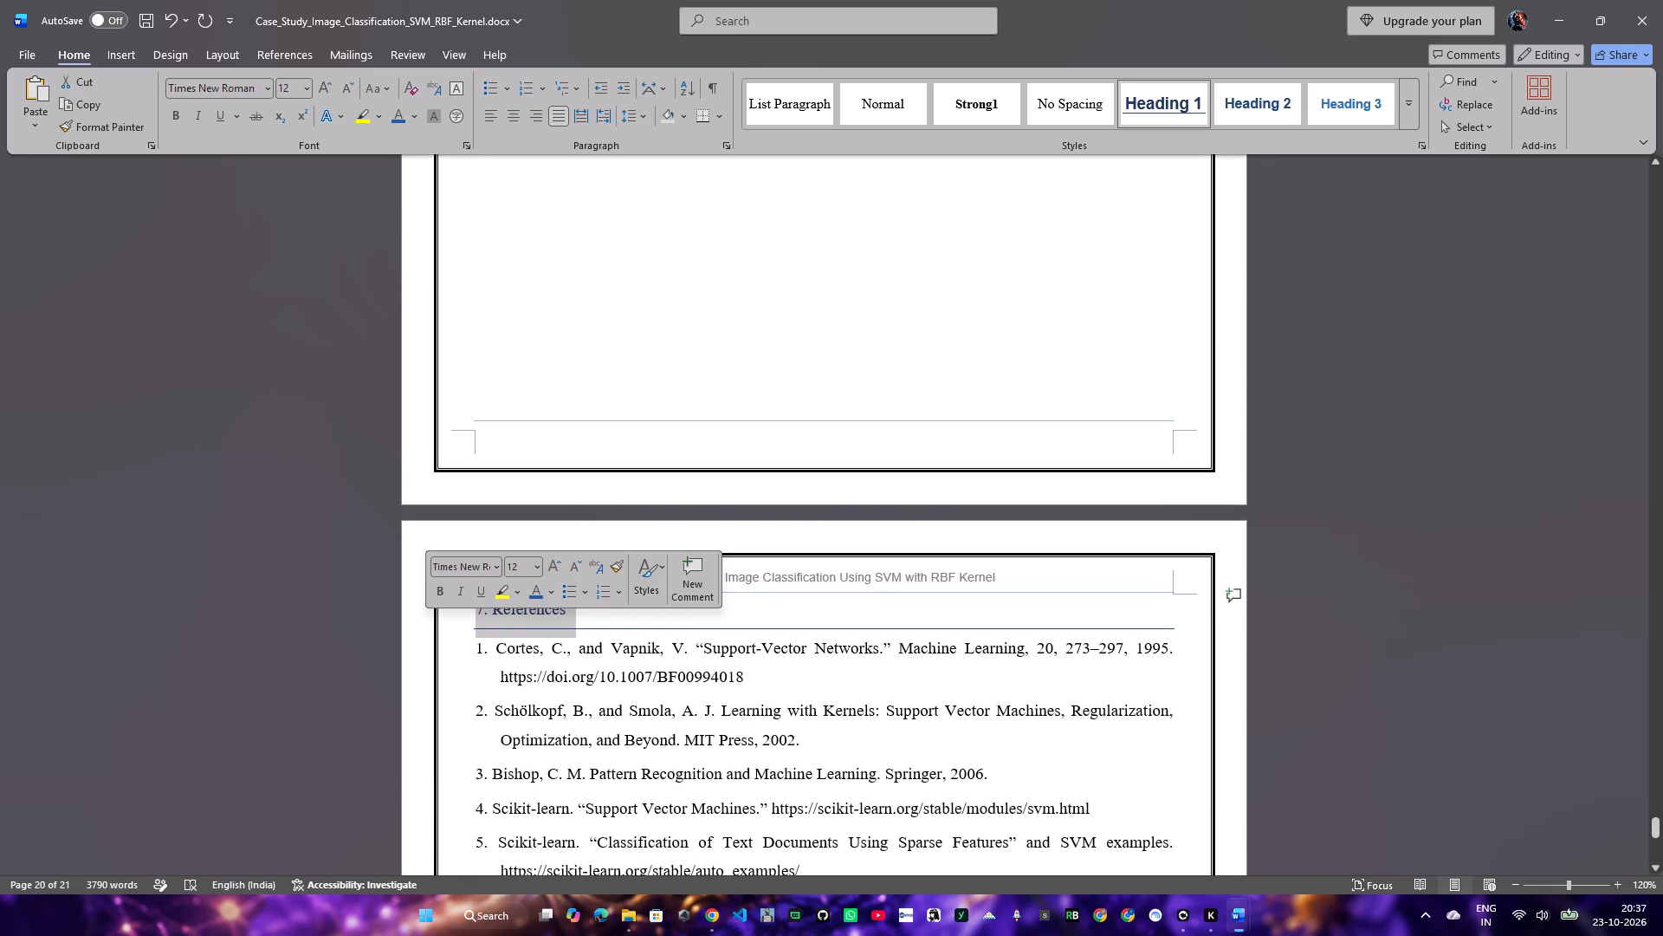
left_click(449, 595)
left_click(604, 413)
Remove the page break before "7. References" so the section follows directly after the Conclusion text.
scroll(604, 413, "up", 13)
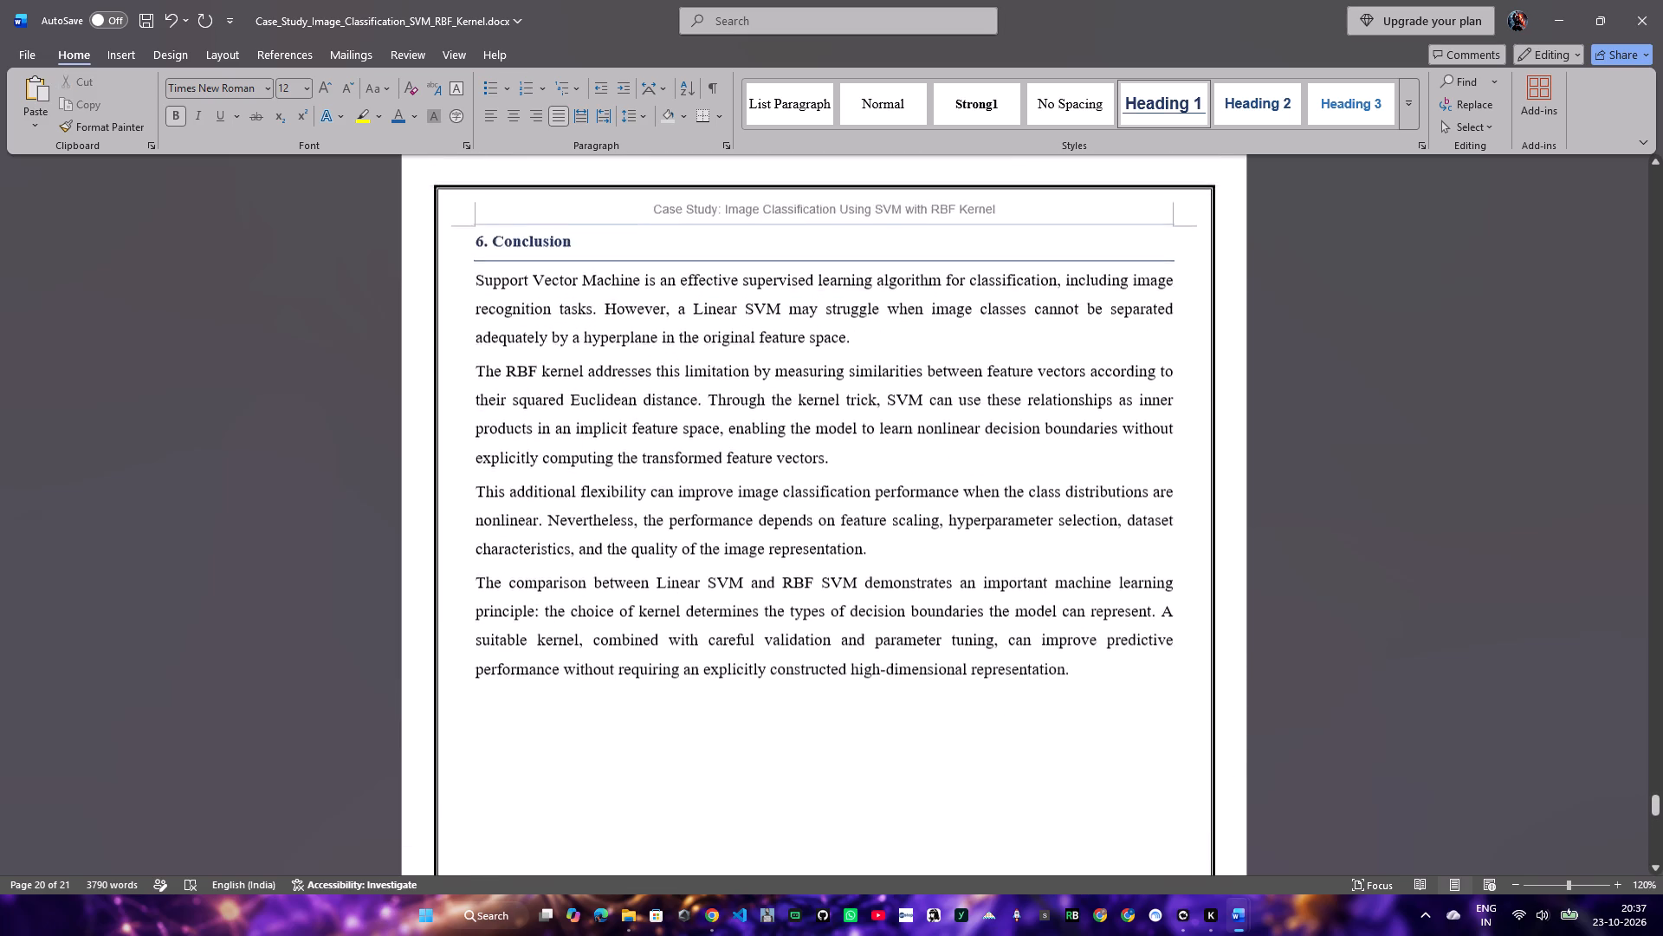
scroll(604, 413, "up", 2)
scroll(603, 419, "down", 20)
scroll(603, 419, "down", 4)
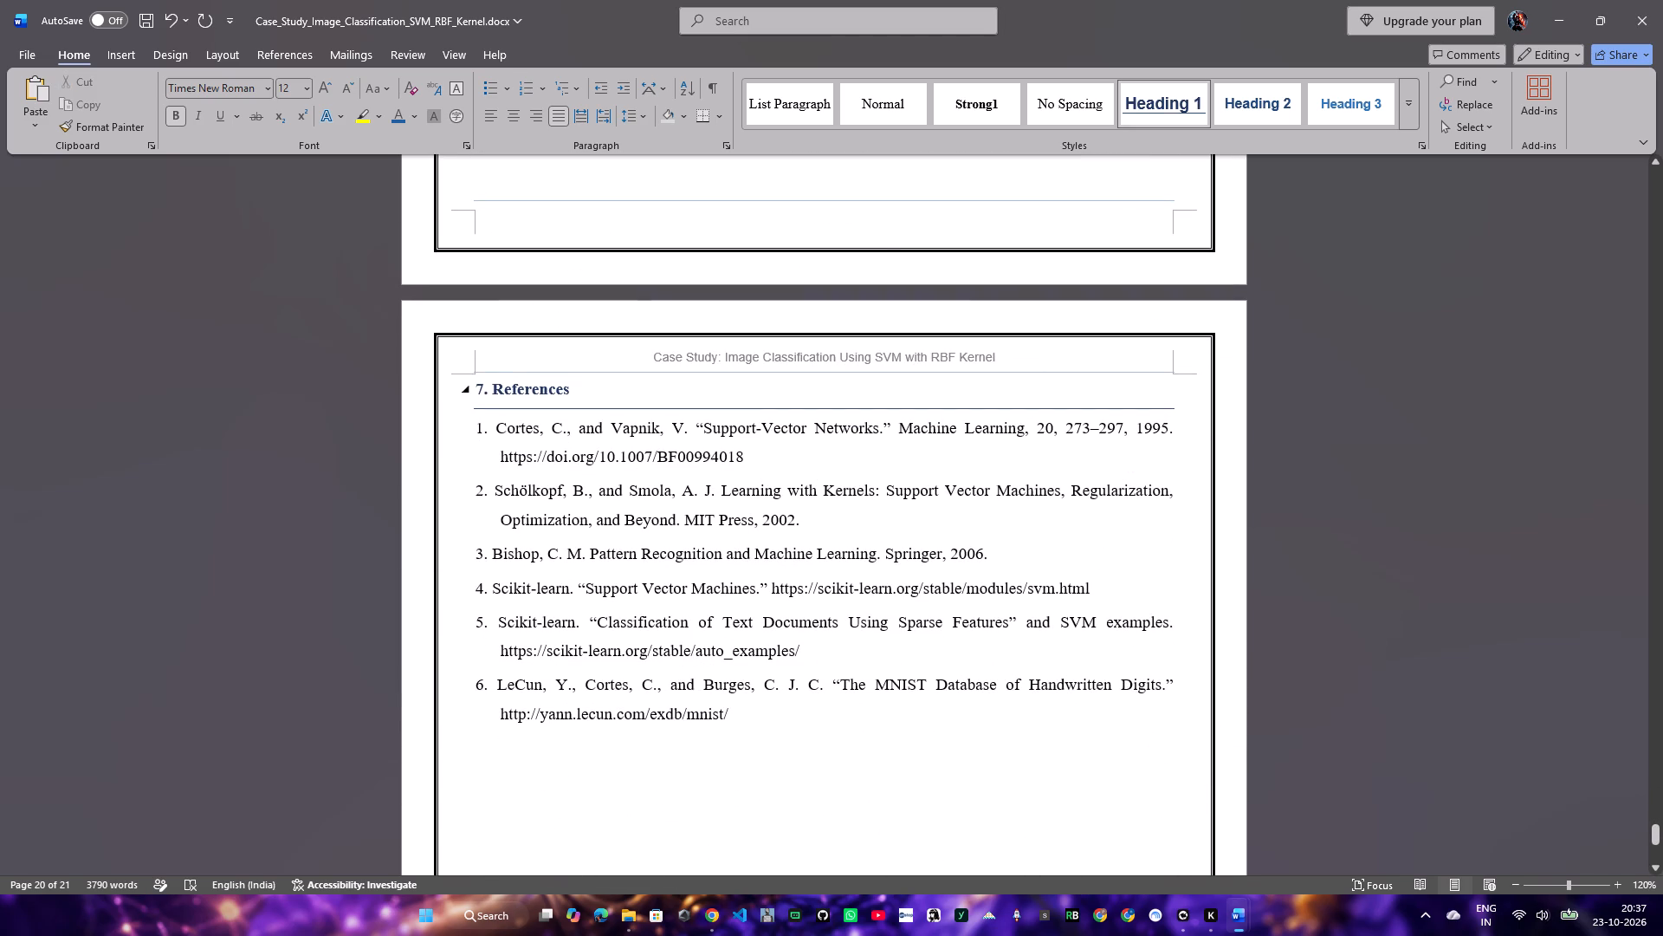
left_click(476, 387)
key("BackSpace")
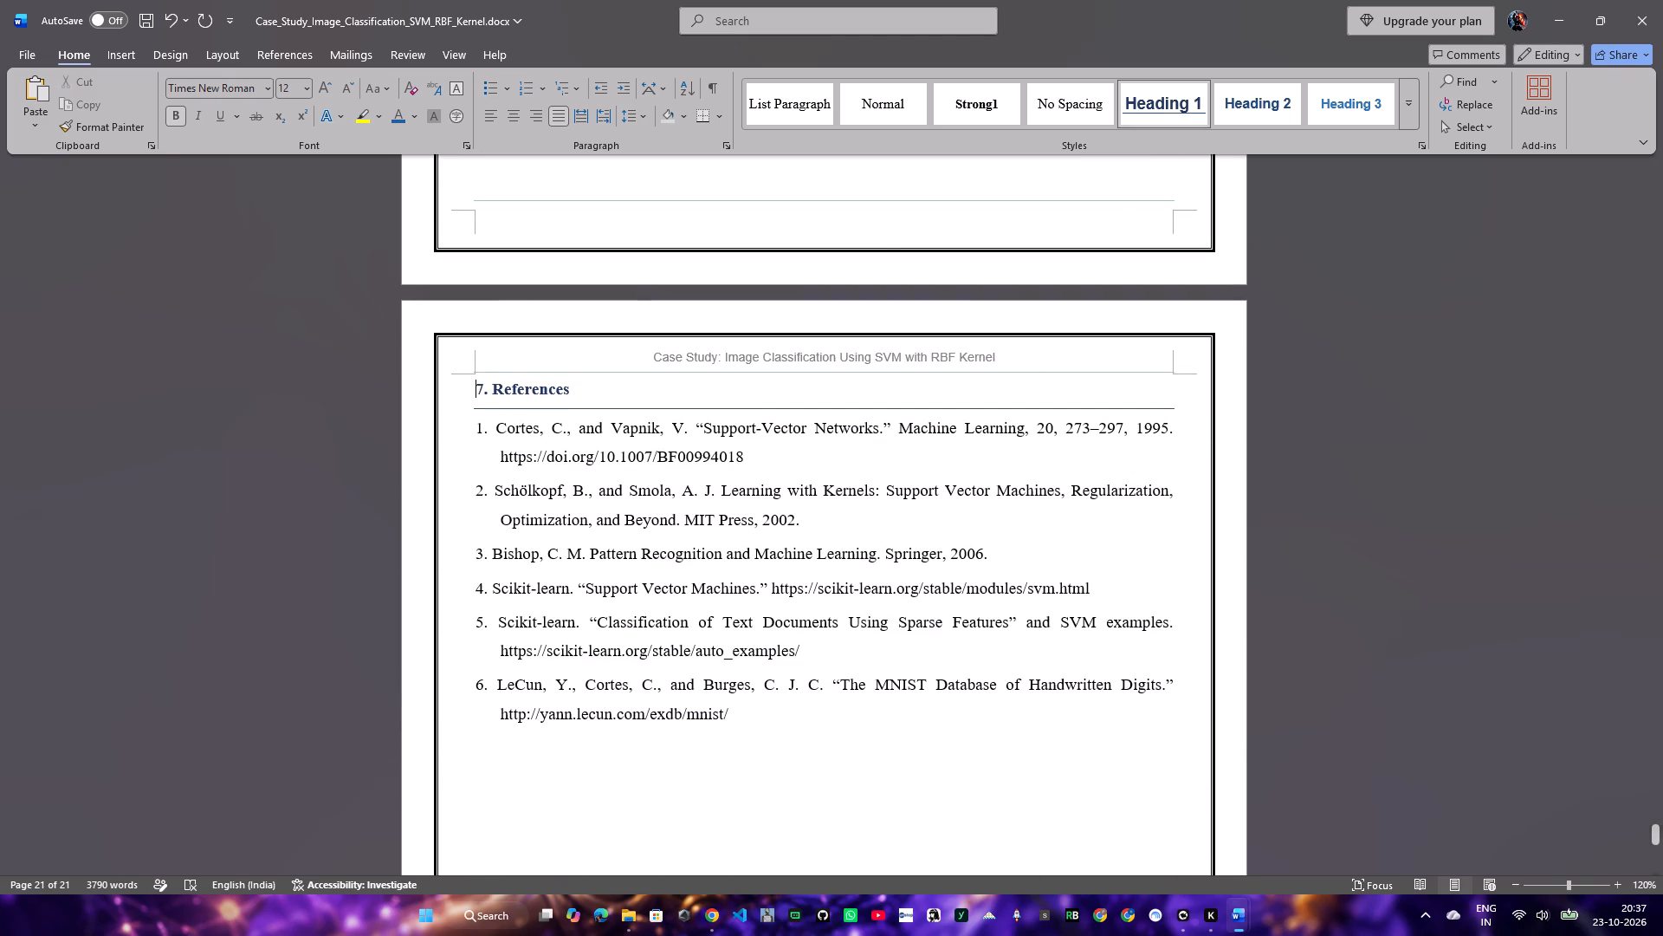
key("BackSpace")
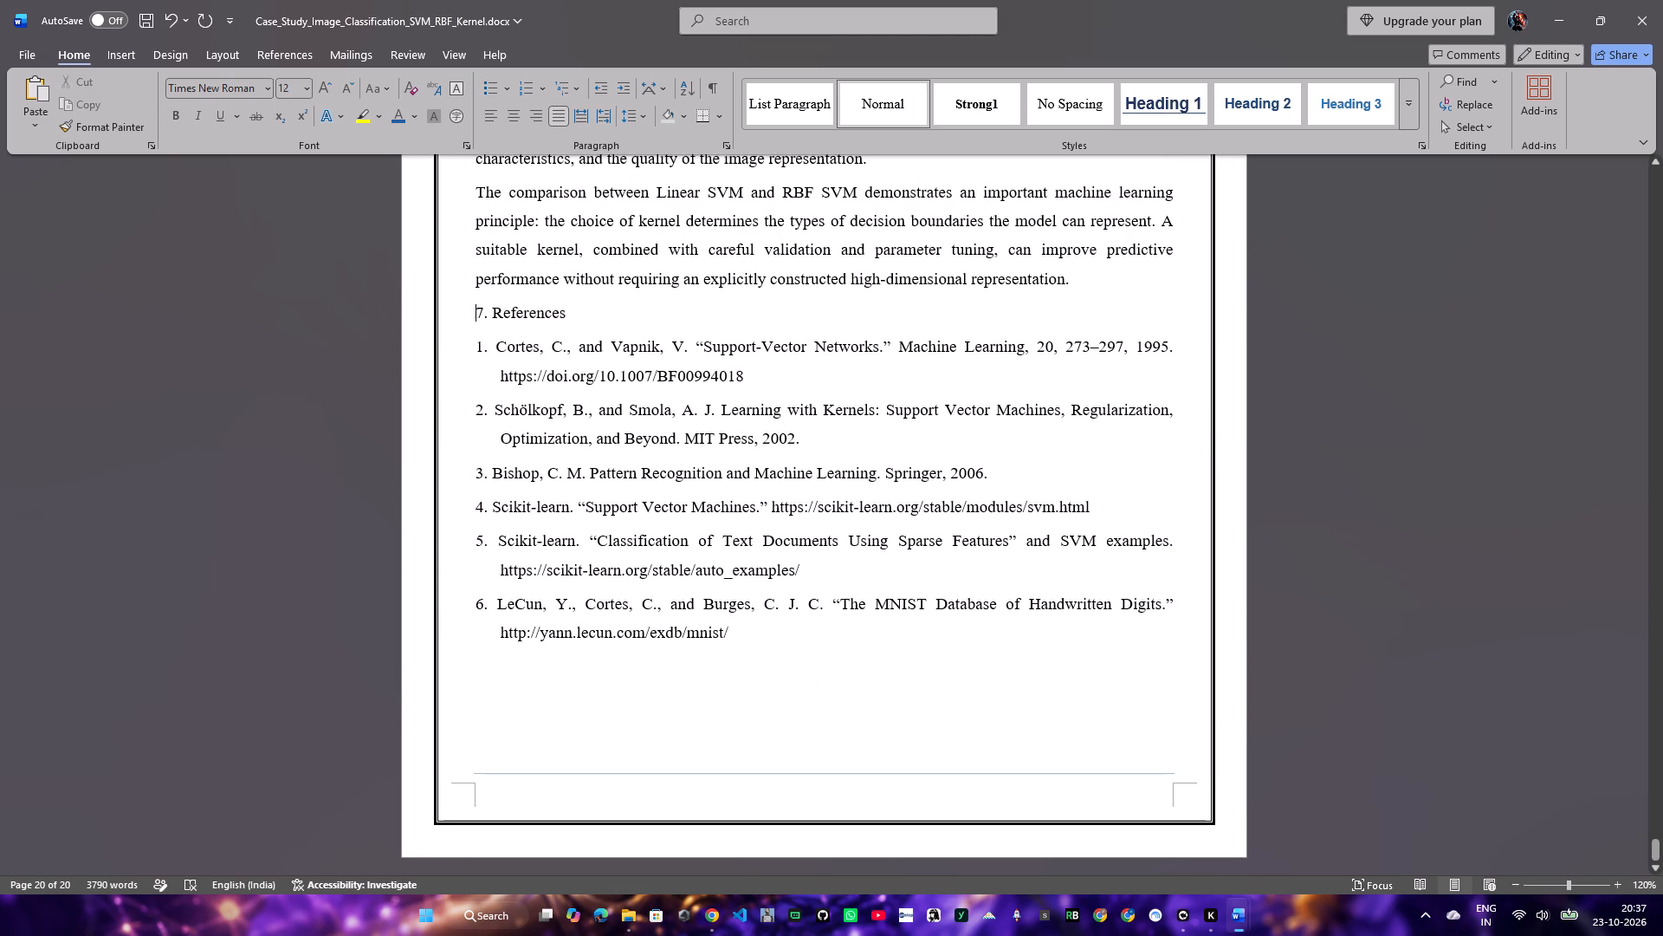
Restyle the "7. References" line as Heading 1 and set its font to 12 pt Times New Roman.
left_click_drag(591, 315, 426, 330)
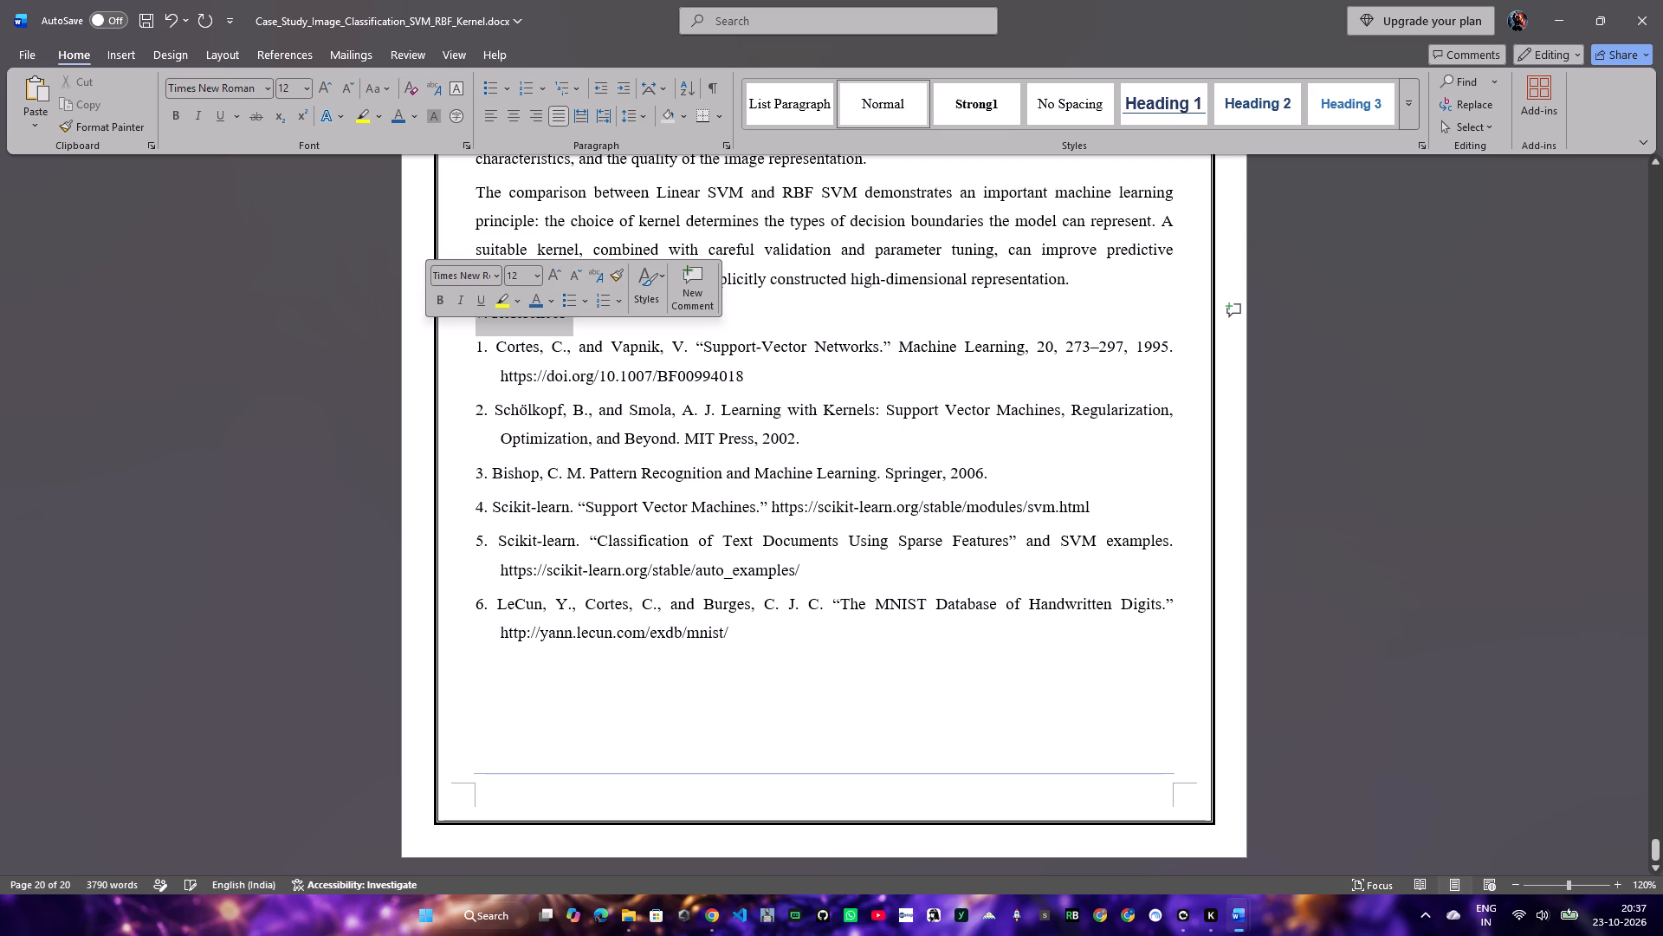
left_click(535, 306)
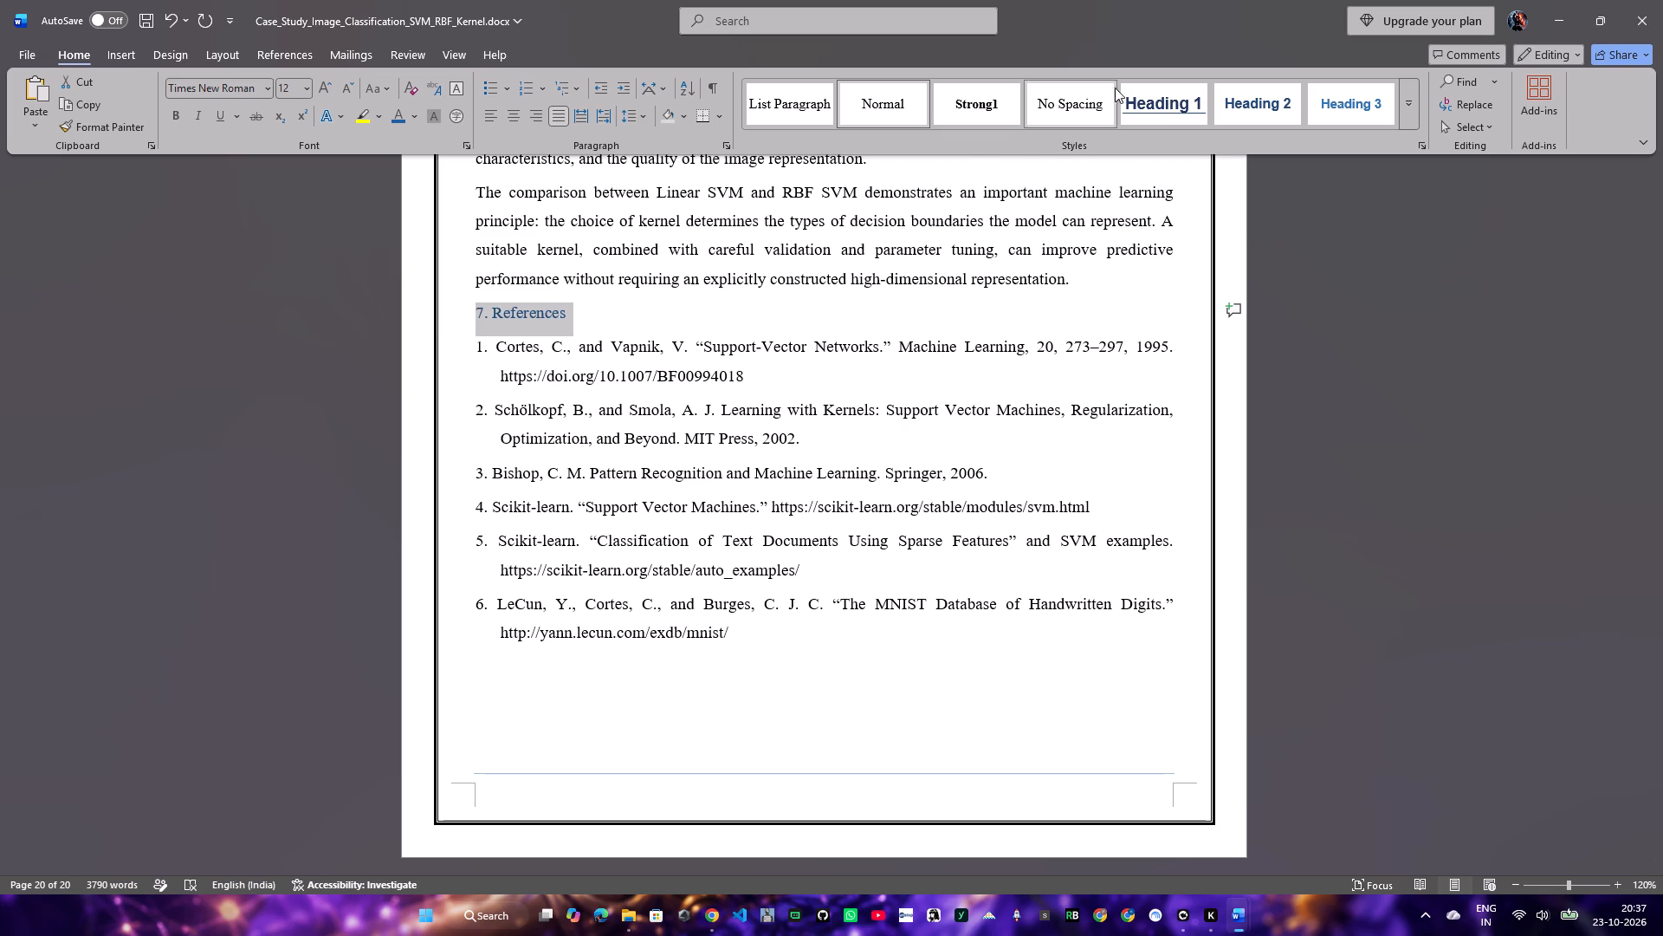
left_click(1155, 107)
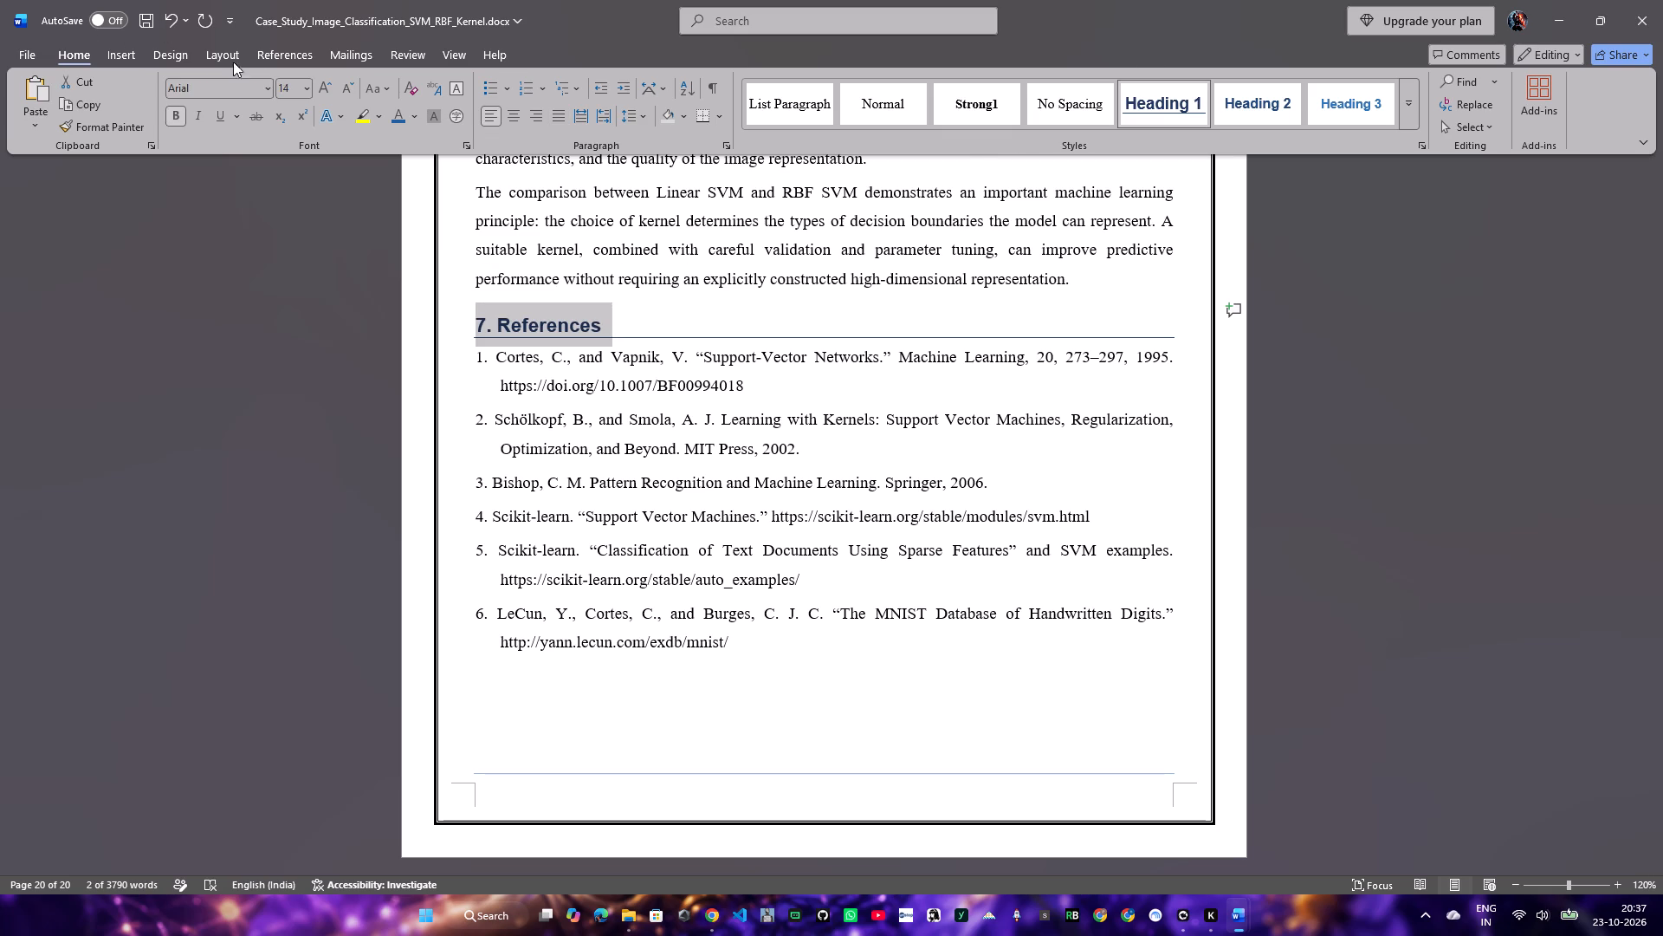
left_click(289, 89)
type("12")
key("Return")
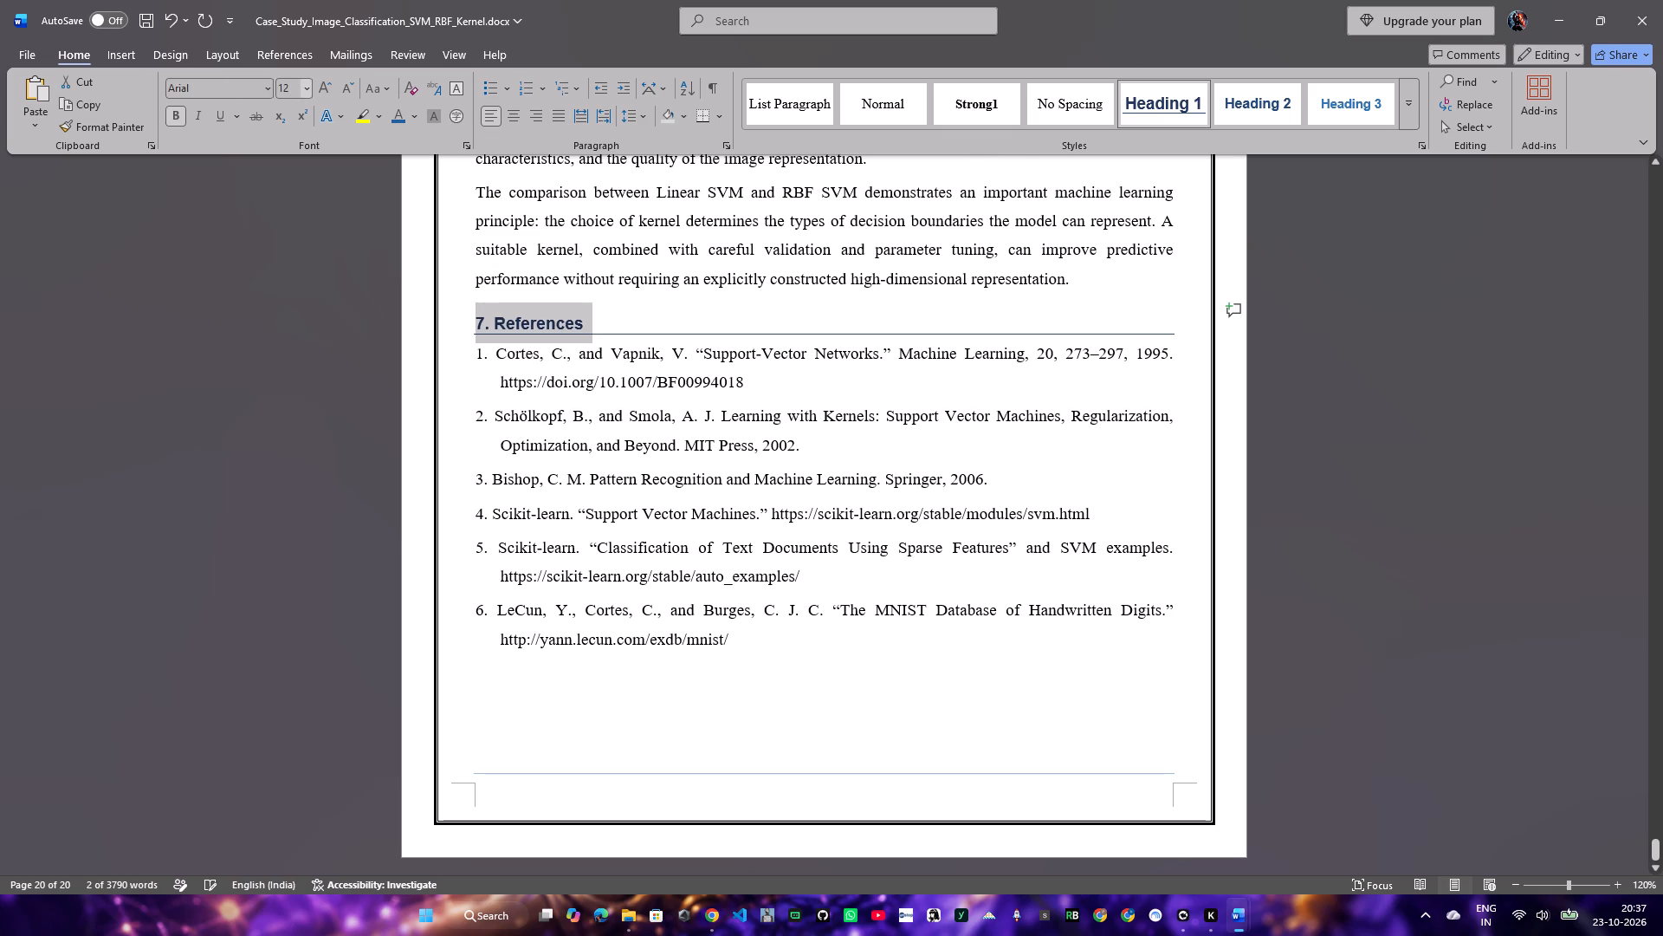
left_click(204, 90)
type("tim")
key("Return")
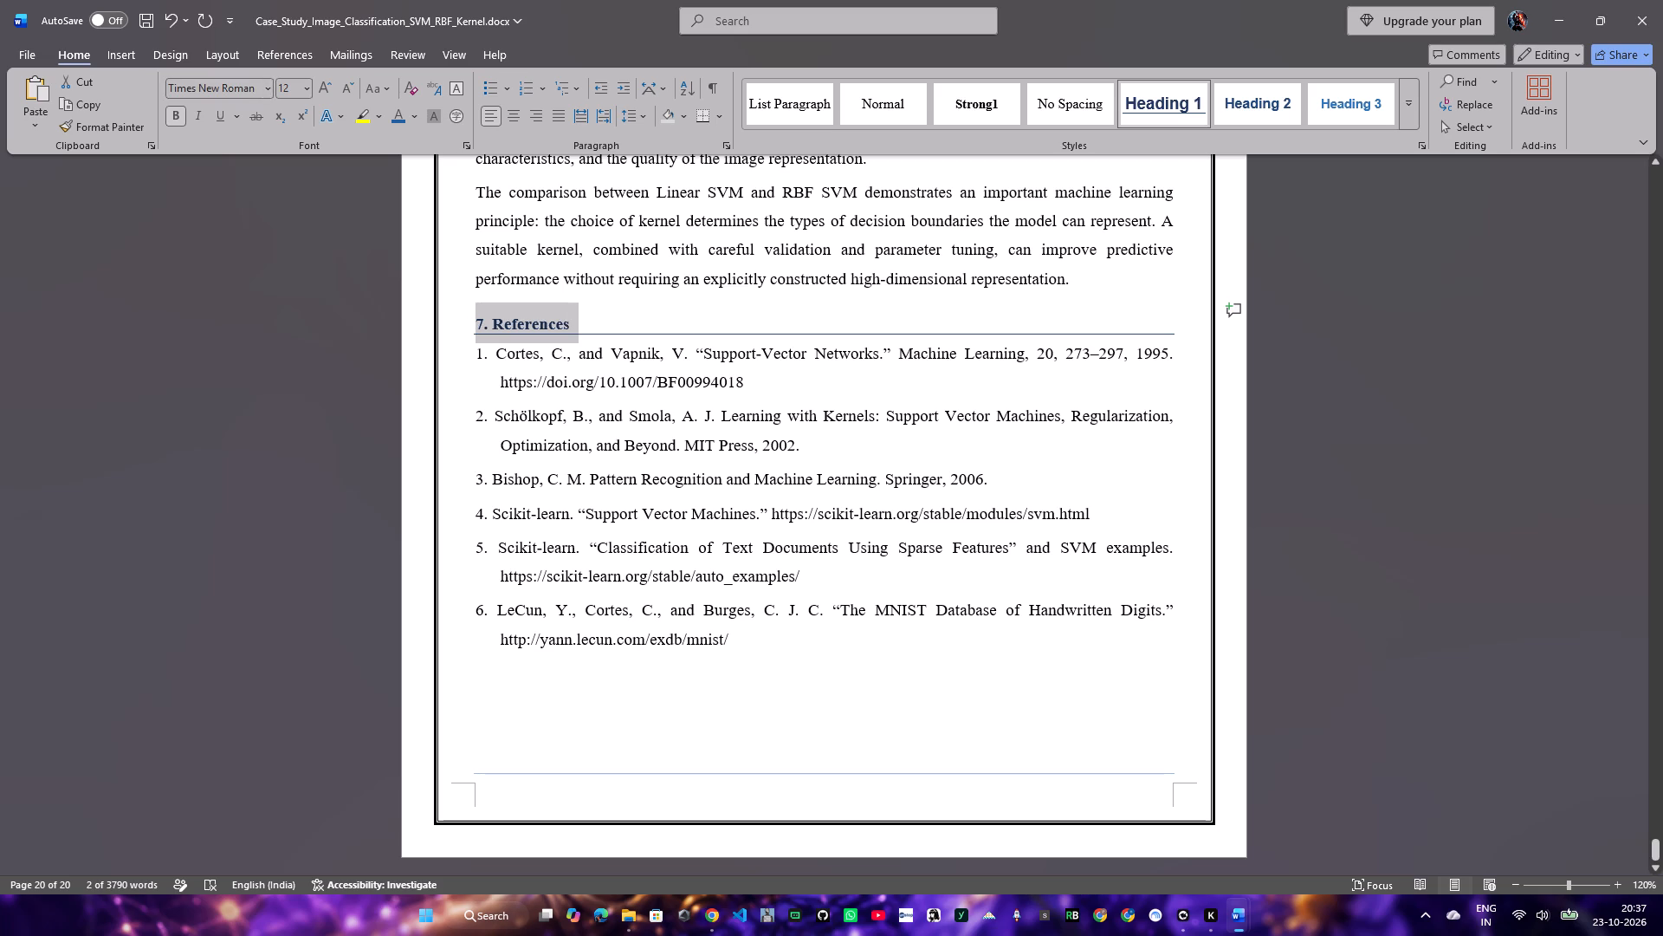
Add a blank line between the Conclusion text and the "7. References" heading, and save the document.
left_click(1131, 302)
key("Return")
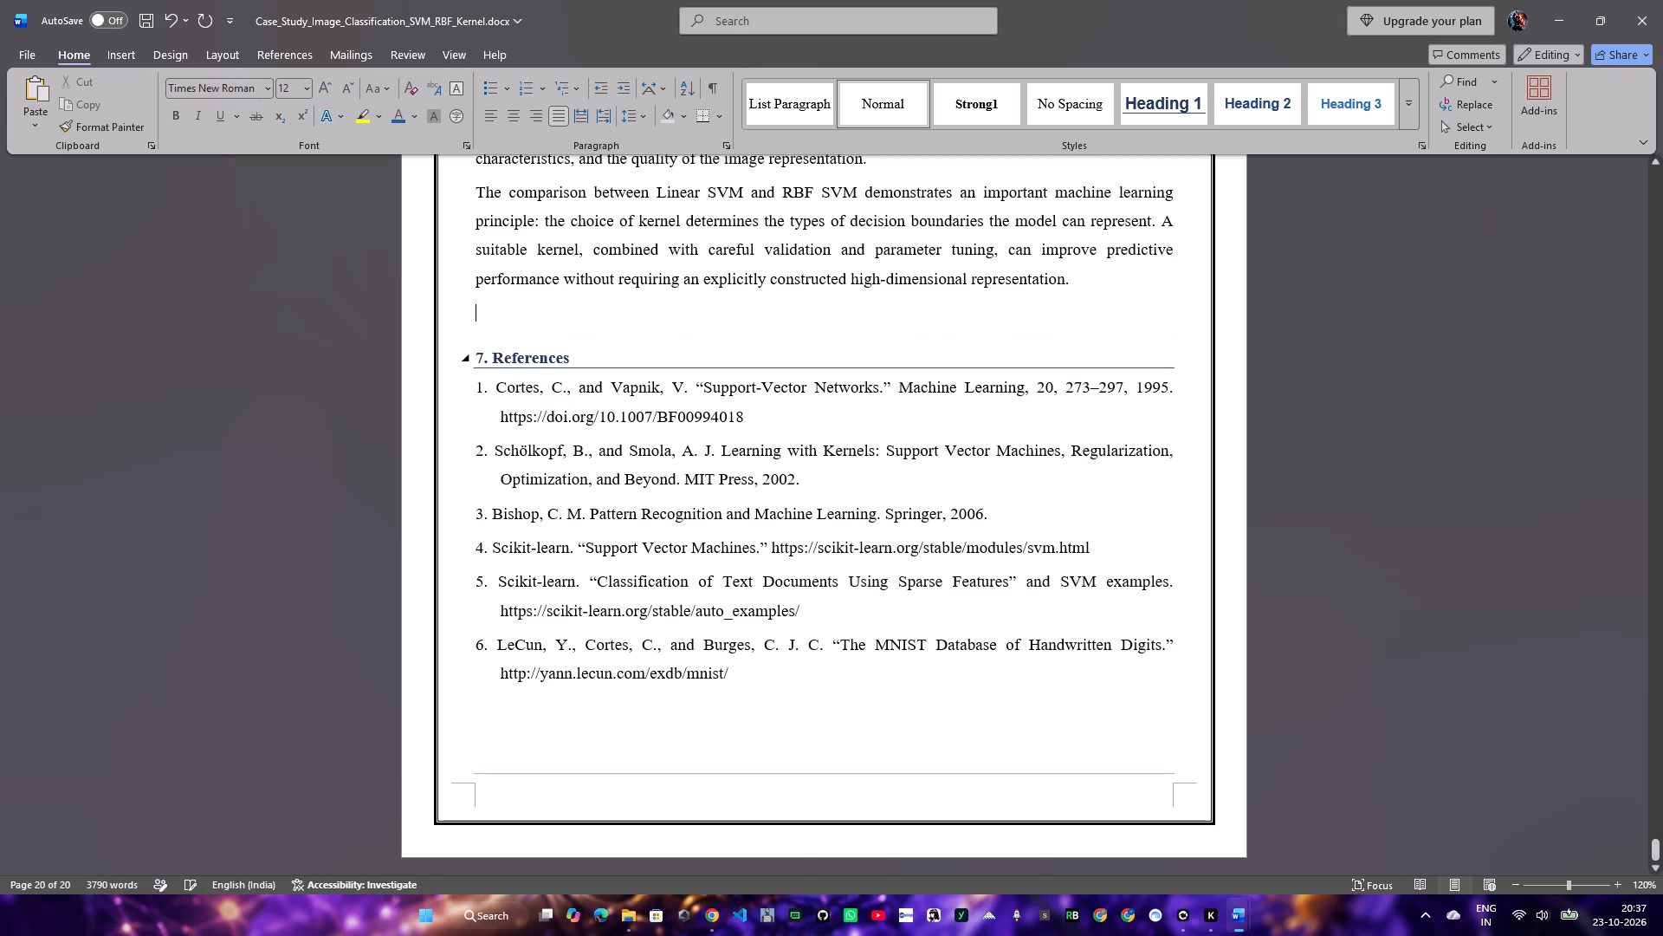
key("ctrl+s")
key("ctrl+s")
key("ctrl+s")
Return to the Index table near the report's beginning to examine its page numbers, and save the document.
scroll(974, 466, "up", 15)
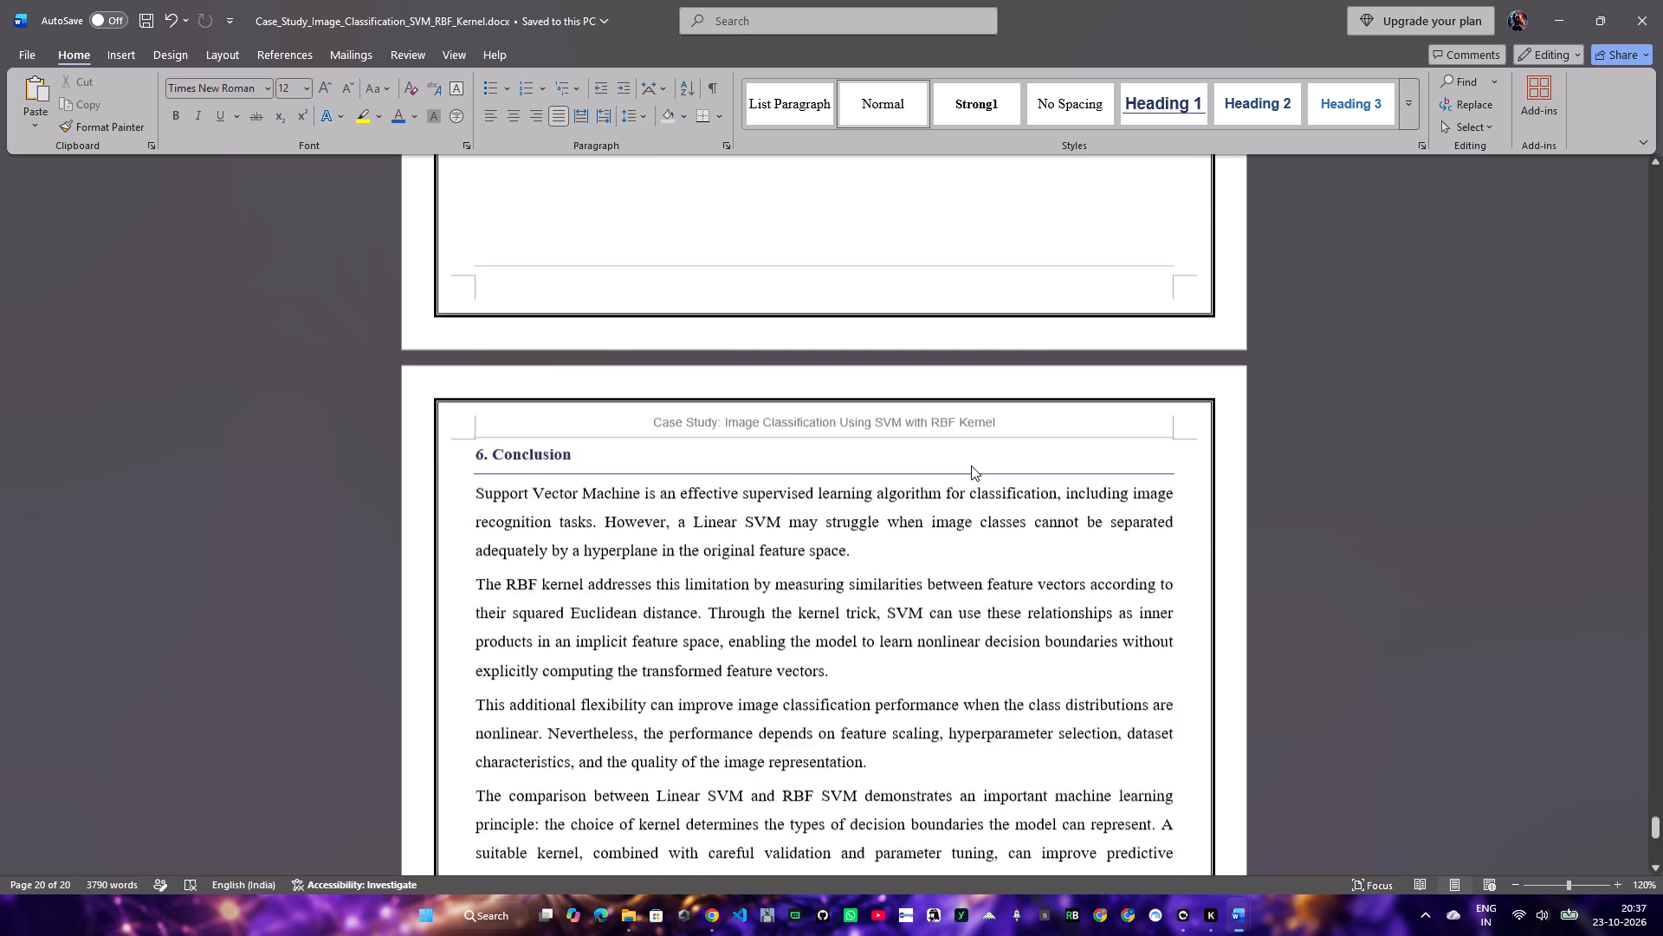
left_click_drag(1658, 831, 1662, 298)
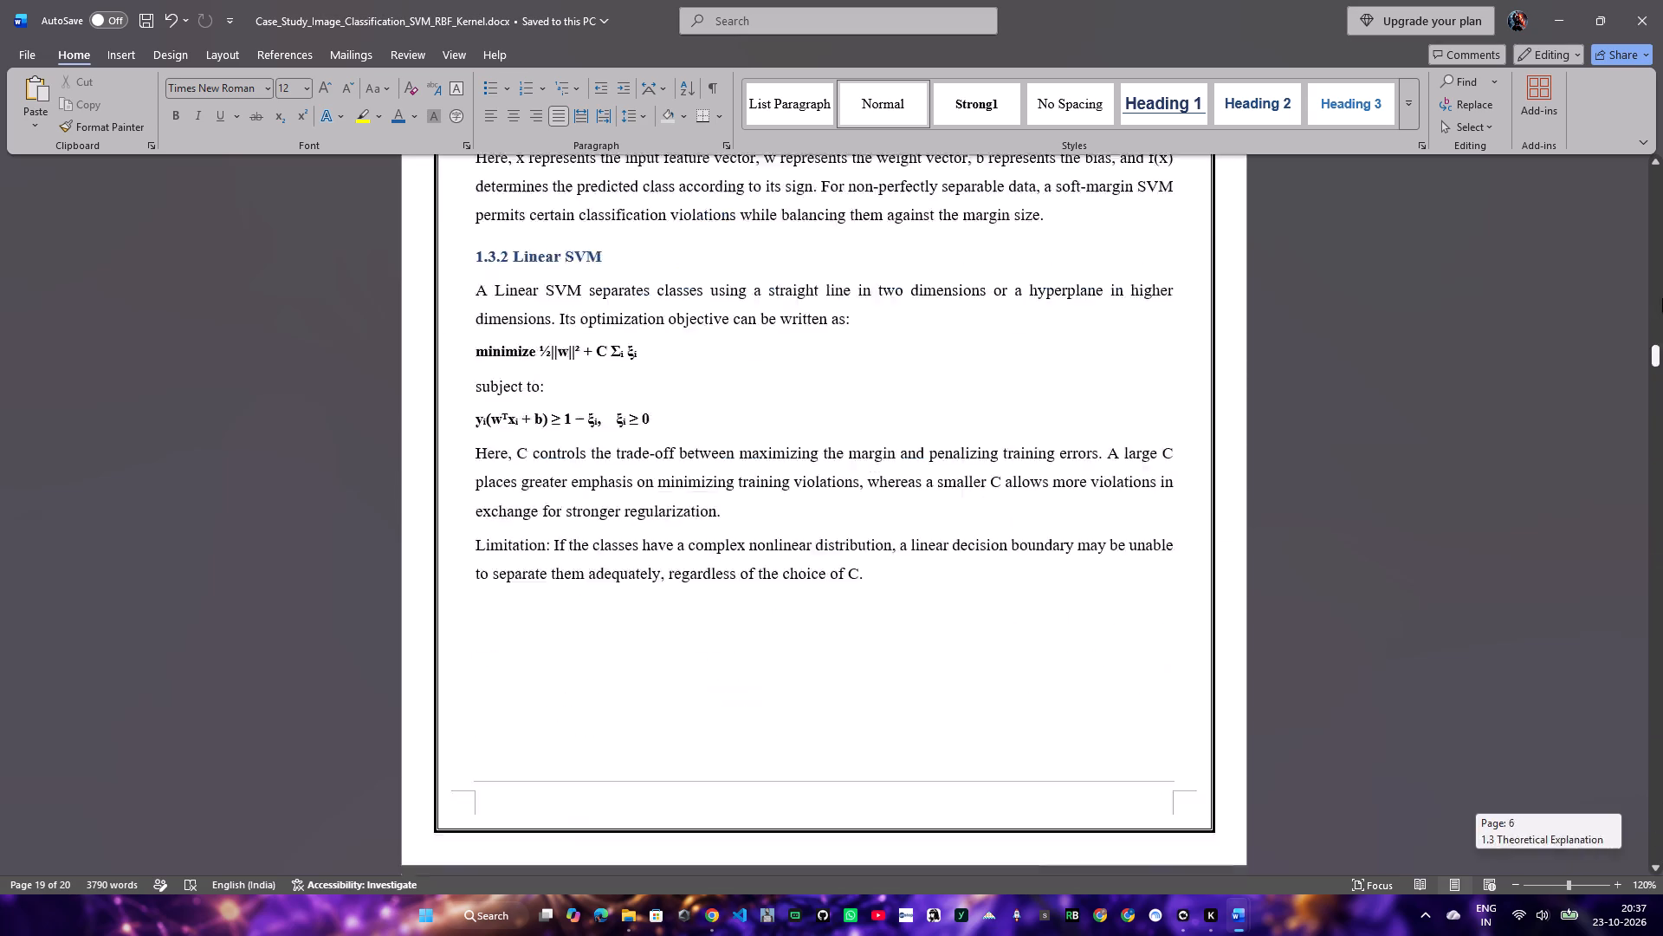
left_click_drag(1662, 298, 1662, 139)
scroll(852, 573, "down", 20)
scroll(852, 573, "down", 4)
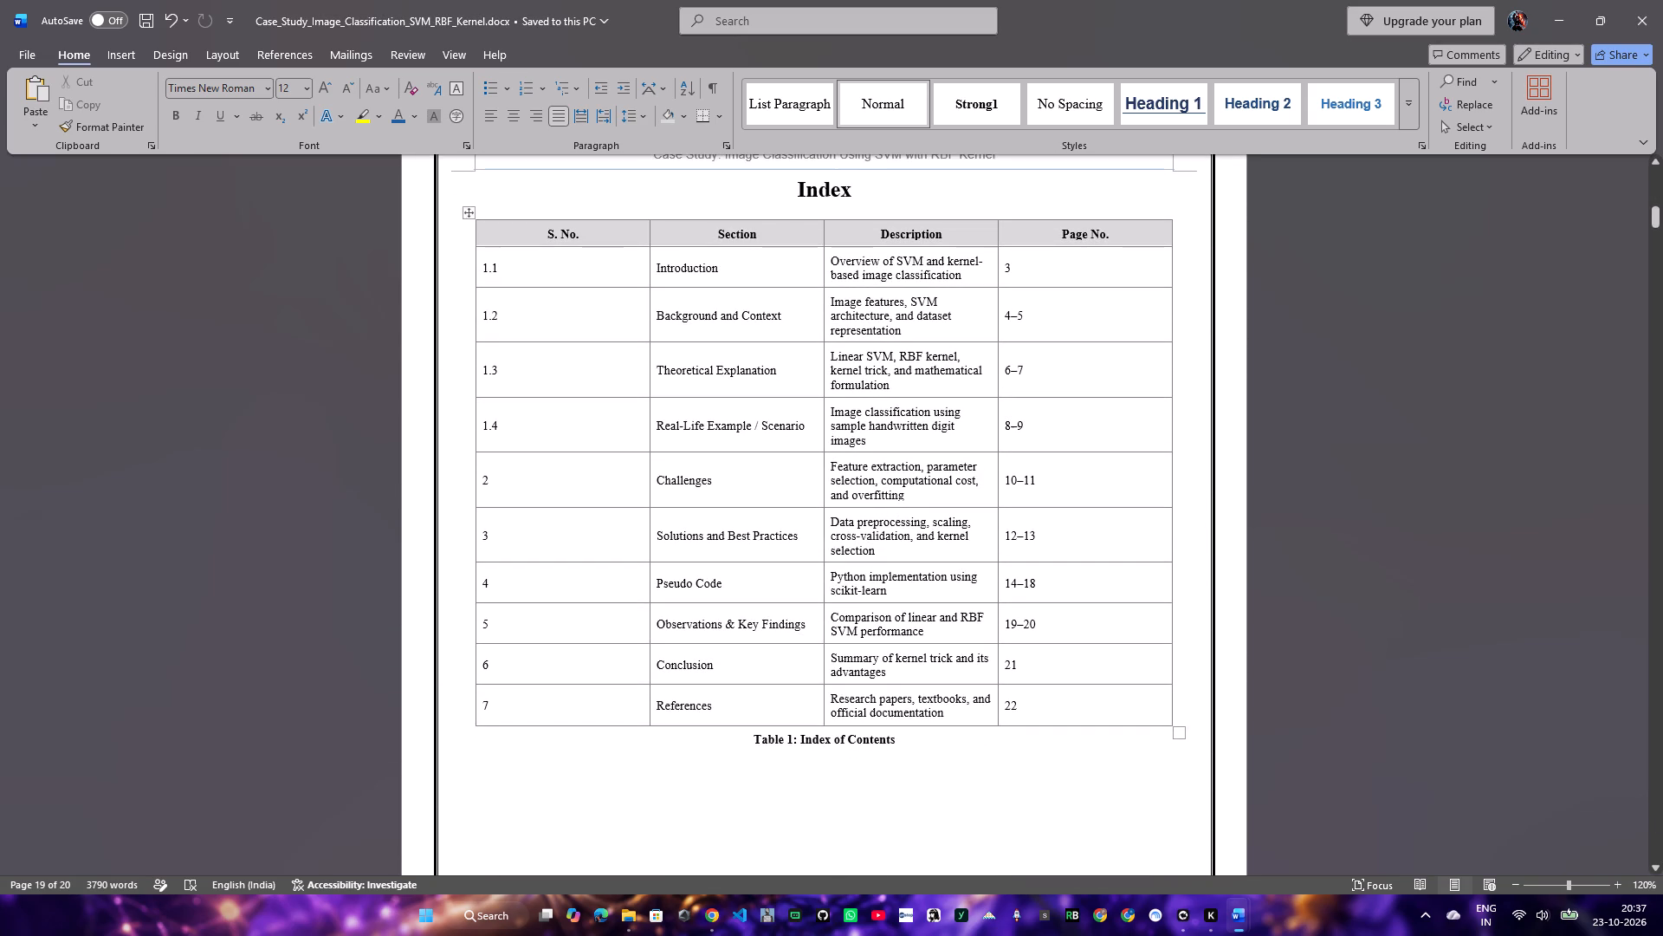
key("ctrl+s")
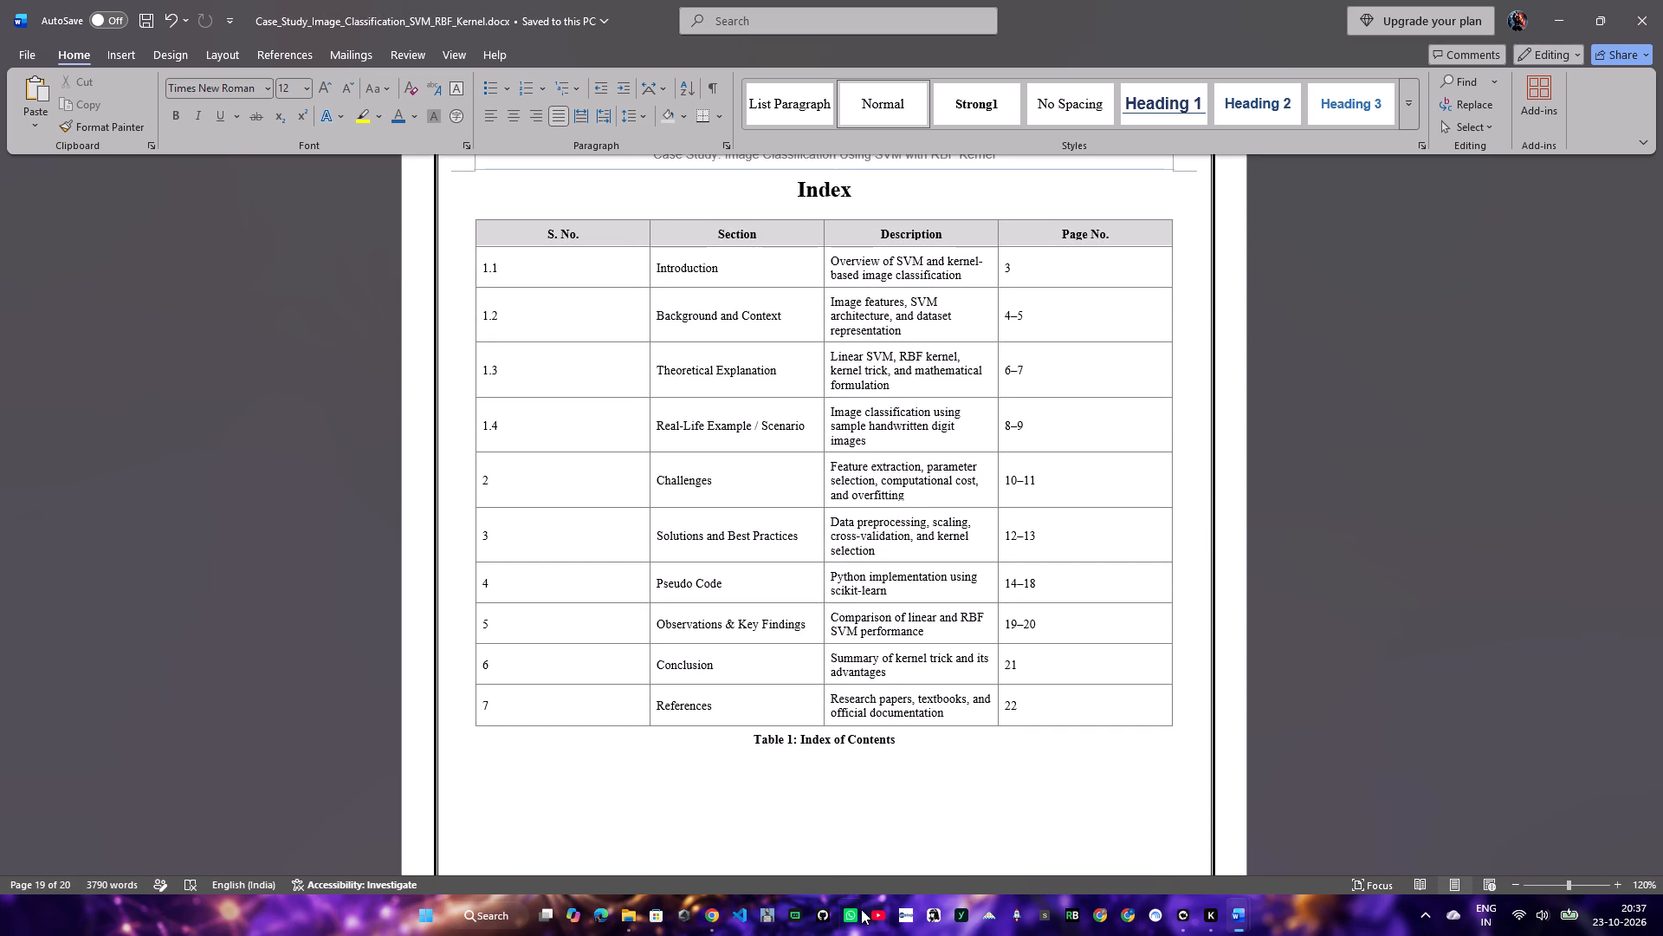
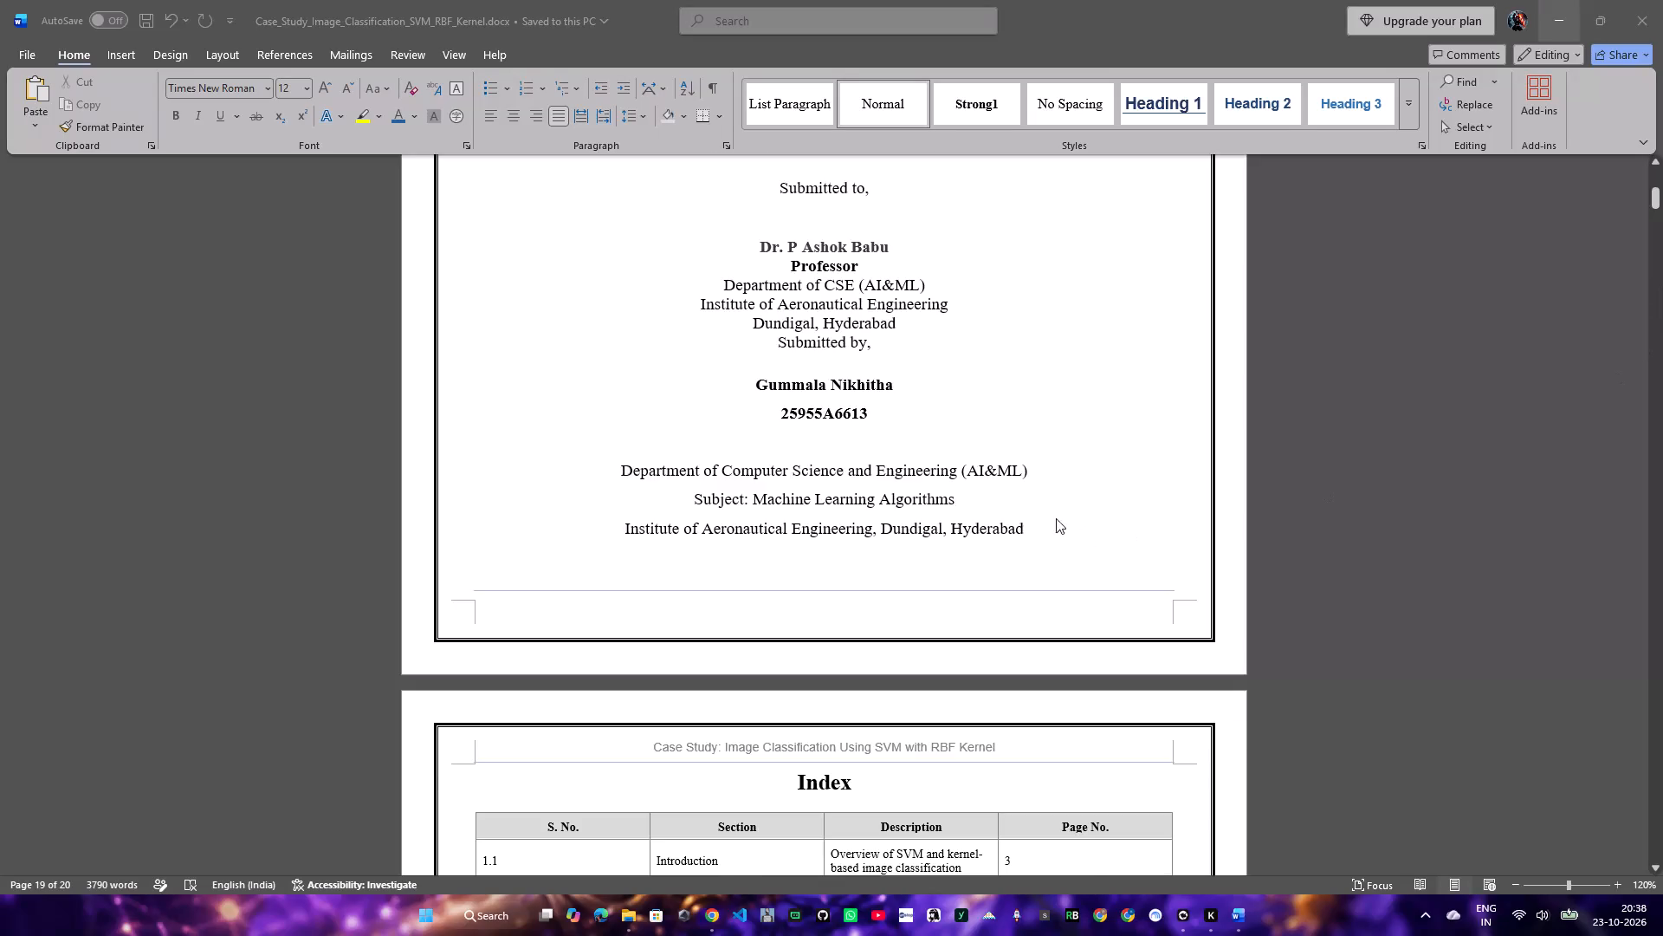
Set the line spacing of the cover page's block from the professor's name through "Submitted by," to 1.15.
scroll(1046, 510, "up", 4)
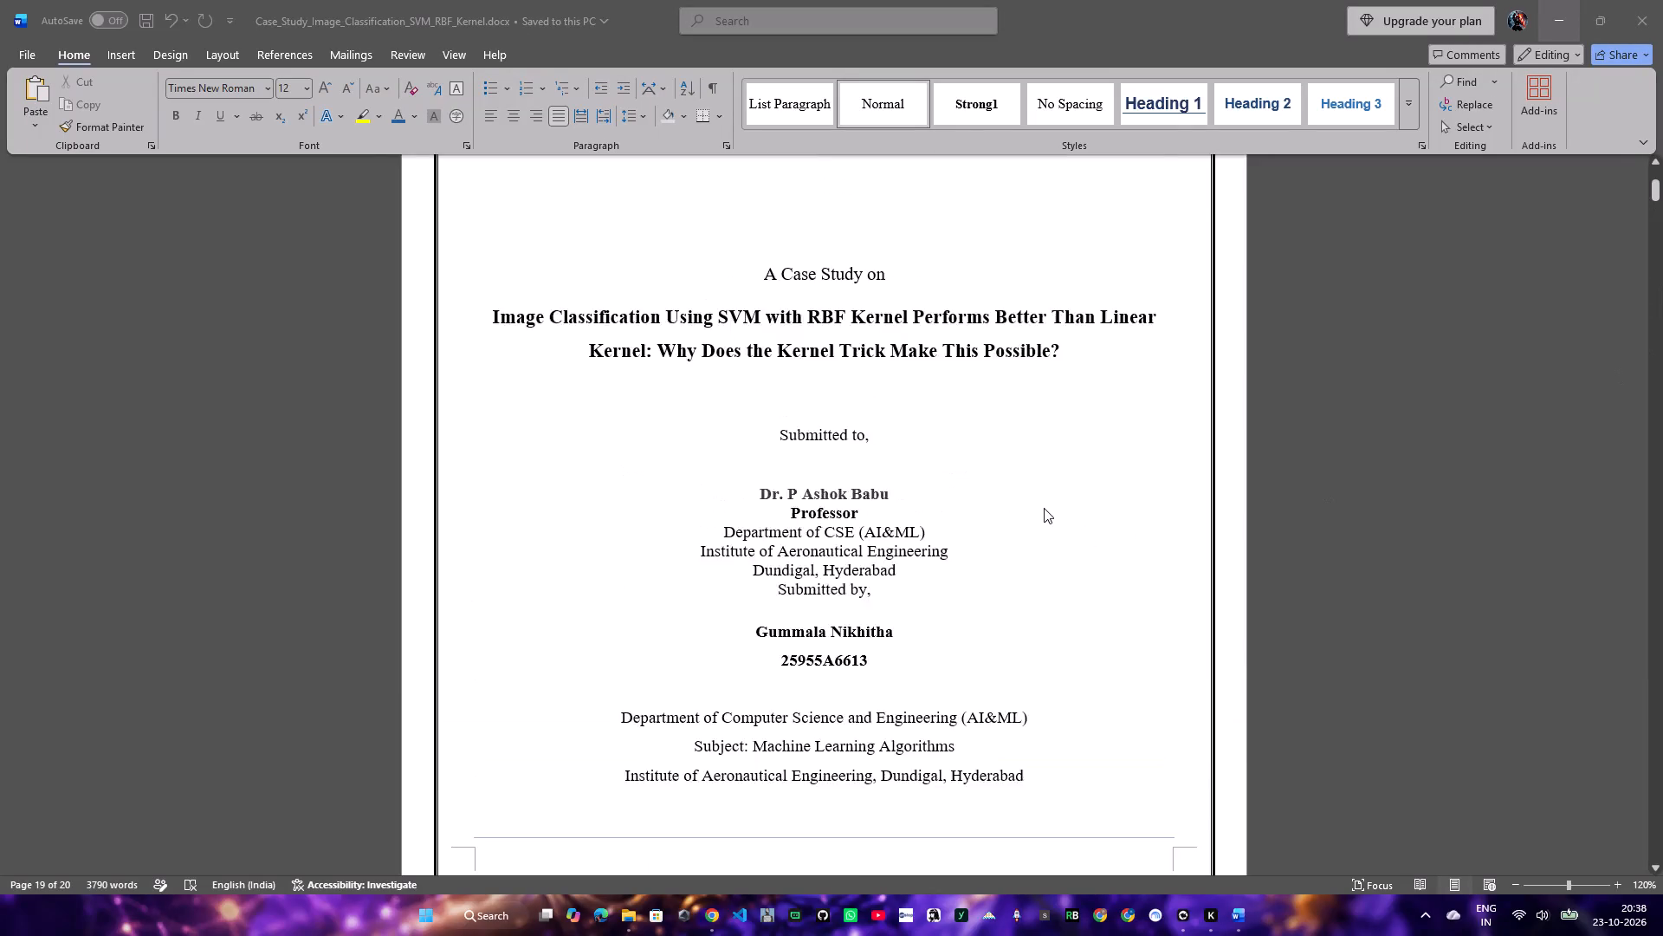
scroll(1044, 508, "up", 18)
scroll(857, 482, "down", 10)
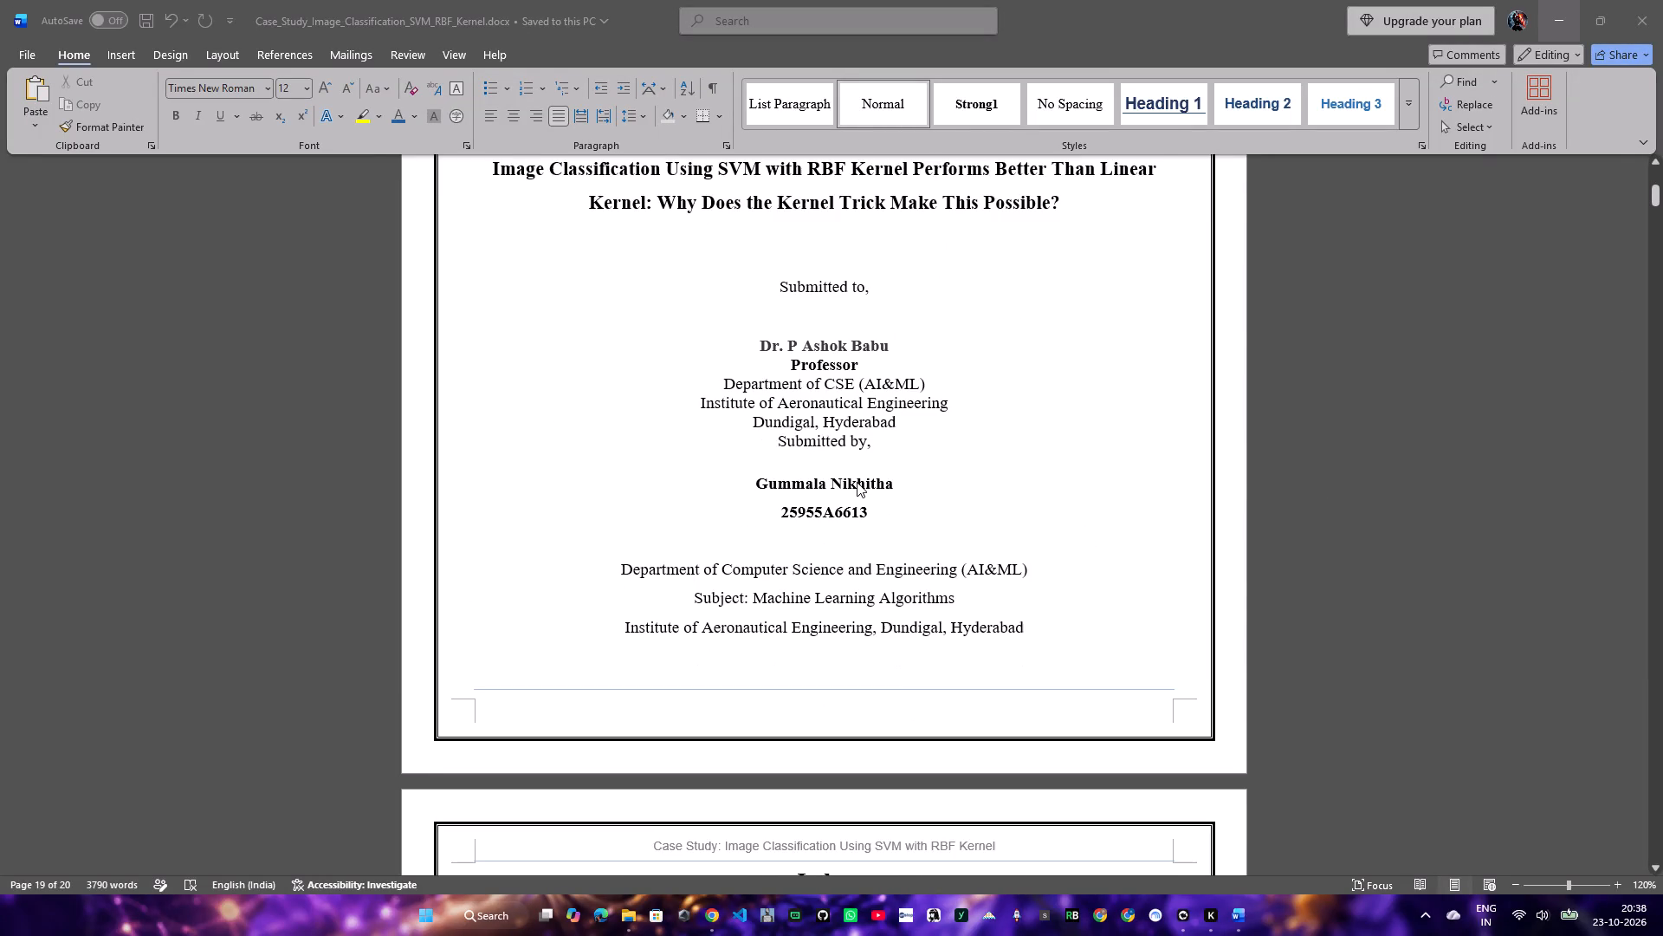
scroll(857, 482, "down", 5)
scroll(857, 481, "up", 3)
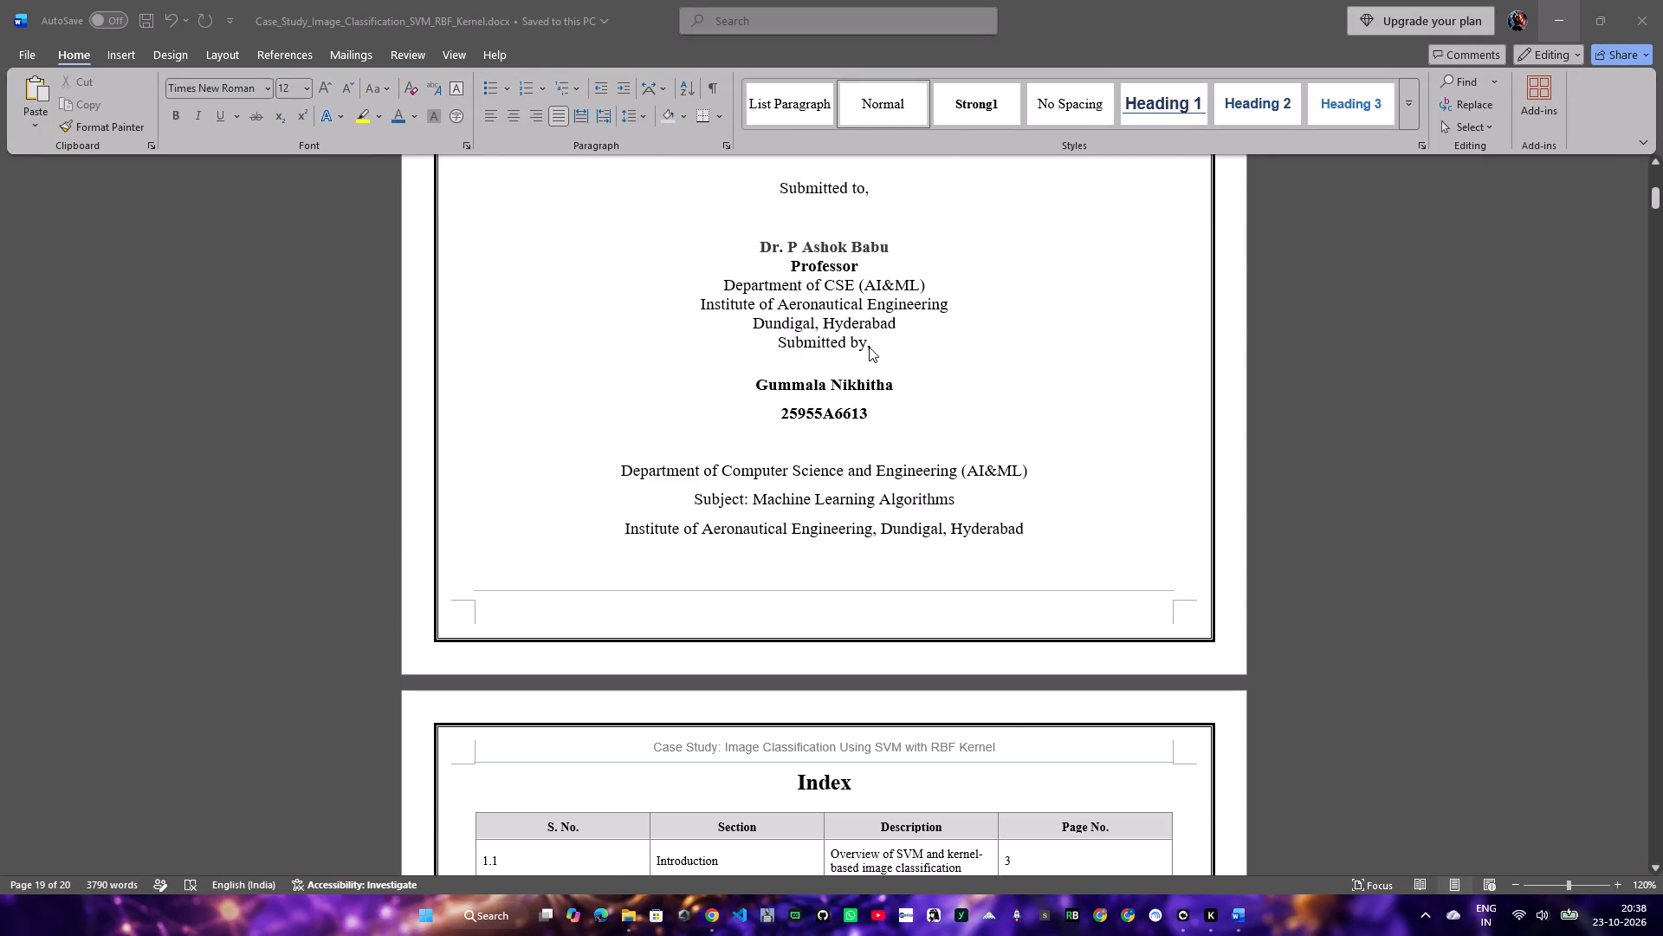
left_click(869, 337)
left_click_drag(867, 338, 760, 259)
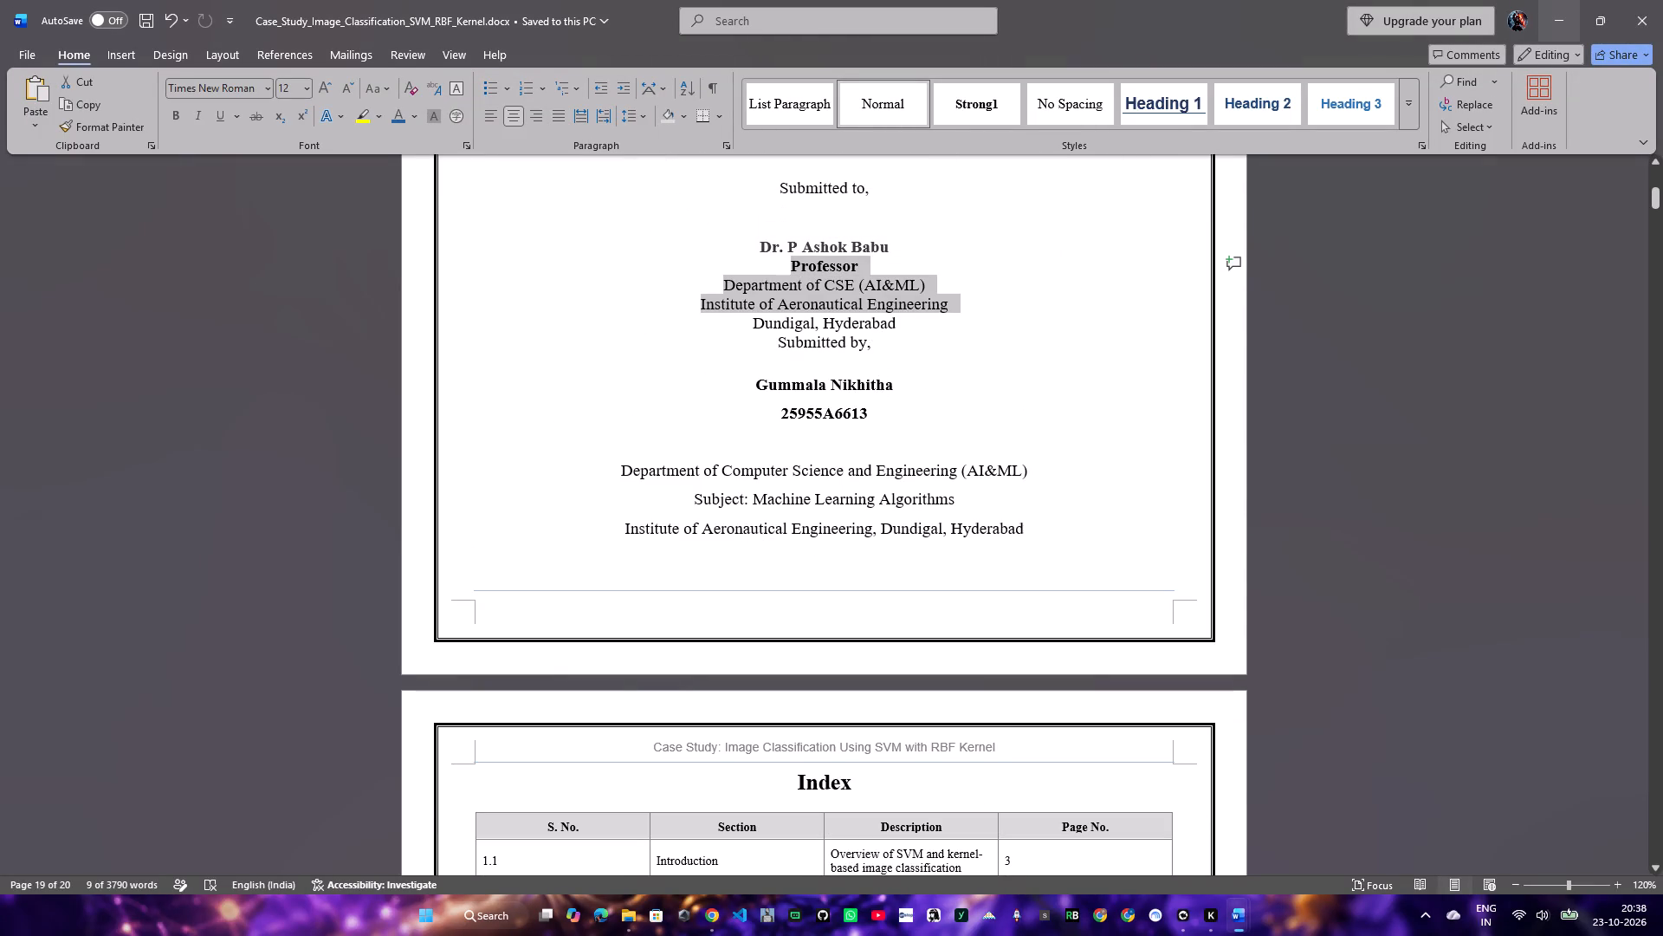
left_click(895, 341)
left_click_drag(891, 341, 764, 241)
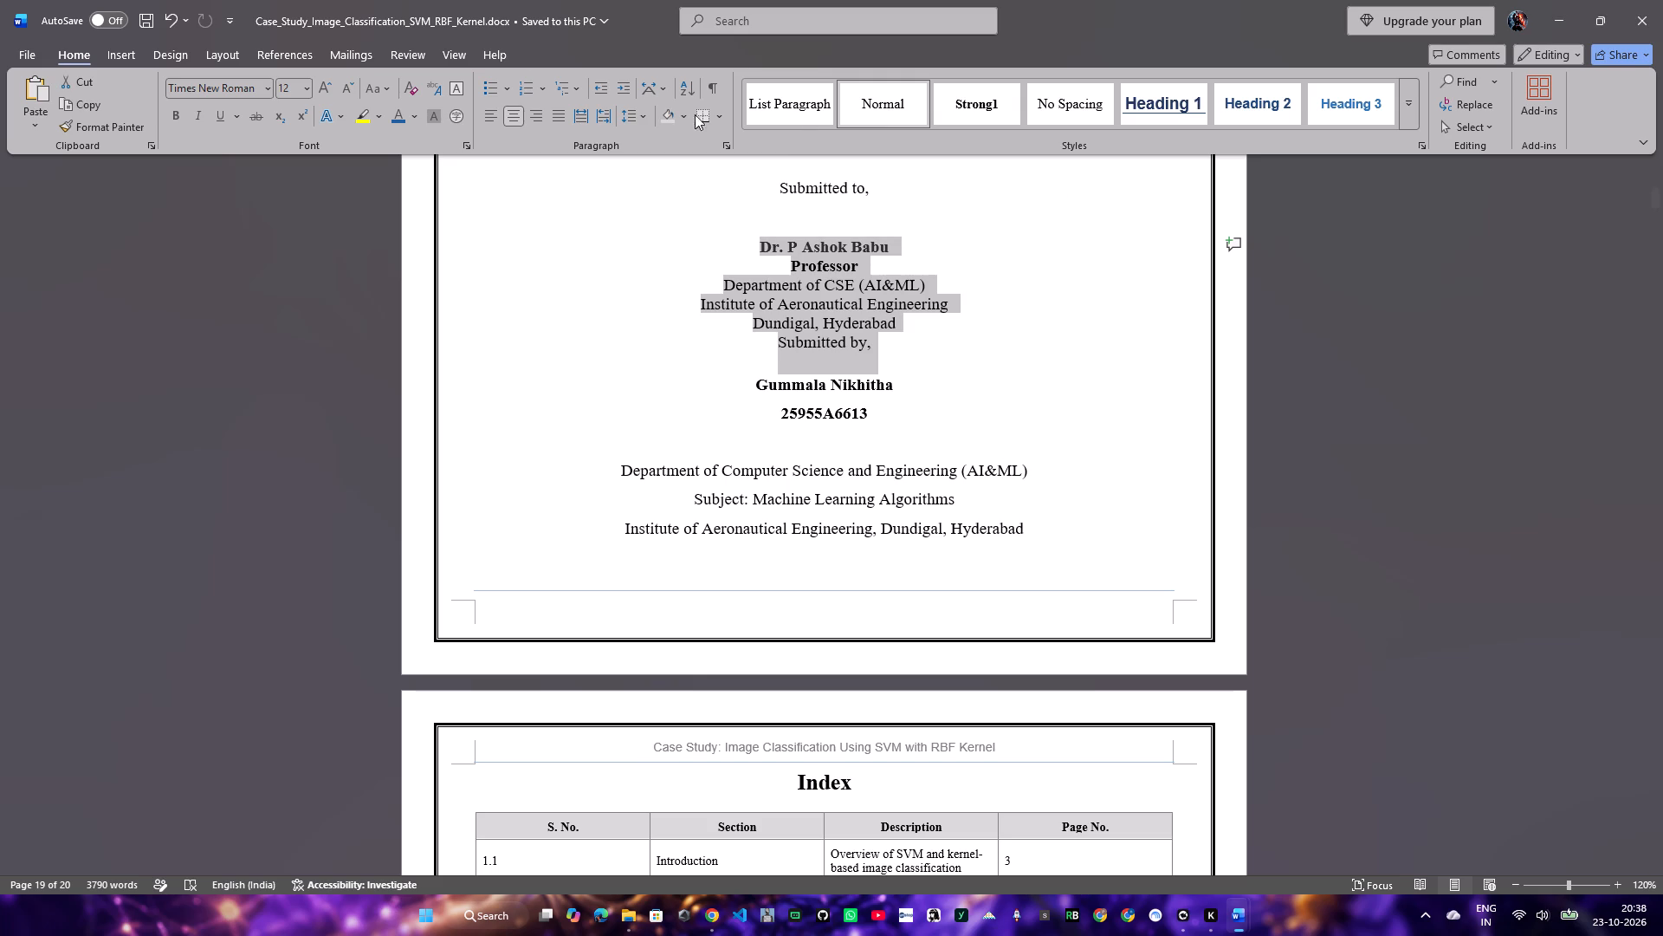
left_click(643, 112)
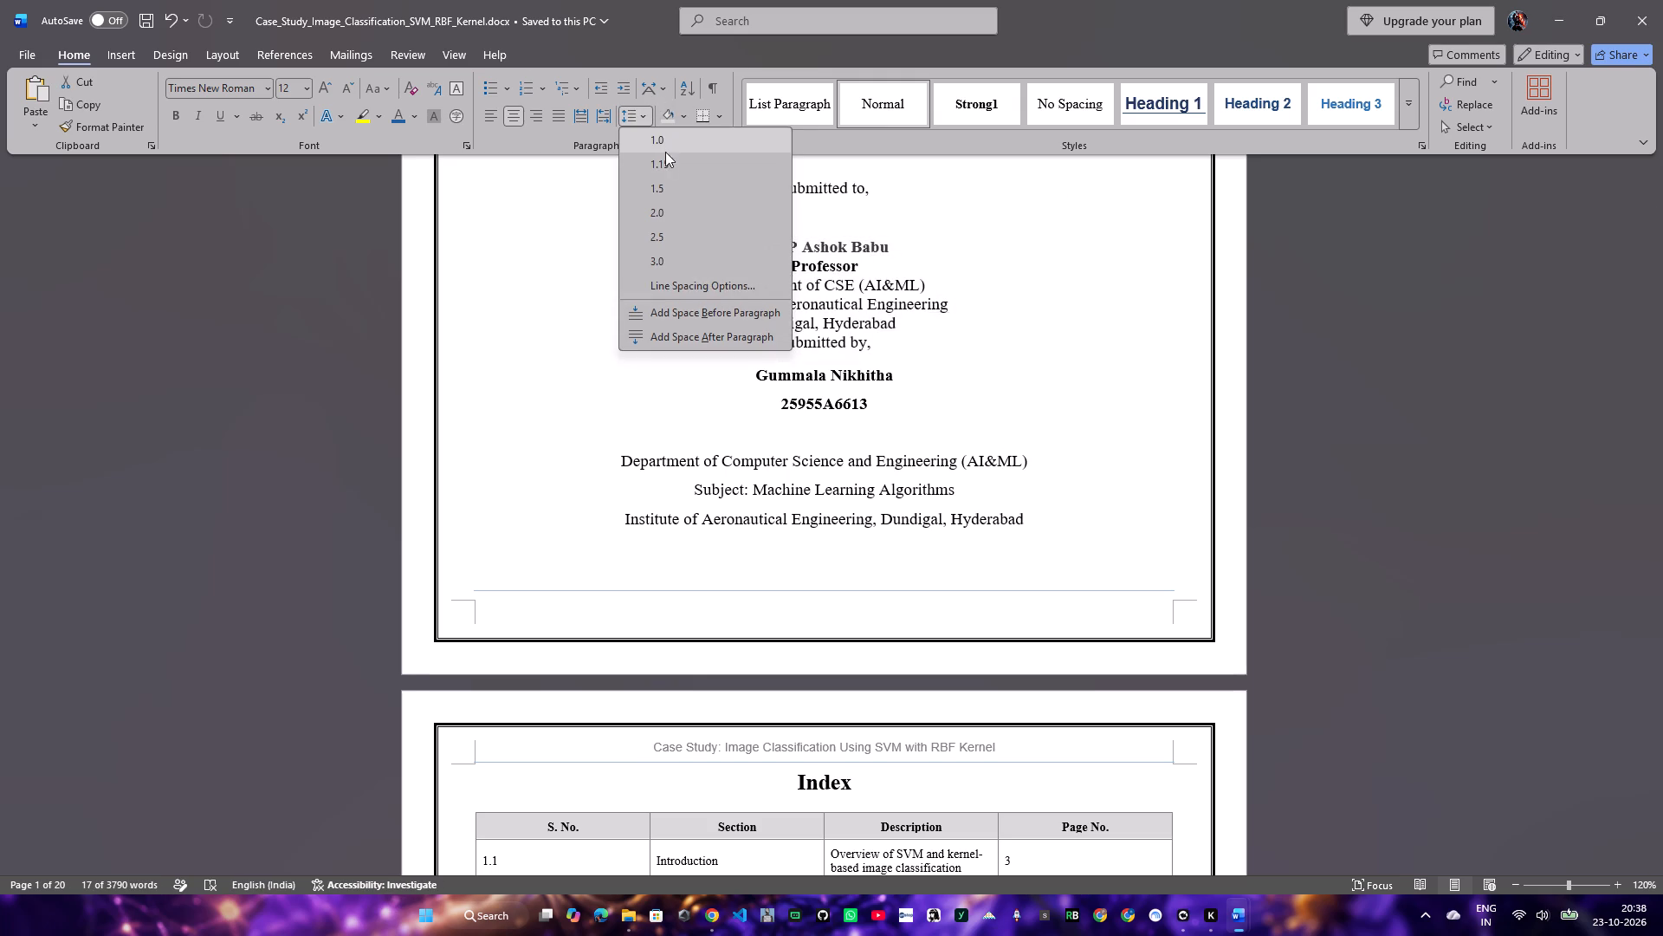
left_click(665, 165)
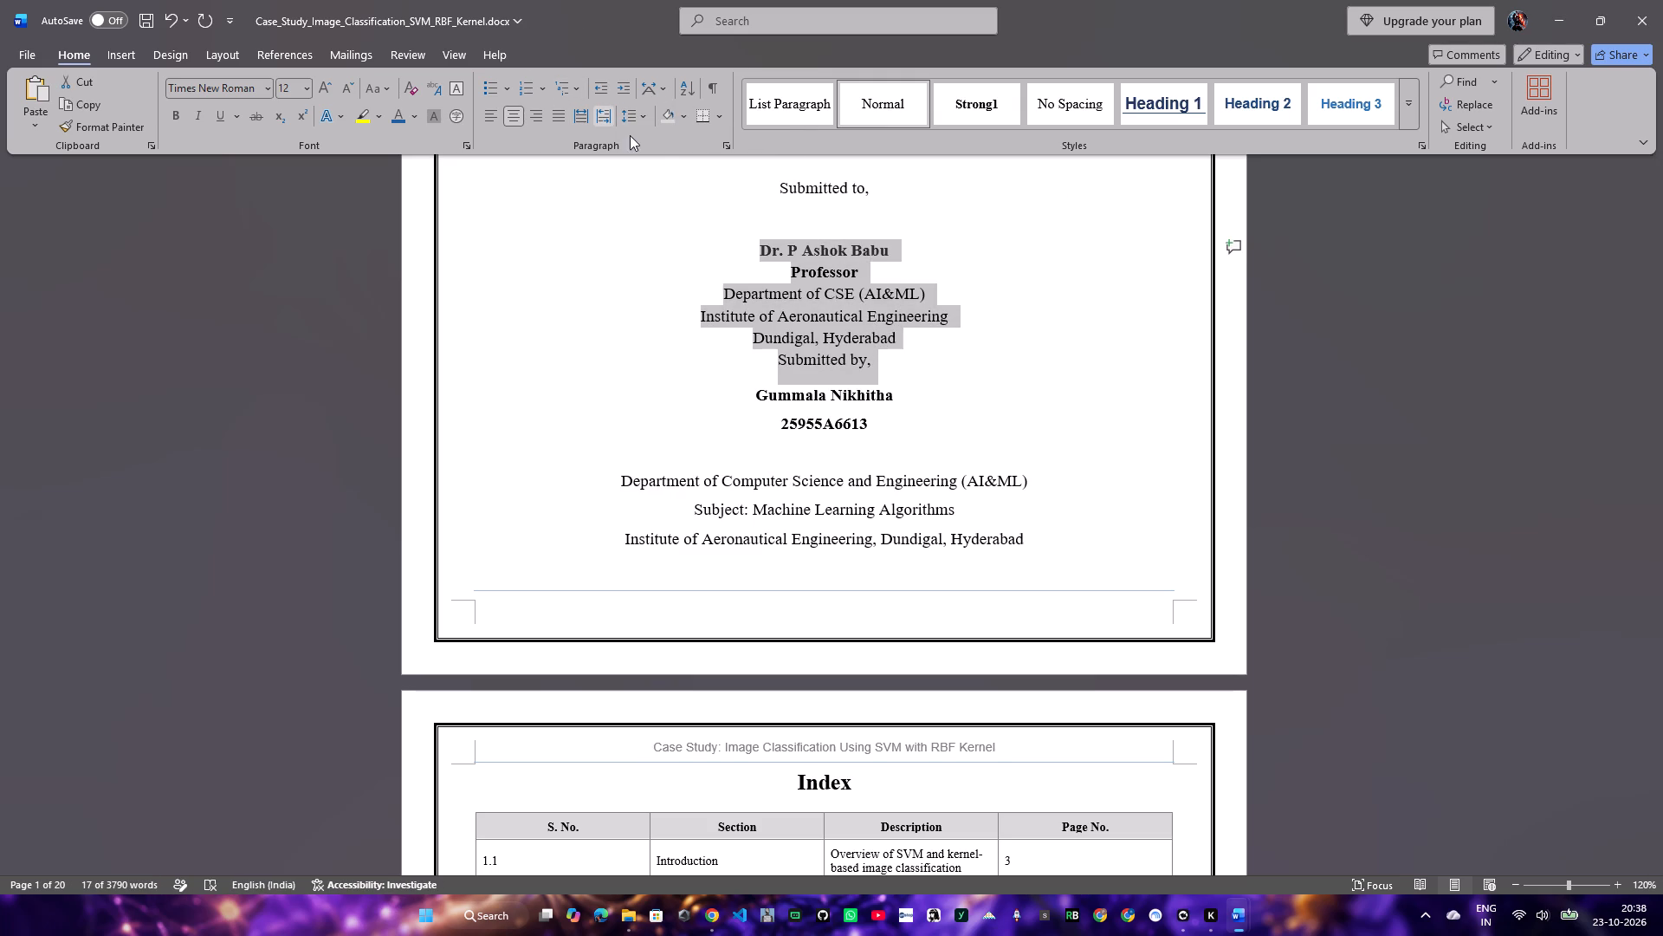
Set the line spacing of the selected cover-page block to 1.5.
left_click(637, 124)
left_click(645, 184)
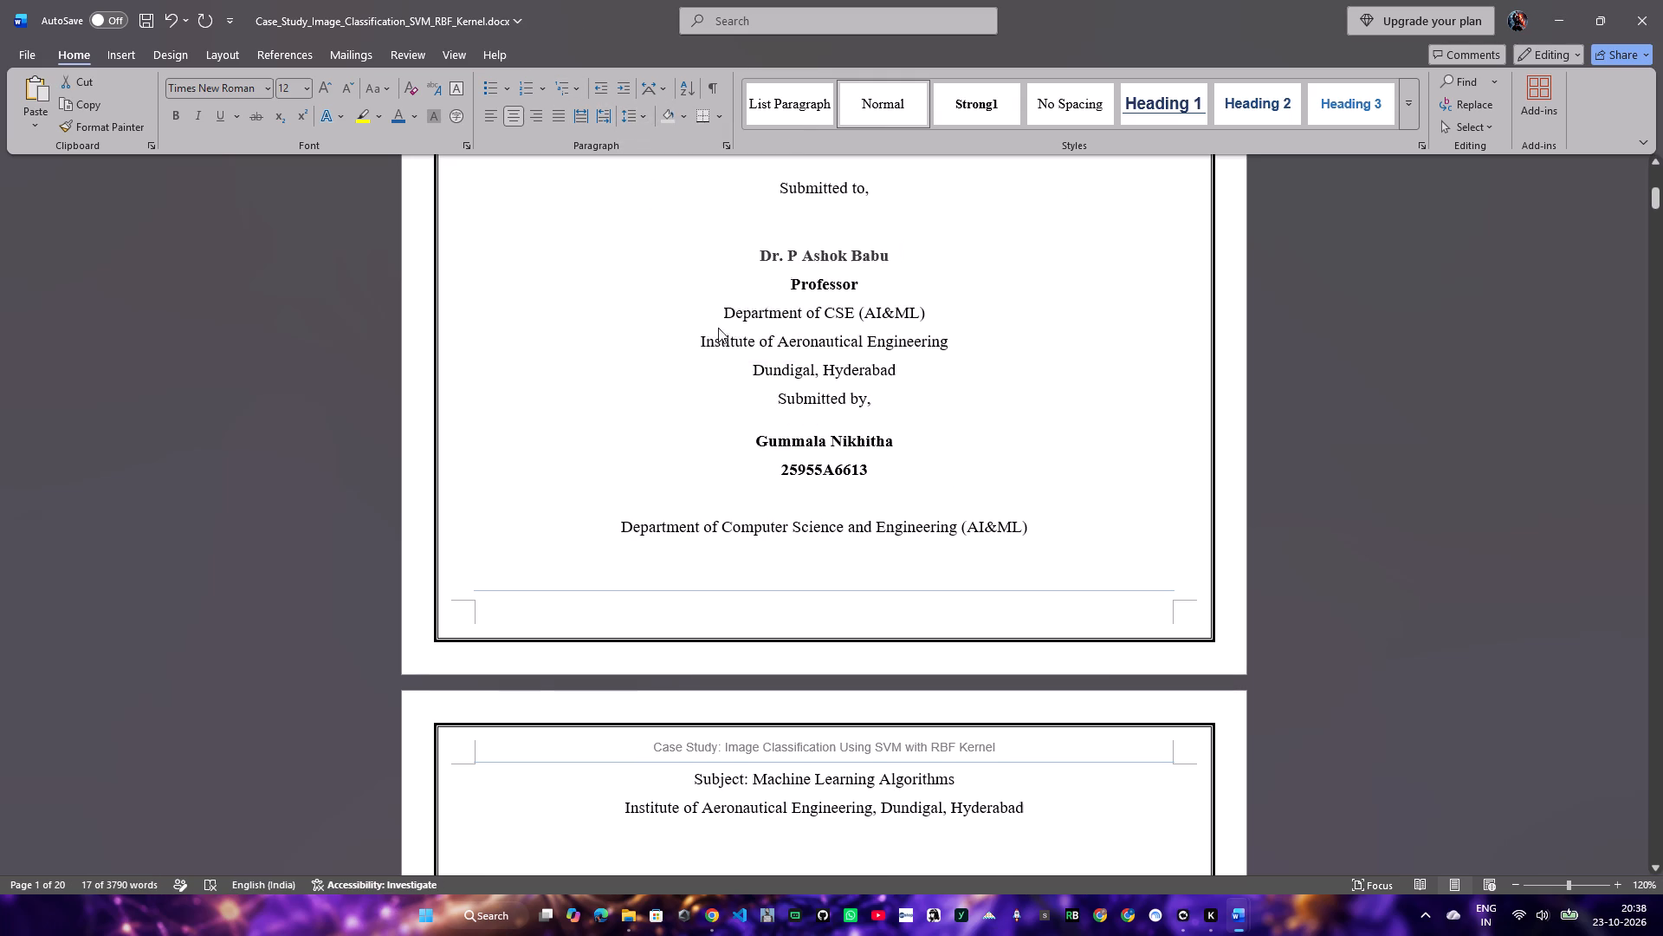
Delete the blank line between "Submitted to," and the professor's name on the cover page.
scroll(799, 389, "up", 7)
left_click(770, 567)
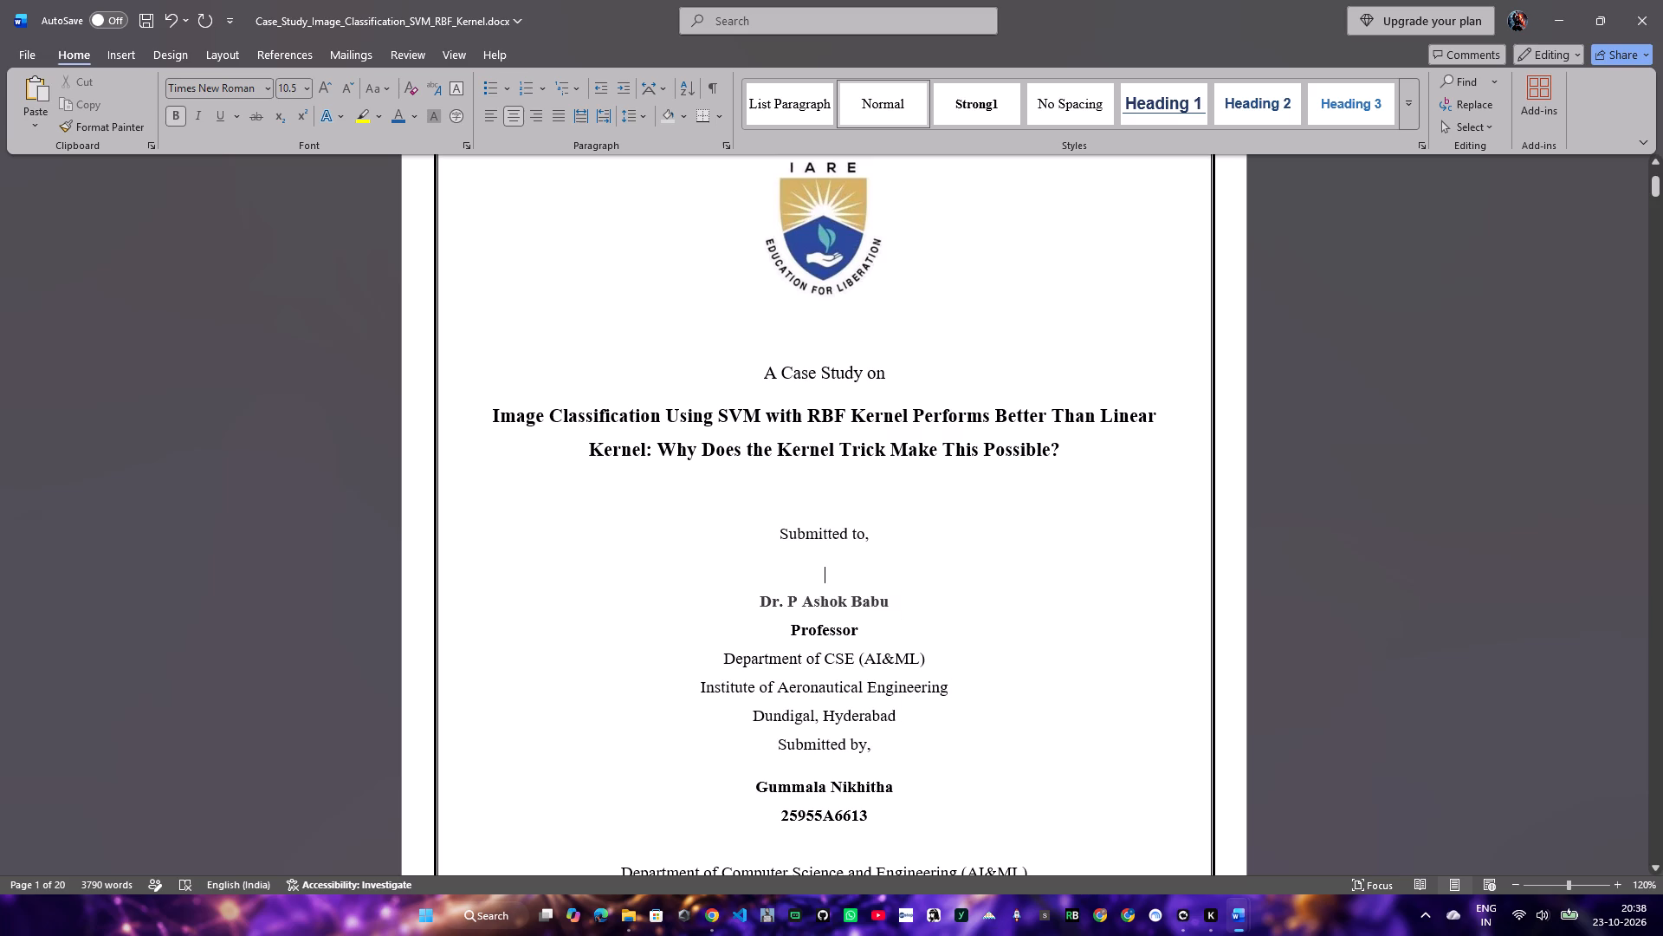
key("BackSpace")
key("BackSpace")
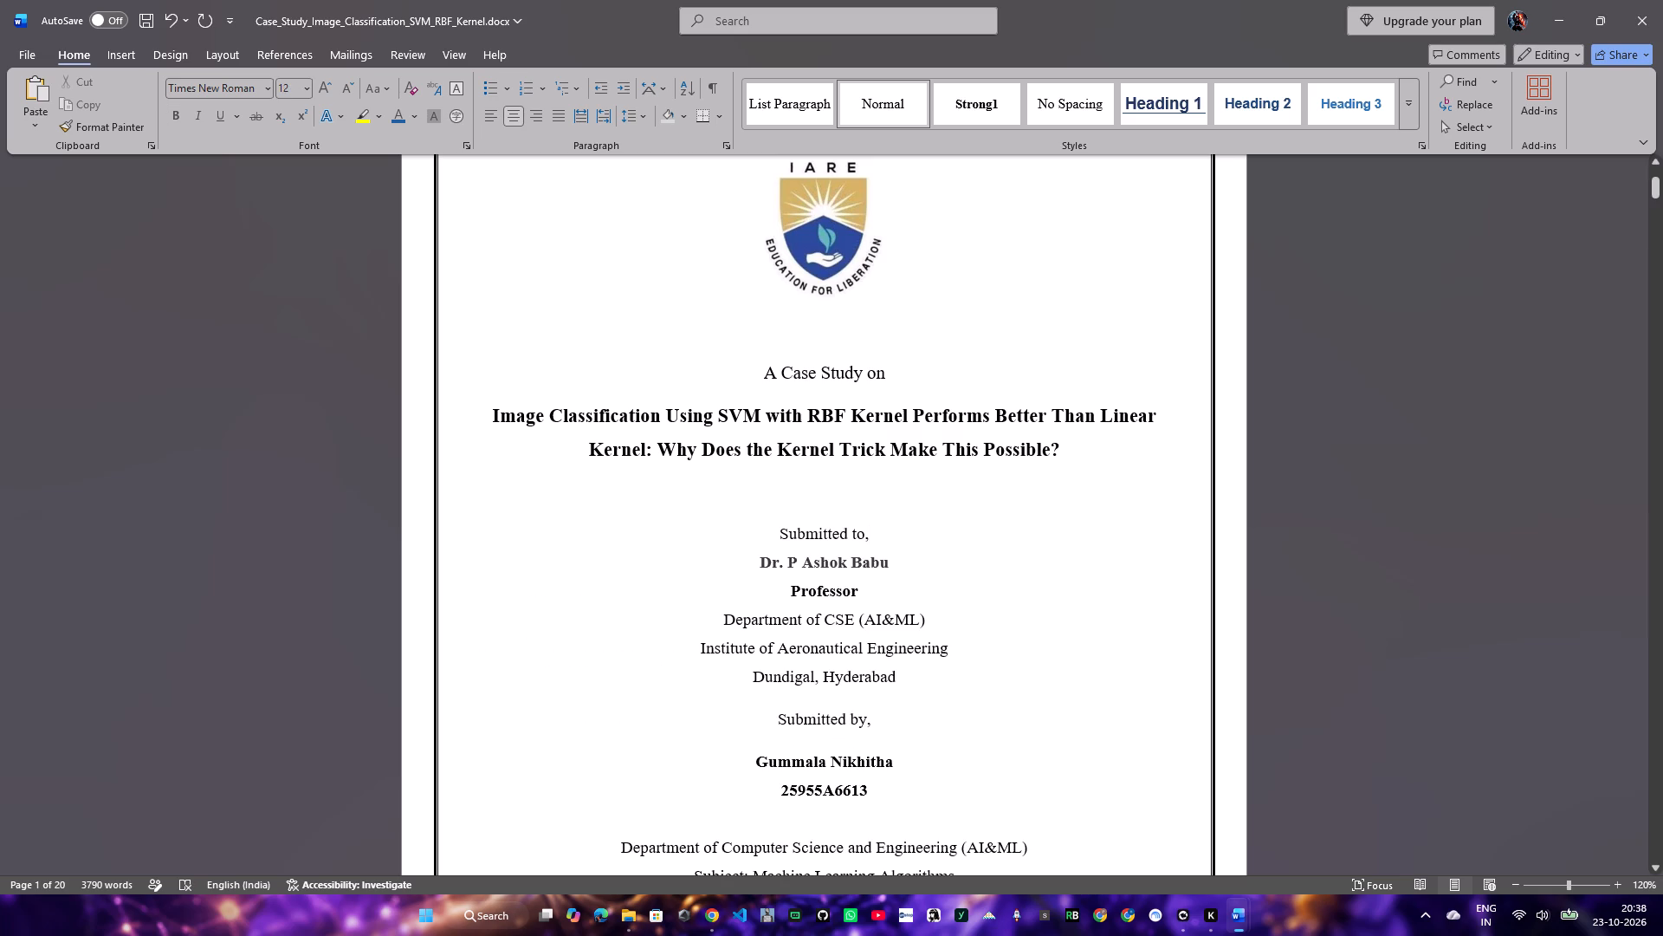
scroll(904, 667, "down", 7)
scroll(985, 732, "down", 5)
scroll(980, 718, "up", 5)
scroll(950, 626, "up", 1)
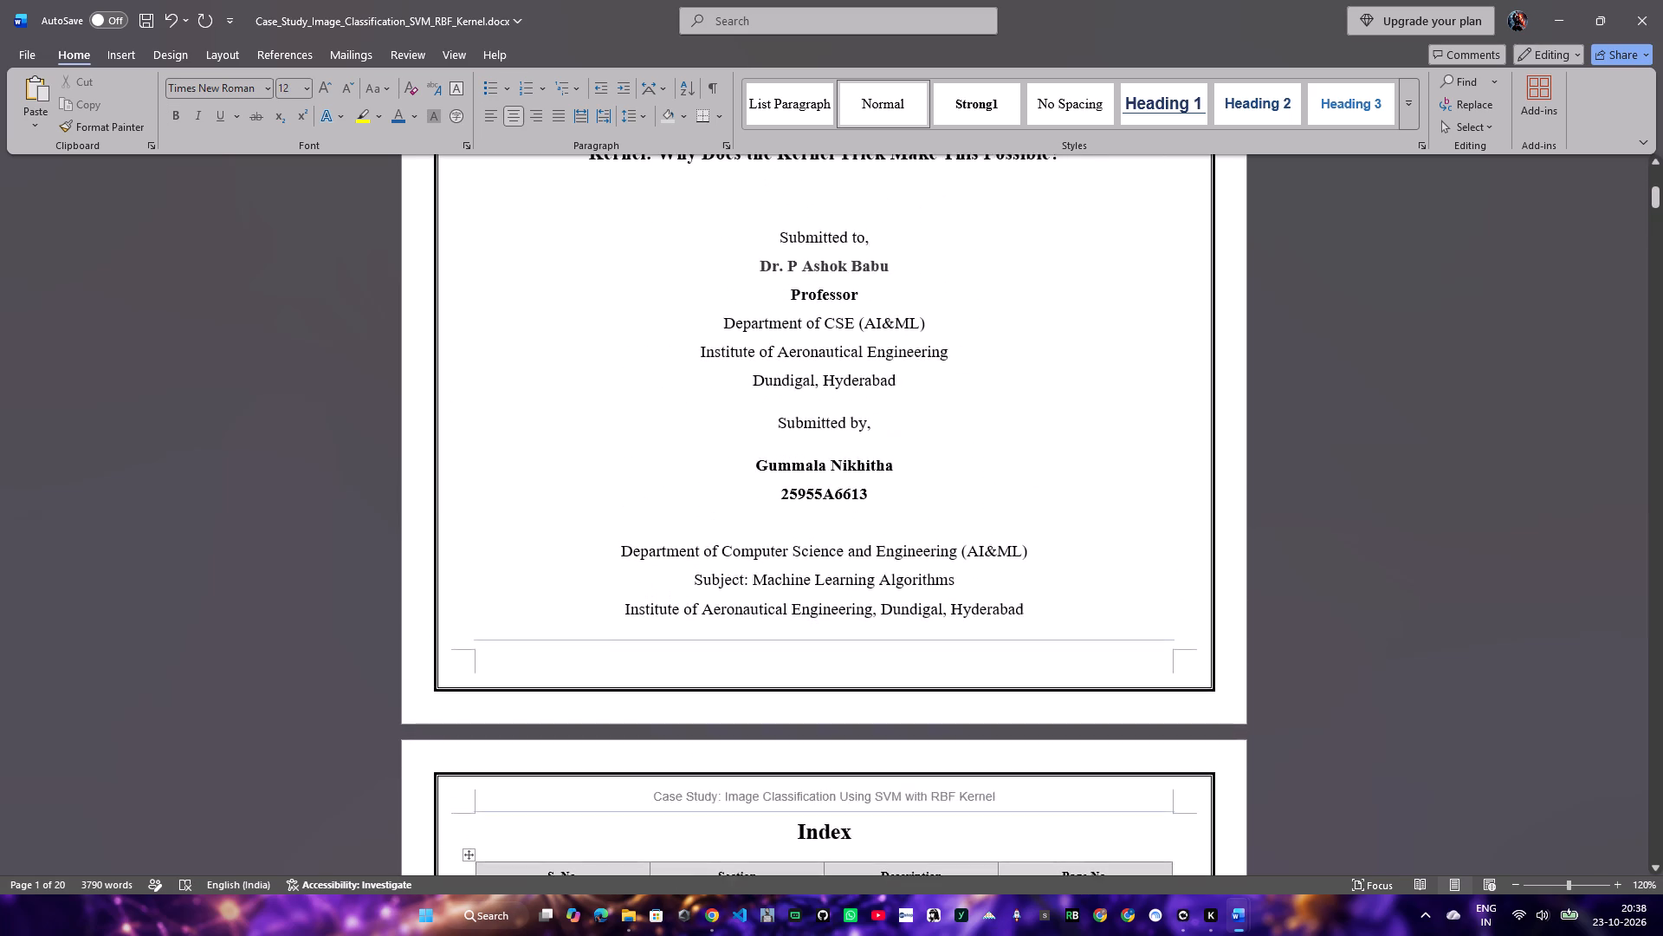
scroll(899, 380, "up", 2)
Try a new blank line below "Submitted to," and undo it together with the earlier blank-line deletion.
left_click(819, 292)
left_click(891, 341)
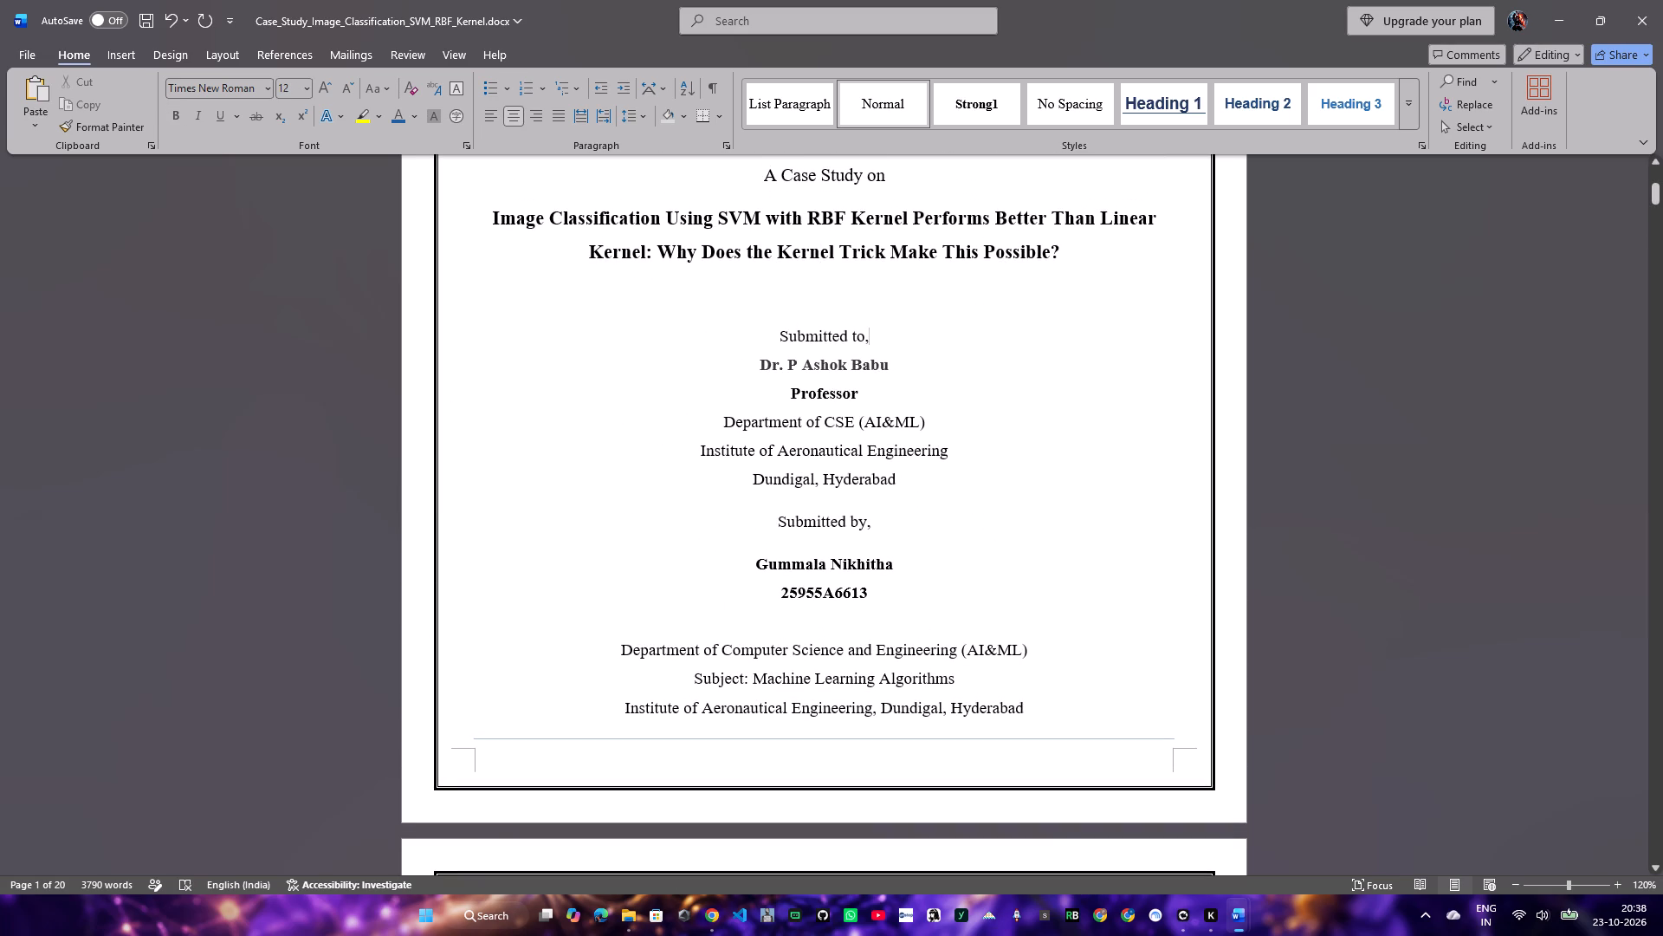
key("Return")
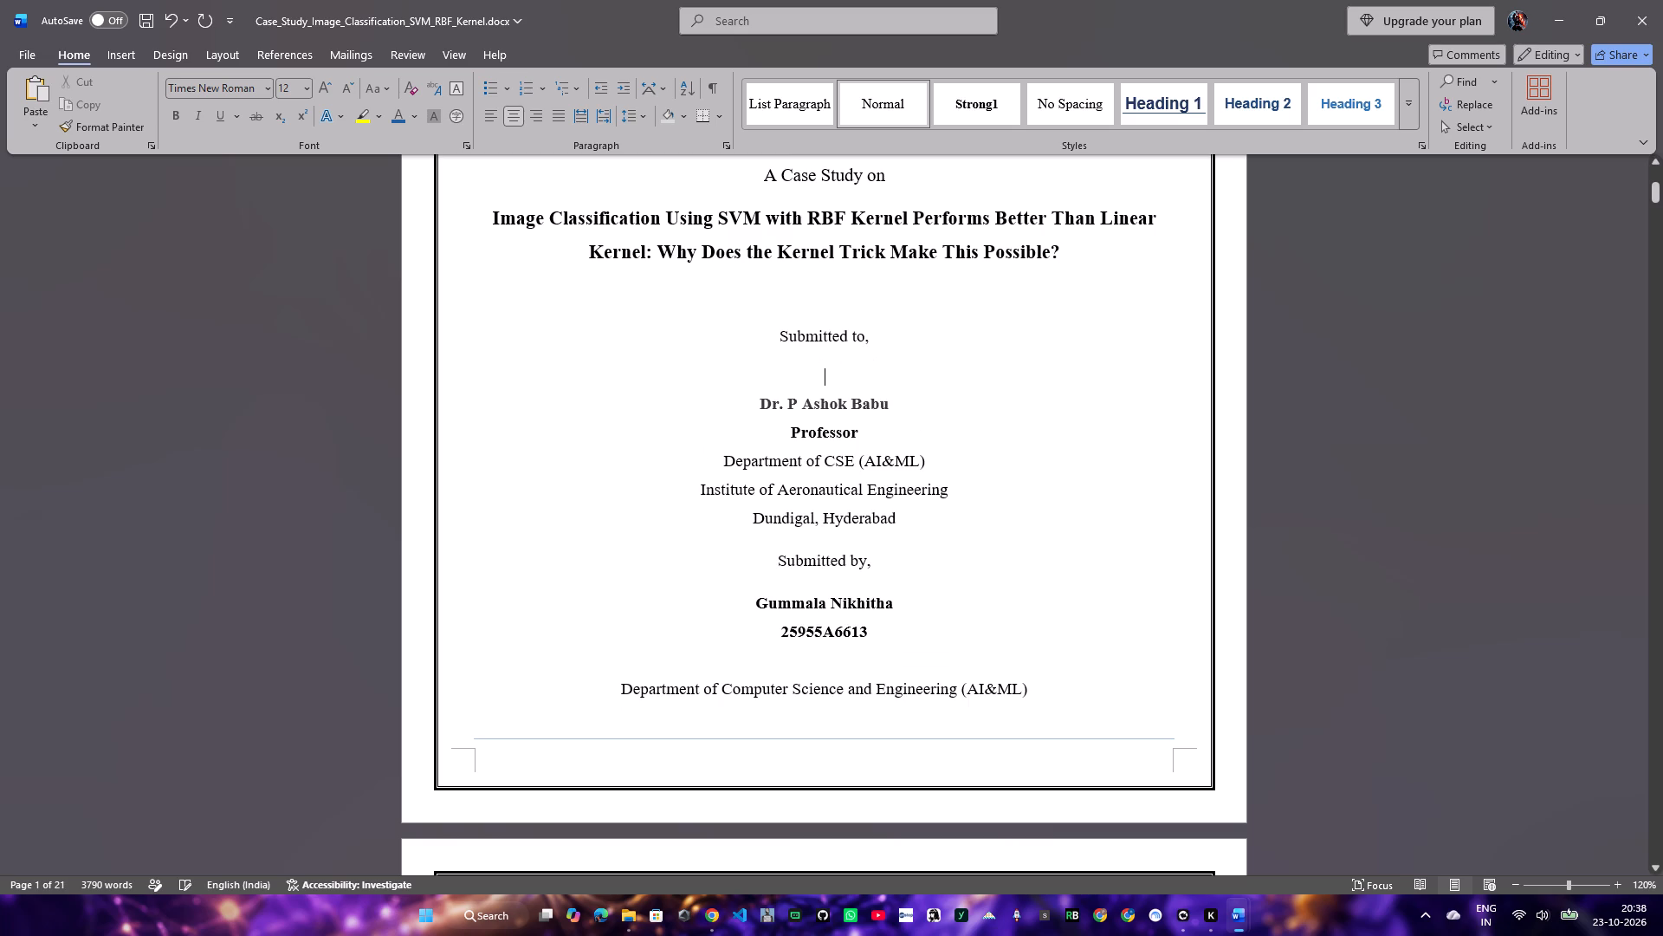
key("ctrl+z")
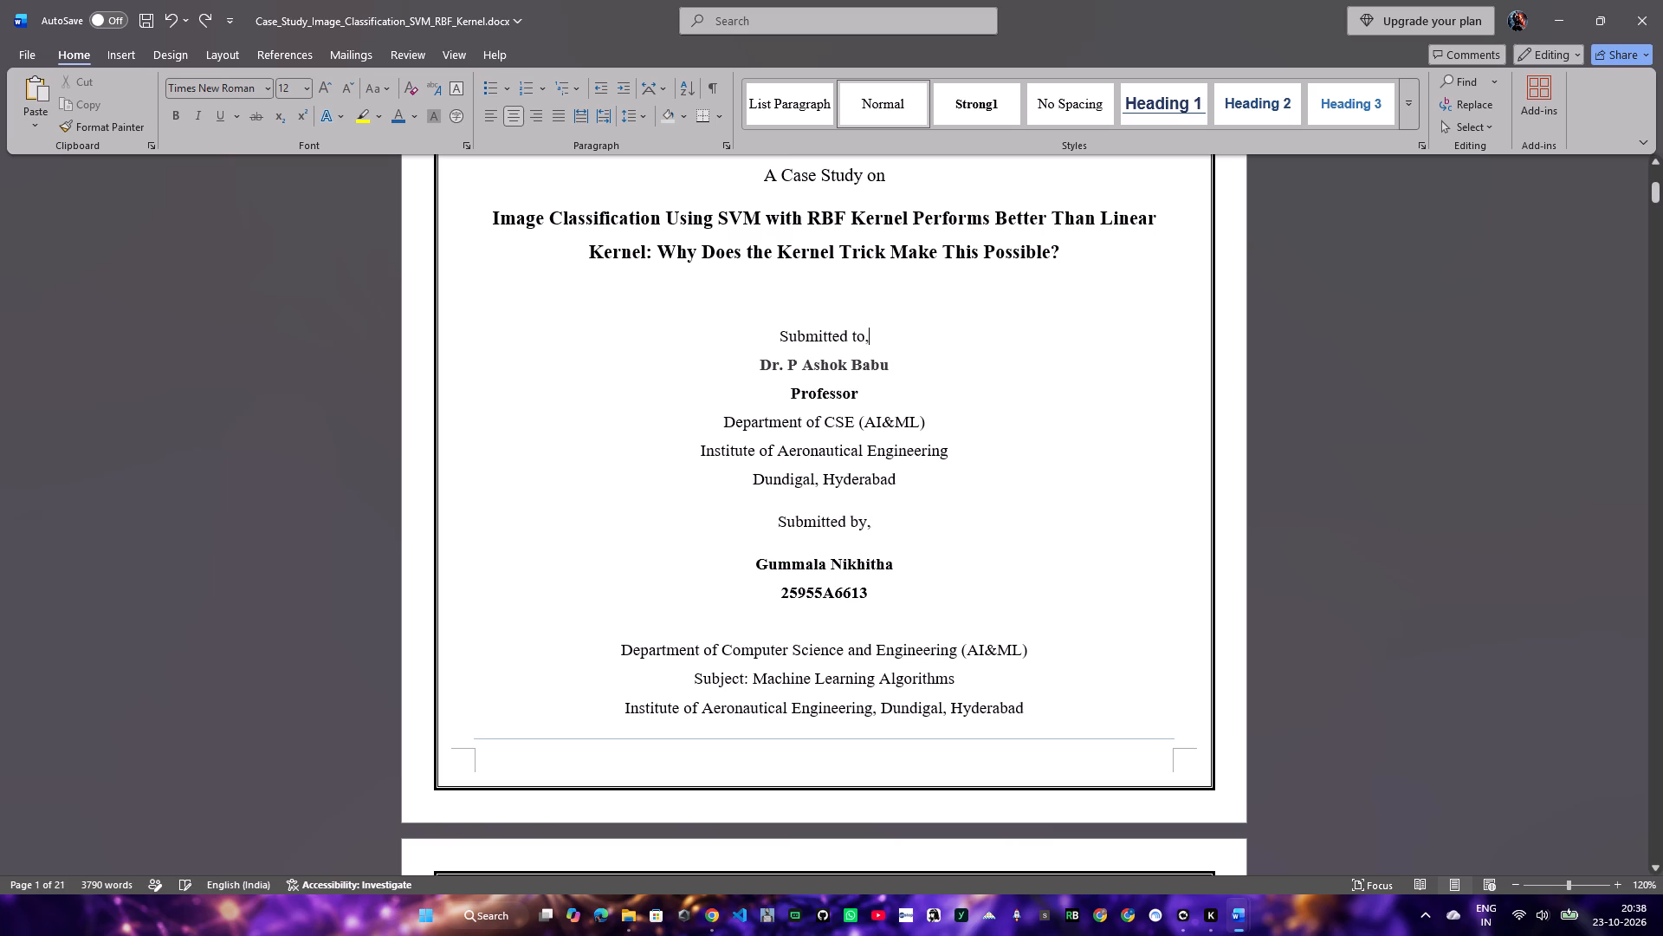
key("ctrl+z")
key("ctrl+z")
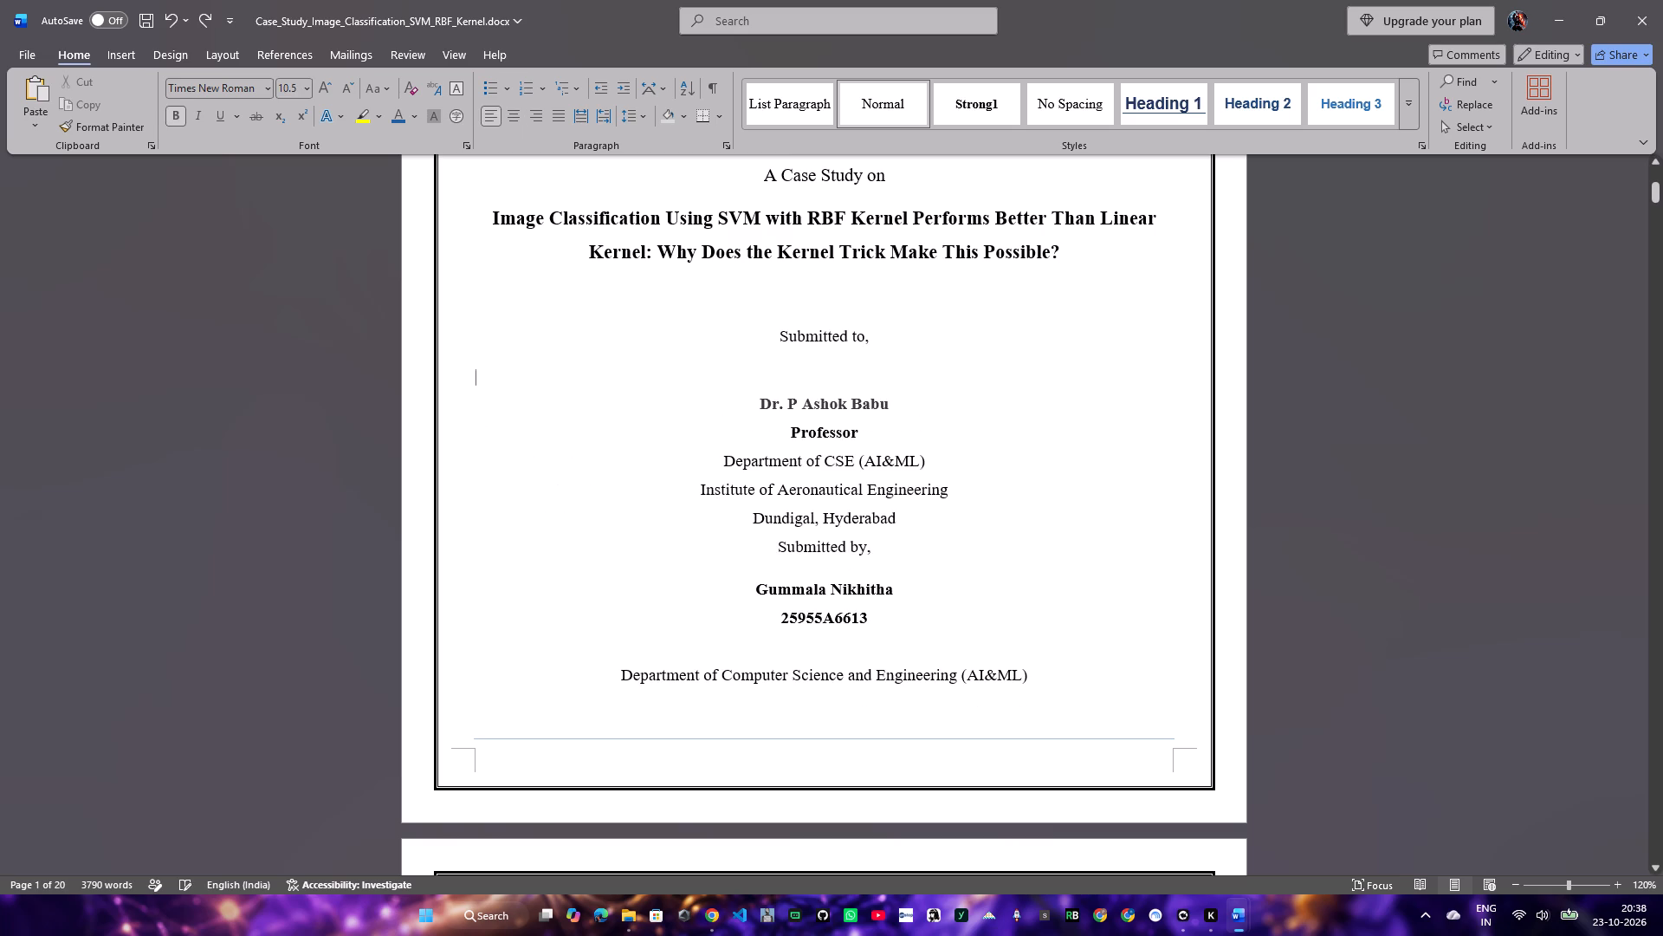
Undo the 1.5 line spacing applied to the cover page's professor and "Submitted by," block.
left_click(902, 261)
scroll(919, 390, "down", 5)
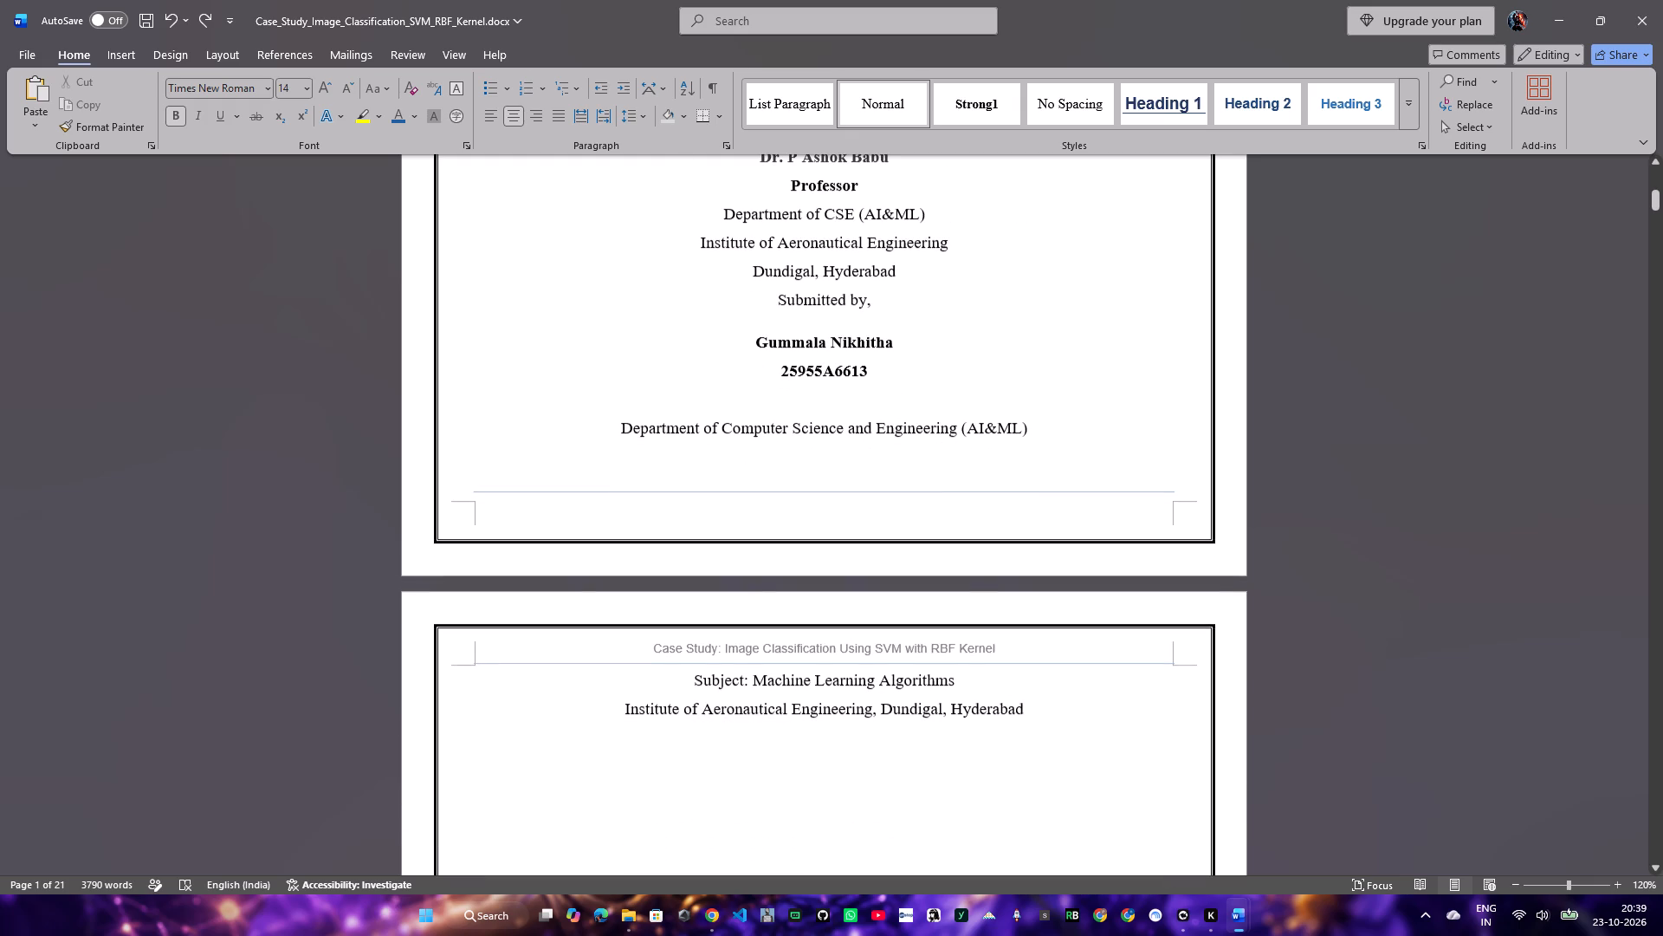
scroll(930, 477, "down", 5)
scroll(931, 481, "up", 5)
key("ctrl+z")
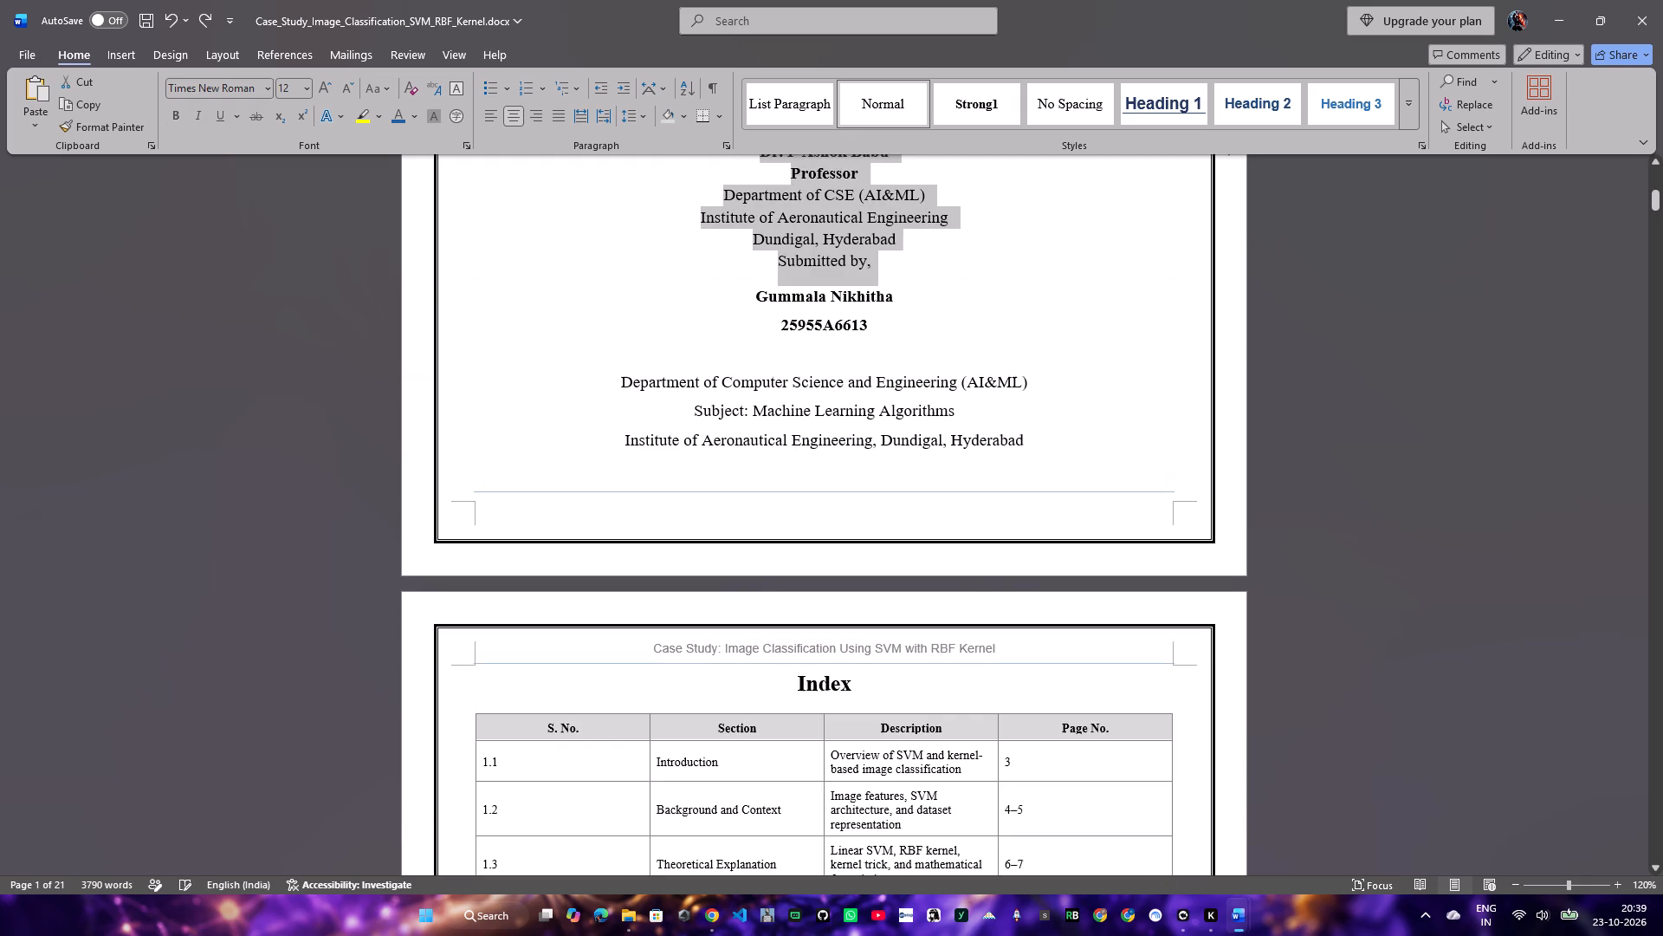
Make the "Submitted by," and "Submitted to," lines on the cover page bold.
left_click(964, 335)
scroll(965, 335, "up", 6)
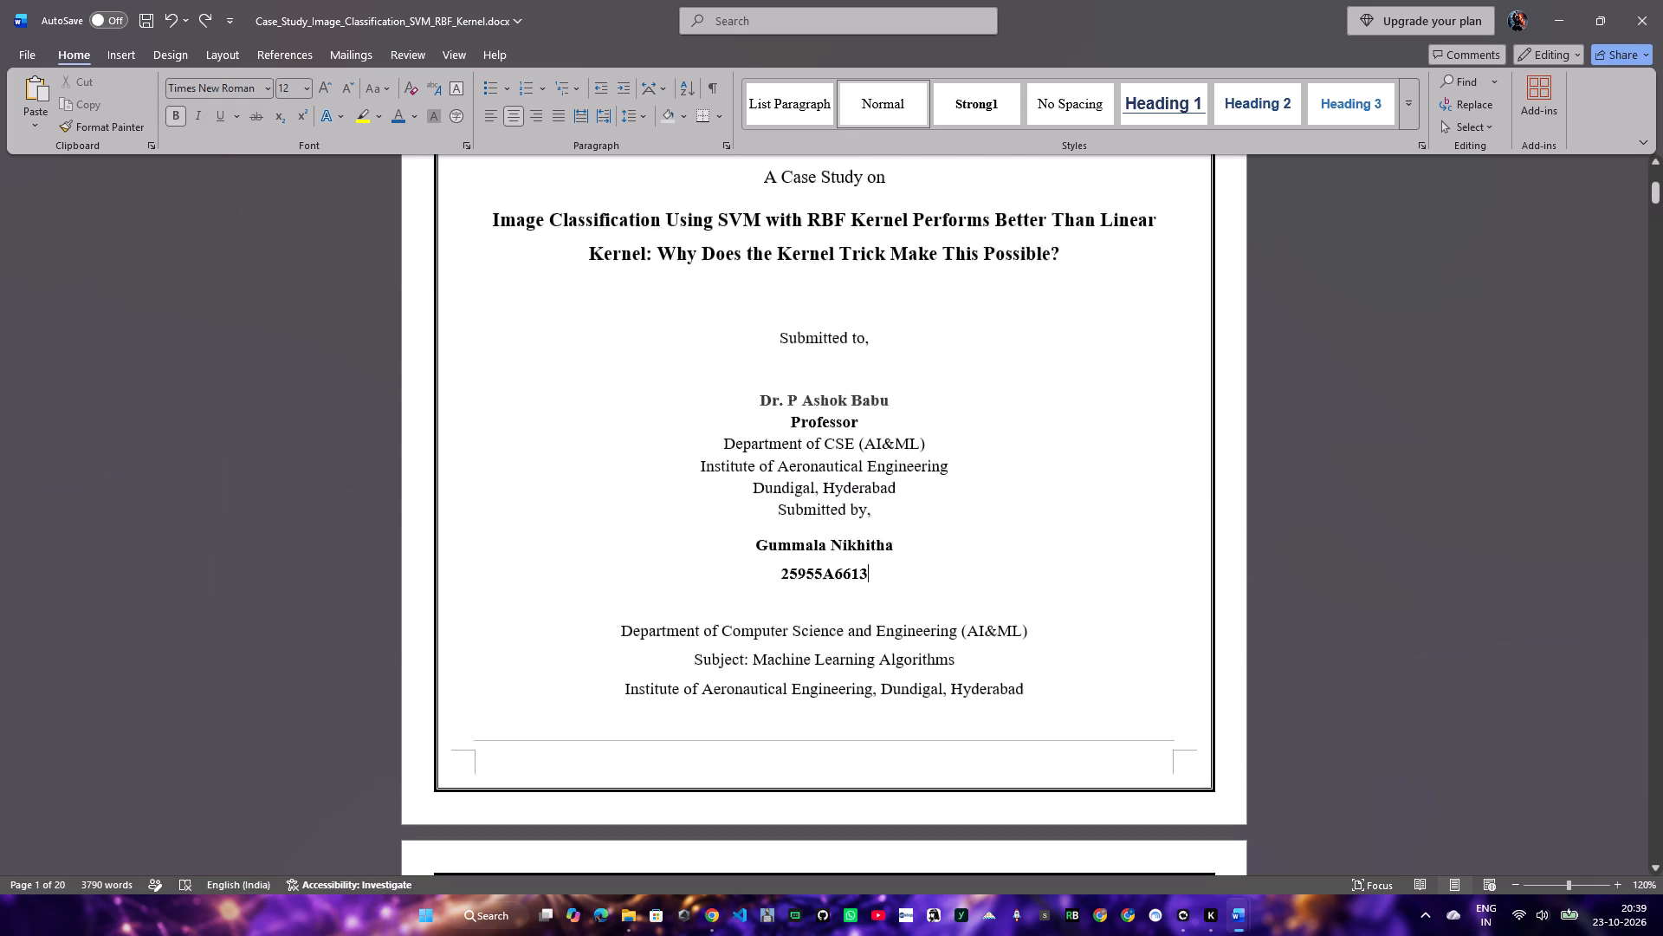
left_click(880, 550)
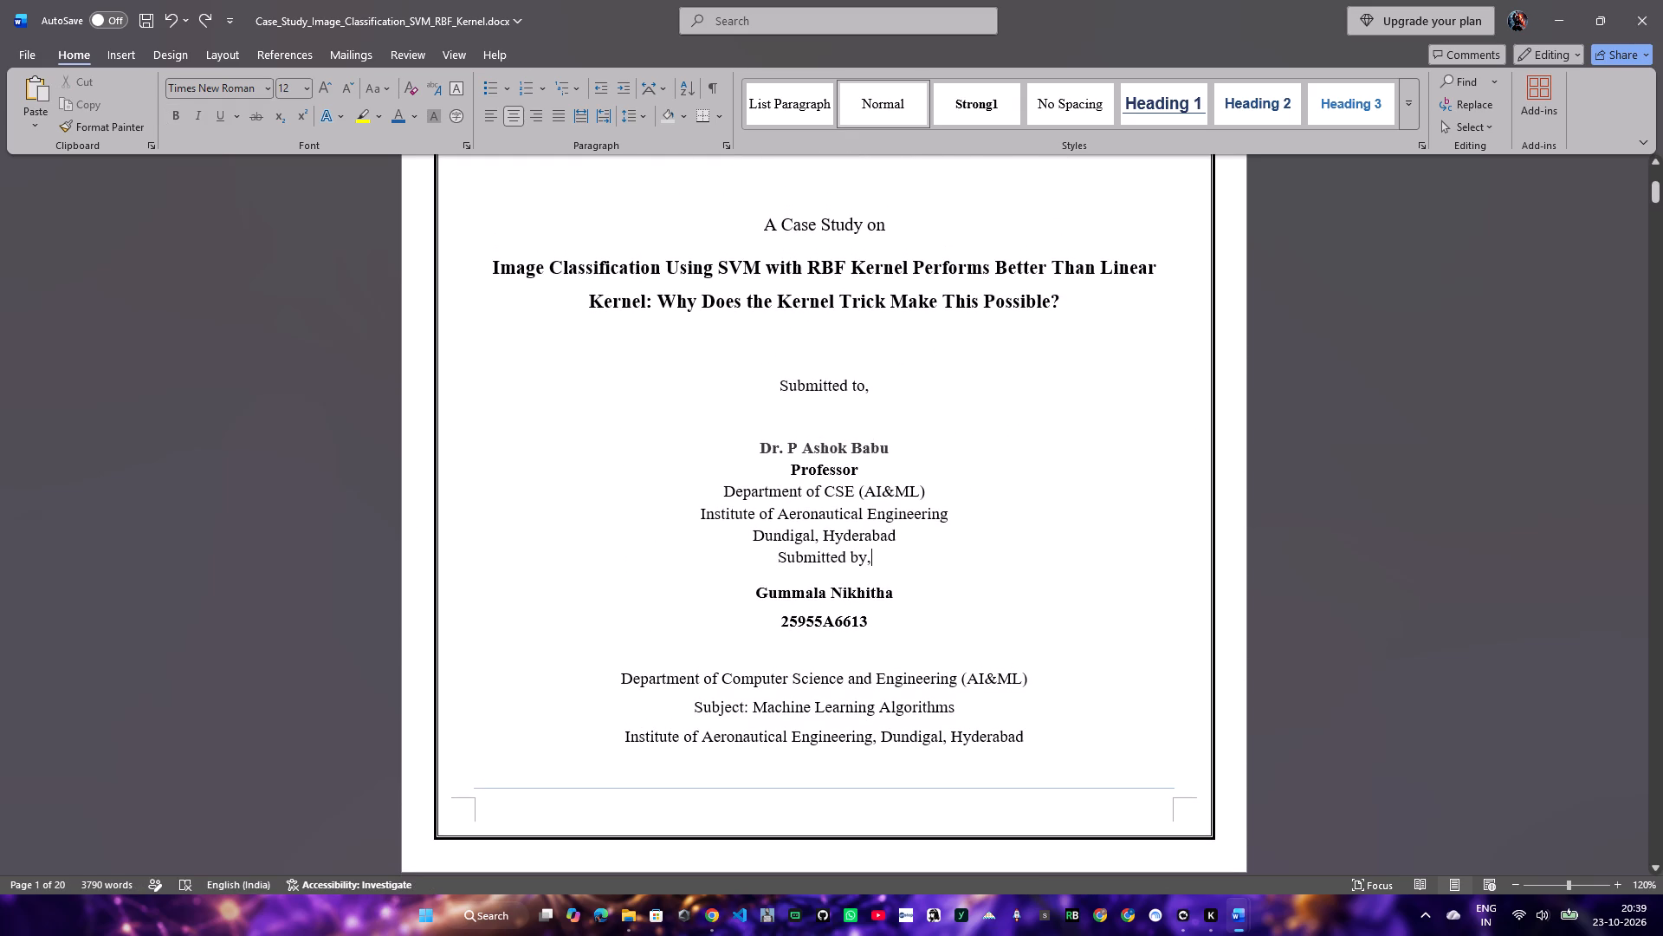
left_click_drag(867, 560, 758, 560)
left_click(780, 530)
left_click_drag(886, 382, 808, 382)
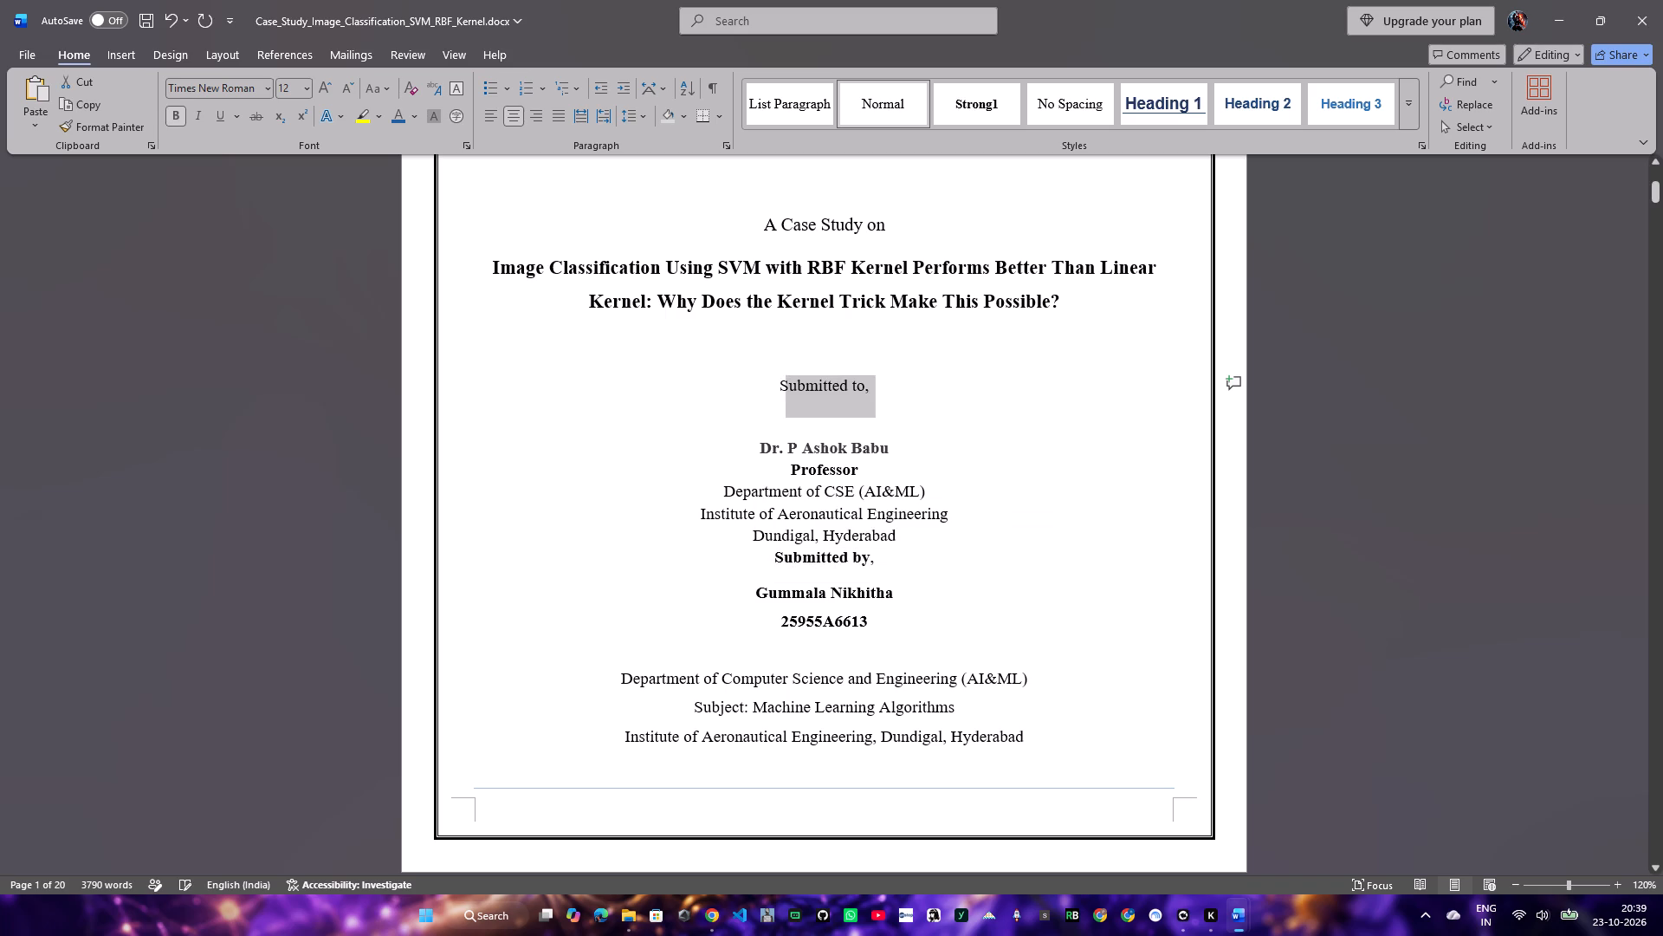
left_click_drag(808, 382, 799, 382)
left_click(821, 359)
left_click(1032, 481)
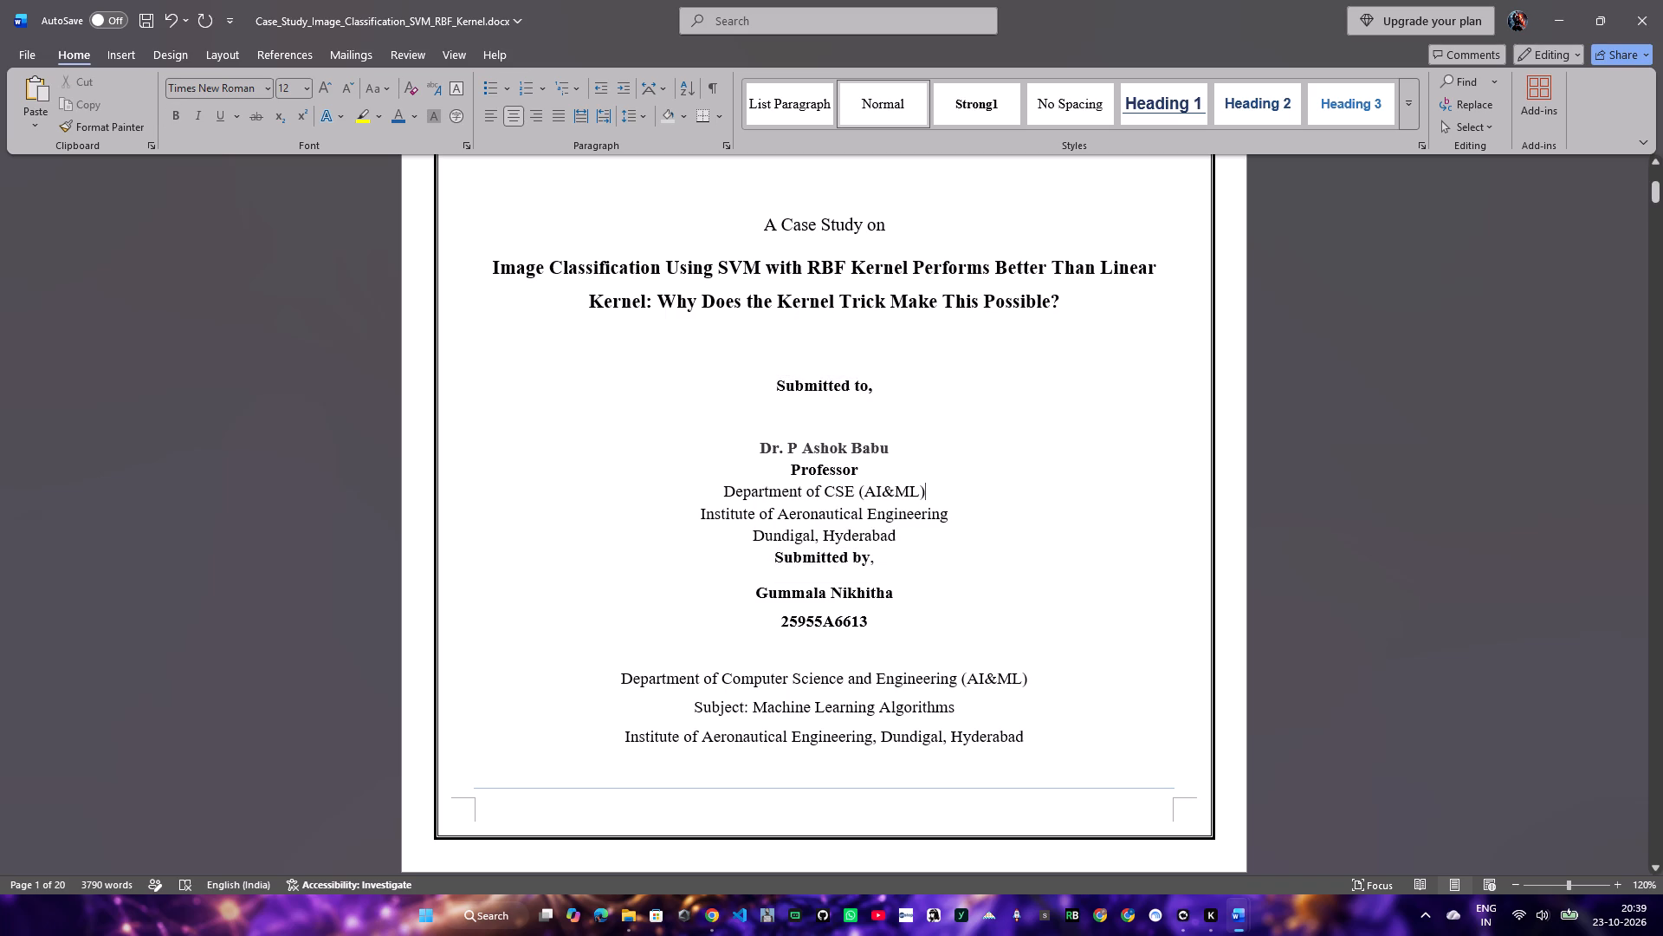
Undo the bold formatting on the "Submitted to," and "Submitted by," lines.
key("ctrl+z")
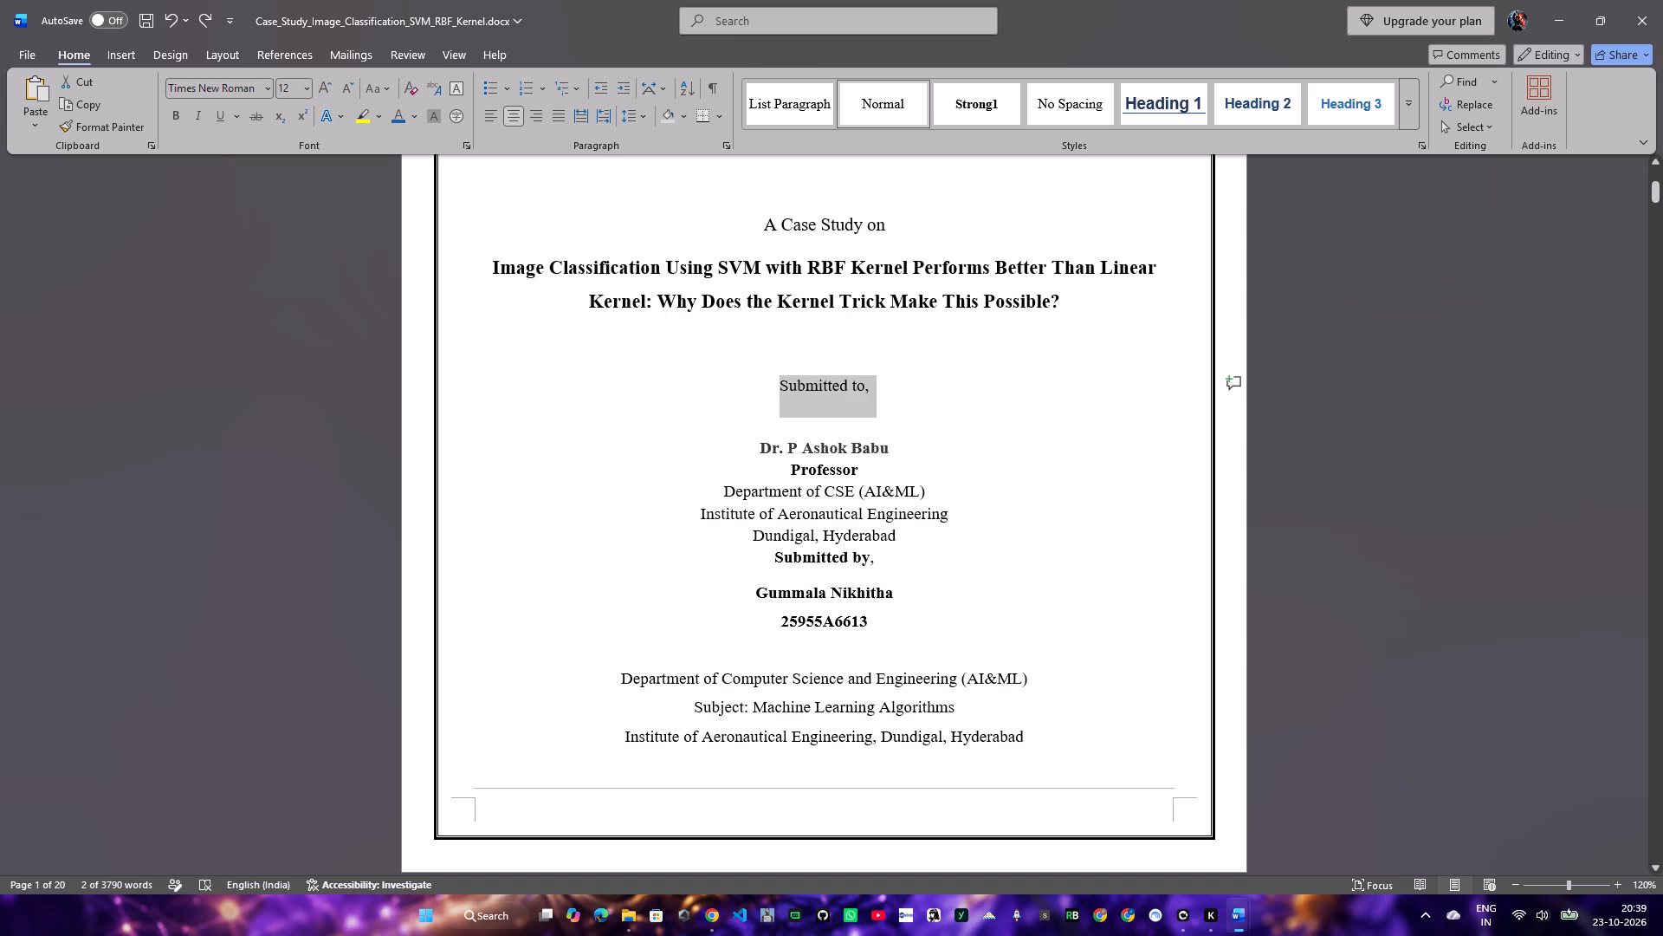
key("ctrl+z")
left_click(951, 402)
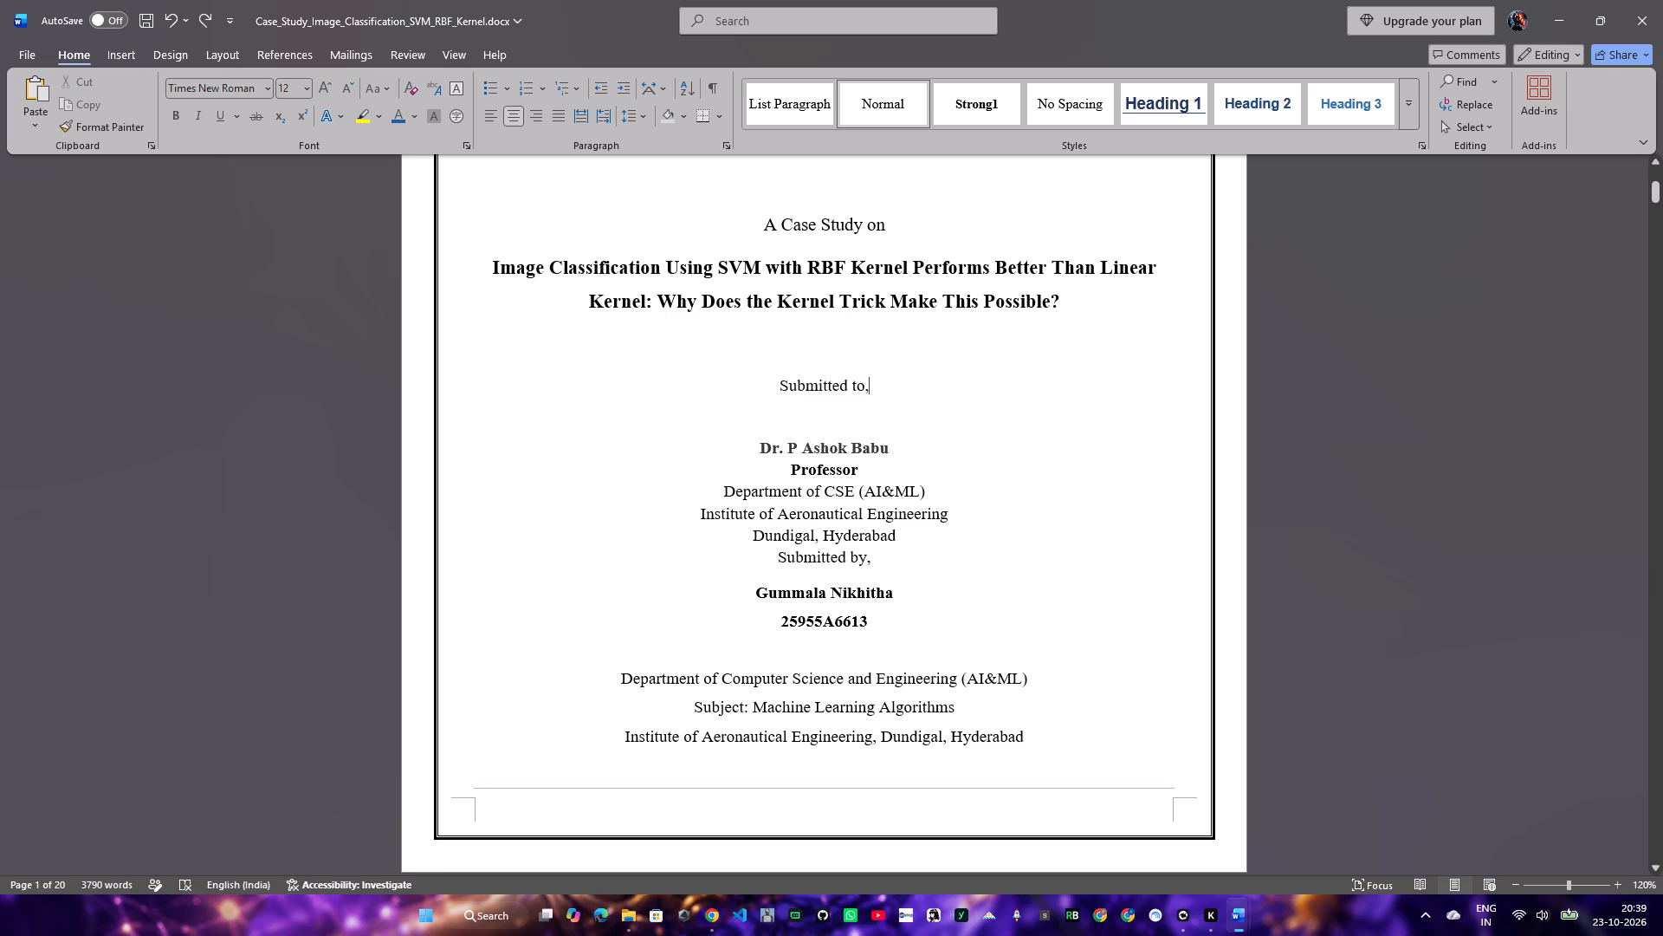
Save the image-classification report.
key("ctrl+s")
key("ctrl+s")
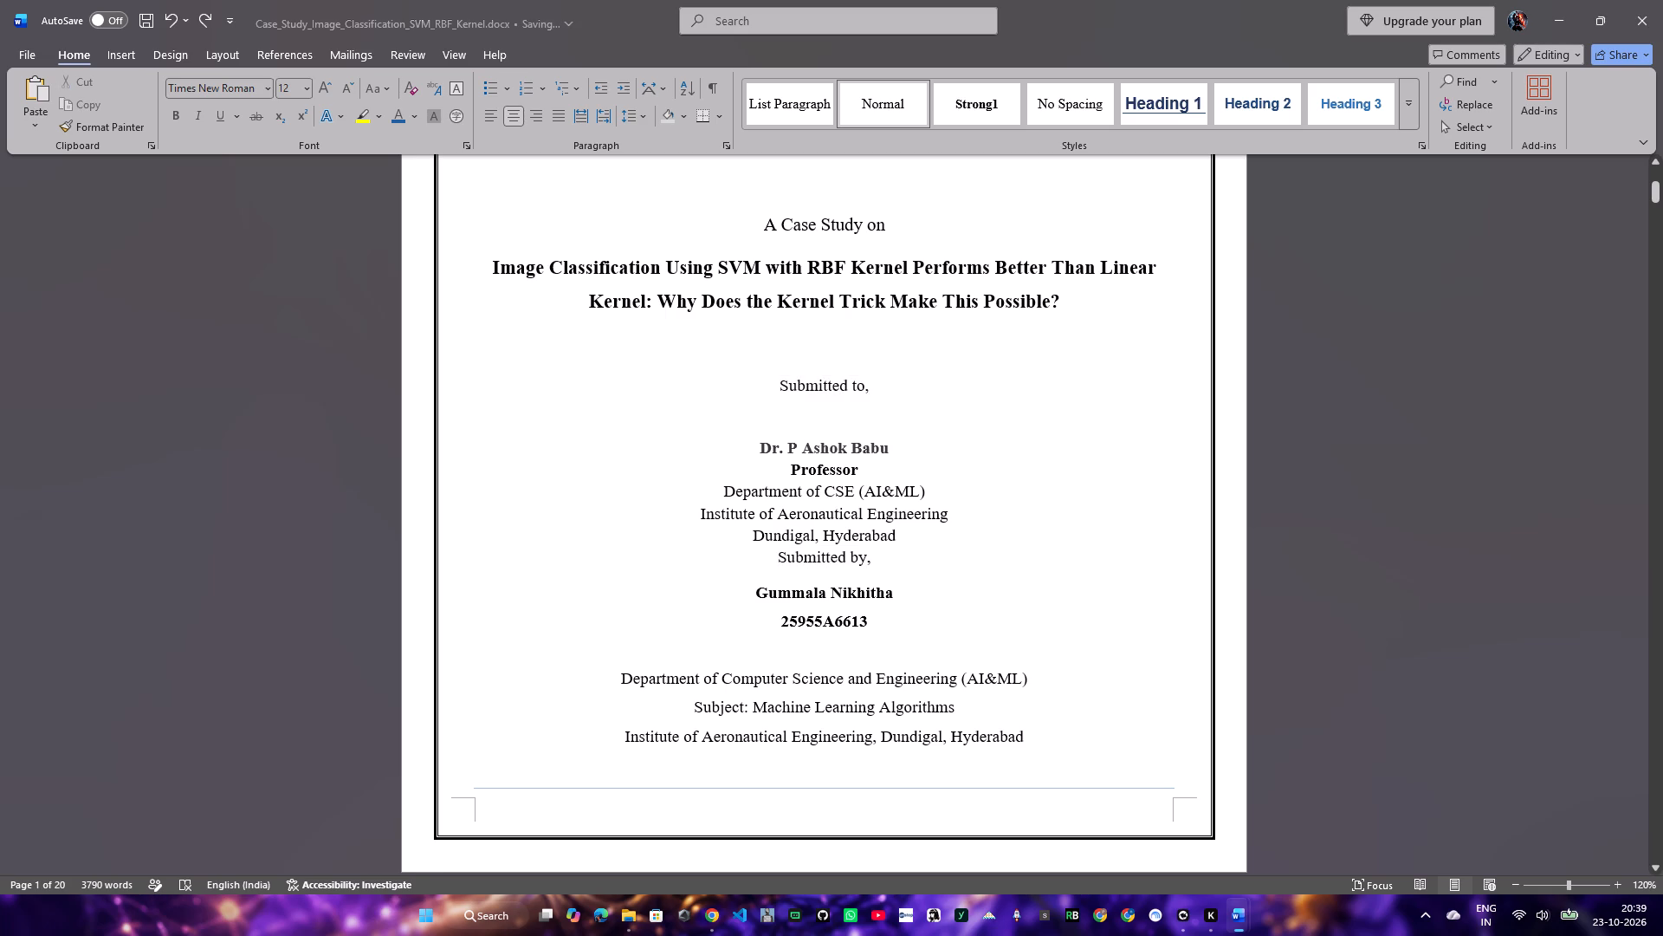
Make the "A Case Study on" line above the cover page title bold.
scroll(906, 297, "up", 3)
left_click_drag(912, 359, 706, 385)
left_click(779, 380)
left_click_drag(898, 377, 749, 380)
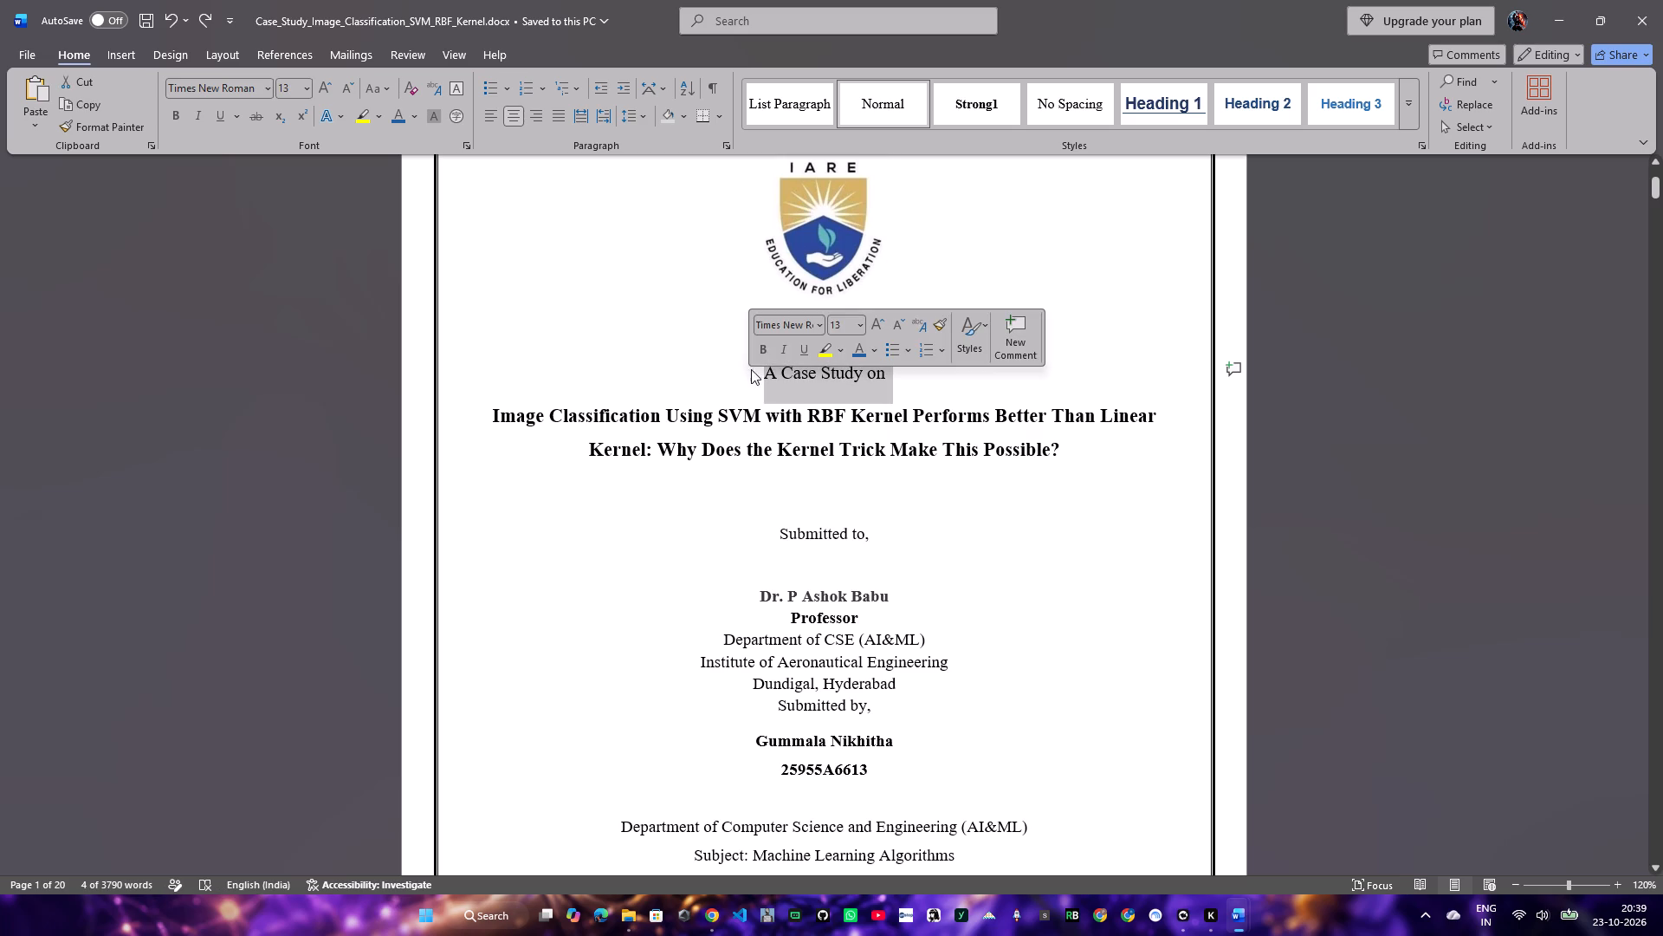
left_click(754, 358)
scroll(840, 501, "up", 2)
left_click(847, 498)
scroll(847, 497, "up", 8)
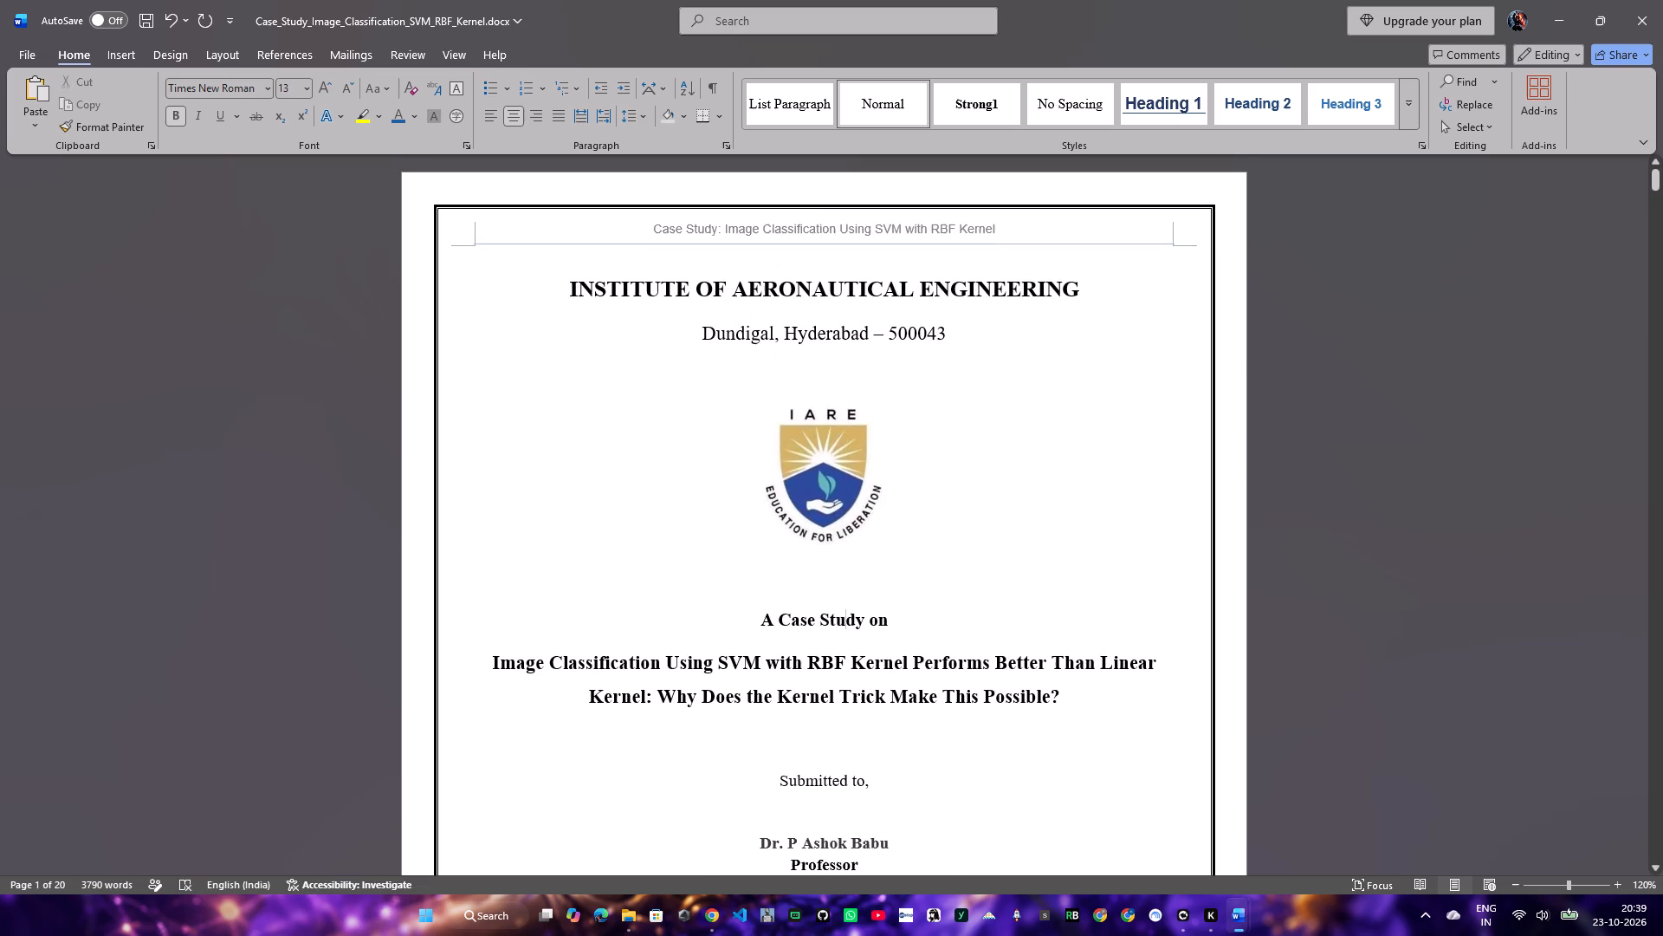
Examine the report's layout from the Index page through the body sections to the References.
scroll(847, 501, "down", 20)
scroll(847, 501, "down", 7)
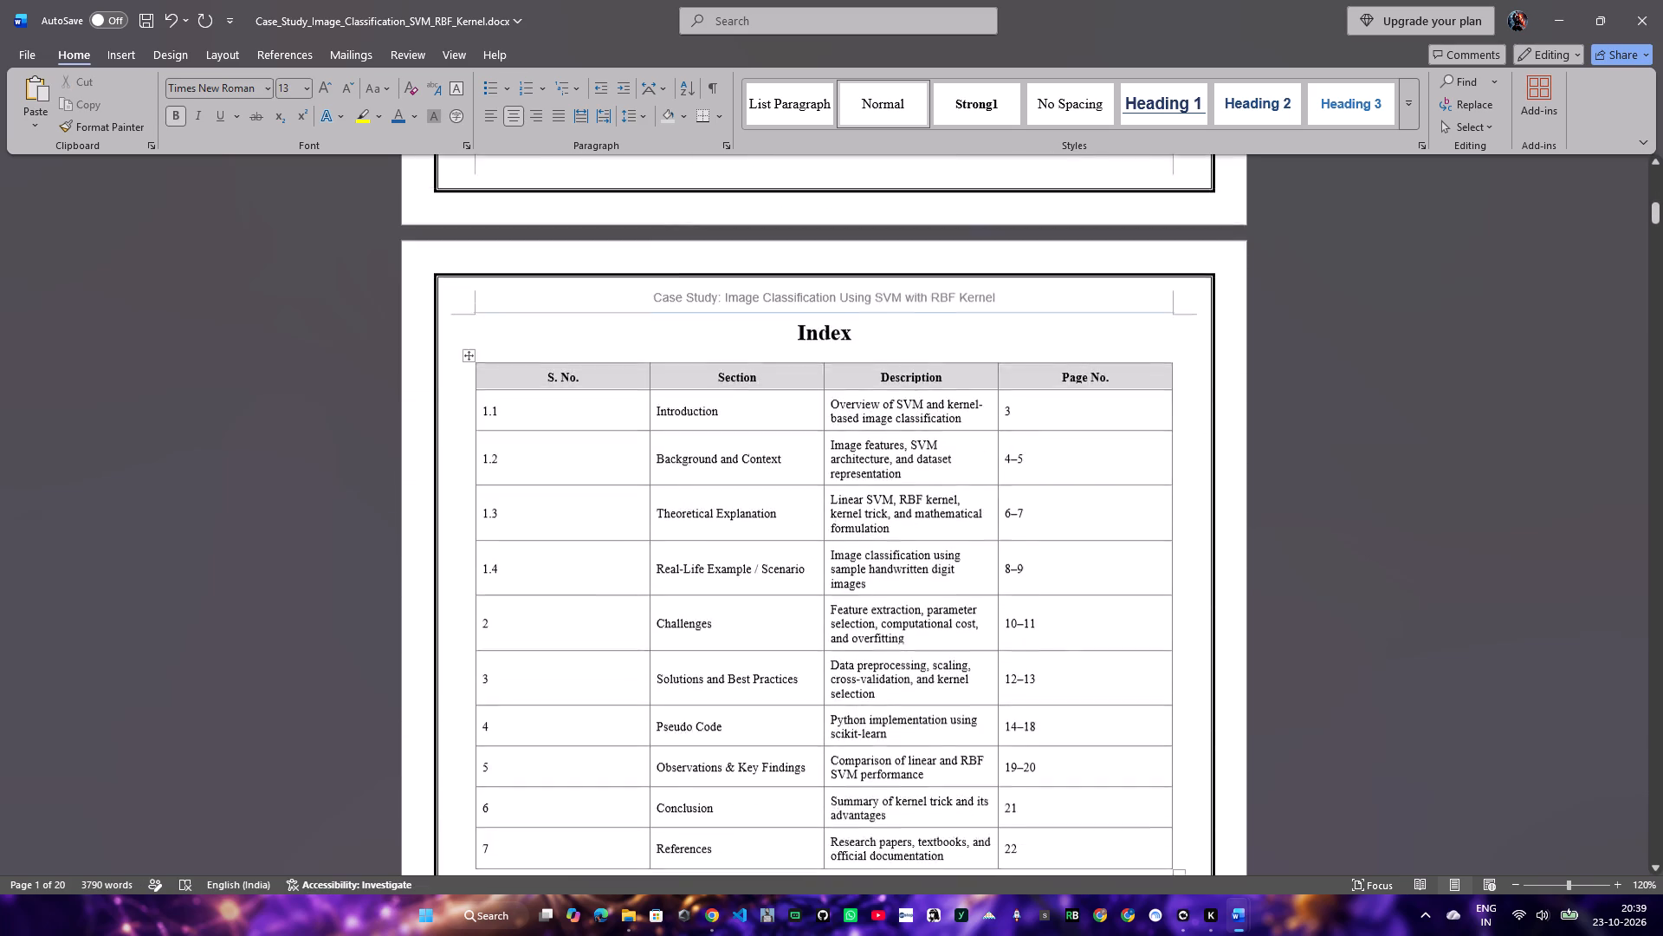
scroll(848, 519, "down", 20)
scroll(848, 519, "down", 15)
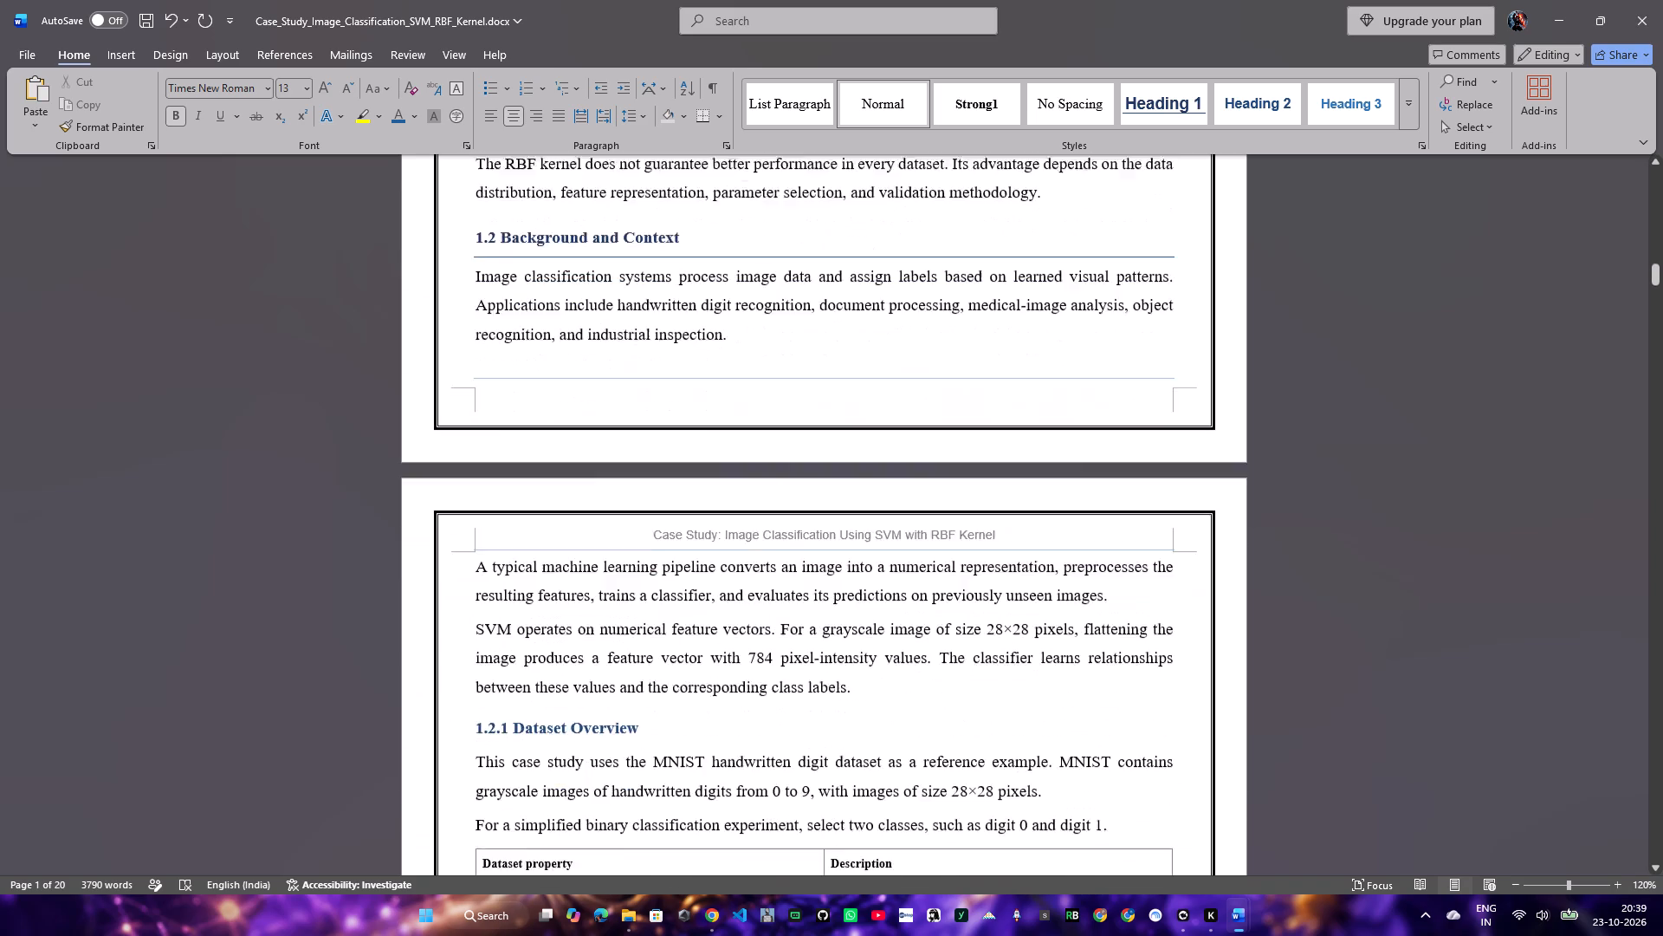
scroll(853, 527, "down", 7)
left_click_drag(1661, 286, 1660, 300)
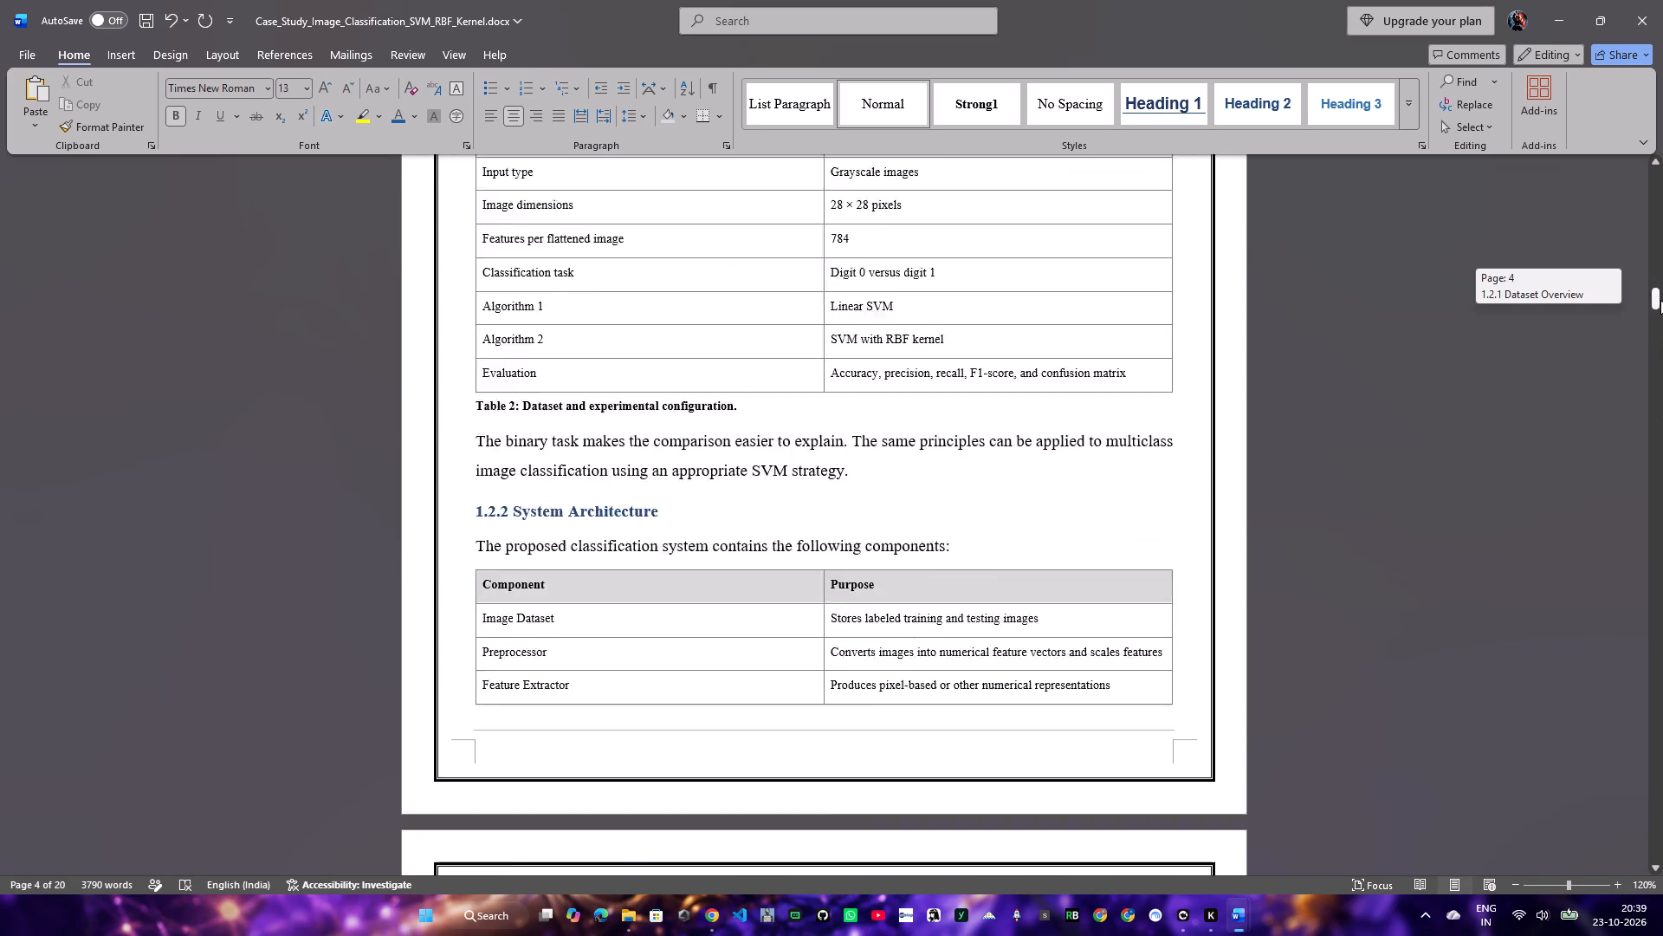
left_click_drag(1660, 300, 1662, 530)
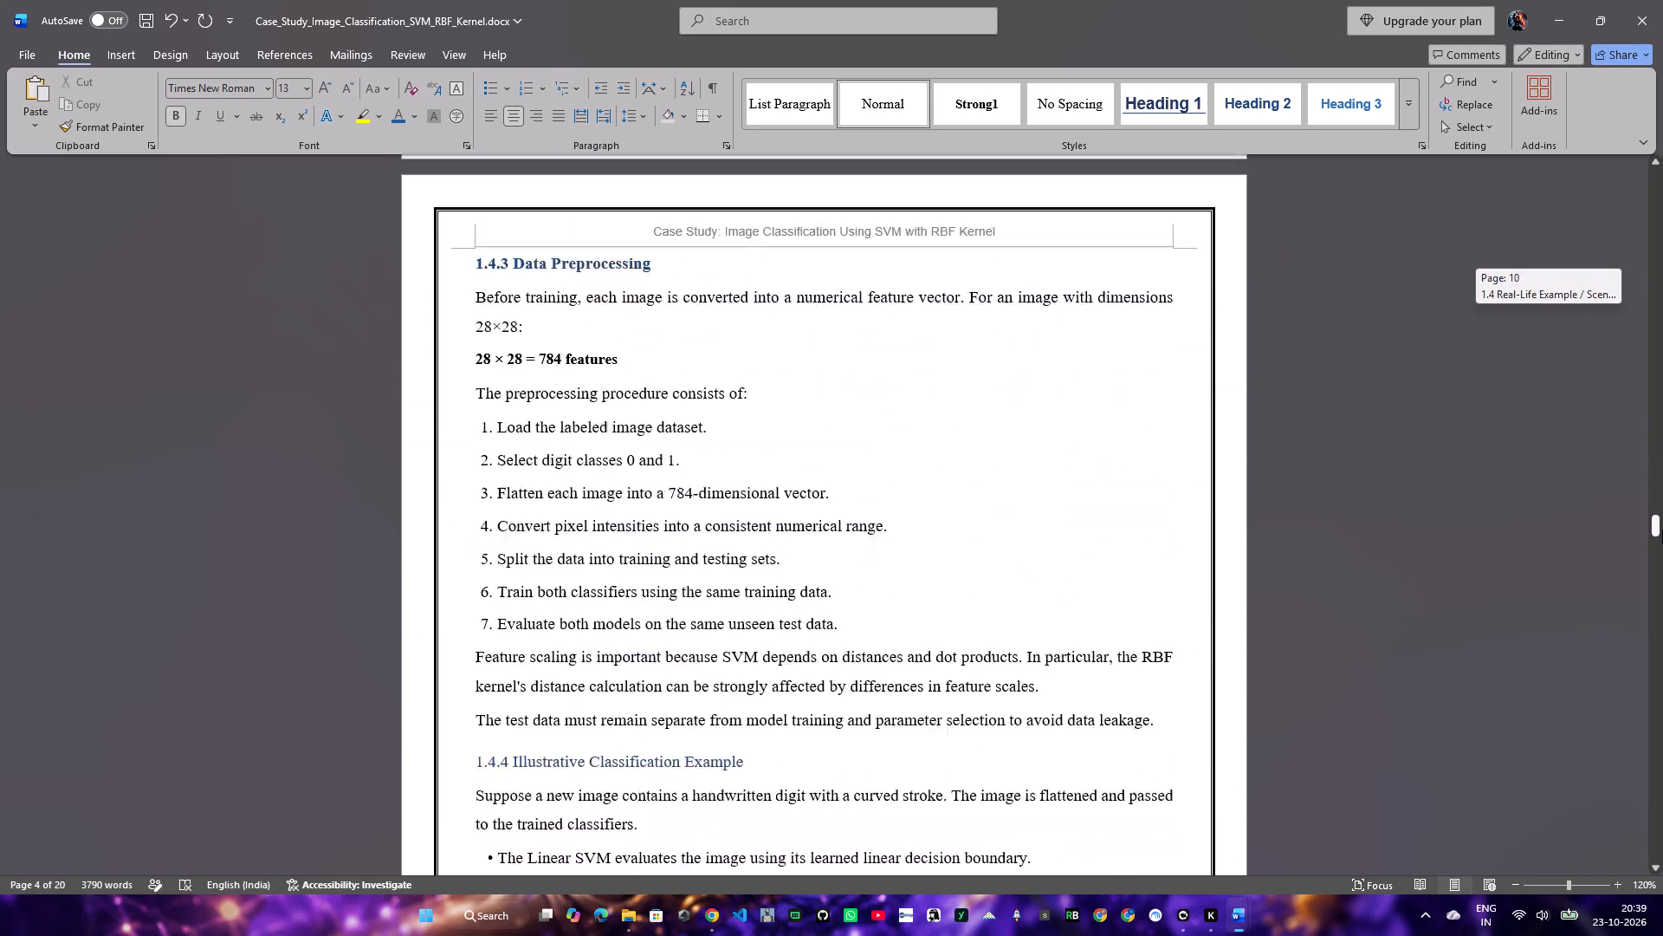
left_click_drag(1662, 530, 1662, 744)
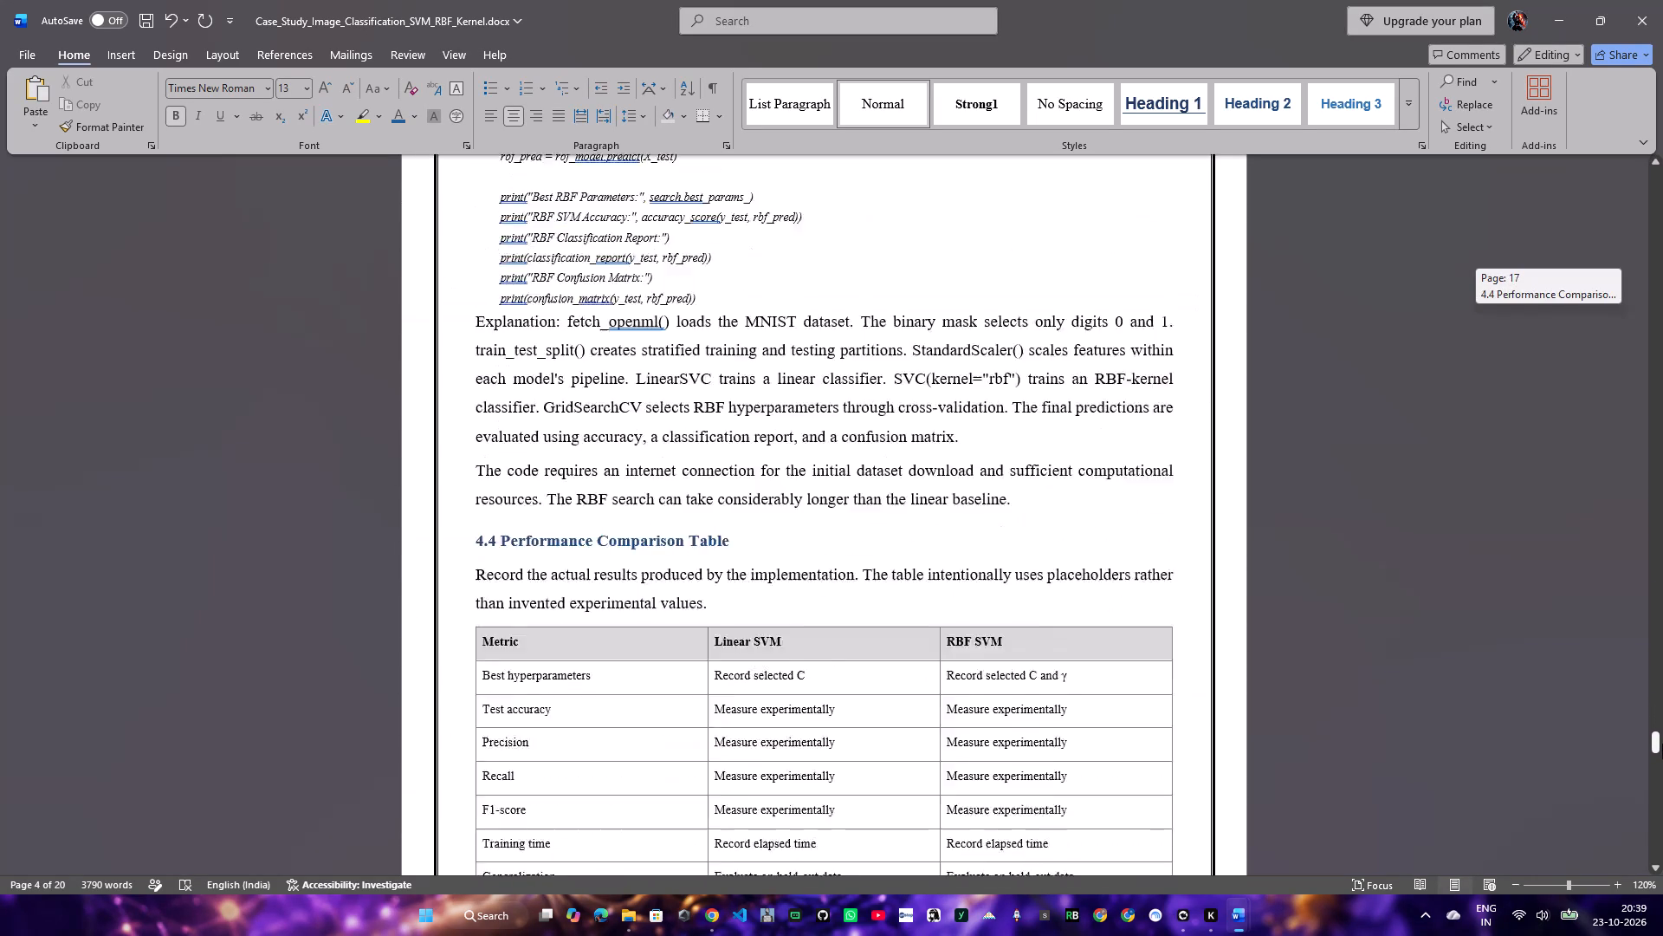
left_click_drag(1662, 744, 1644, 893)
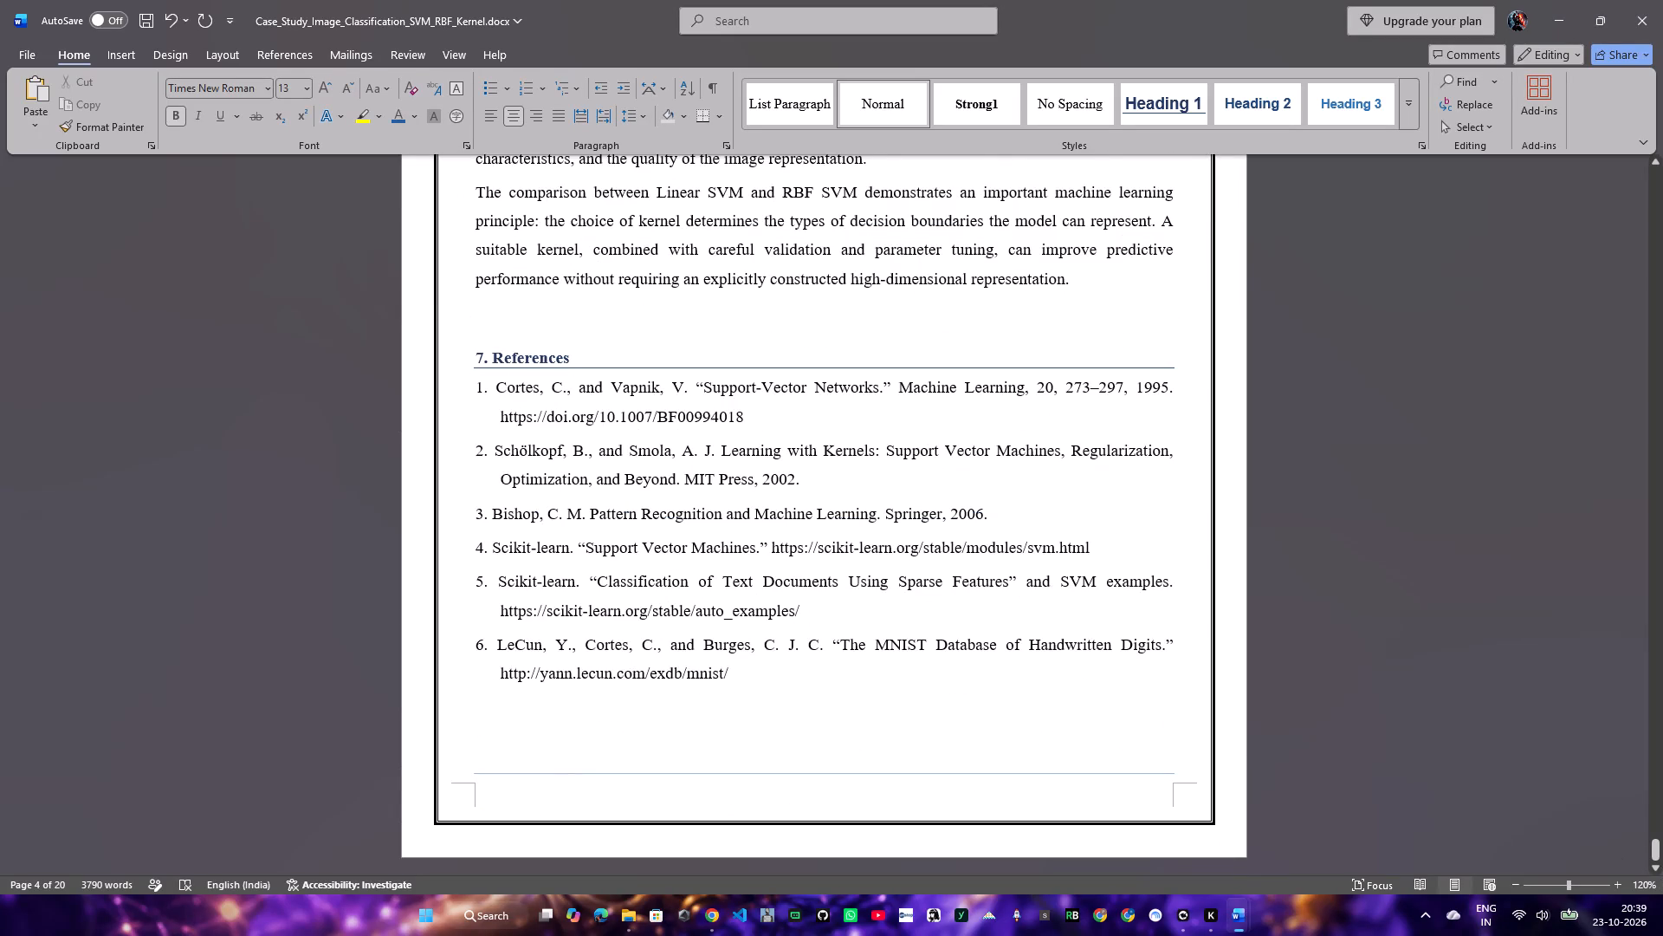
scroll(611, 491, "up", 2)
Save the image-classification report and close it.
key("ctrl+s")
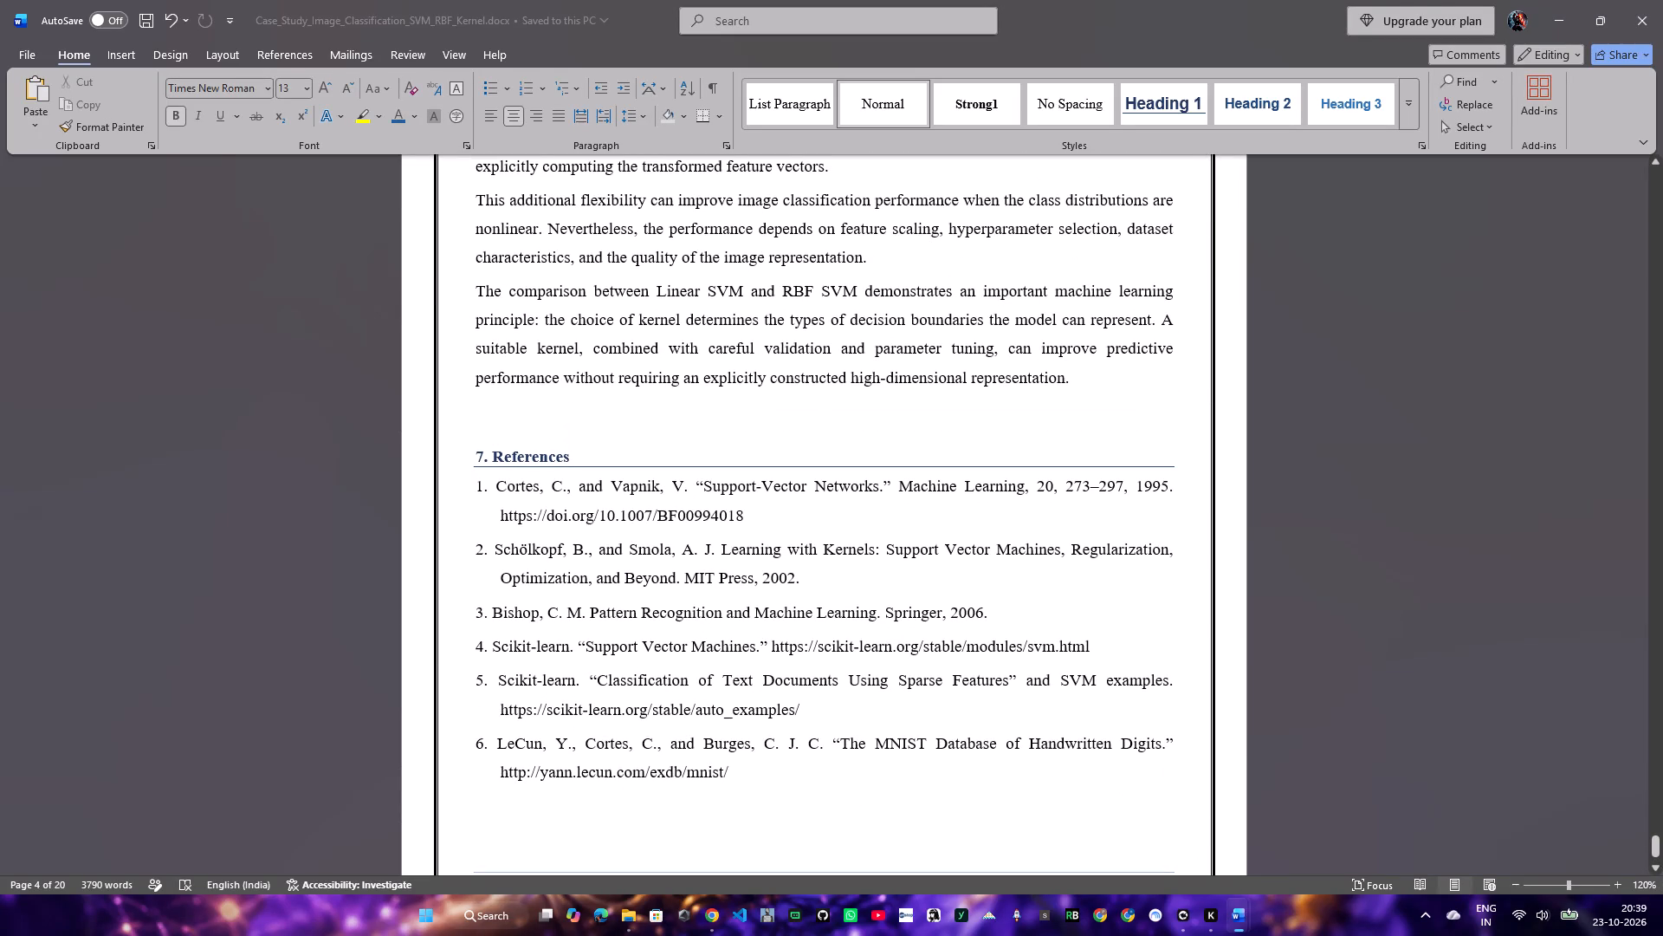
left_click(1662, 0)
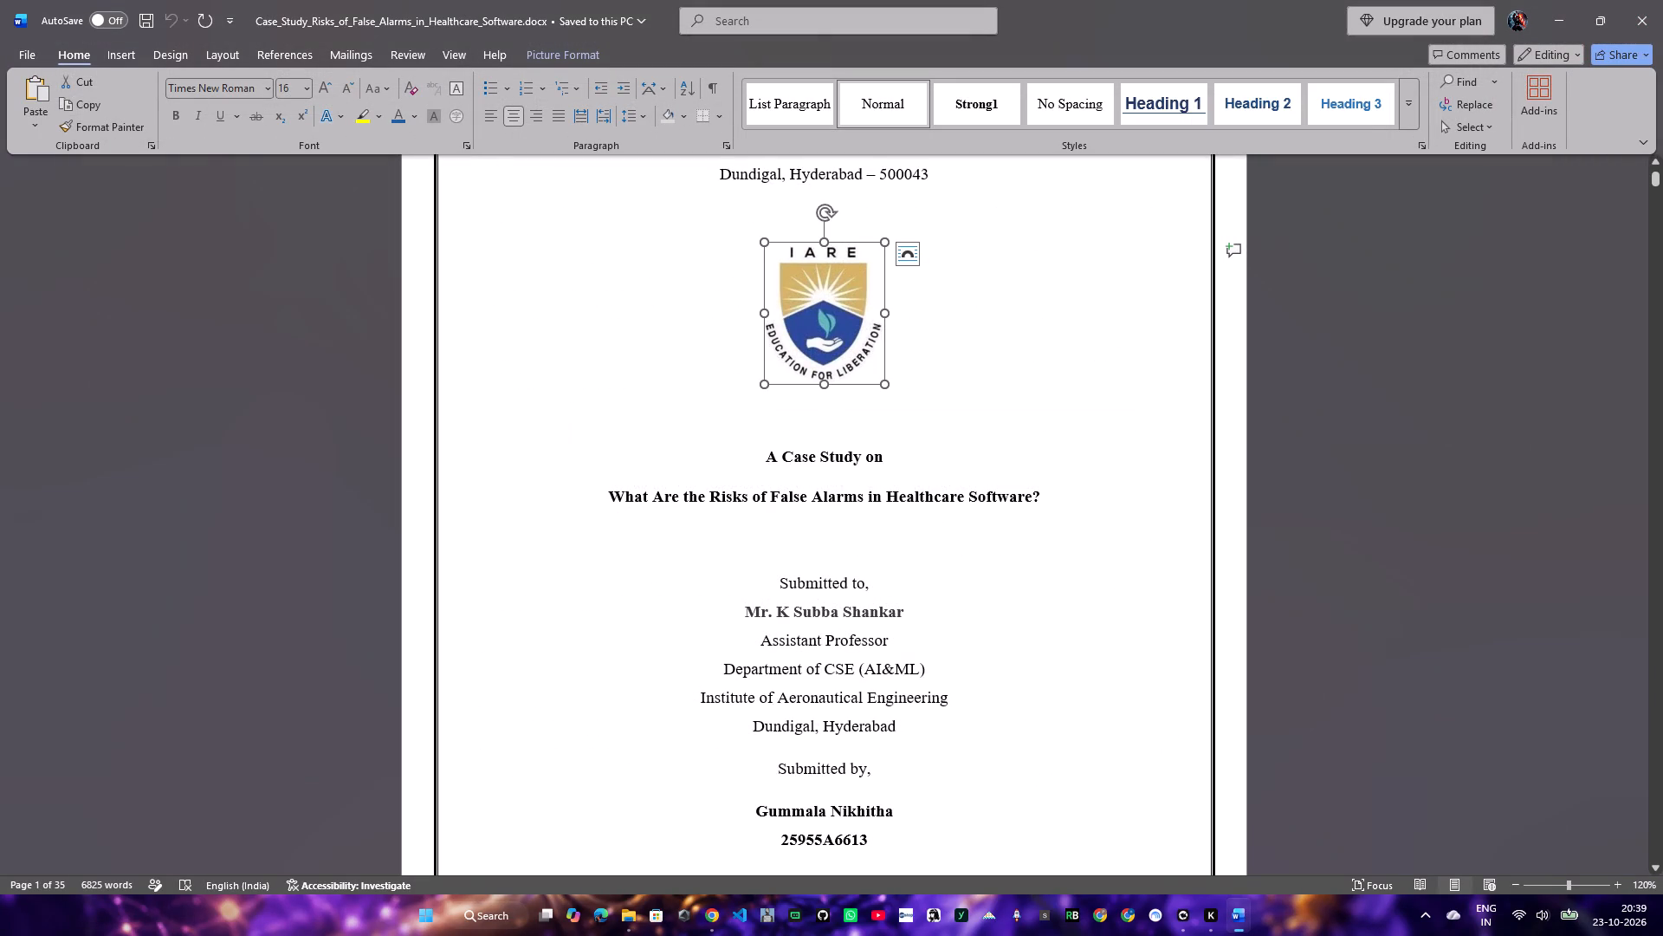
Save the healthcare false-alarms case study and close it.
scroll(976, 465, "up", 1)
scroll(1010, 508, "down", 2)
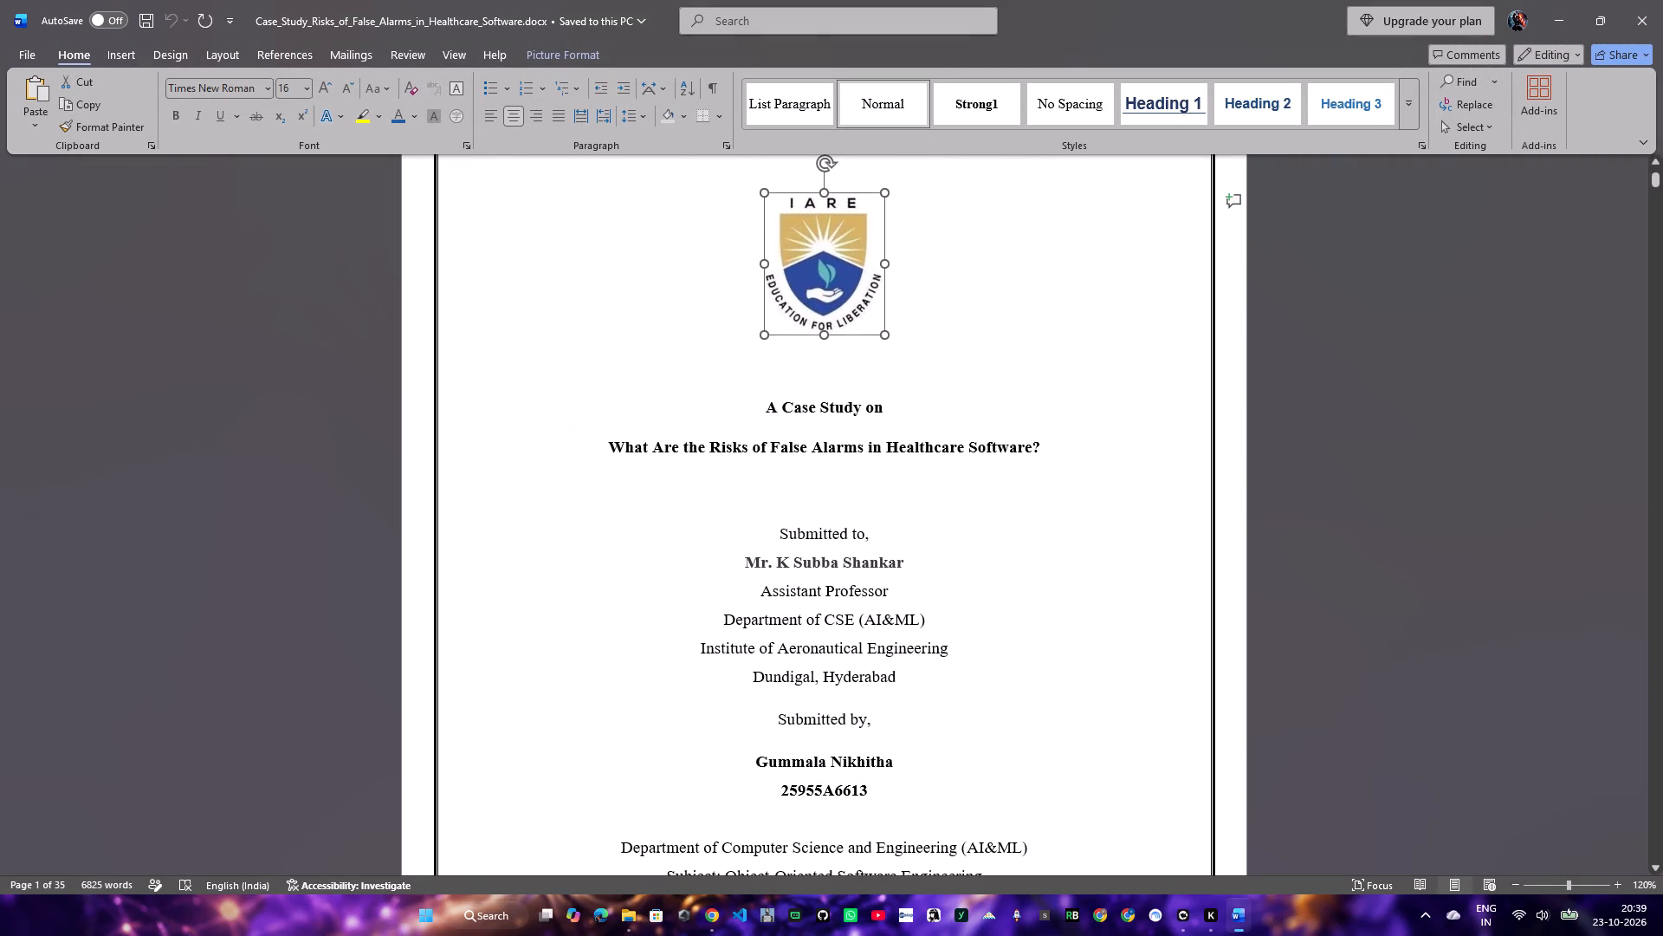
key("ctrl+s")
left_click(1662, 0)
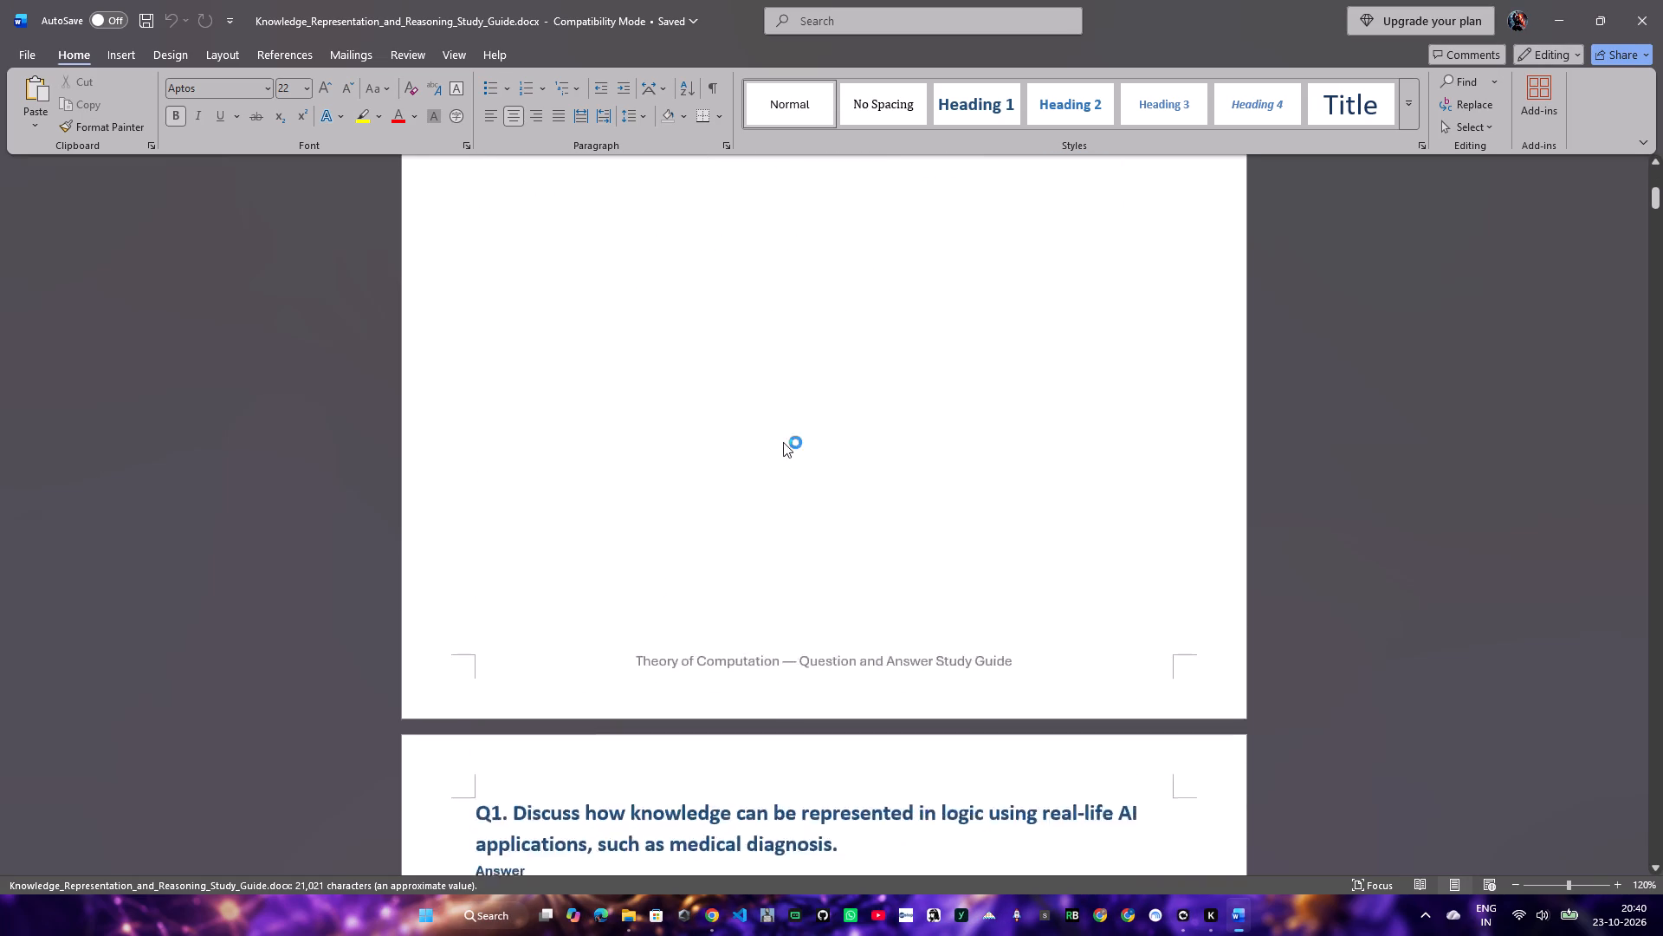
scroll(783, 442, "down", 6)
scroll(783, 437, "up", 18)
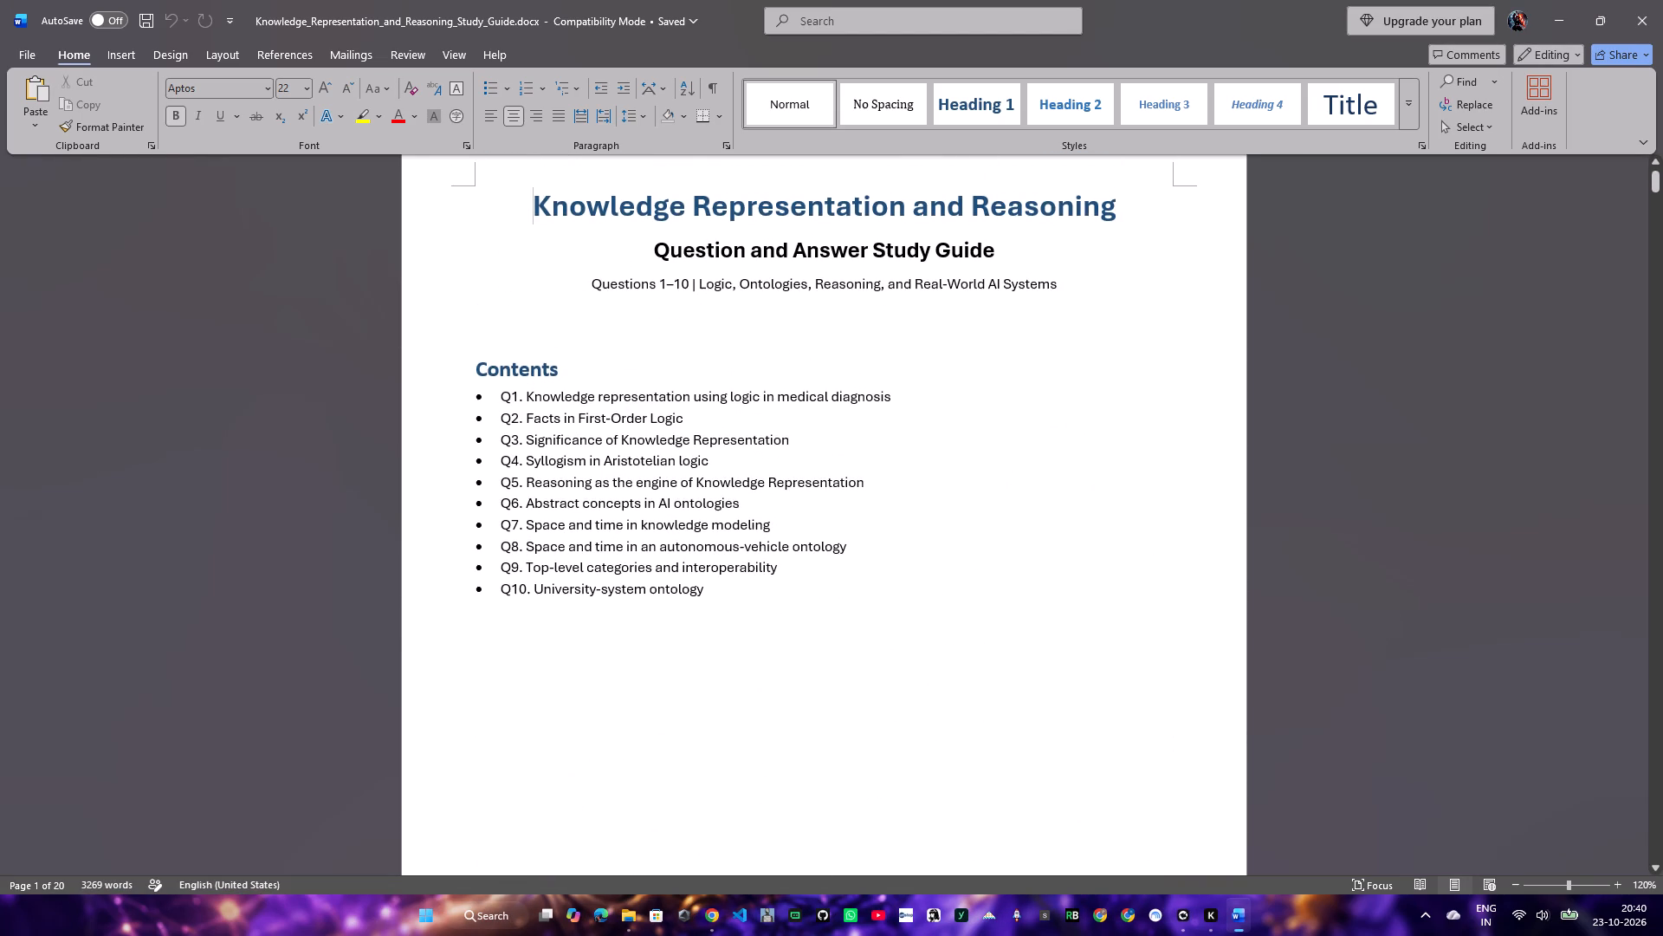
left_click_drag(723, 597, 446, 388)
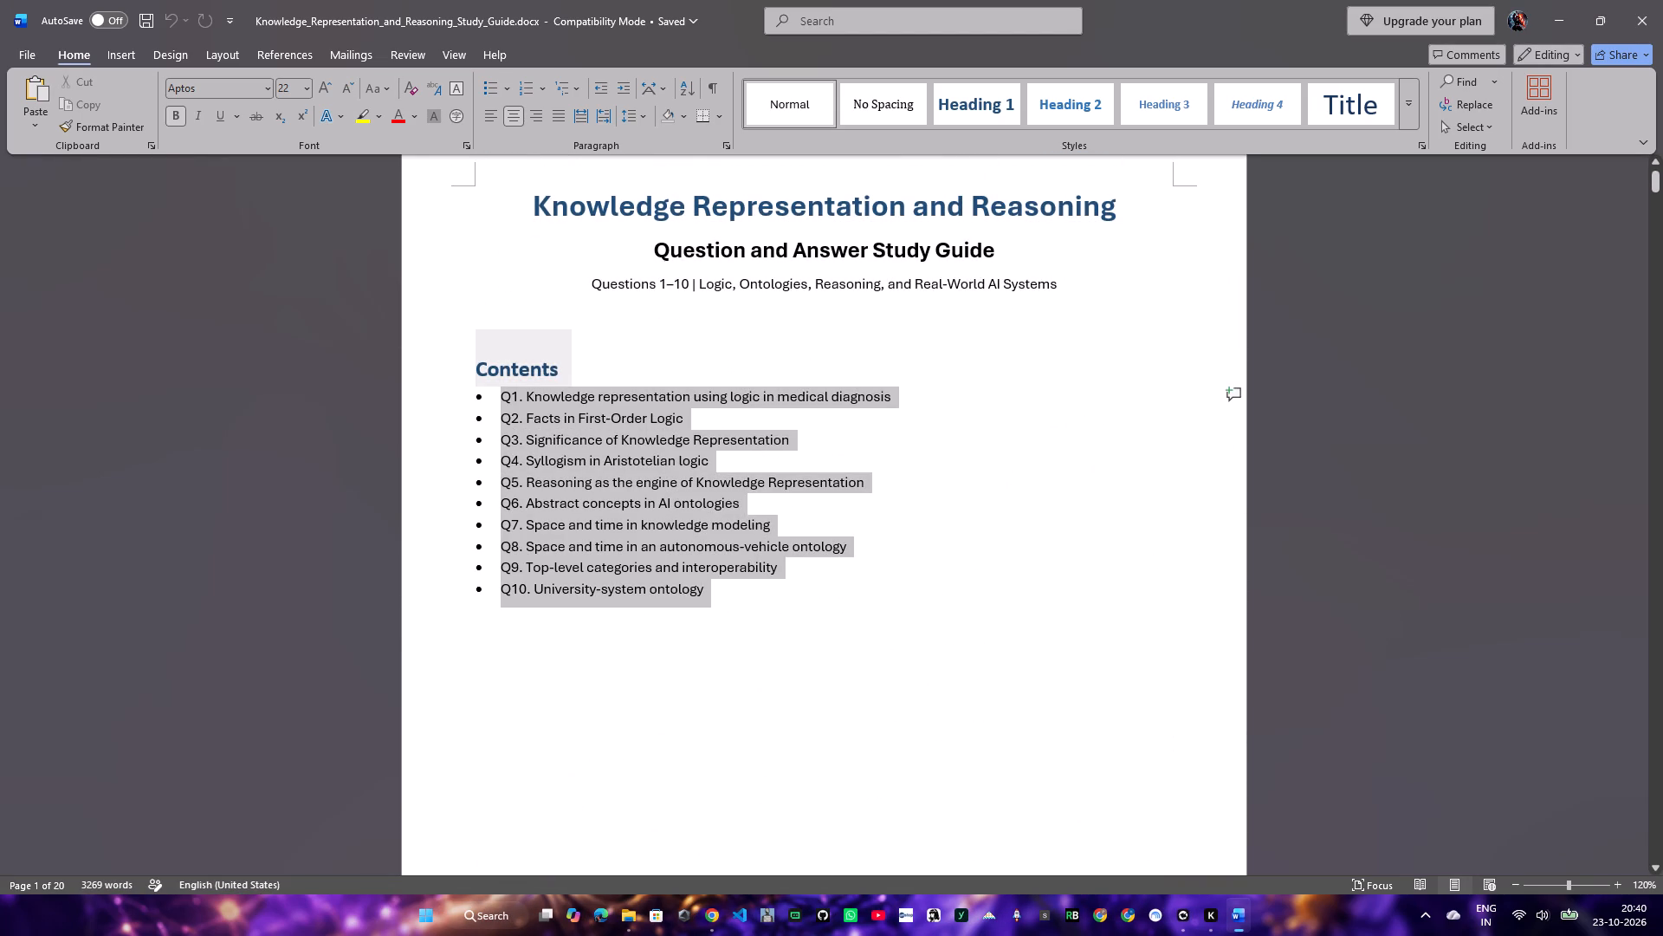
left_click_drag(446, 388, 446, 378)
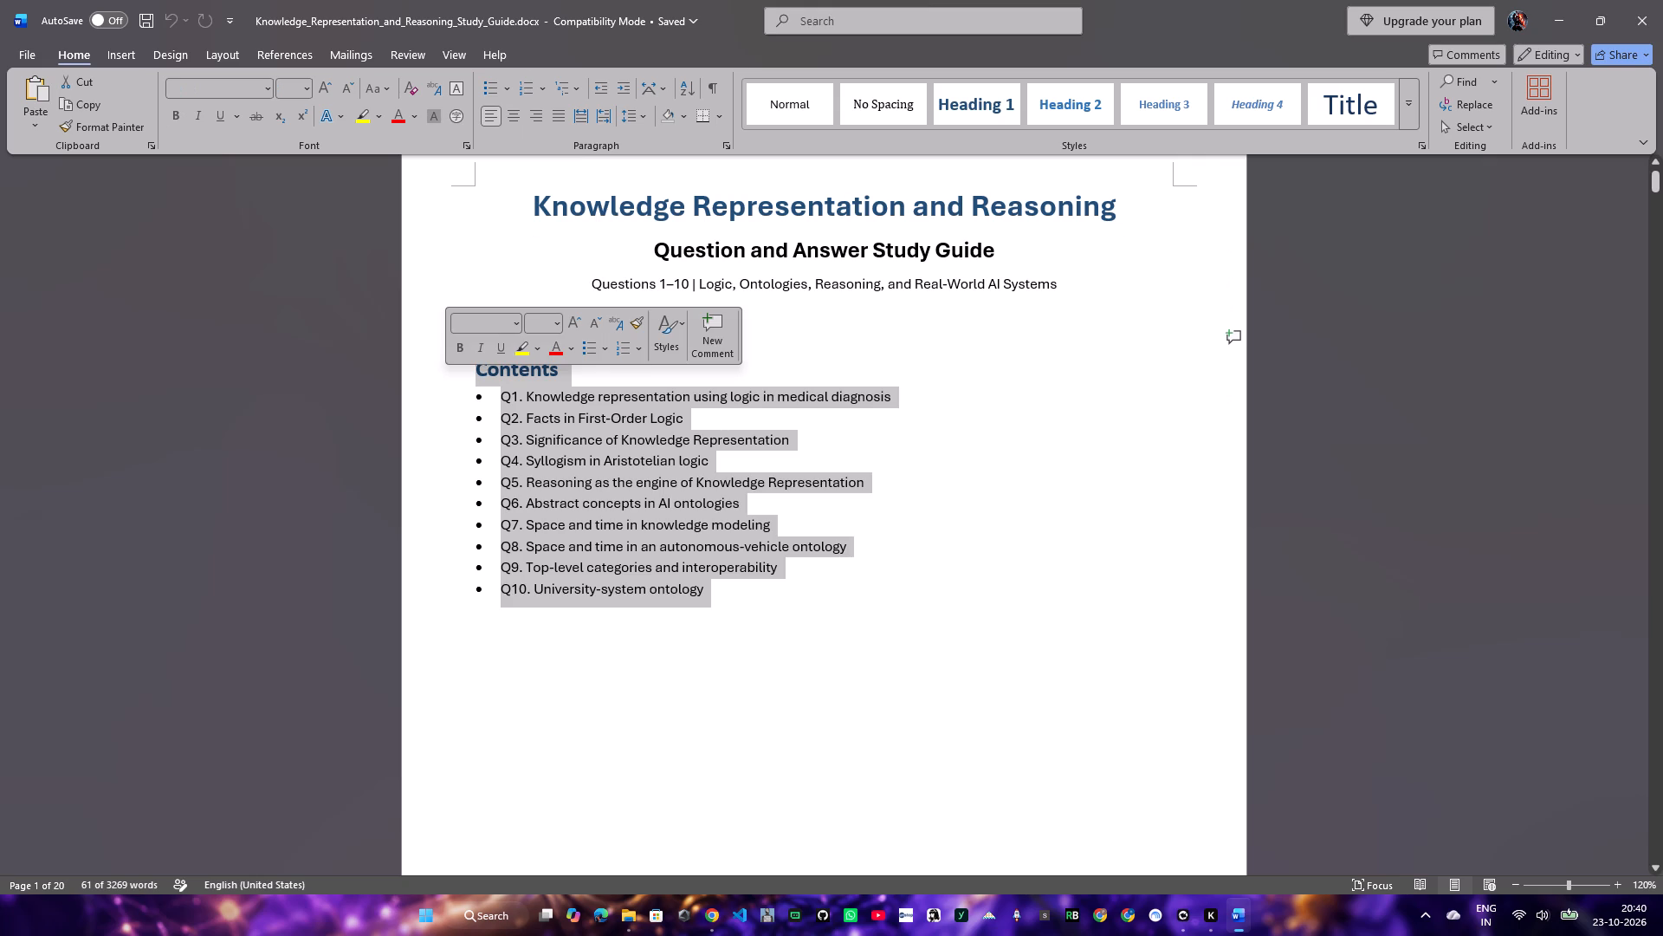
key("BackSpace")
Set the font of all text from the Q1 heading through the end of the document to Times New Roman.
scroll(793, 405, "down", 12)
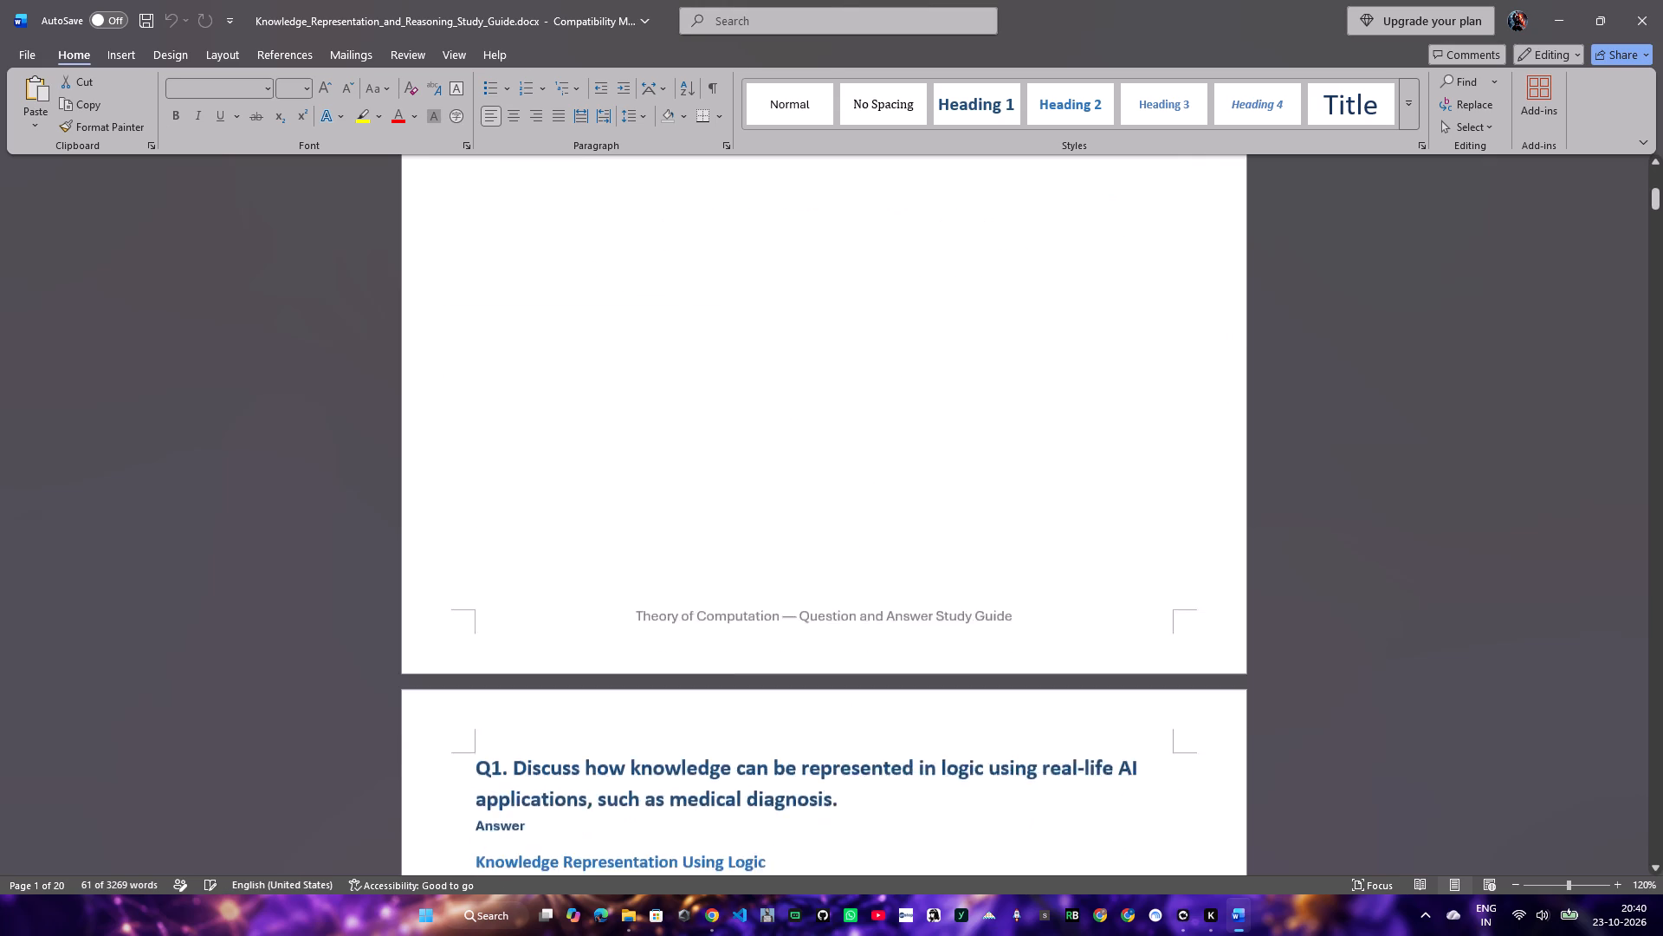
scroll(808, 679, "down", 3)
left_click_drag(473, 660, 513, 935)
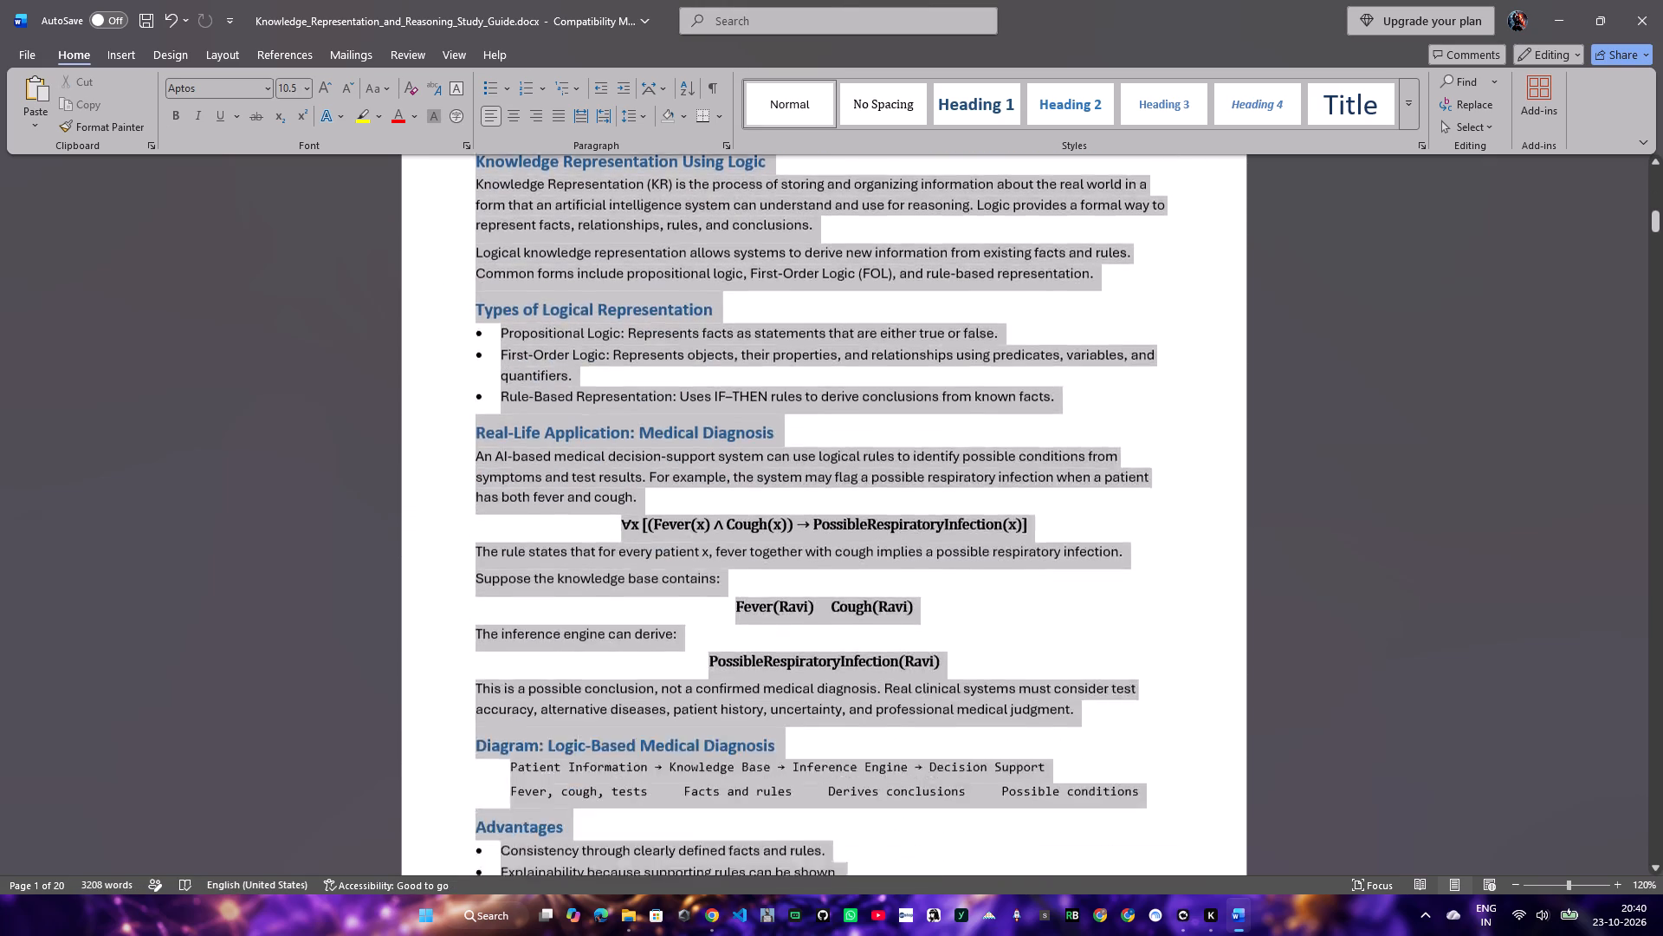
left_click_drag(513, 935, 512, 935)
scroll(644, 747, "down", 5, "ctrl")
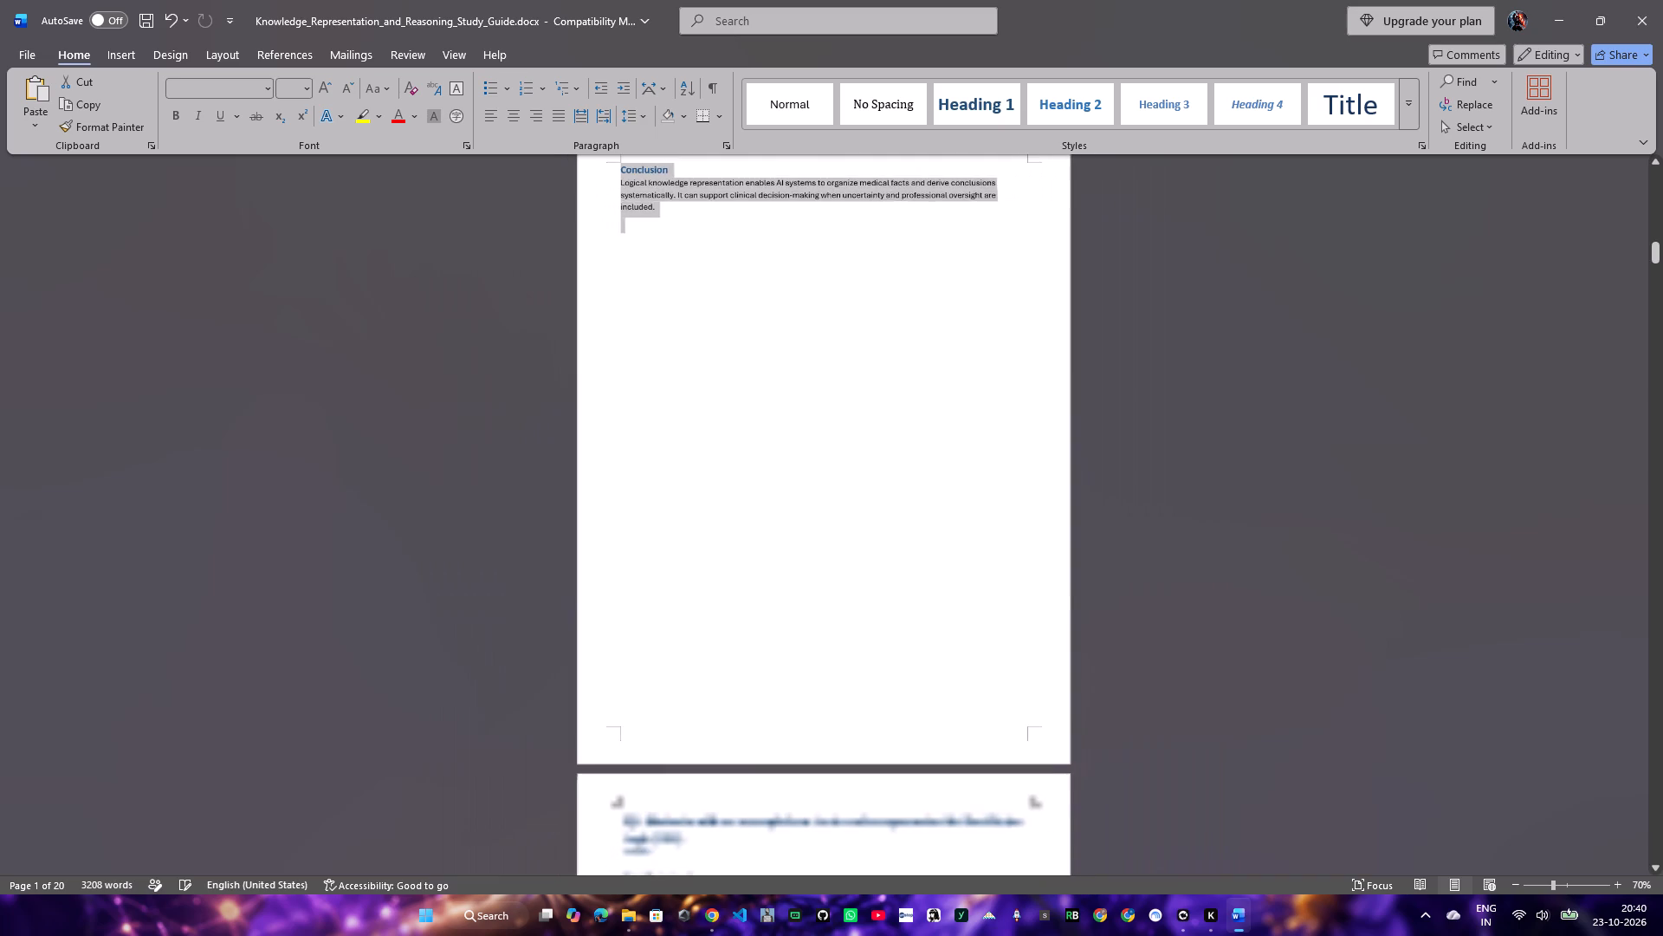
scroll(645, 750, "down", 5, "ctrl")
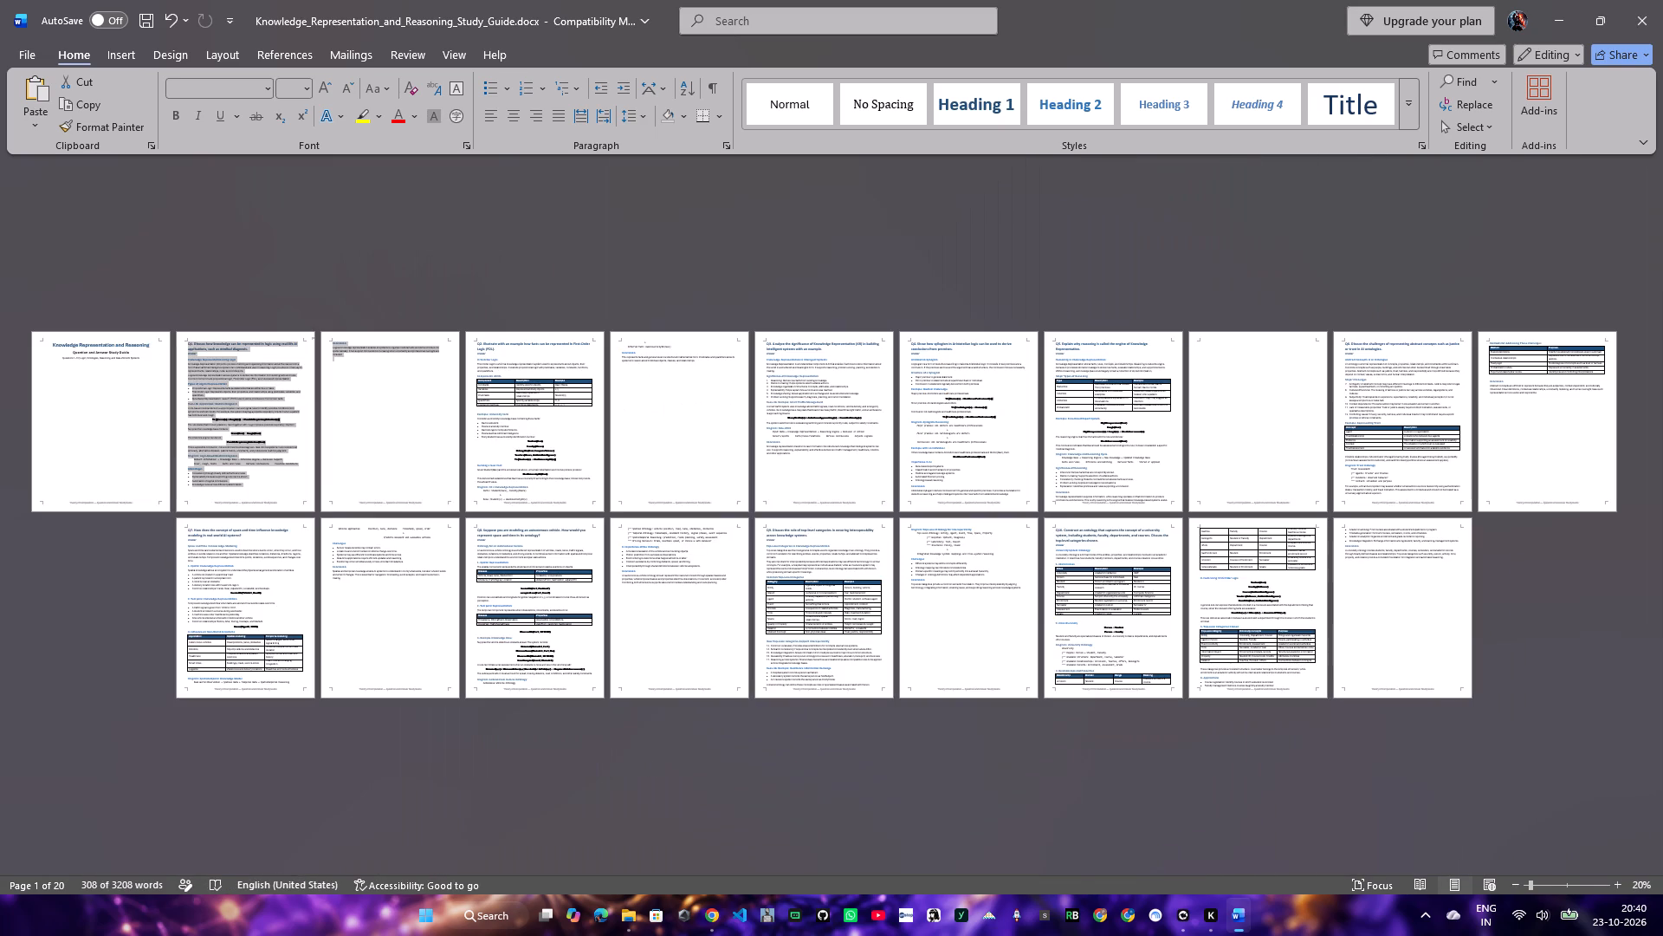
left_click(199, 361)
left_click_drag(185, 344, 874, 594)
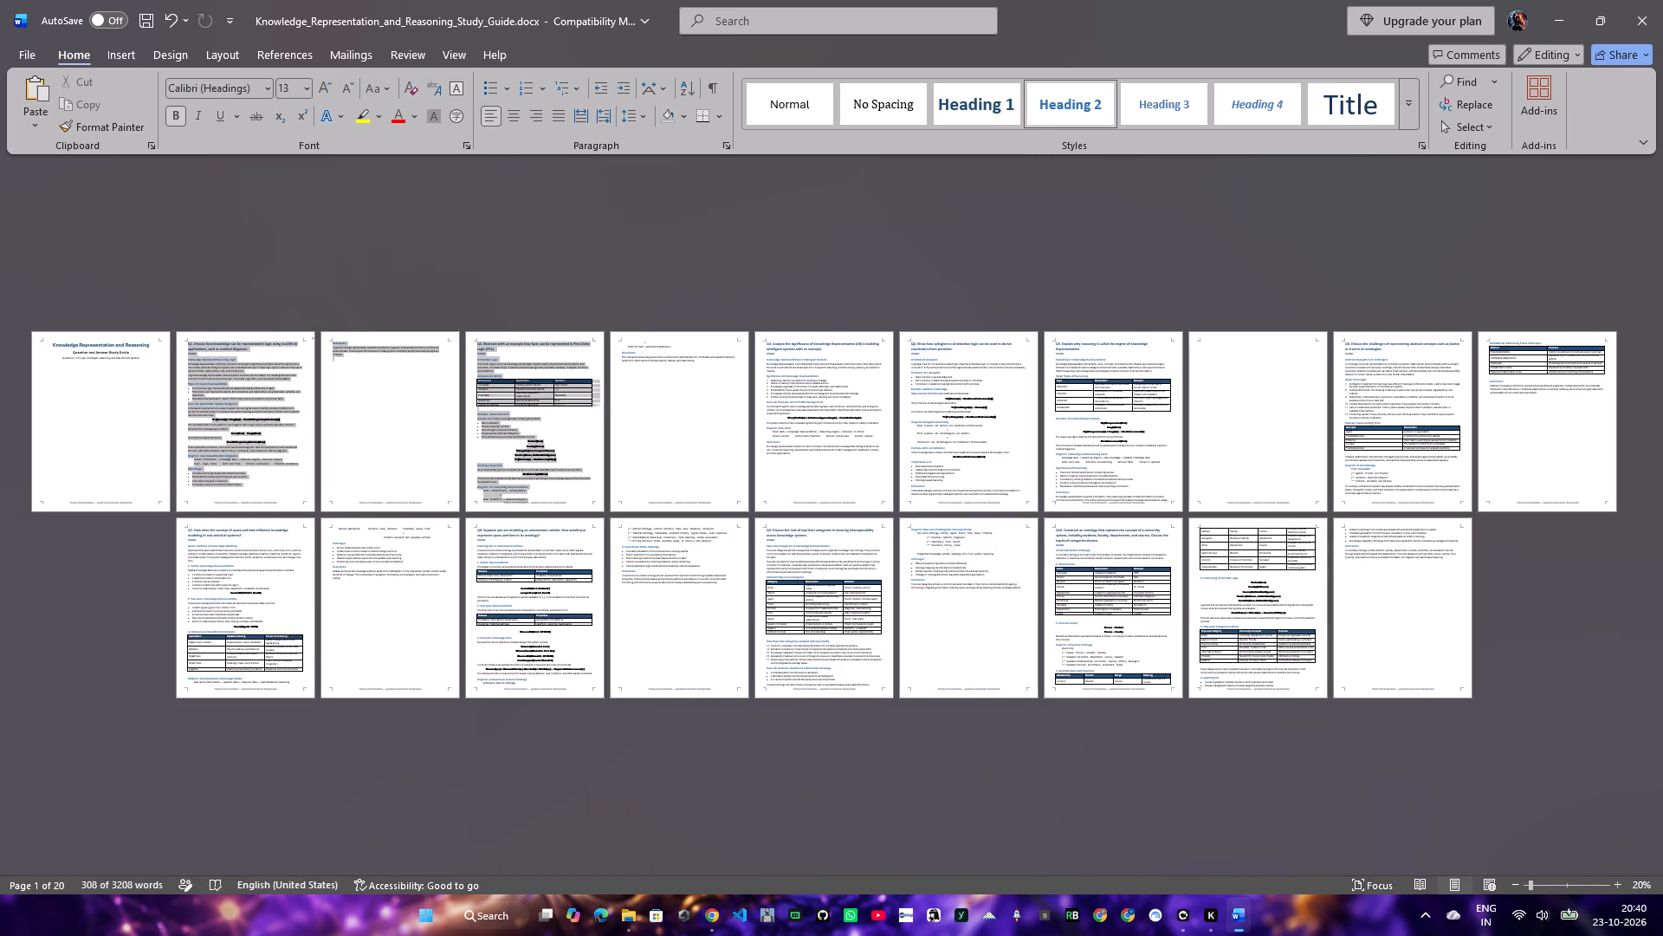
left_click_drag(874, 594, 1521, 686)
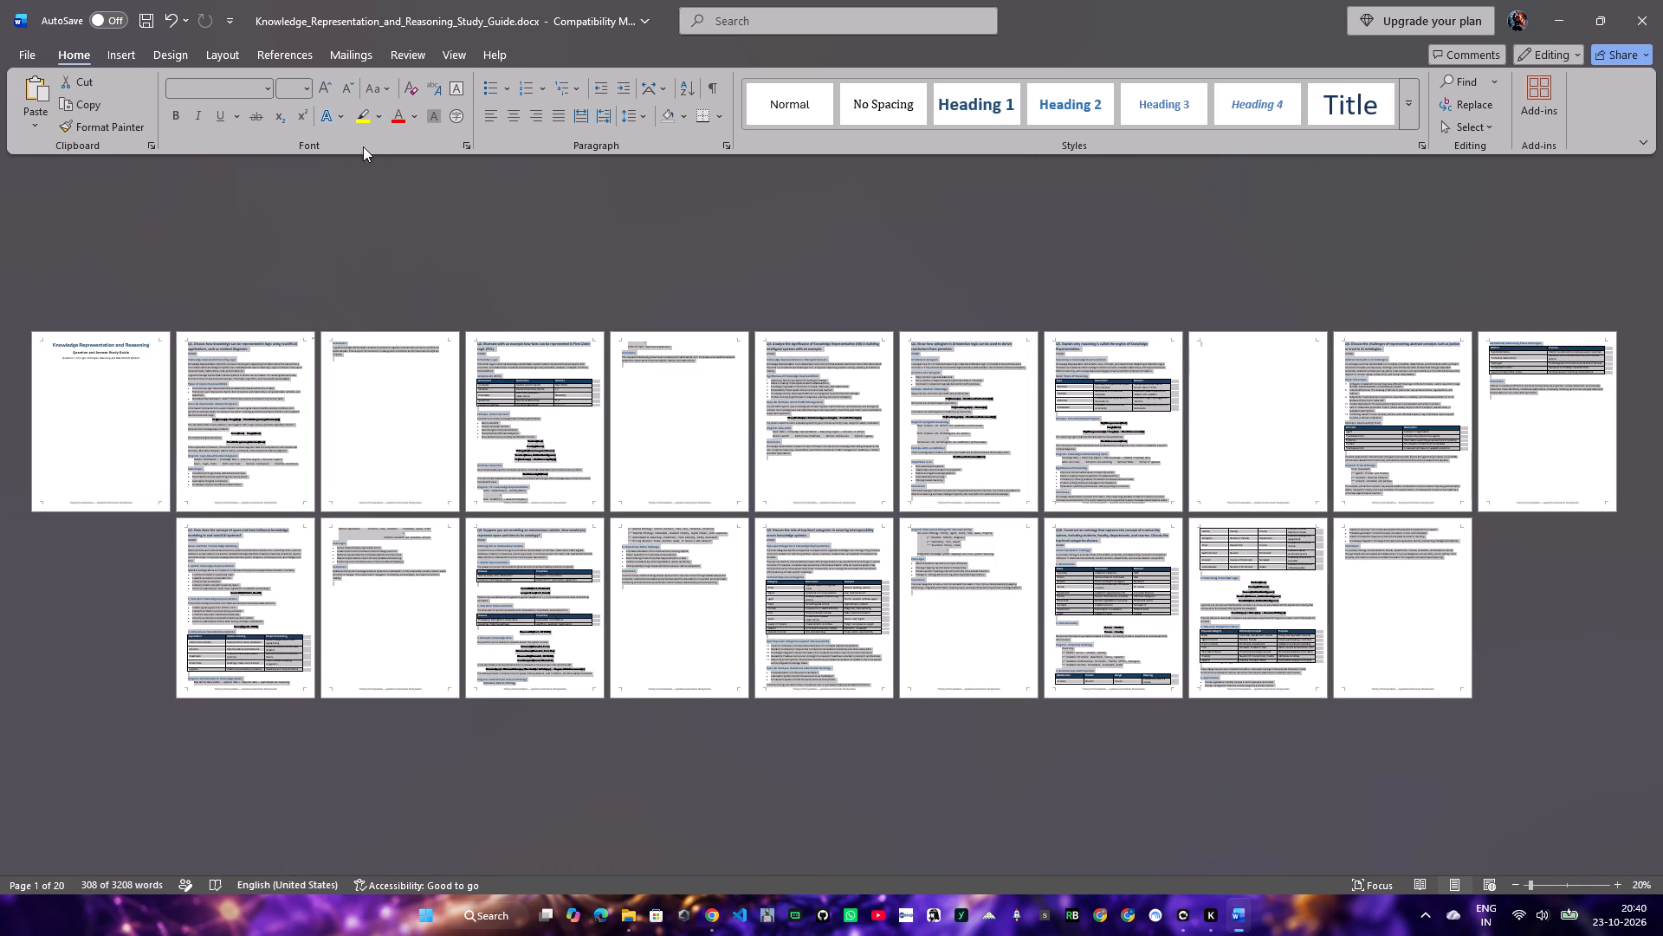
left_click(180, 87)
type("times")
key("Return")
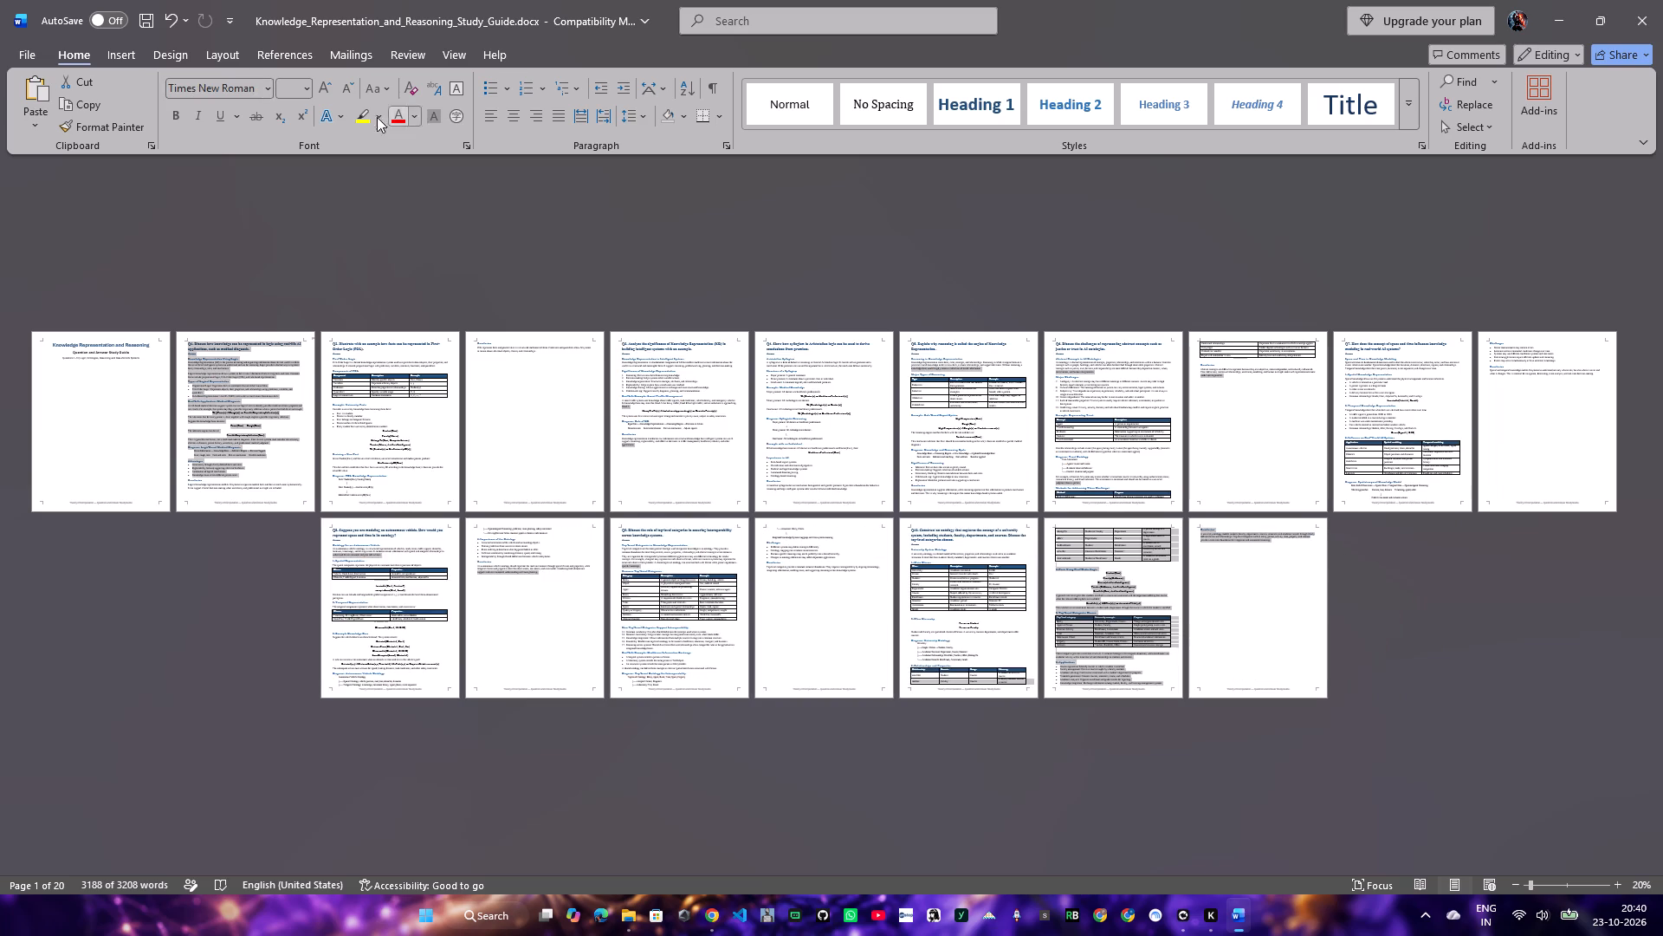
Set the font size of the selected question-and-answer text to 13.
left_click(294, 84)
type("13")
key("Return")
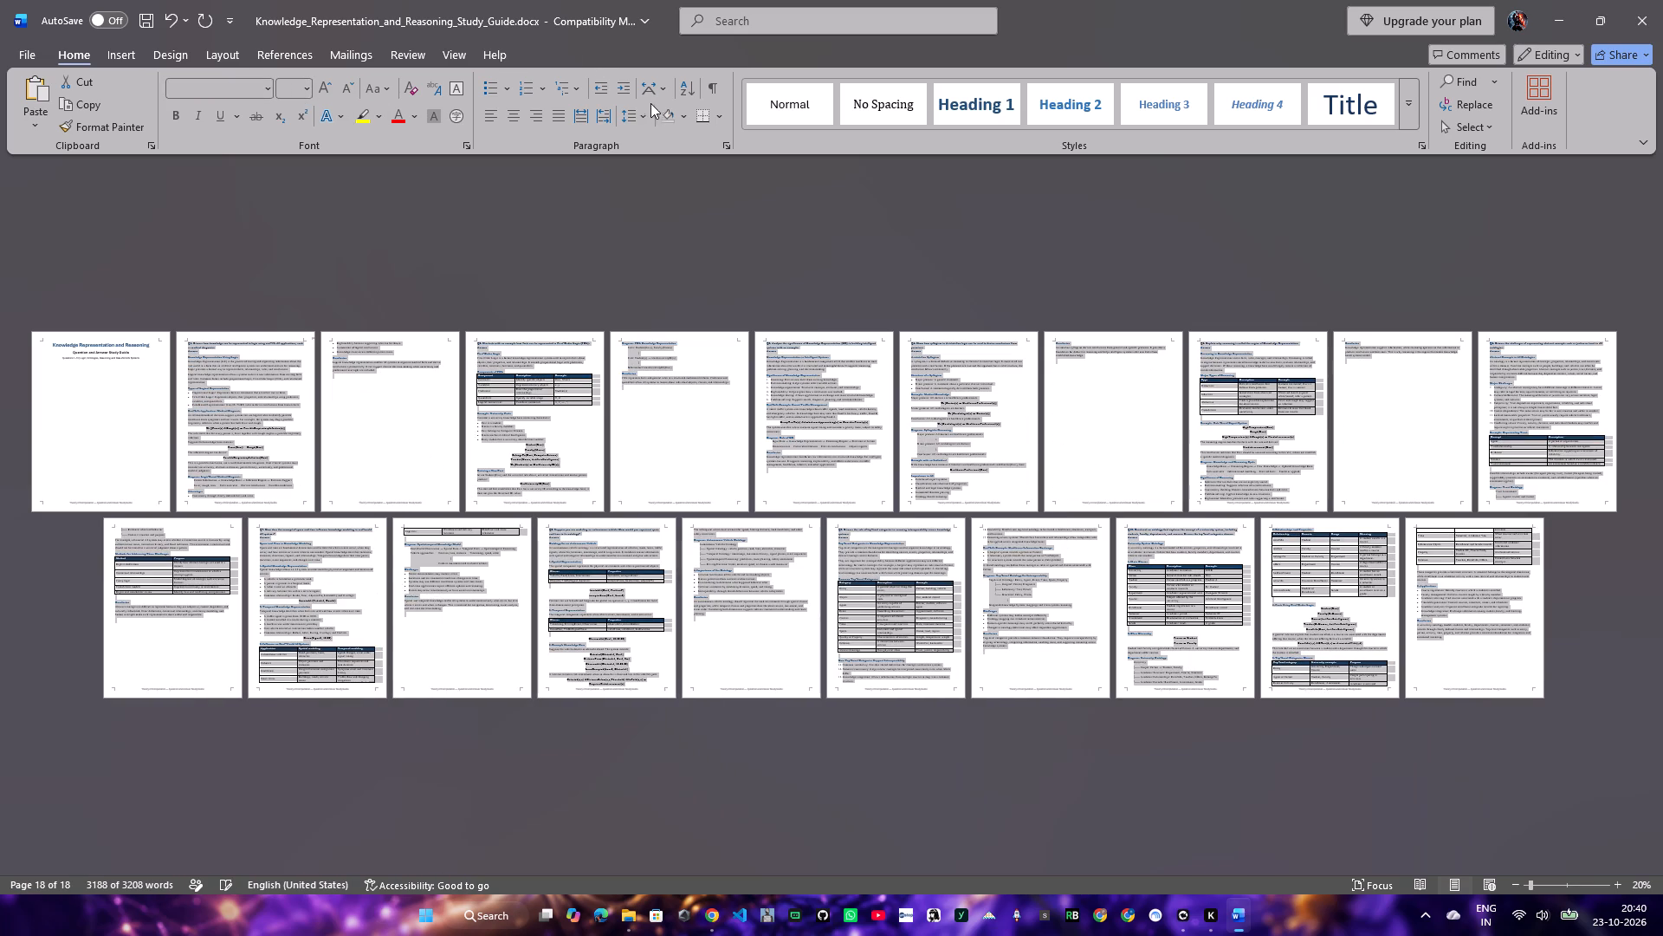
Apply 1.5 line spacing to the selected question-and-answer text.
left_click(638, 109)
left_click(654, 185)
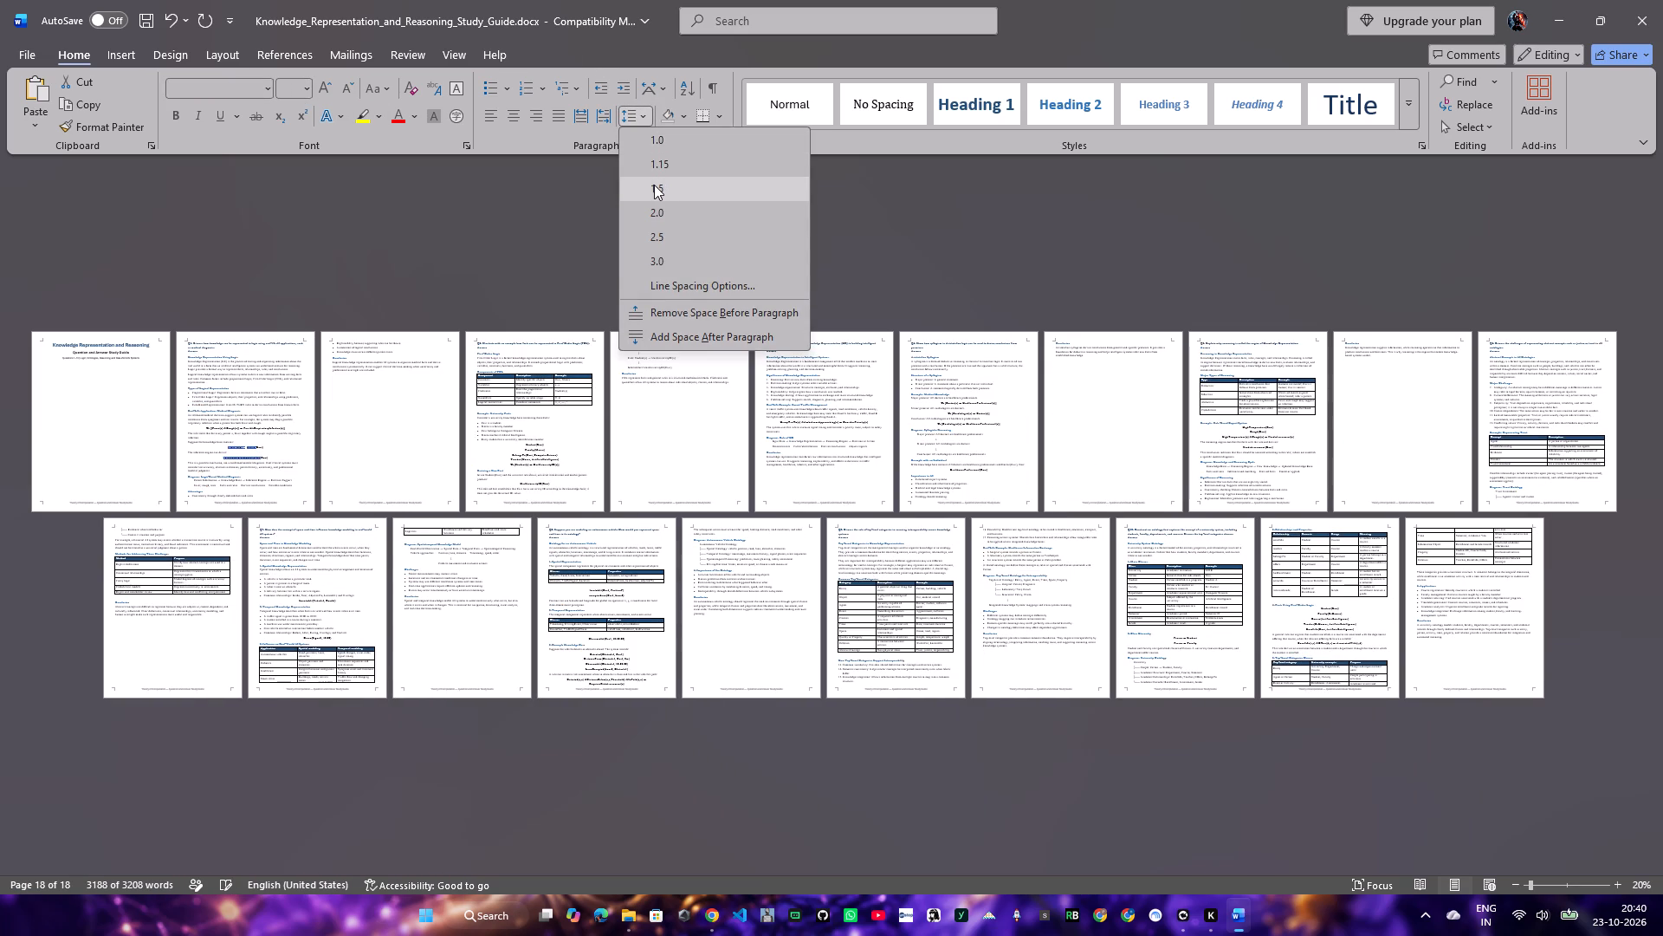